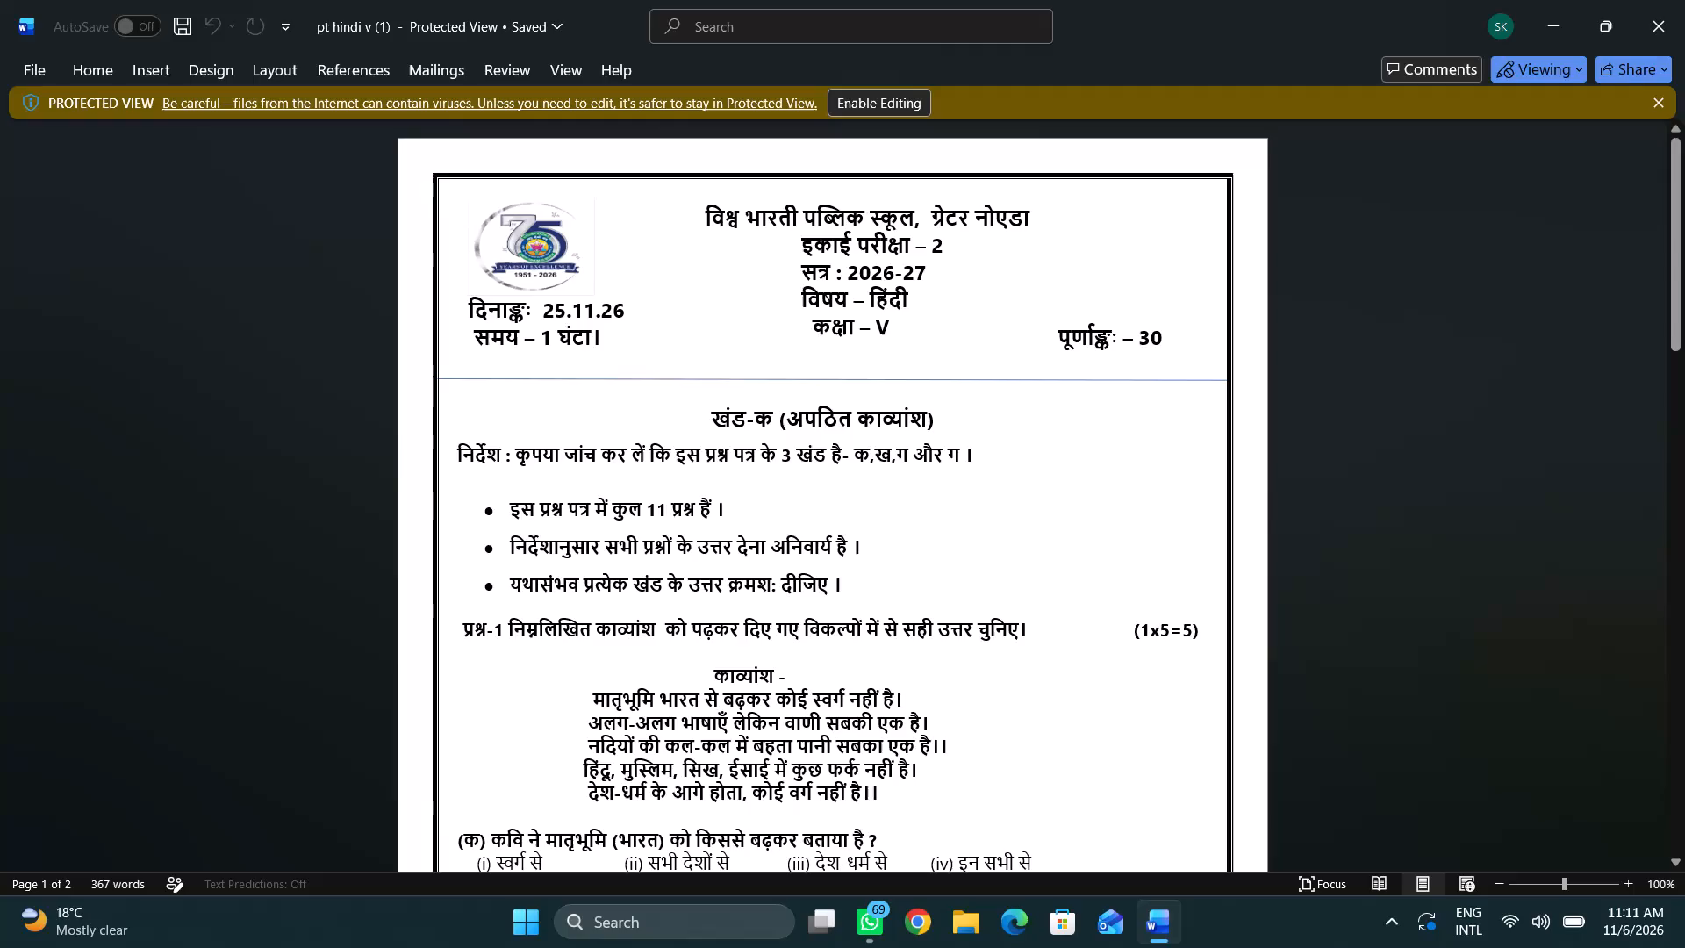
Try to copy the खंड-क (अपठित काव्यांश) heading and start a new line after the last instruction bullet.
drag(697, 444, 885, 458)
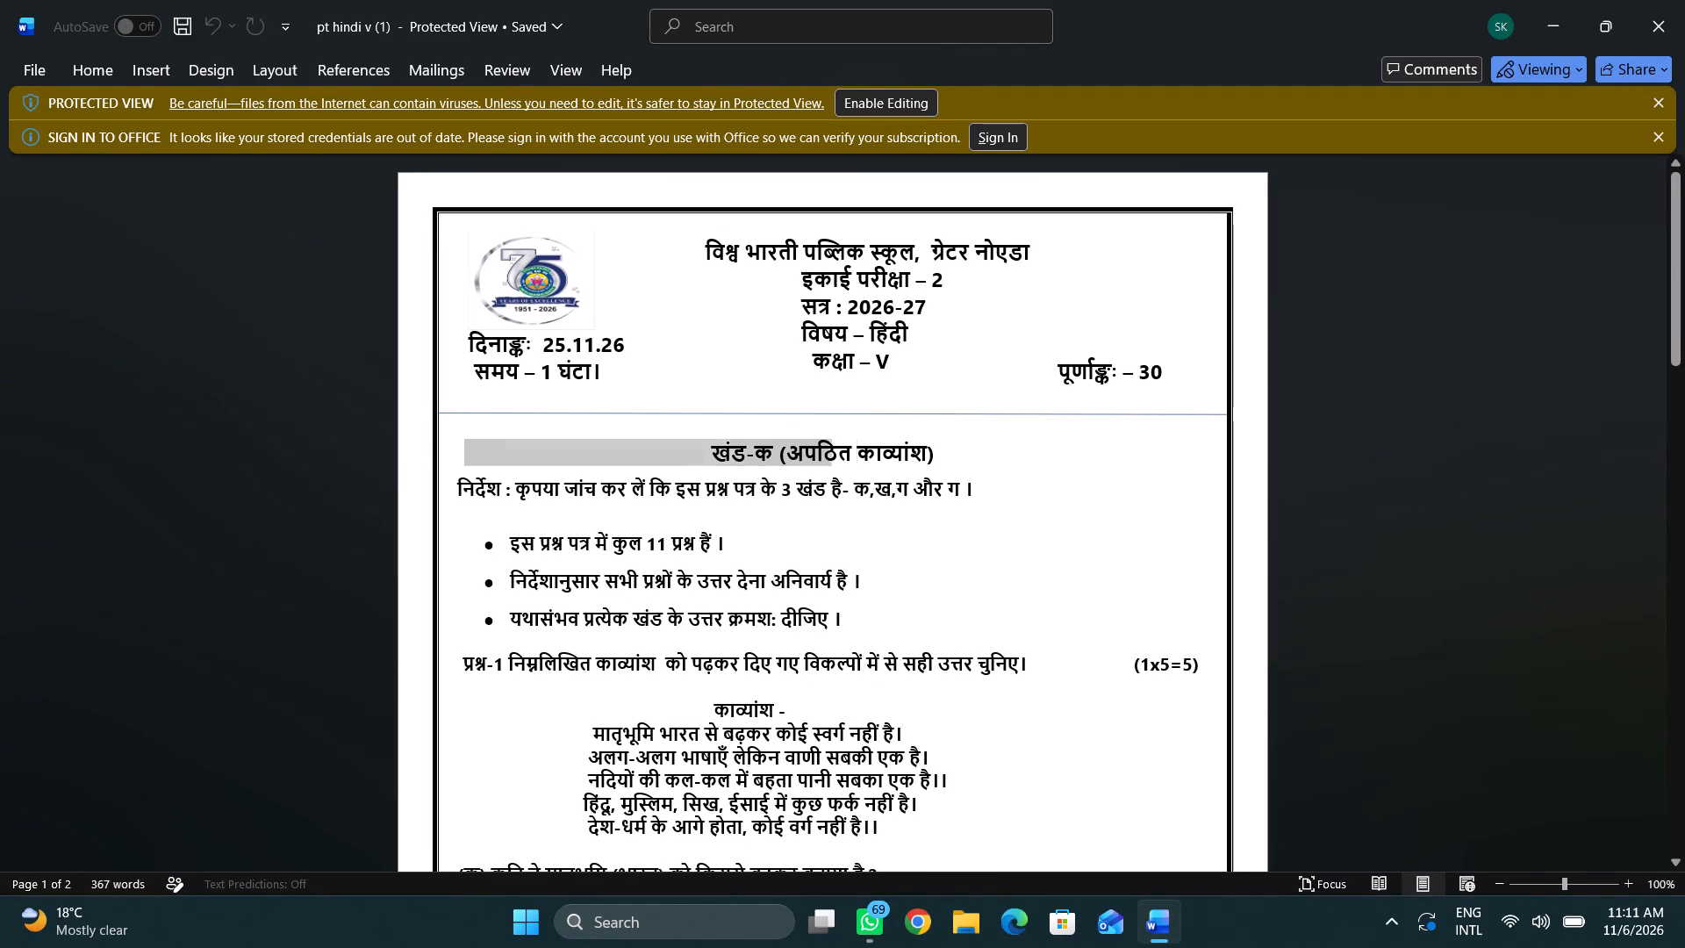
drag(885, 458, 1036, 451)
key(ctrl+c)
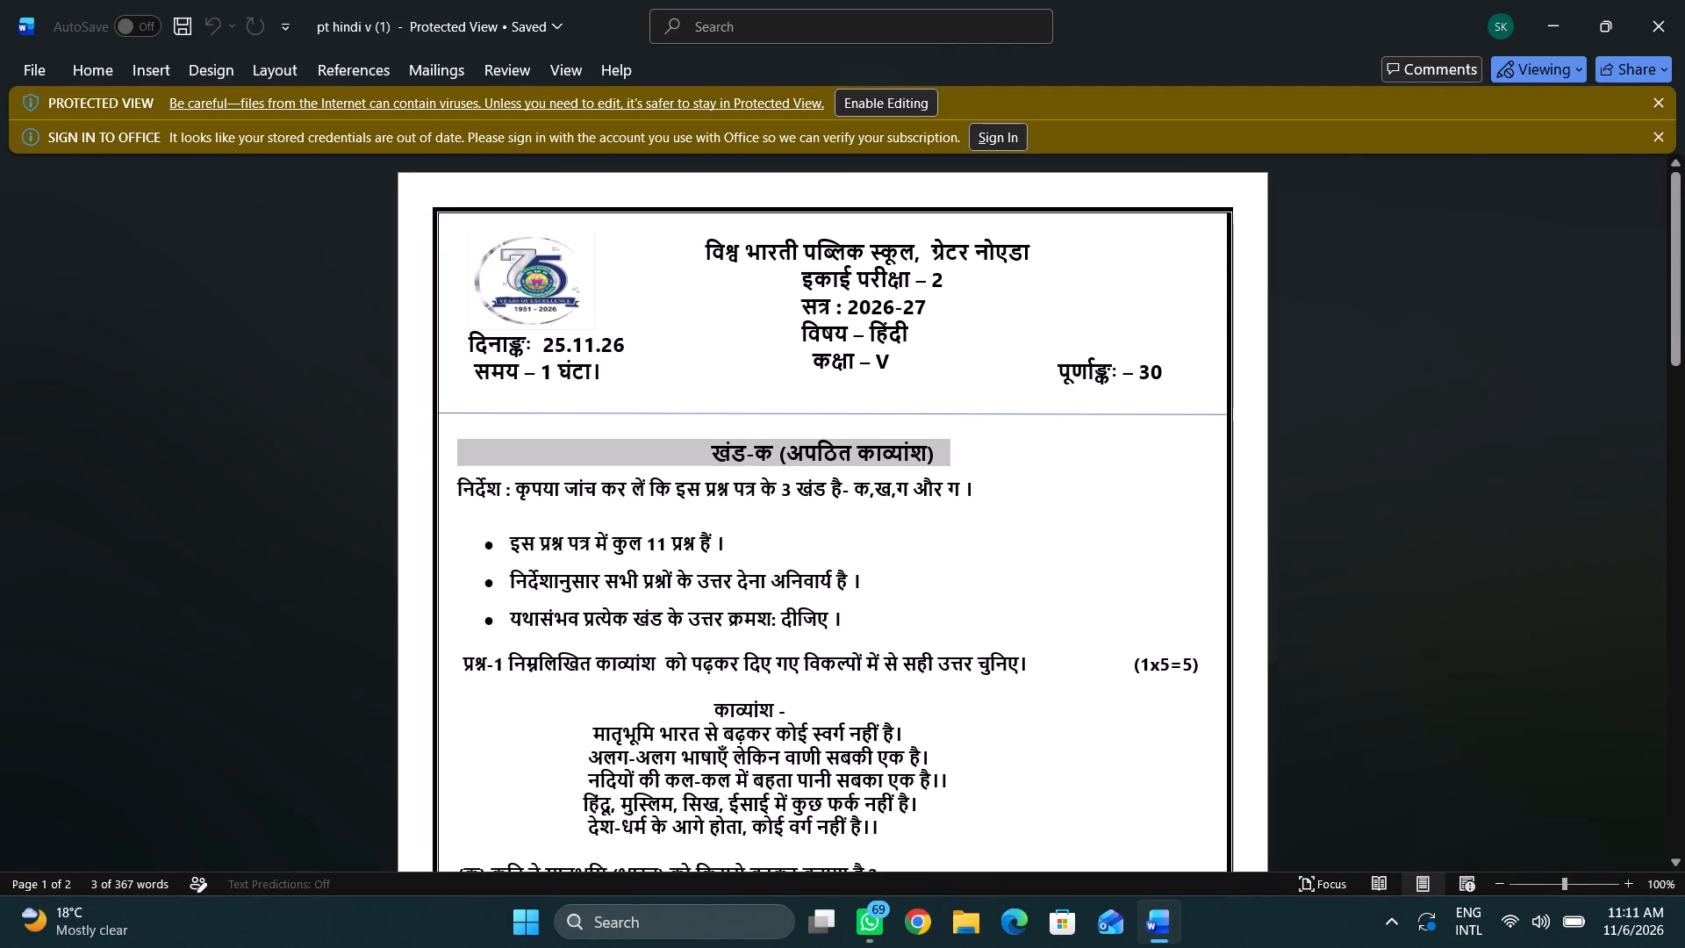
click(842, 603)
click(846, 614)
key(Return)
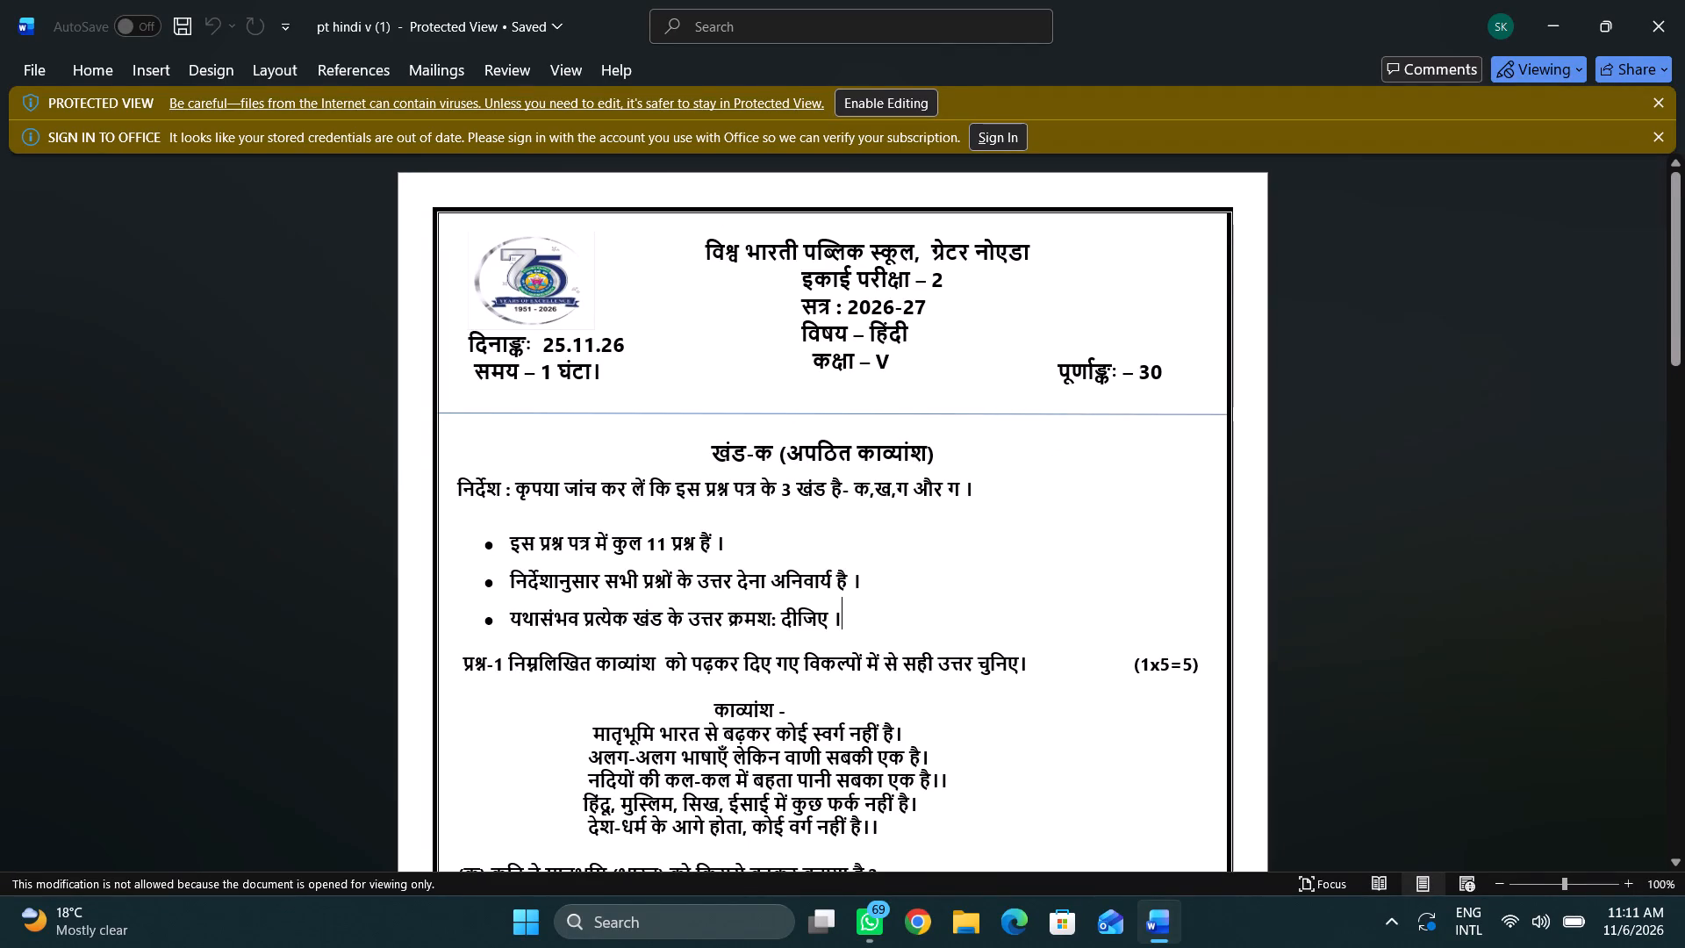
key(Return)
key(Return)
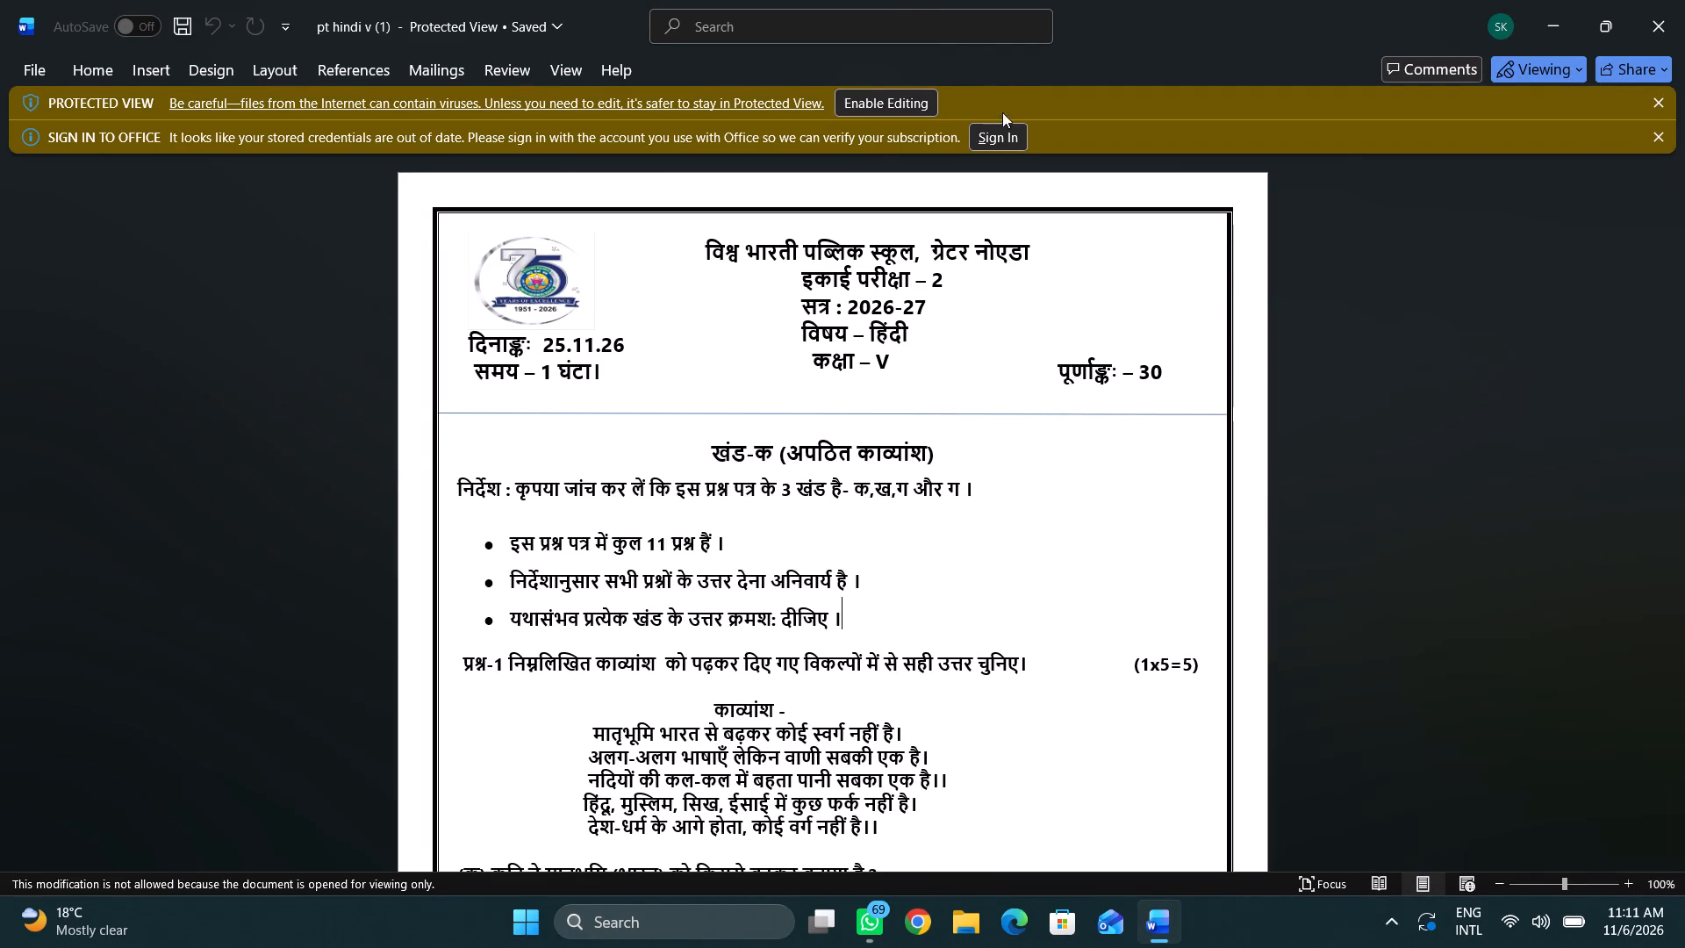
Dismiss the Office sign-in window and enable editing for the protected question paper.
click(1001, 147)
click(890, 112)
drag(890, 112, 919, 115)
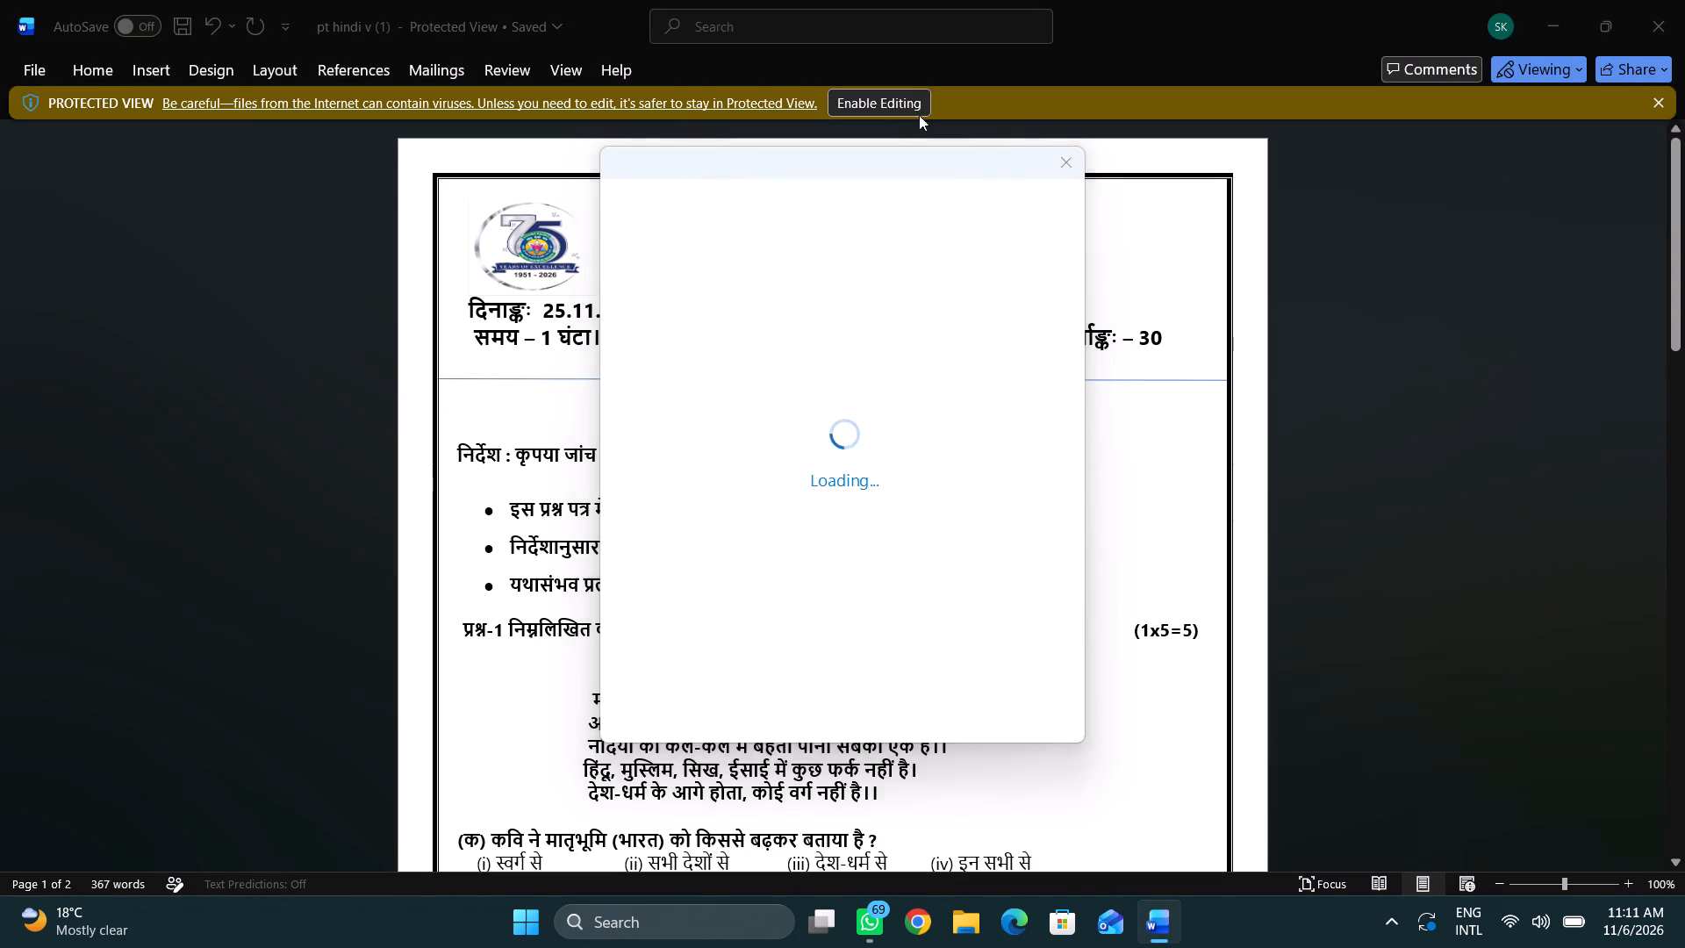
drag(919, 115, 1063, 157)
click(1063, 157)
click(900, 106)
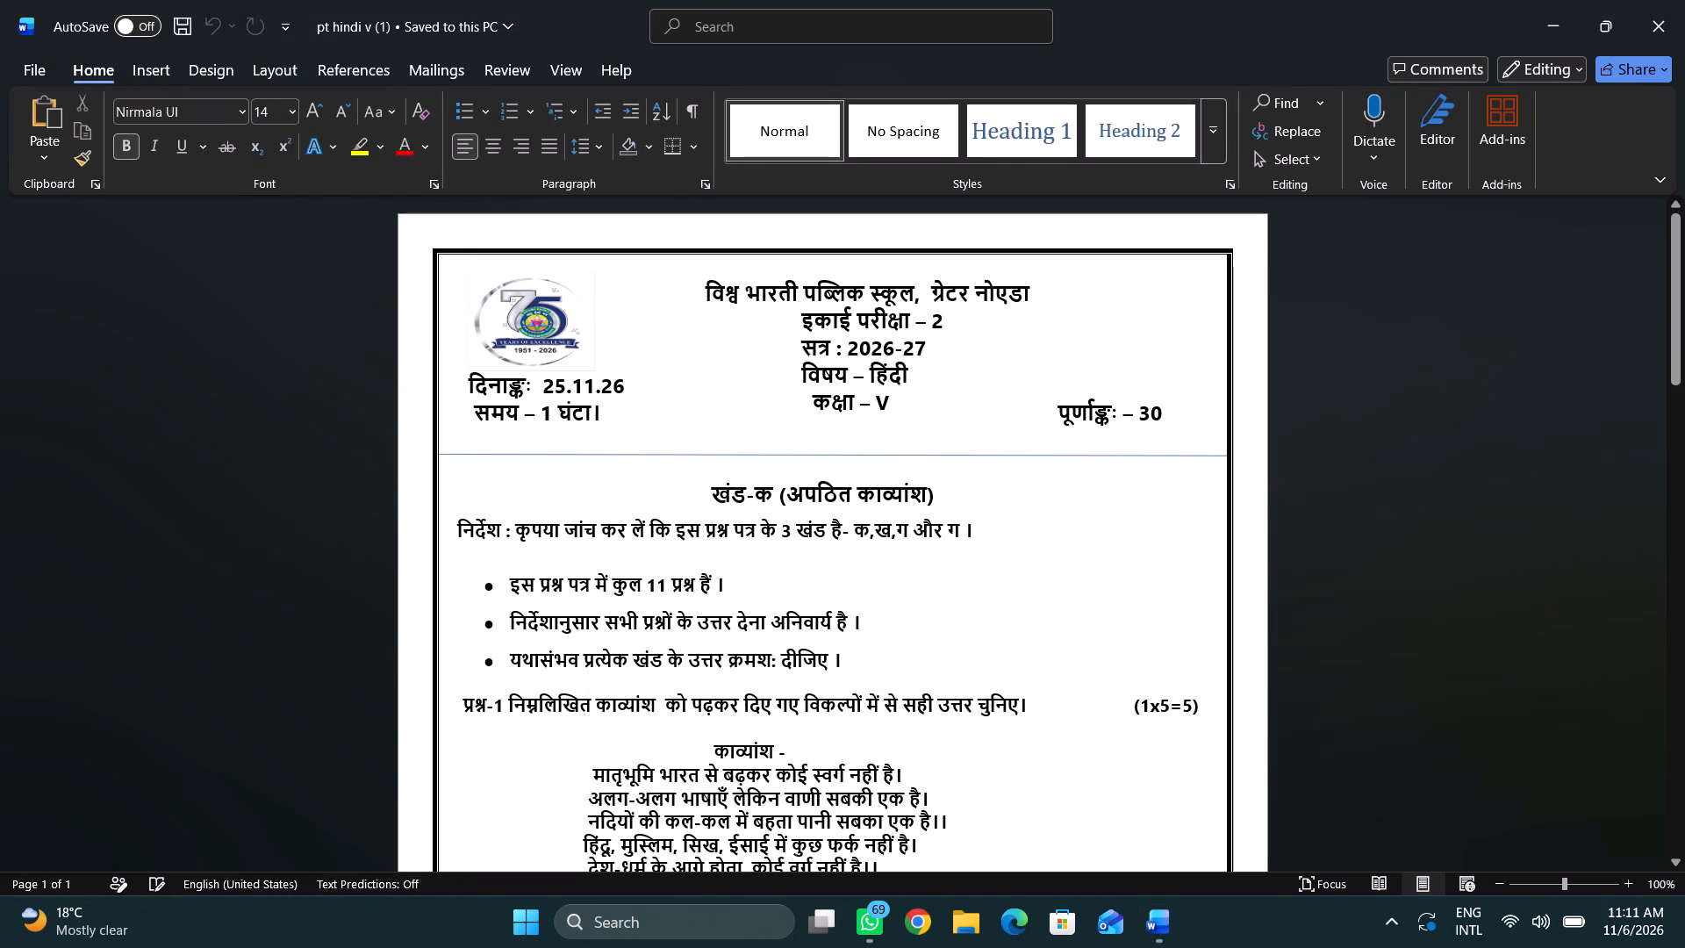
Copy the खंड-क (अपठित काव्यांश) heading to a new unbulleted line below the third instruction bullet.
drag(702, 492, 942, 483)
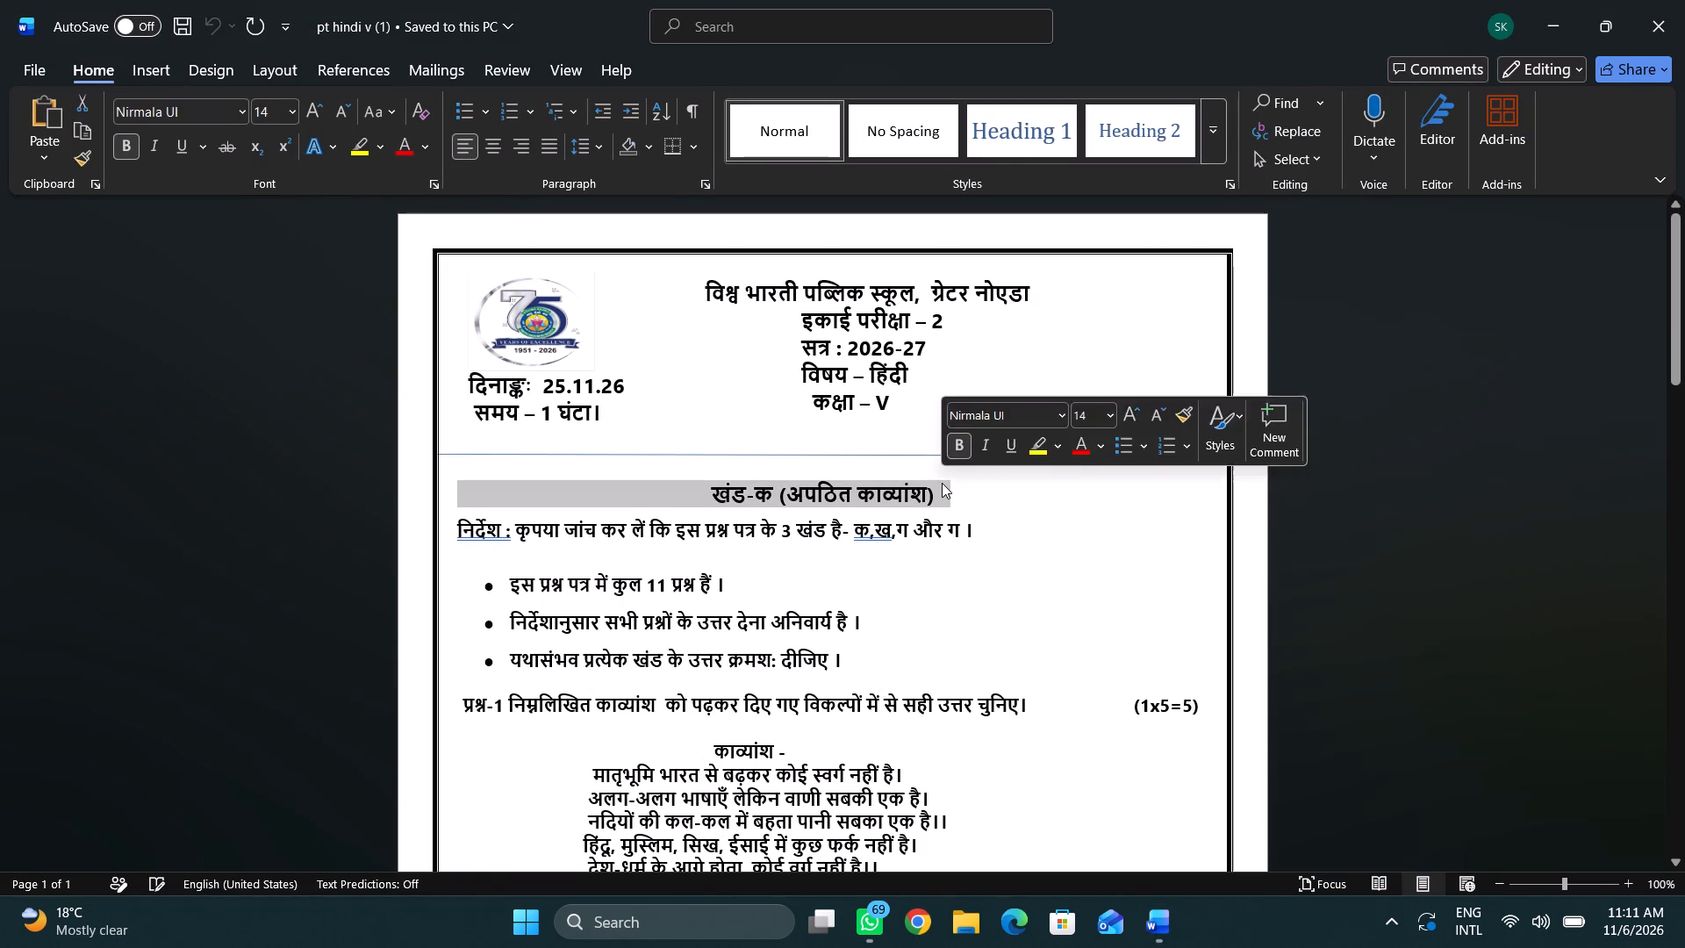
key(ctrl+c)
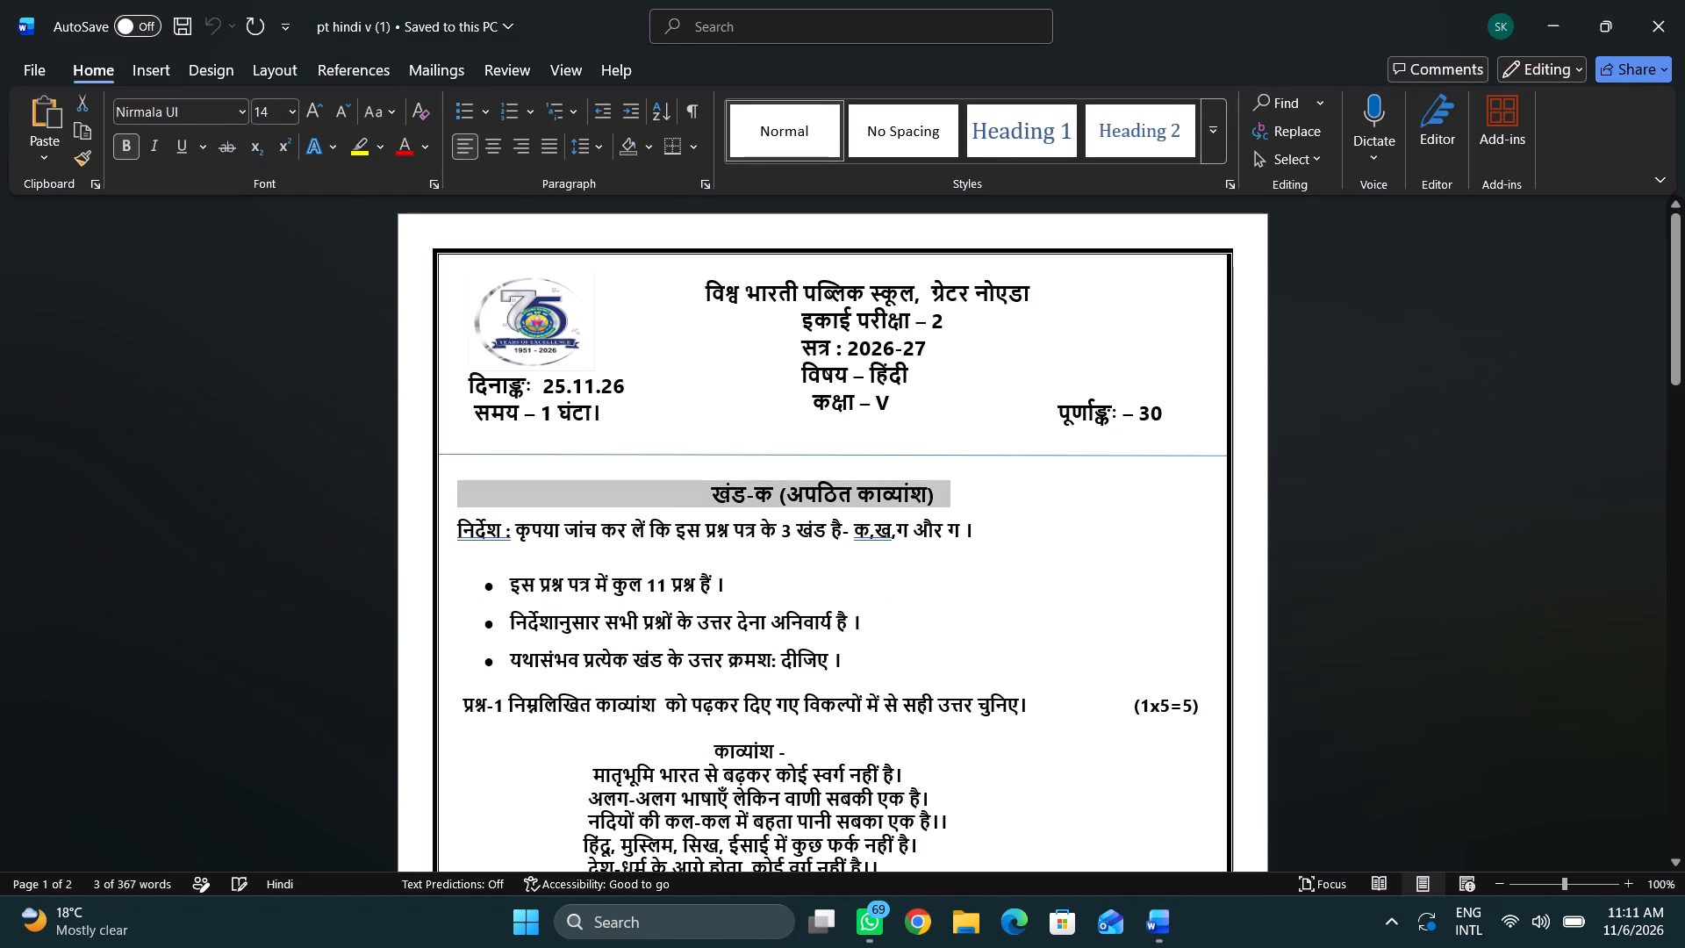
click(859, 651)
key(Return)
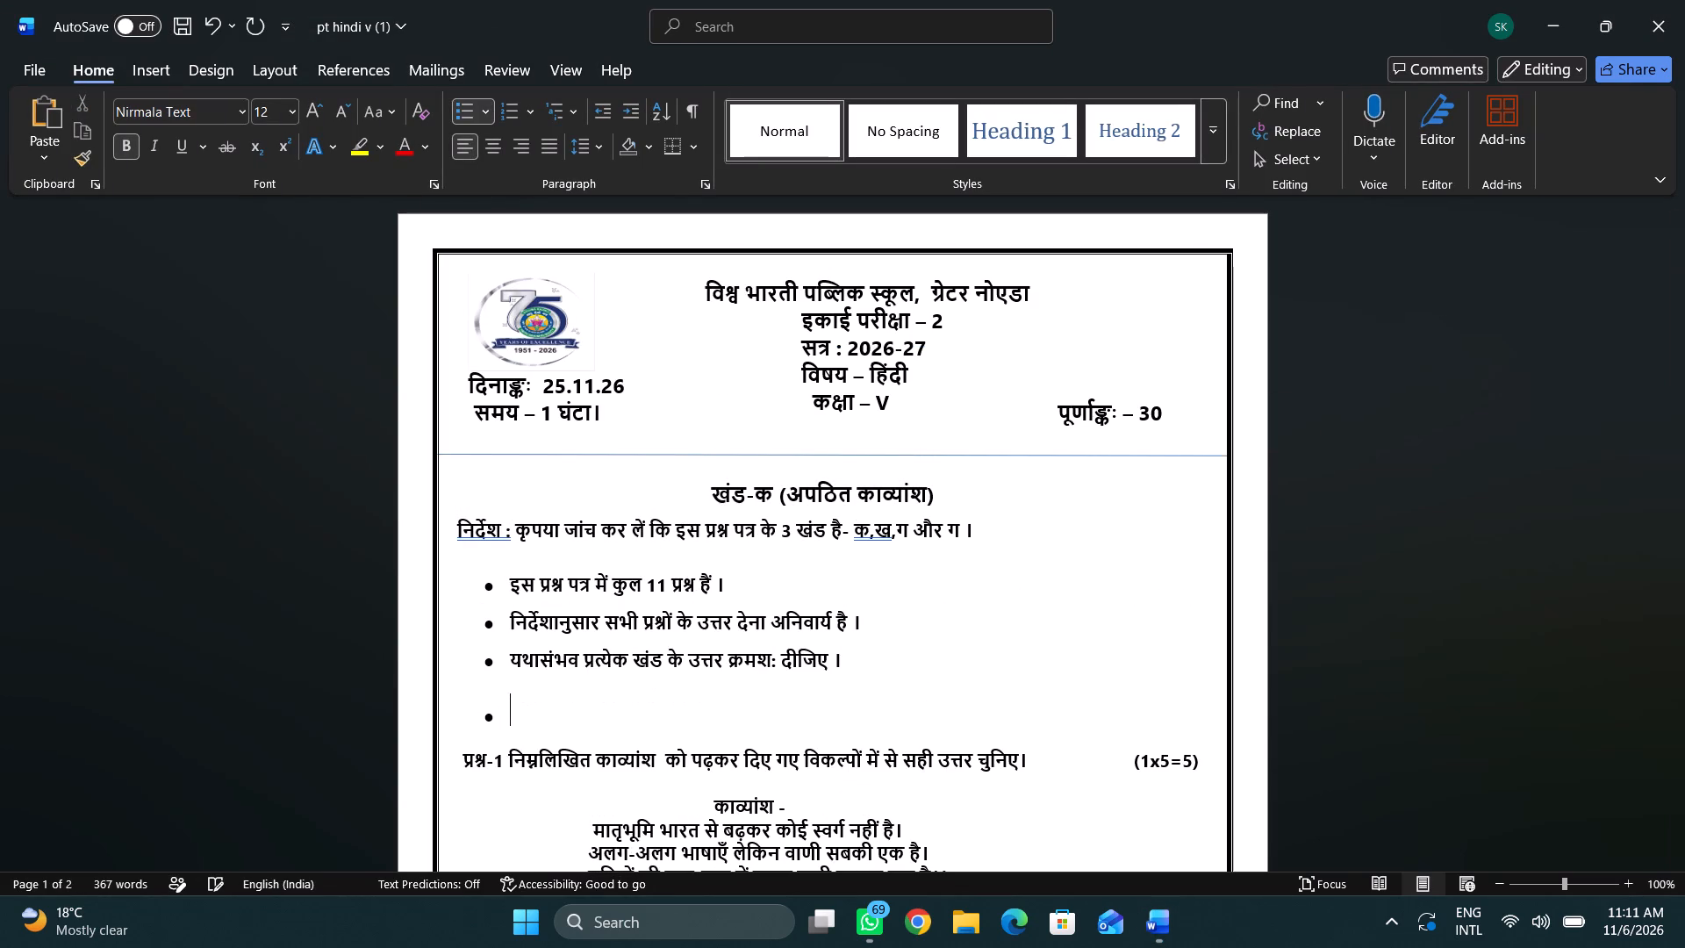
key(BackSpace)
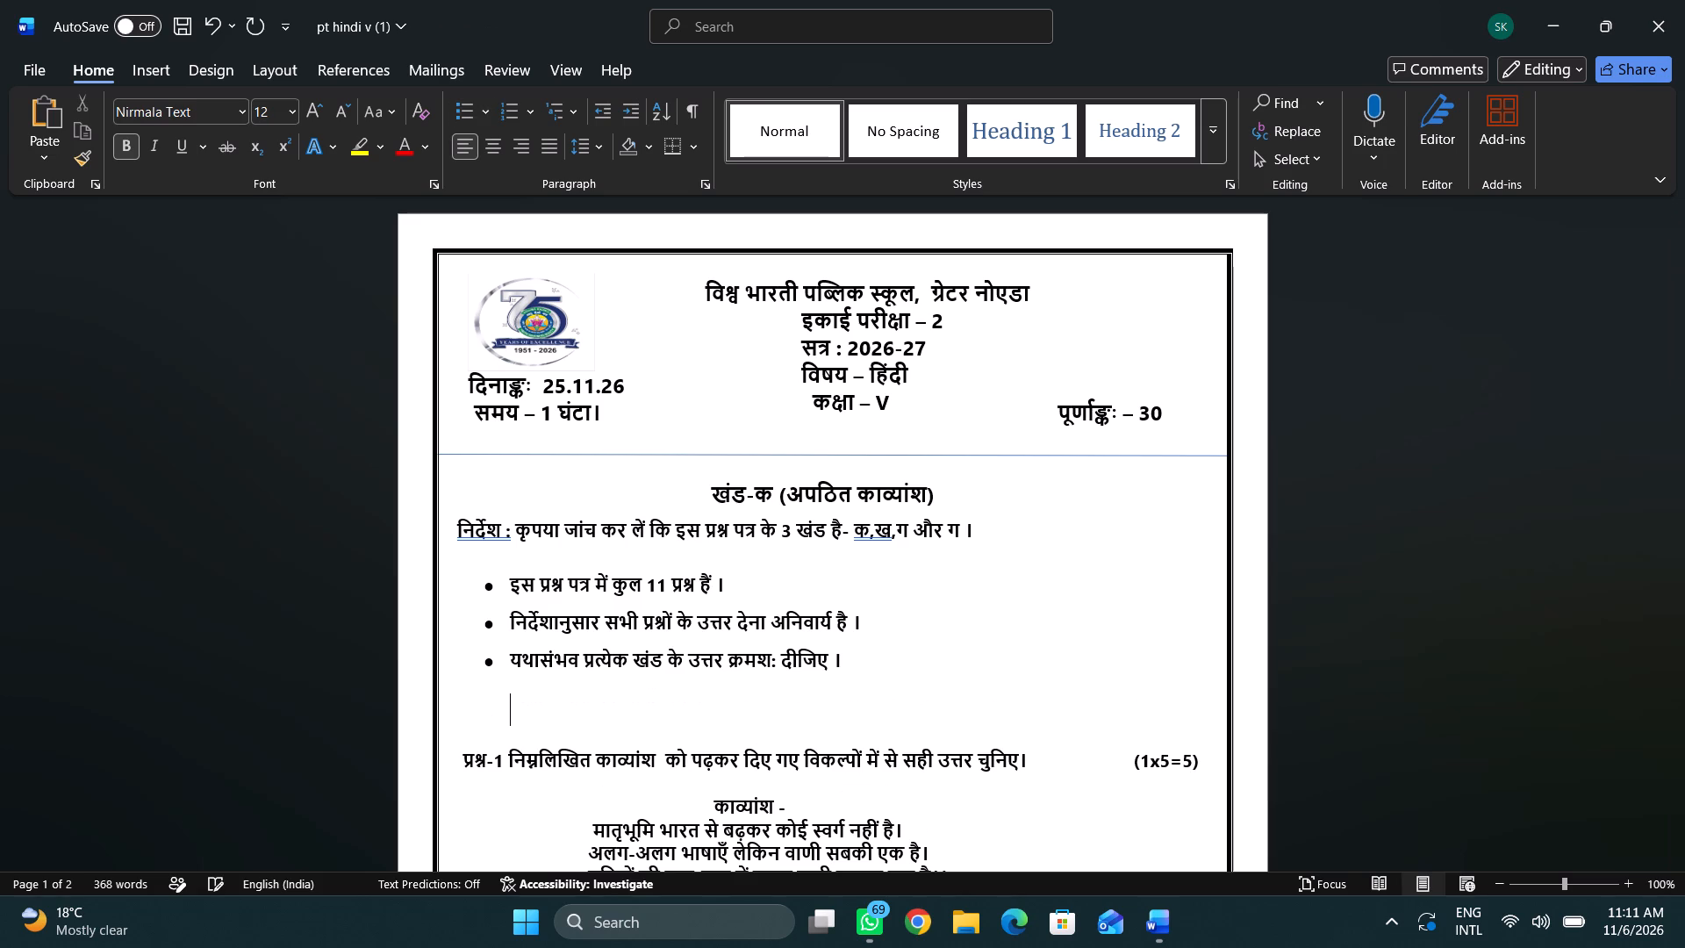
key(ctrl+v)
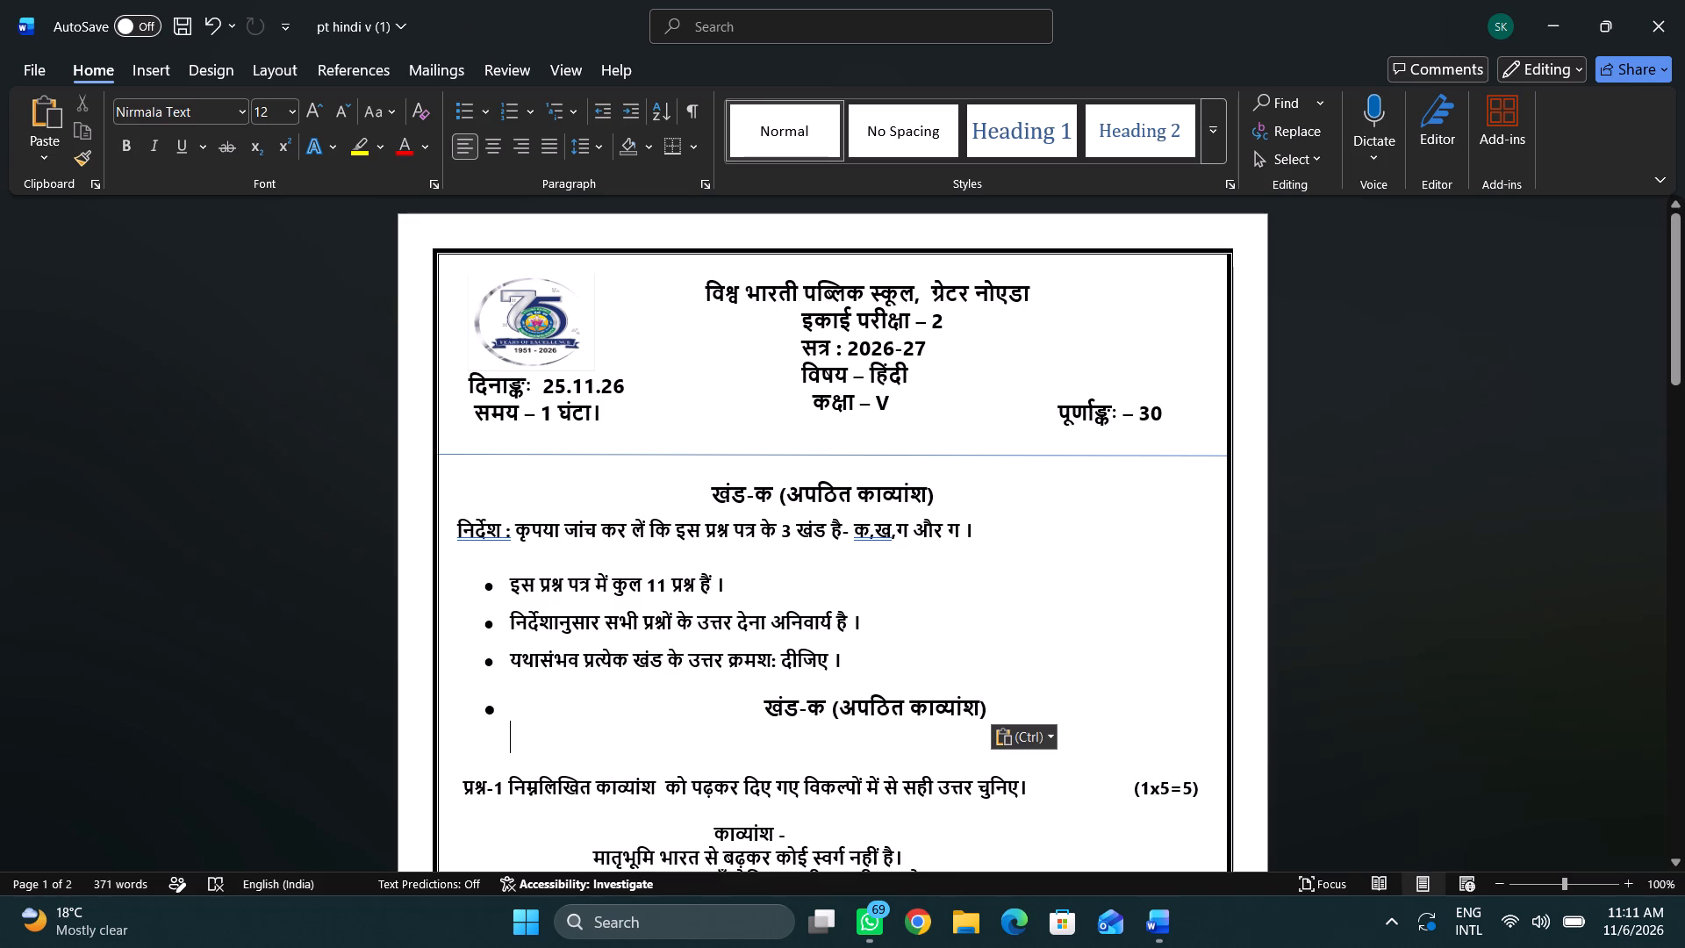
click(501, 708)
key(BackSpace)
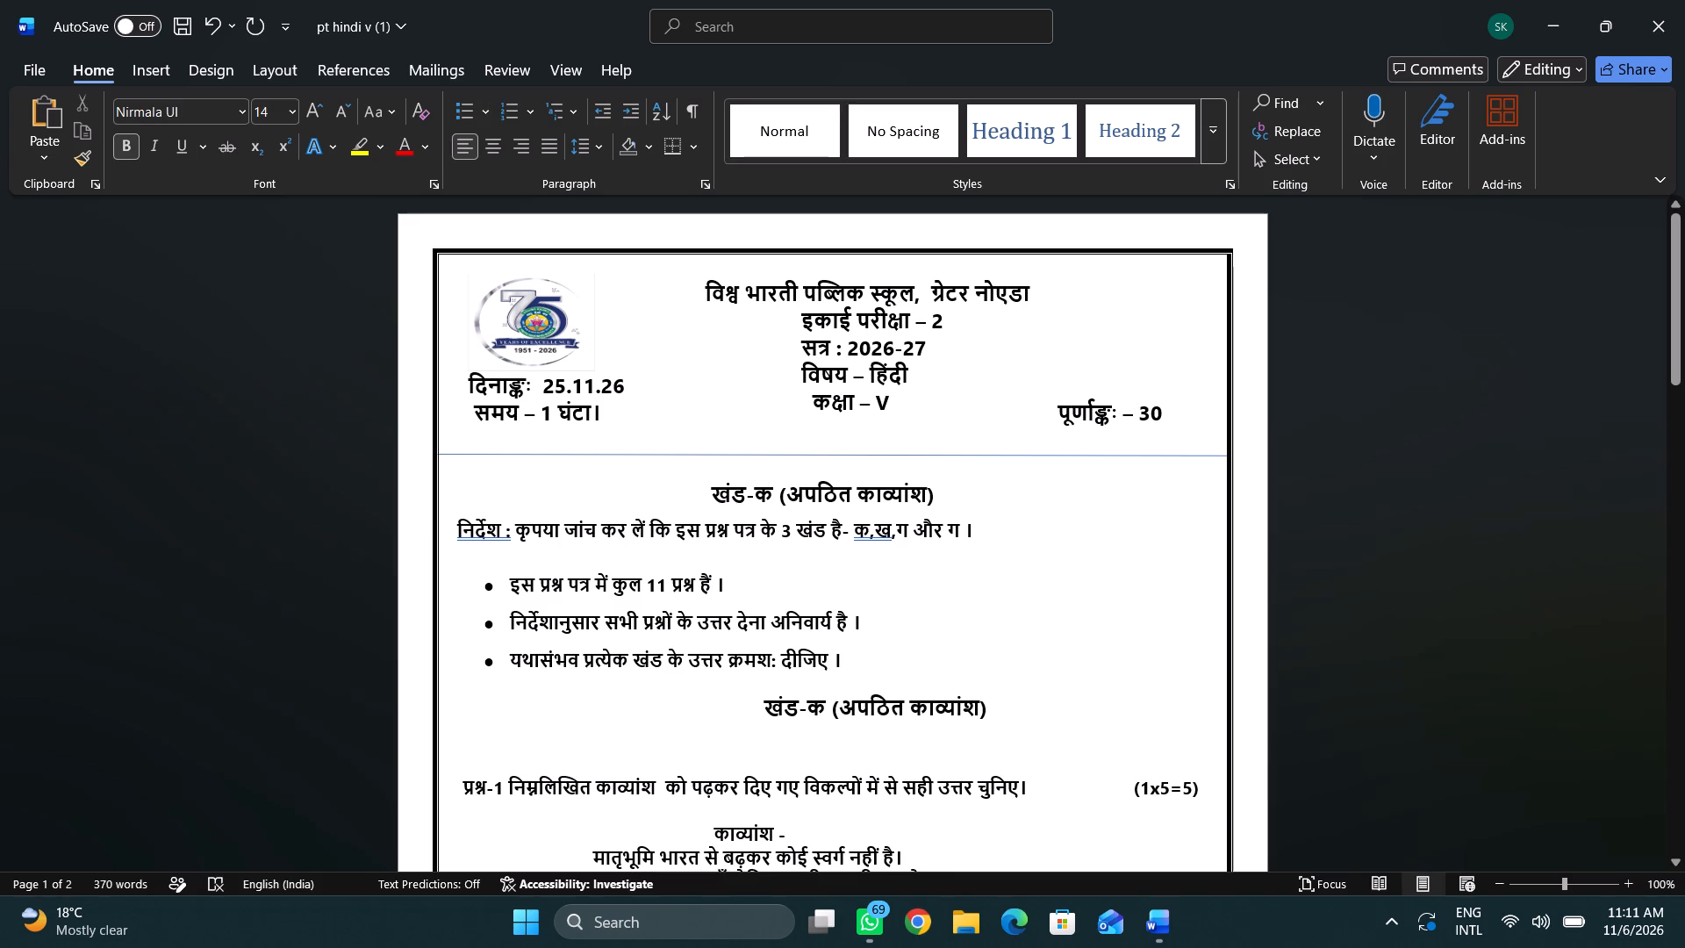
Remove the extra ग before और in the निर्देश line so it reads क,ख, और ग.
click(913, 527)
key(BackSpace)
key(BackSpace)
key(space)
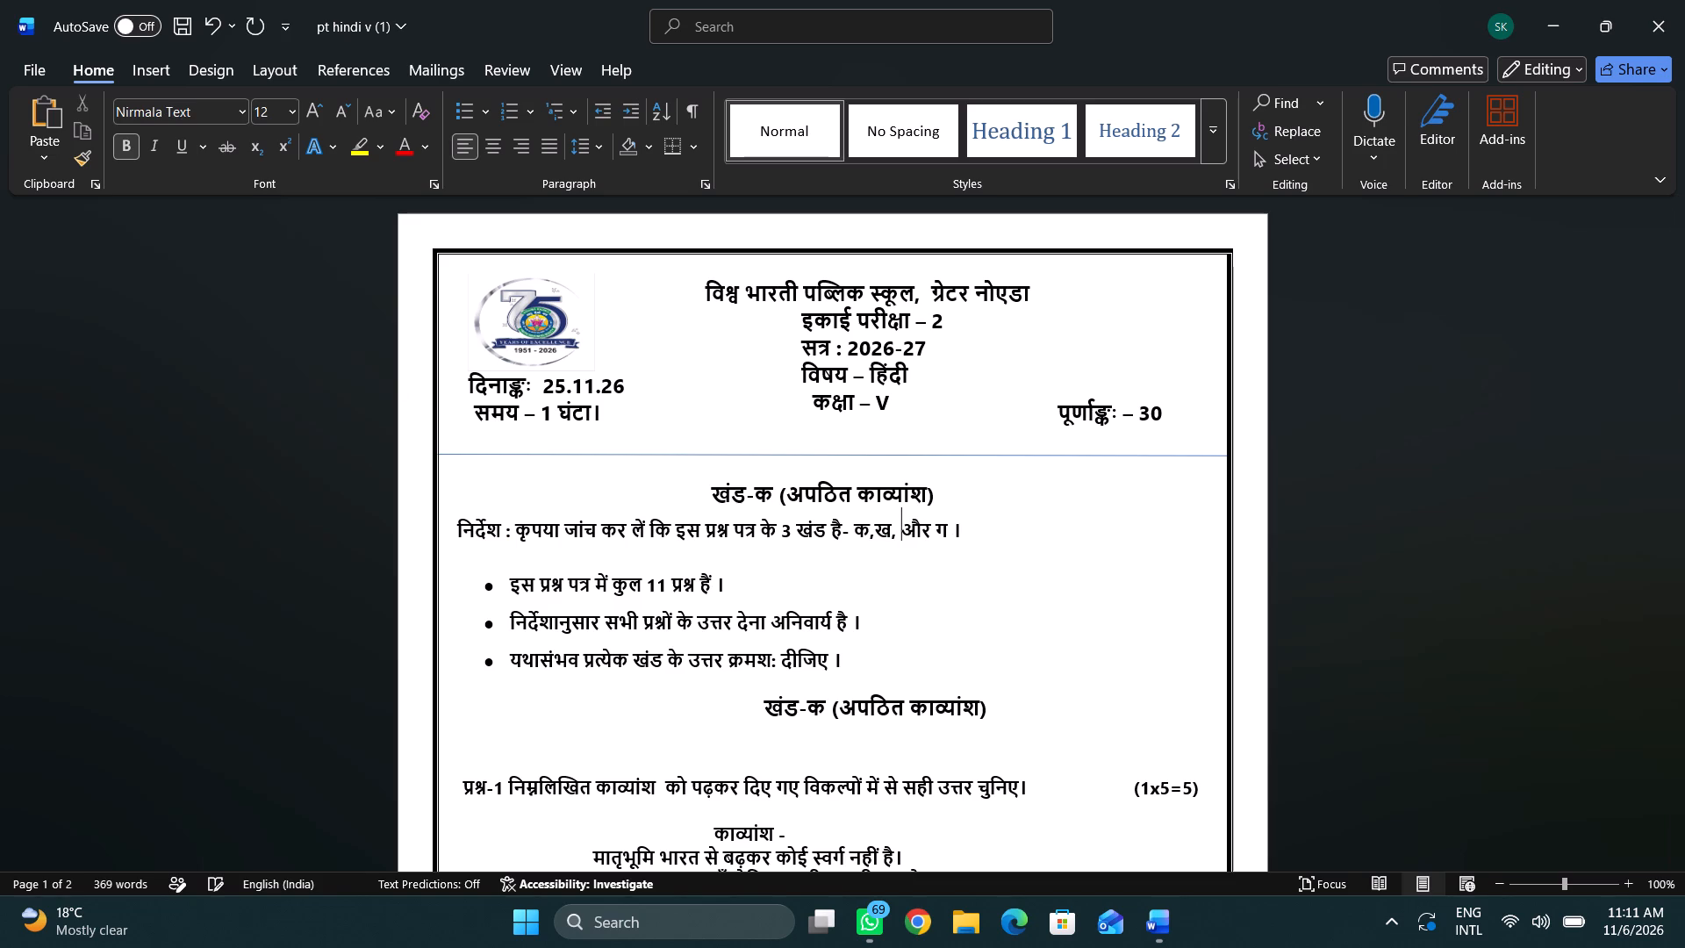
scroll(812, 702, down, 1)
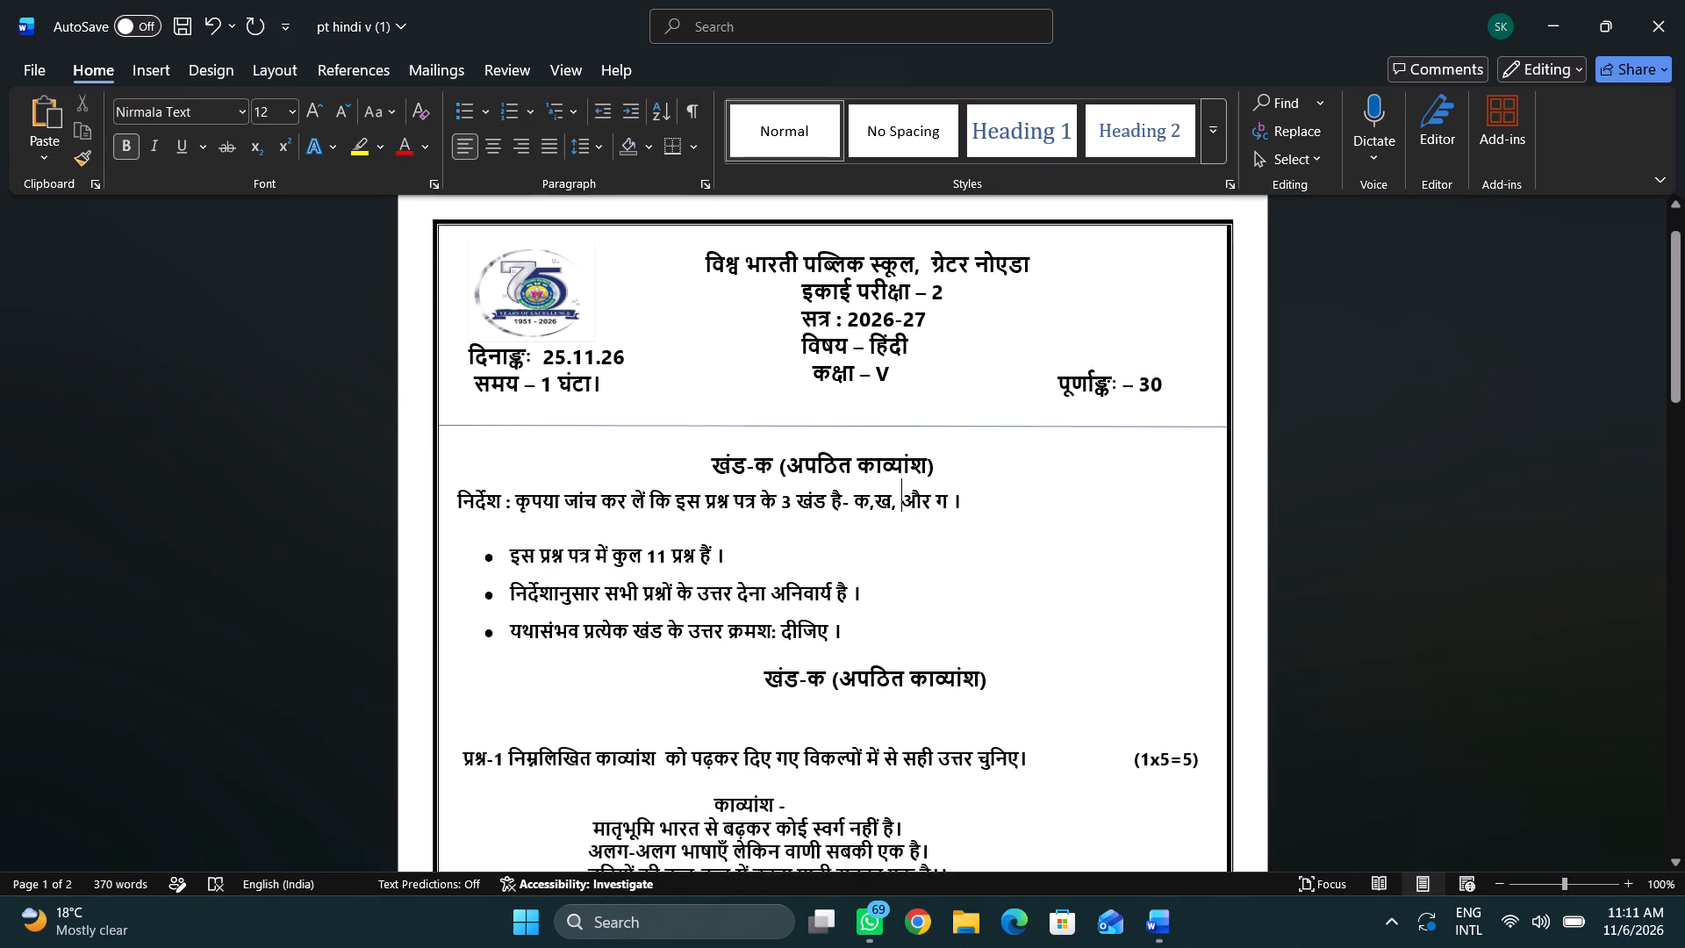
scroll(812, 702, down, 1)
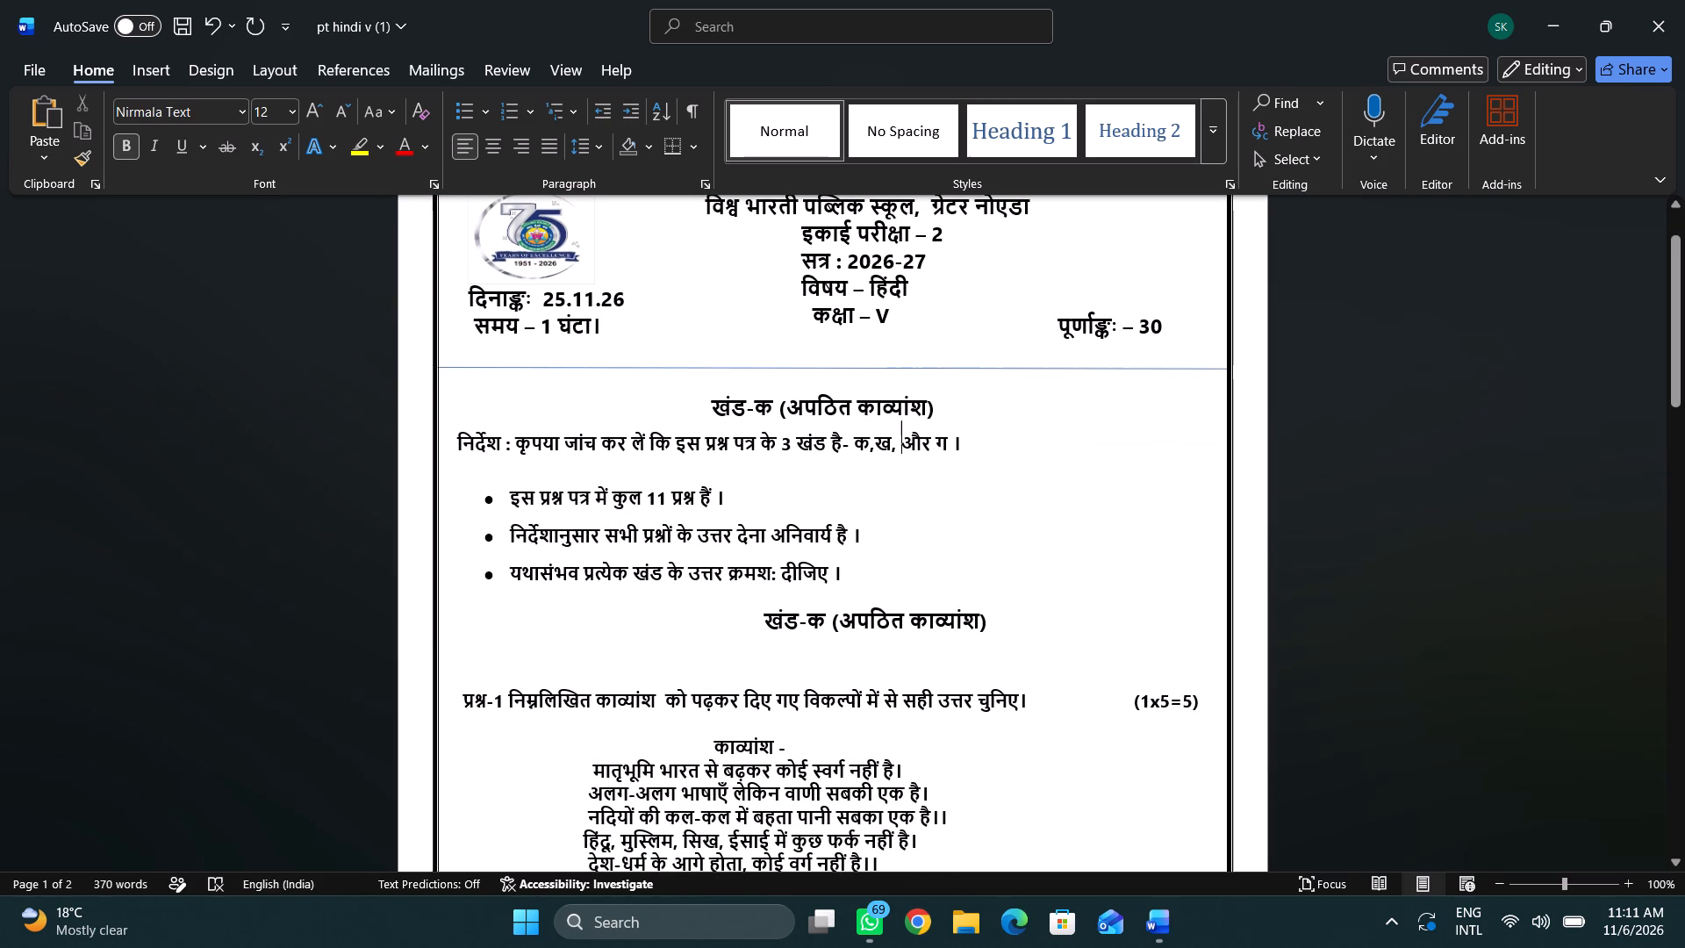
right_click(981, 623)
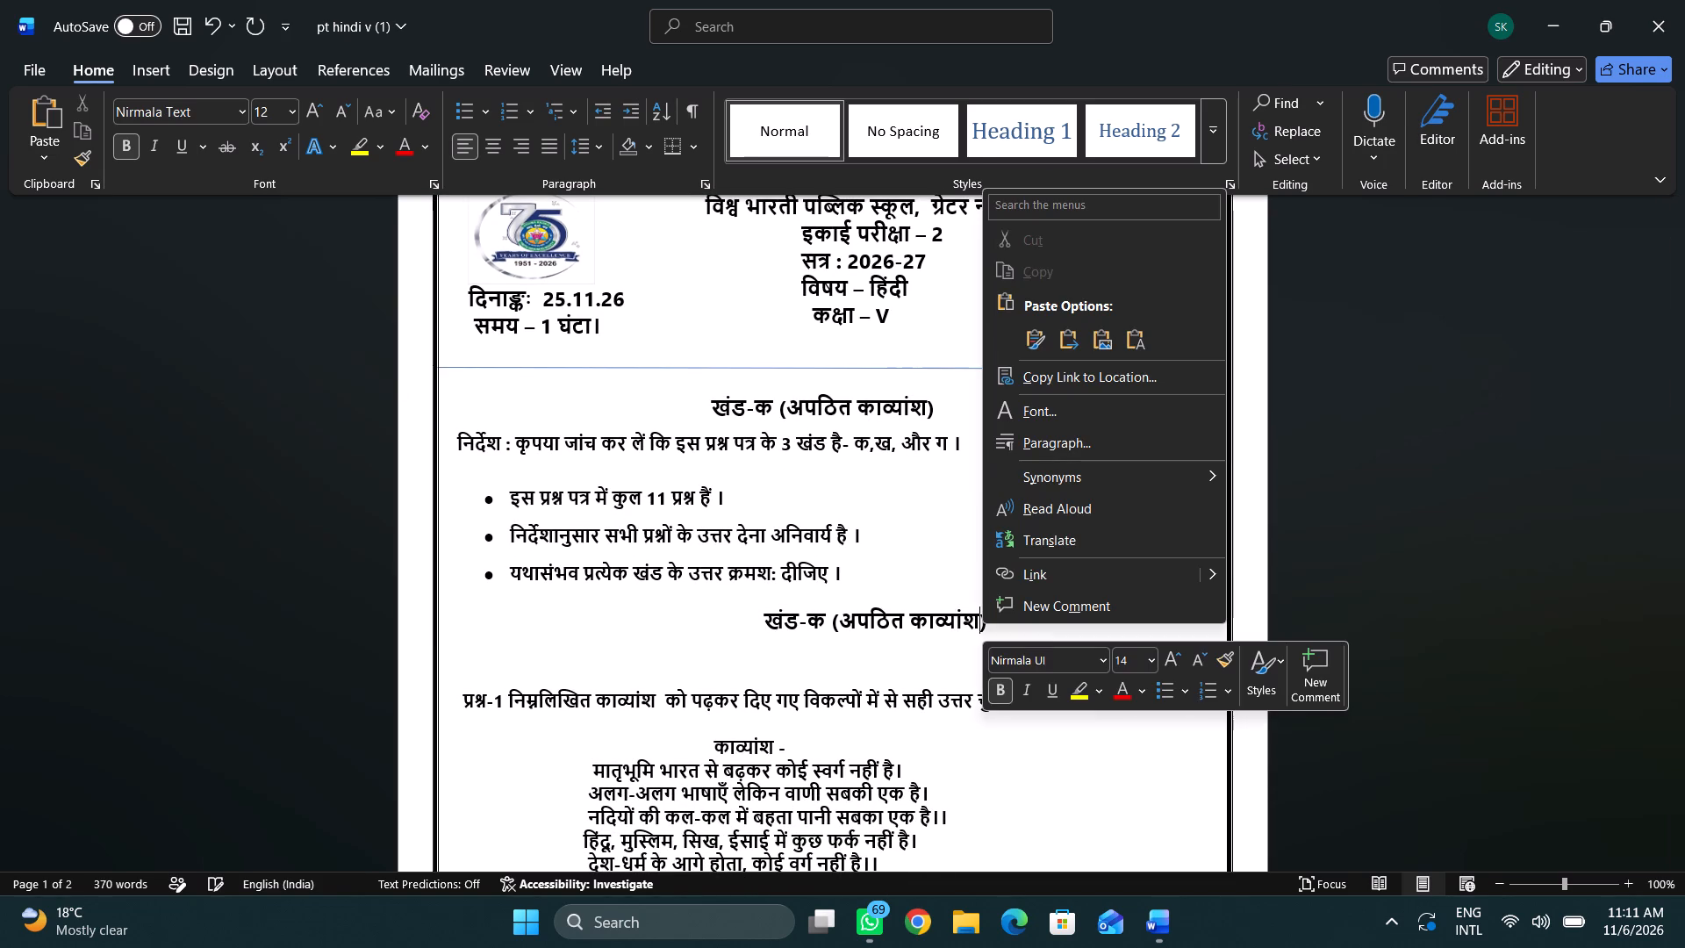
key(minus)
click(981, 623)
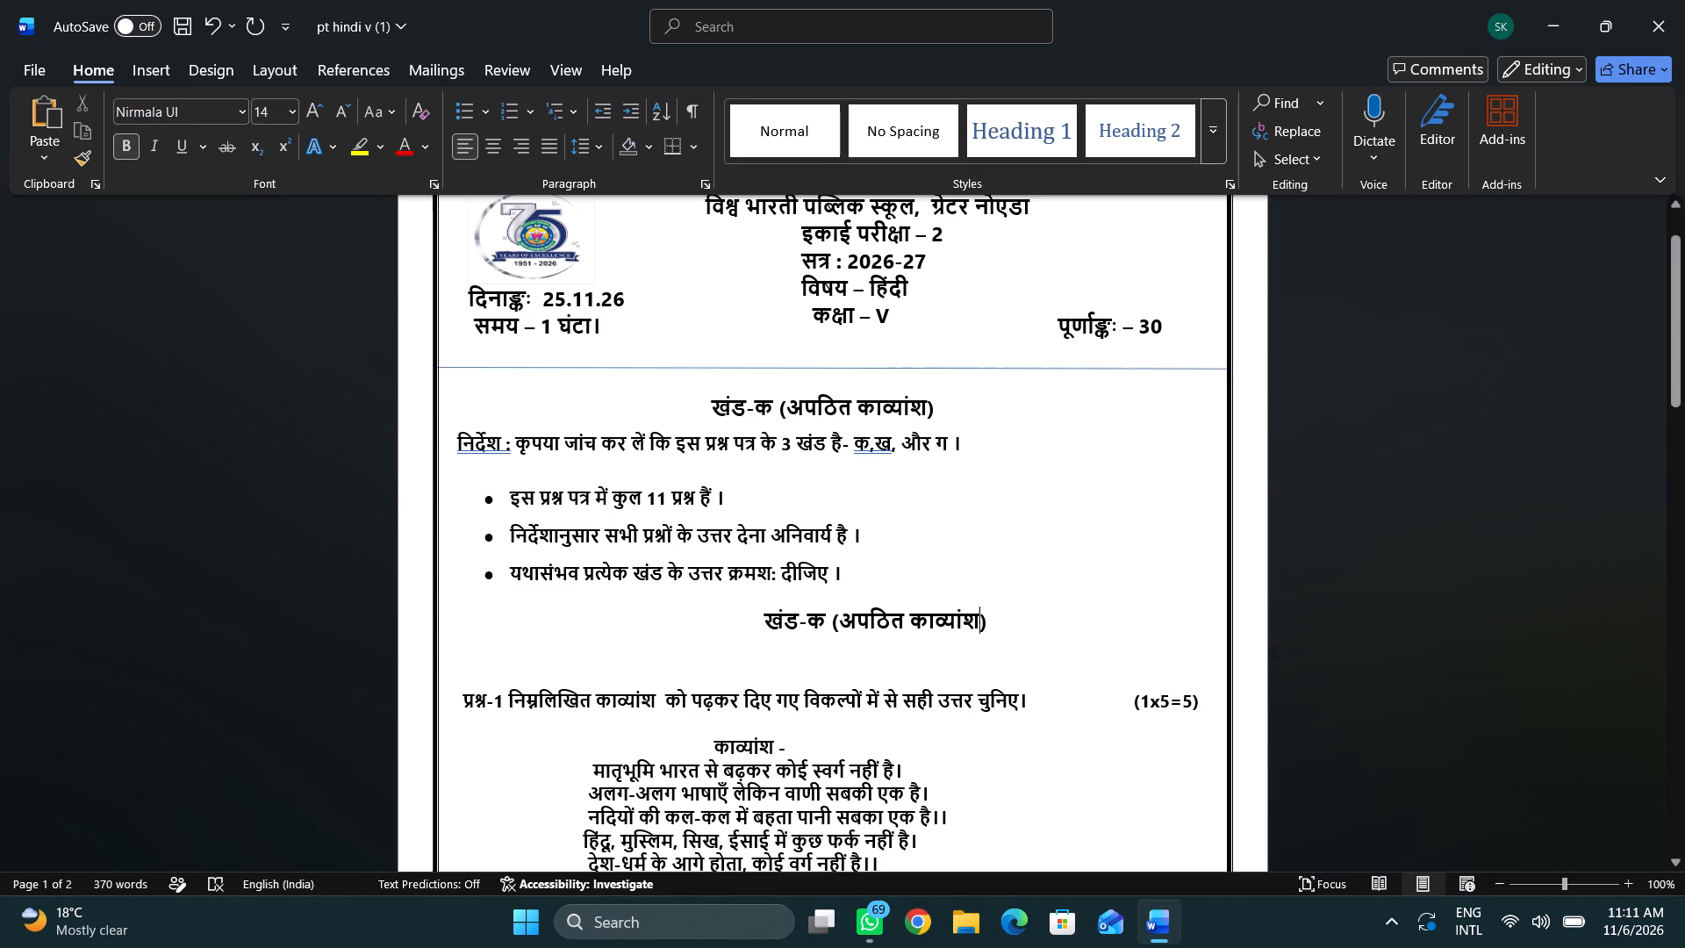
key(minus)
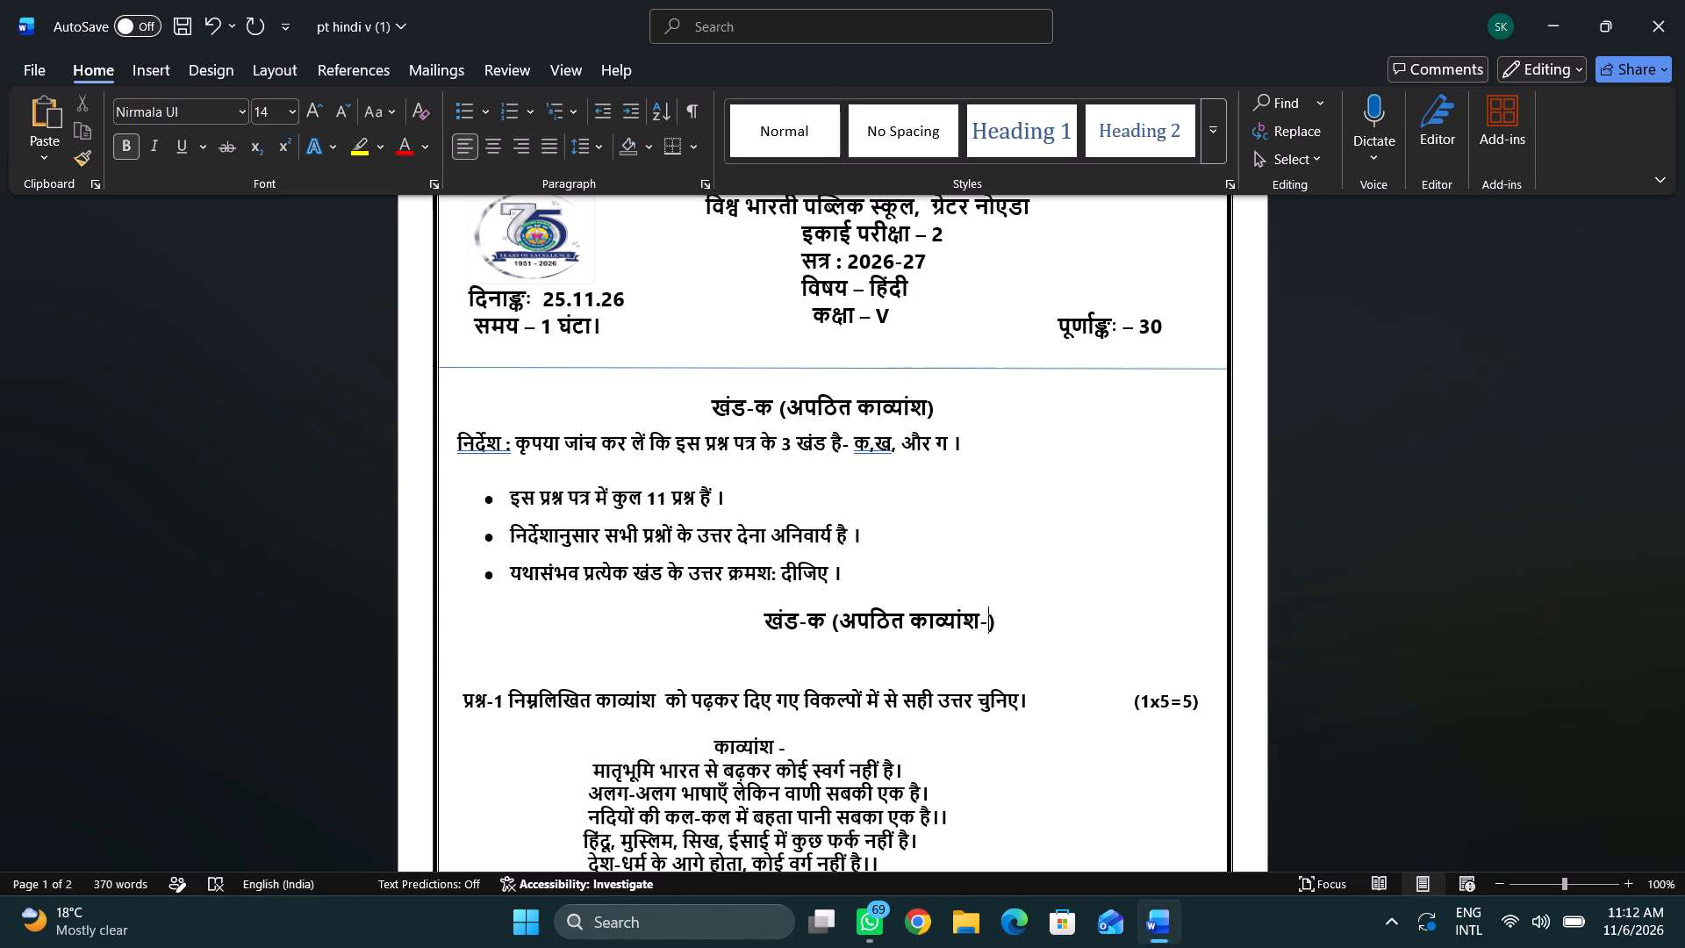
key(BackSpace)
Copy the dash from the विषय line and add –5 after काव्यांश inside the brackets of the lower खंड-क heading.
click(858, 286)
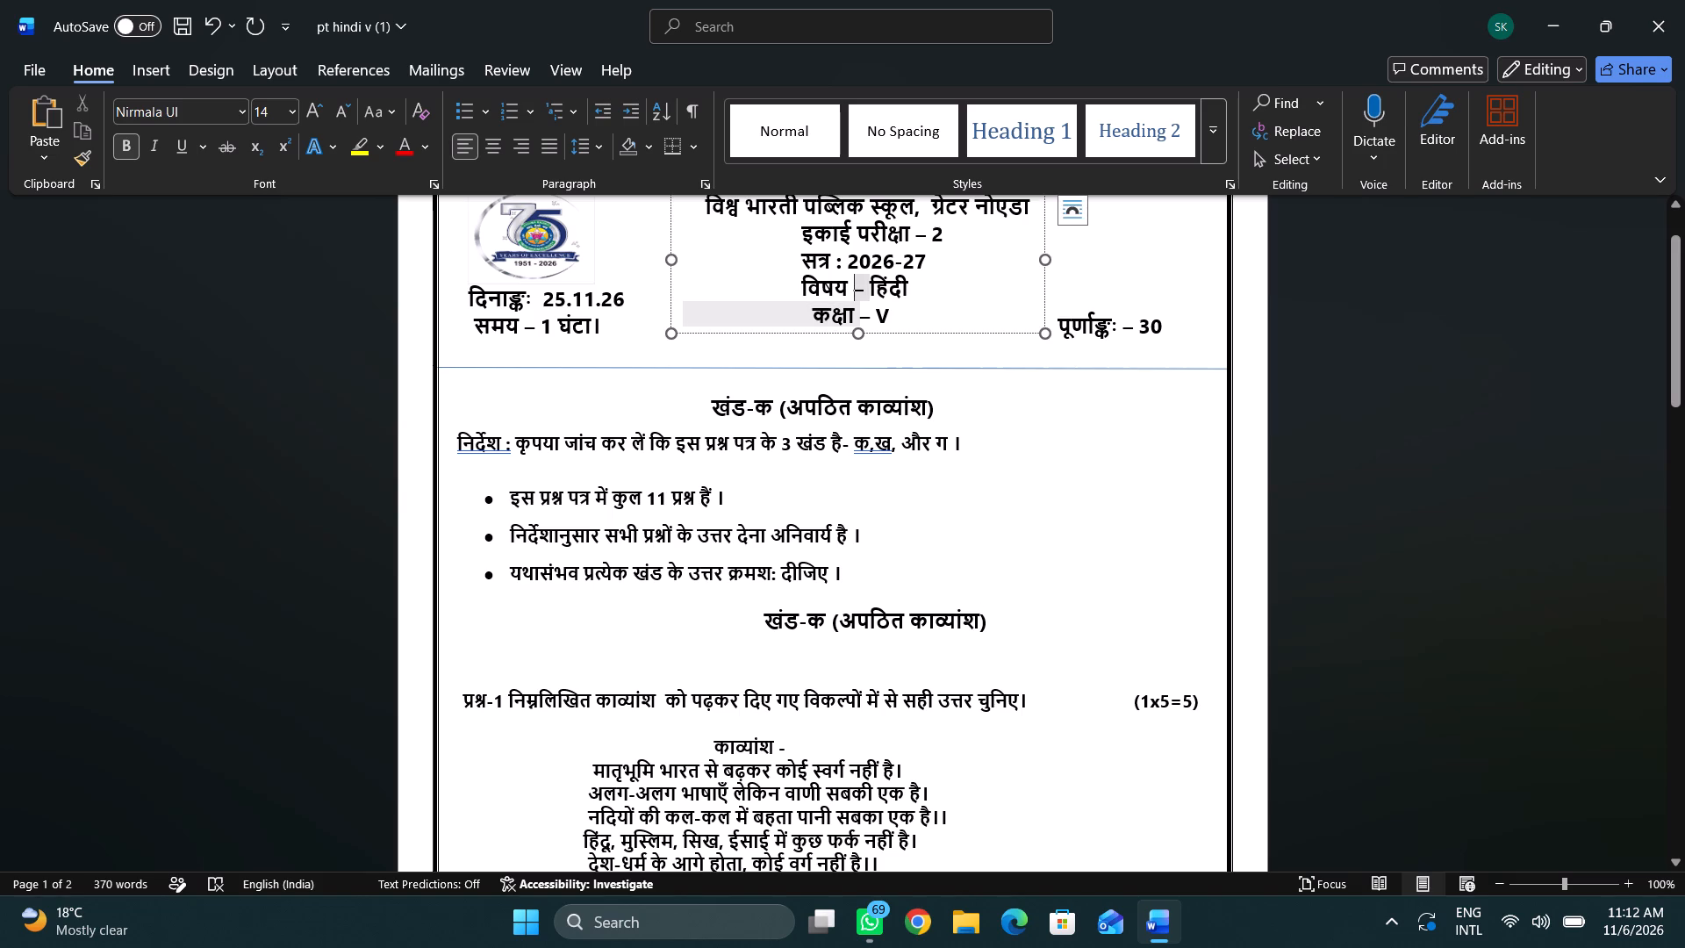
key(ctrl+c)
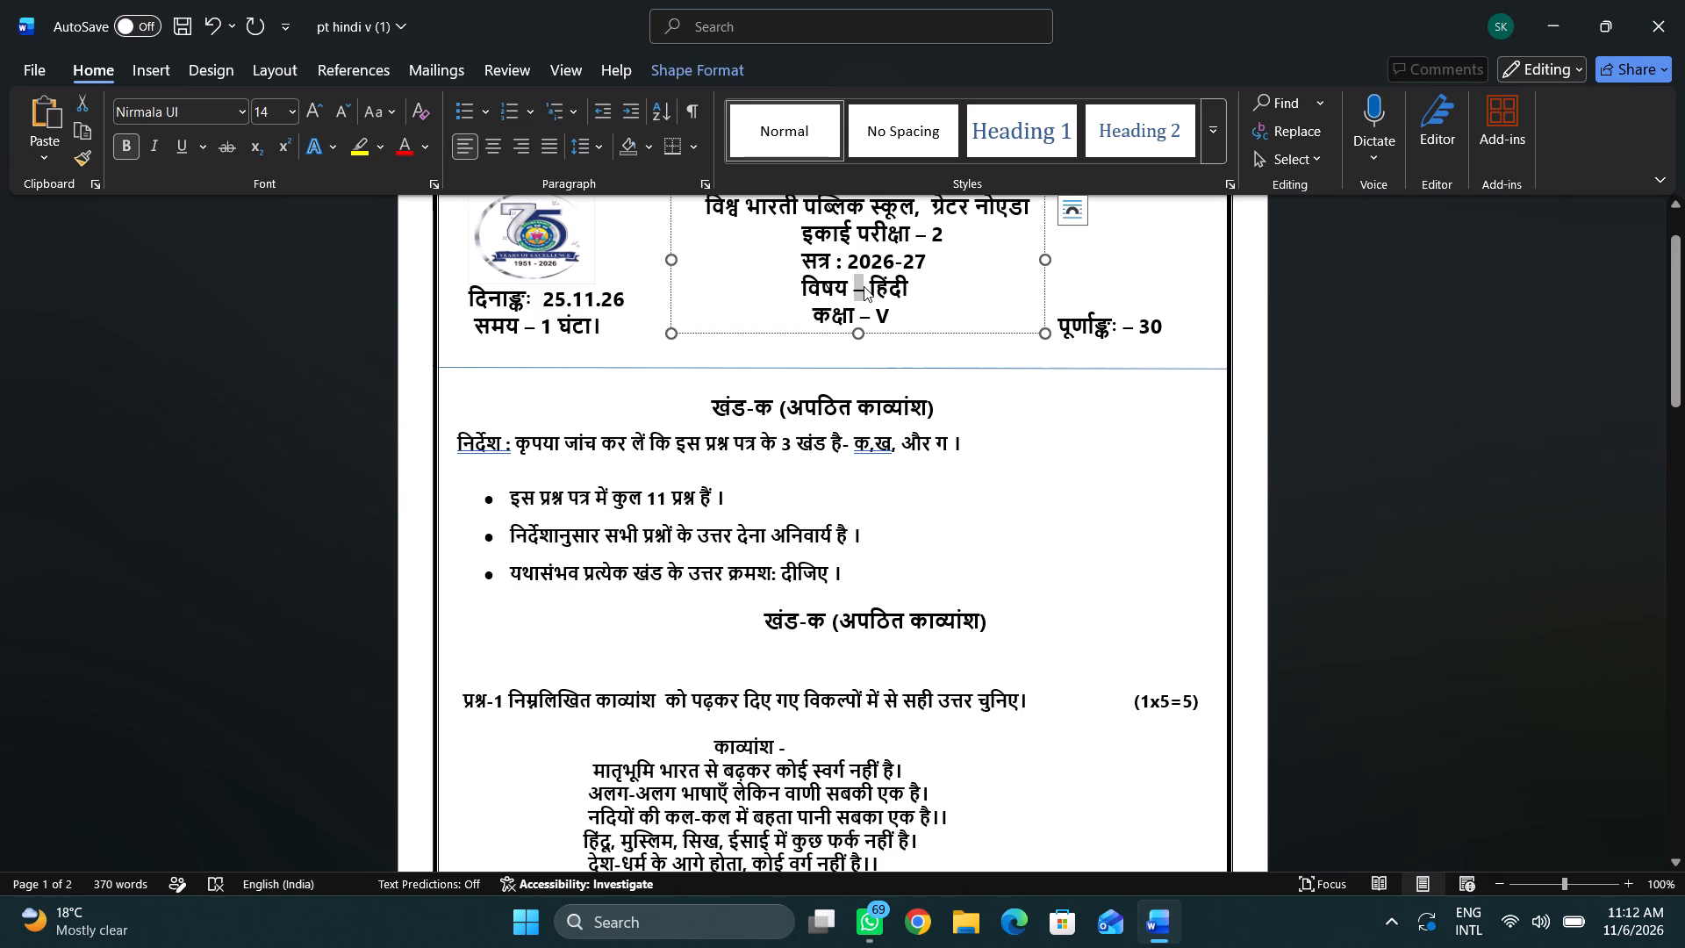
click(981, 614)
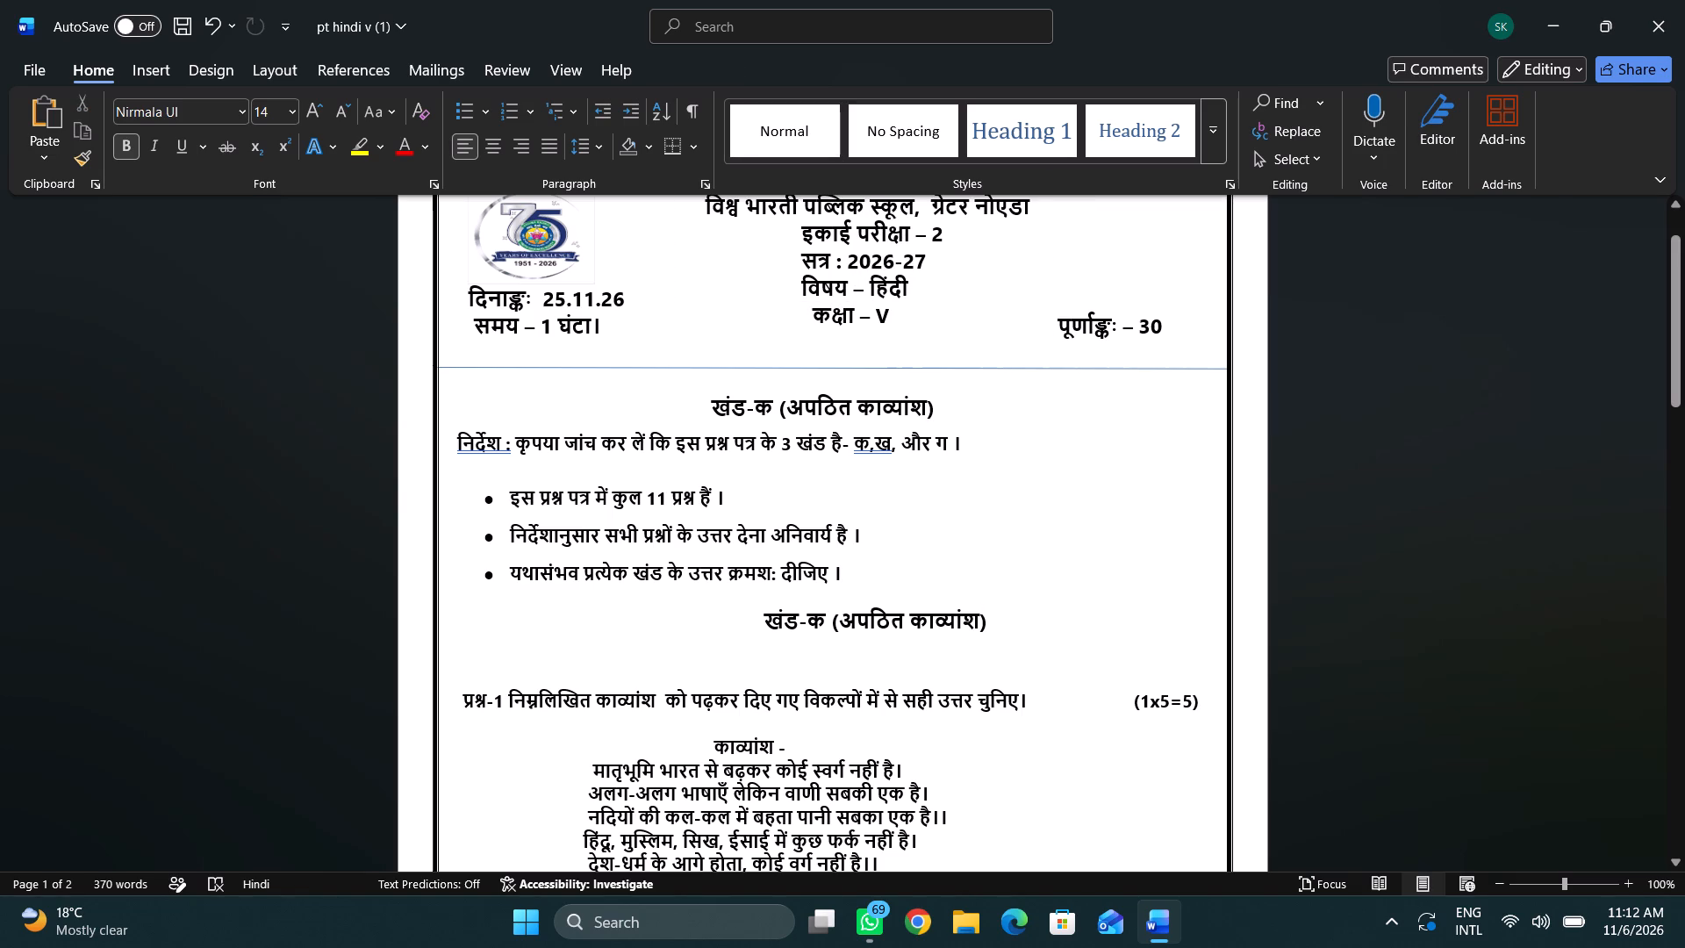
key(ctrl+v)
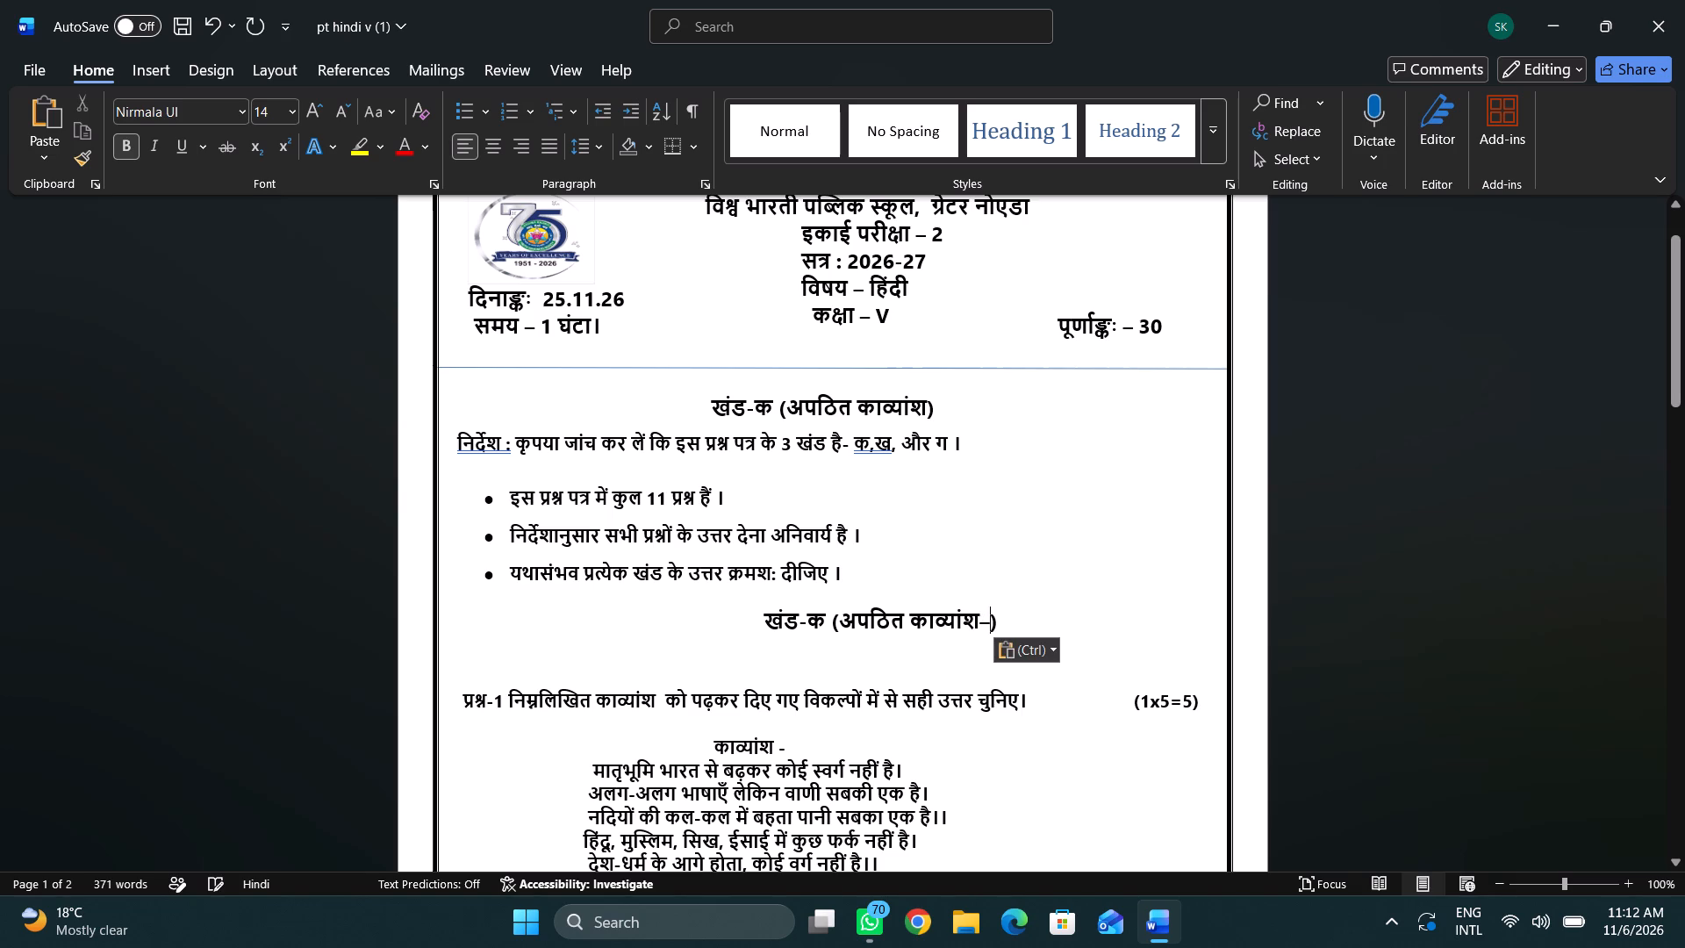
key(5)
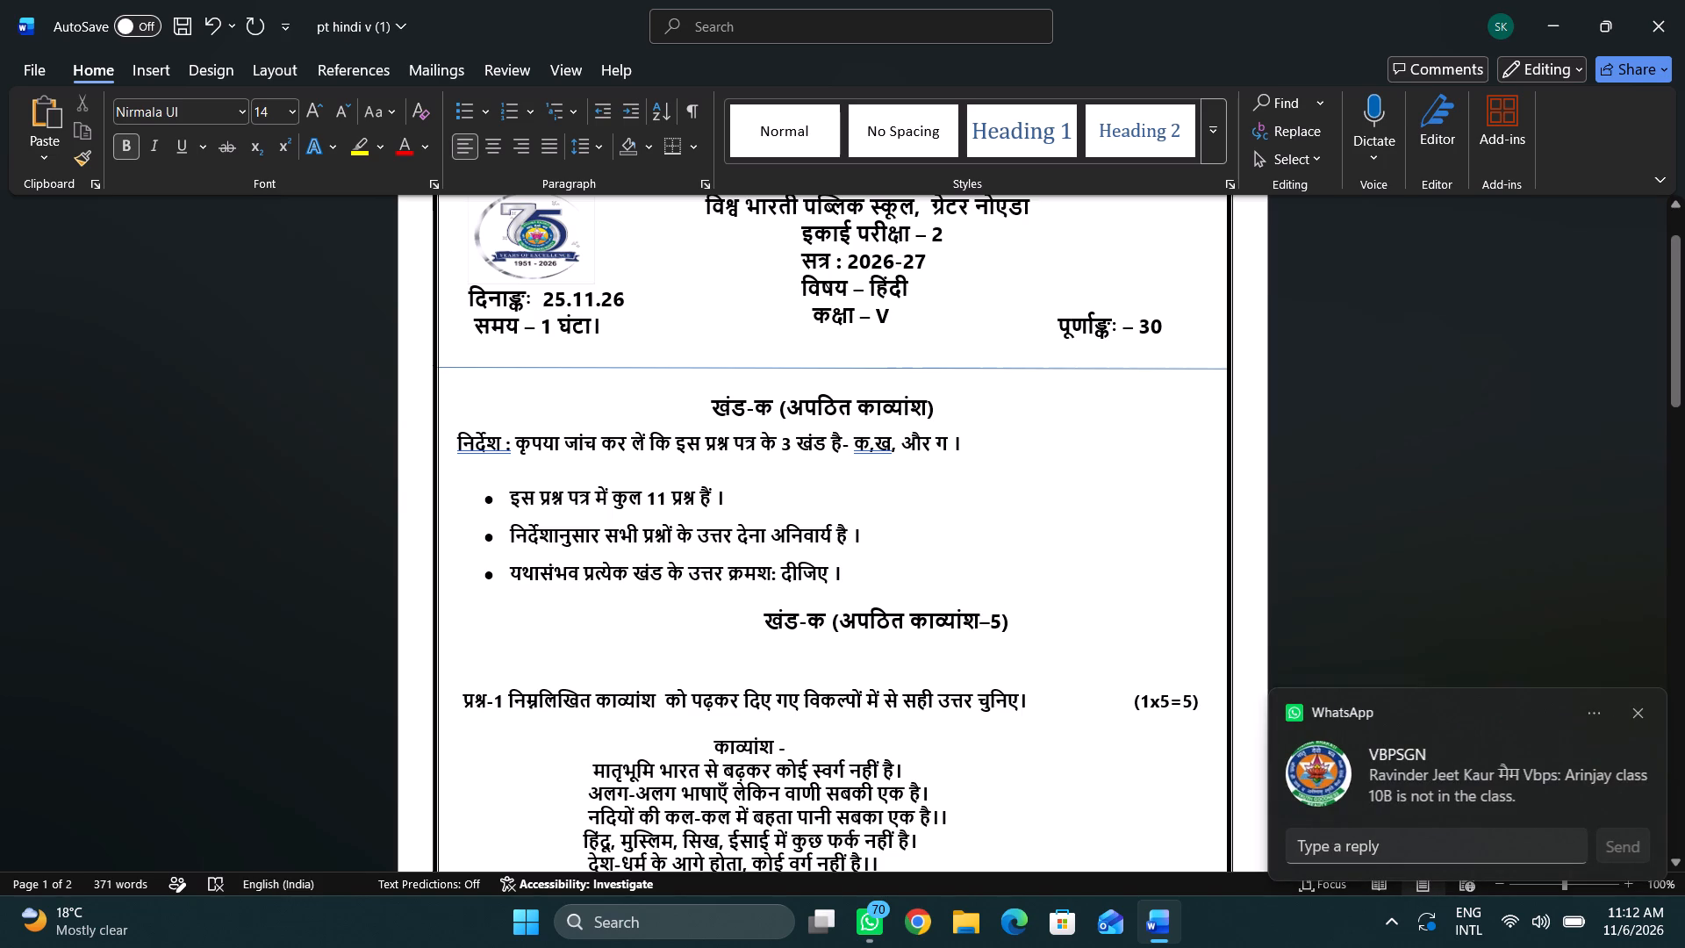
Delete some of the leading spaces before the lower खंड-क (अपठित काव्यांश–5) heading to shift it closer to the centre.
click(747, 619)
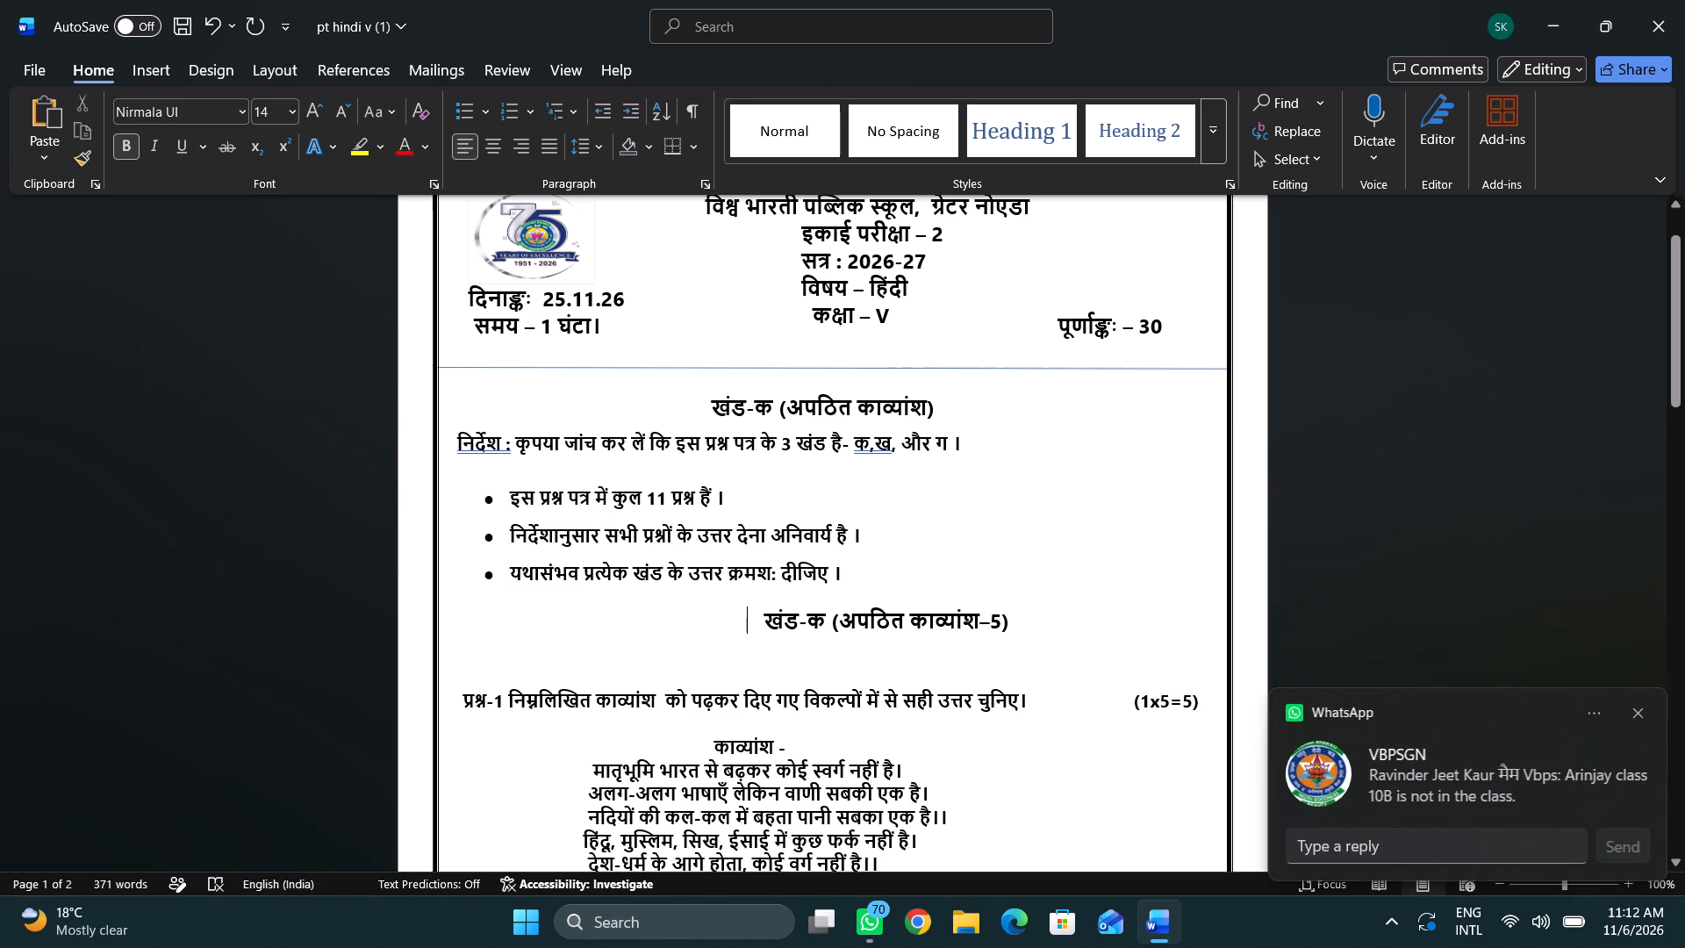
key(BackSpace)
key(BackSpace)
key(BackSpace)
key(BackSpace)
key(BackSpace)
key(BackSpace)
key(BackSpace)
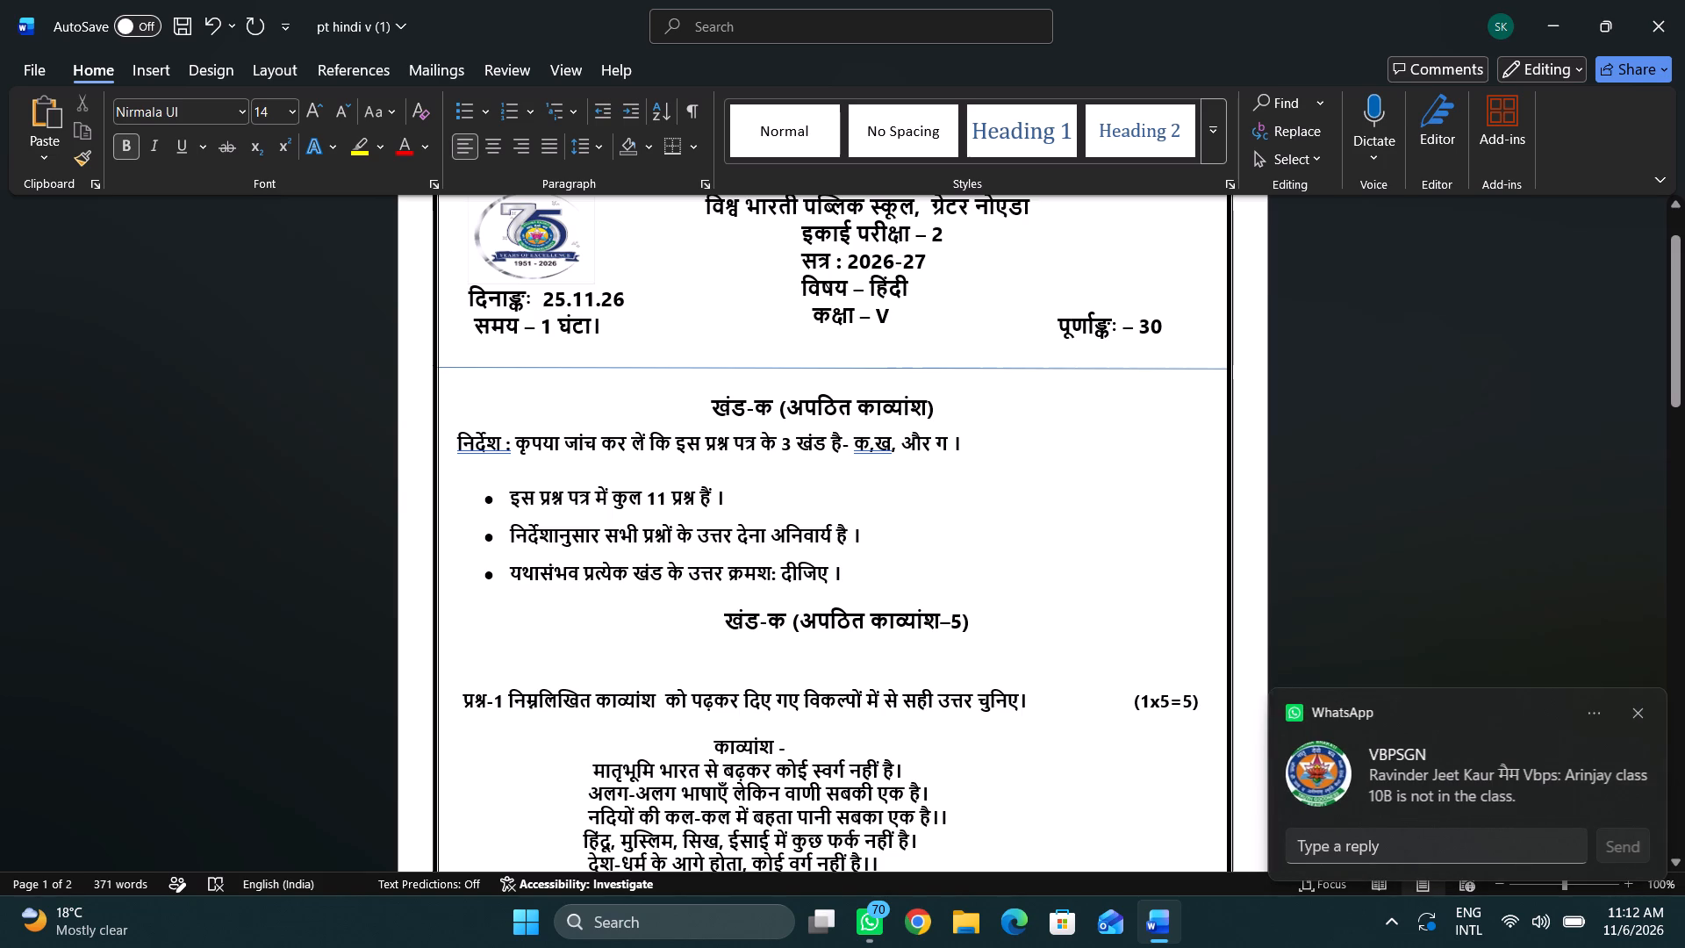
Set the font size of the निर्देश line and its three instruction bullets to 14.
drag(462, 442, 776, 575)
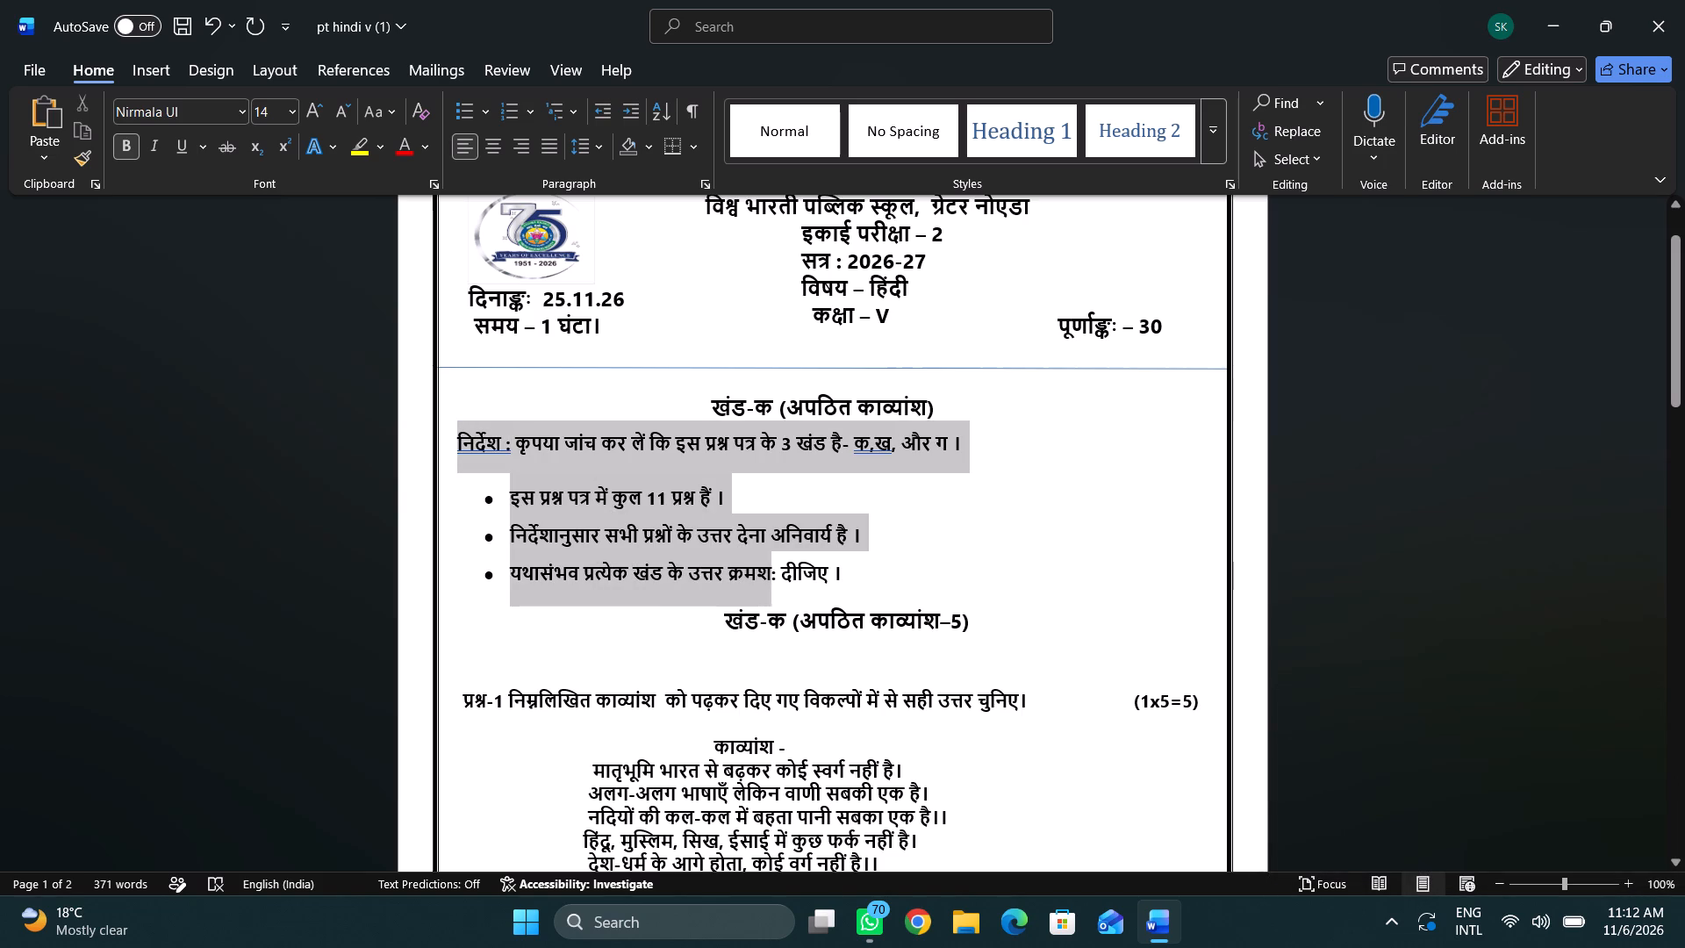
drag(776, 575, 864, 575)
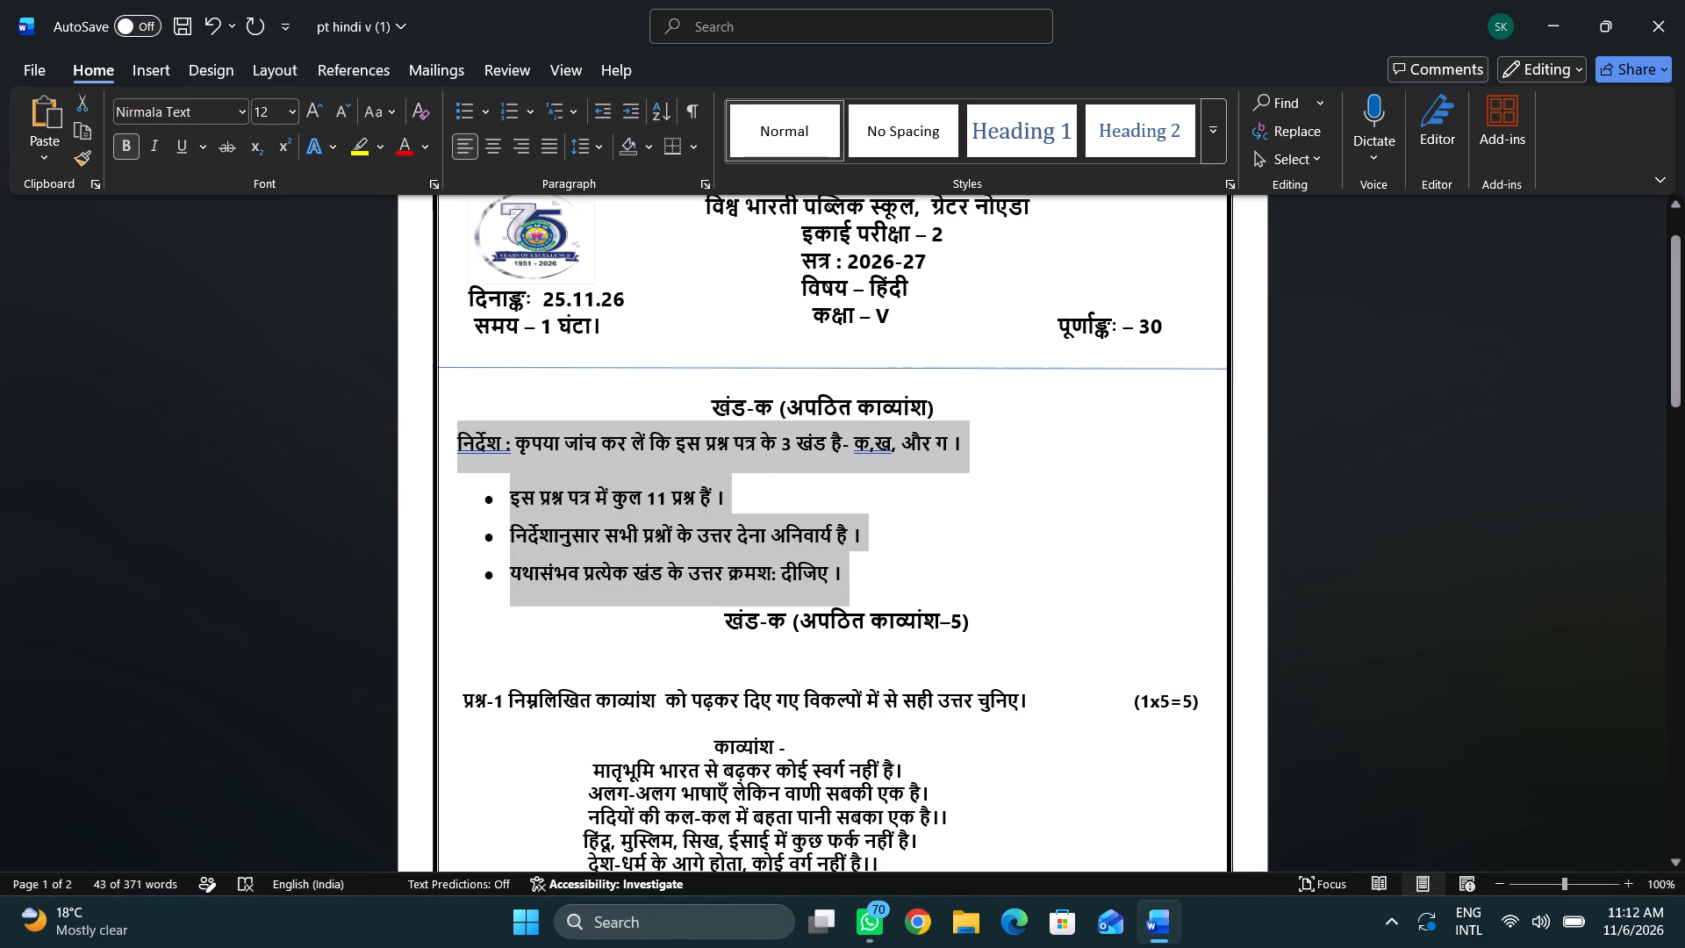
click(287, 113)
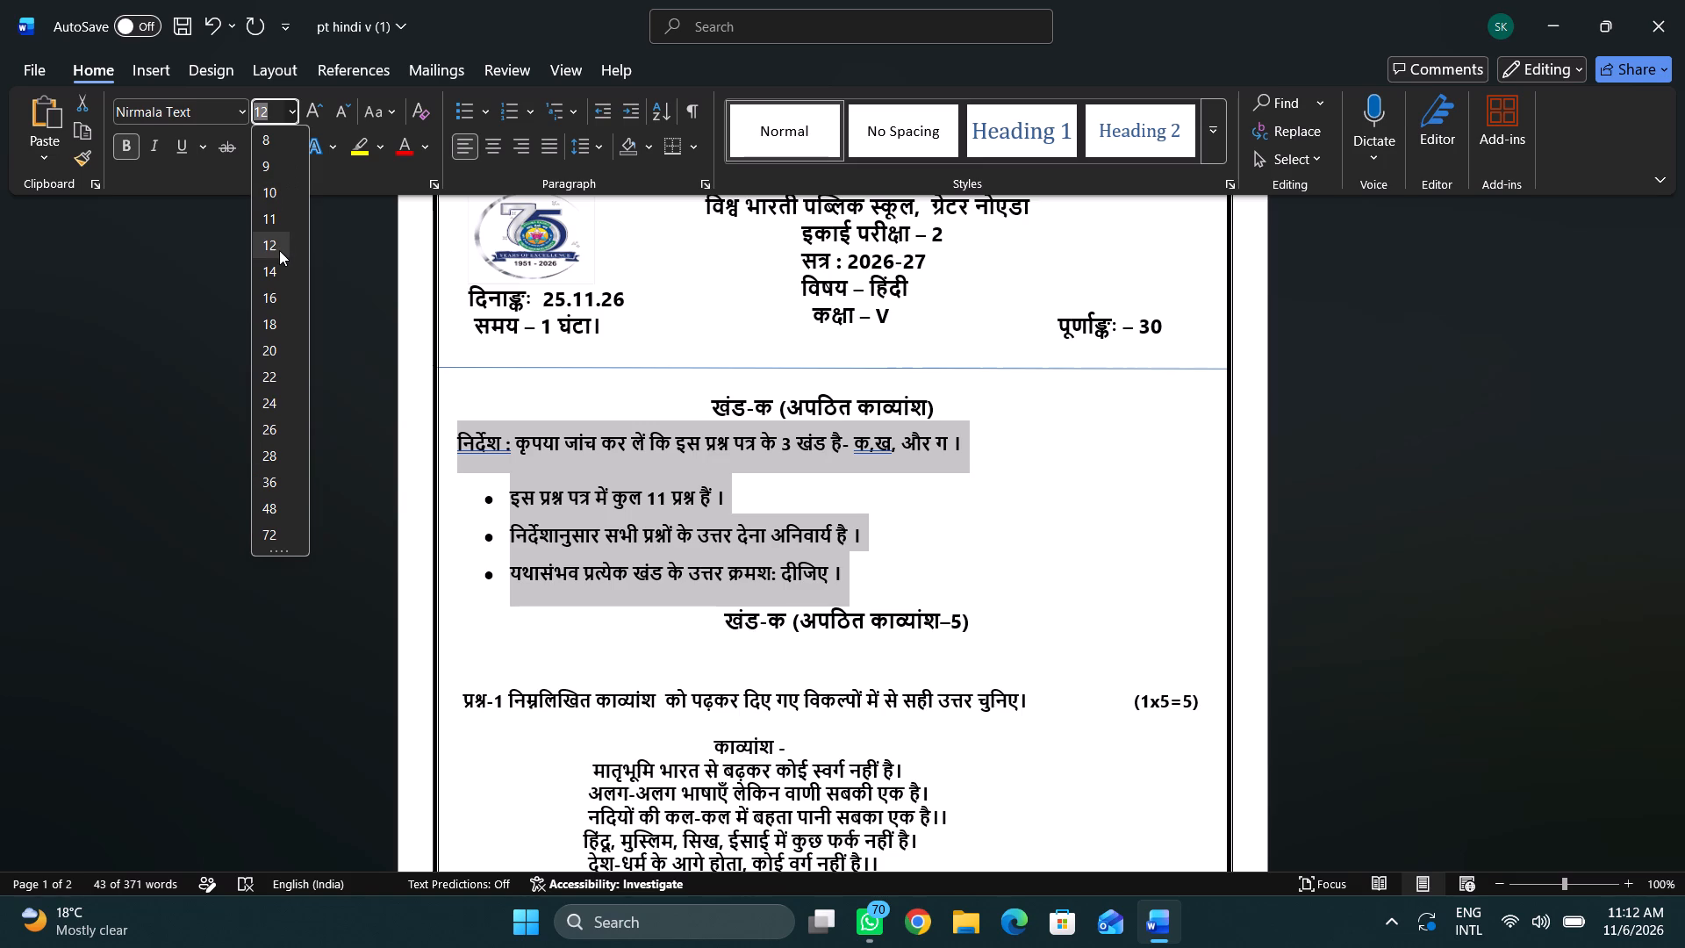
click(280, 262)
Select the original खंड-क (अपठित काव्यांश) heading above the निर्देश line.
double_click(555, 383)
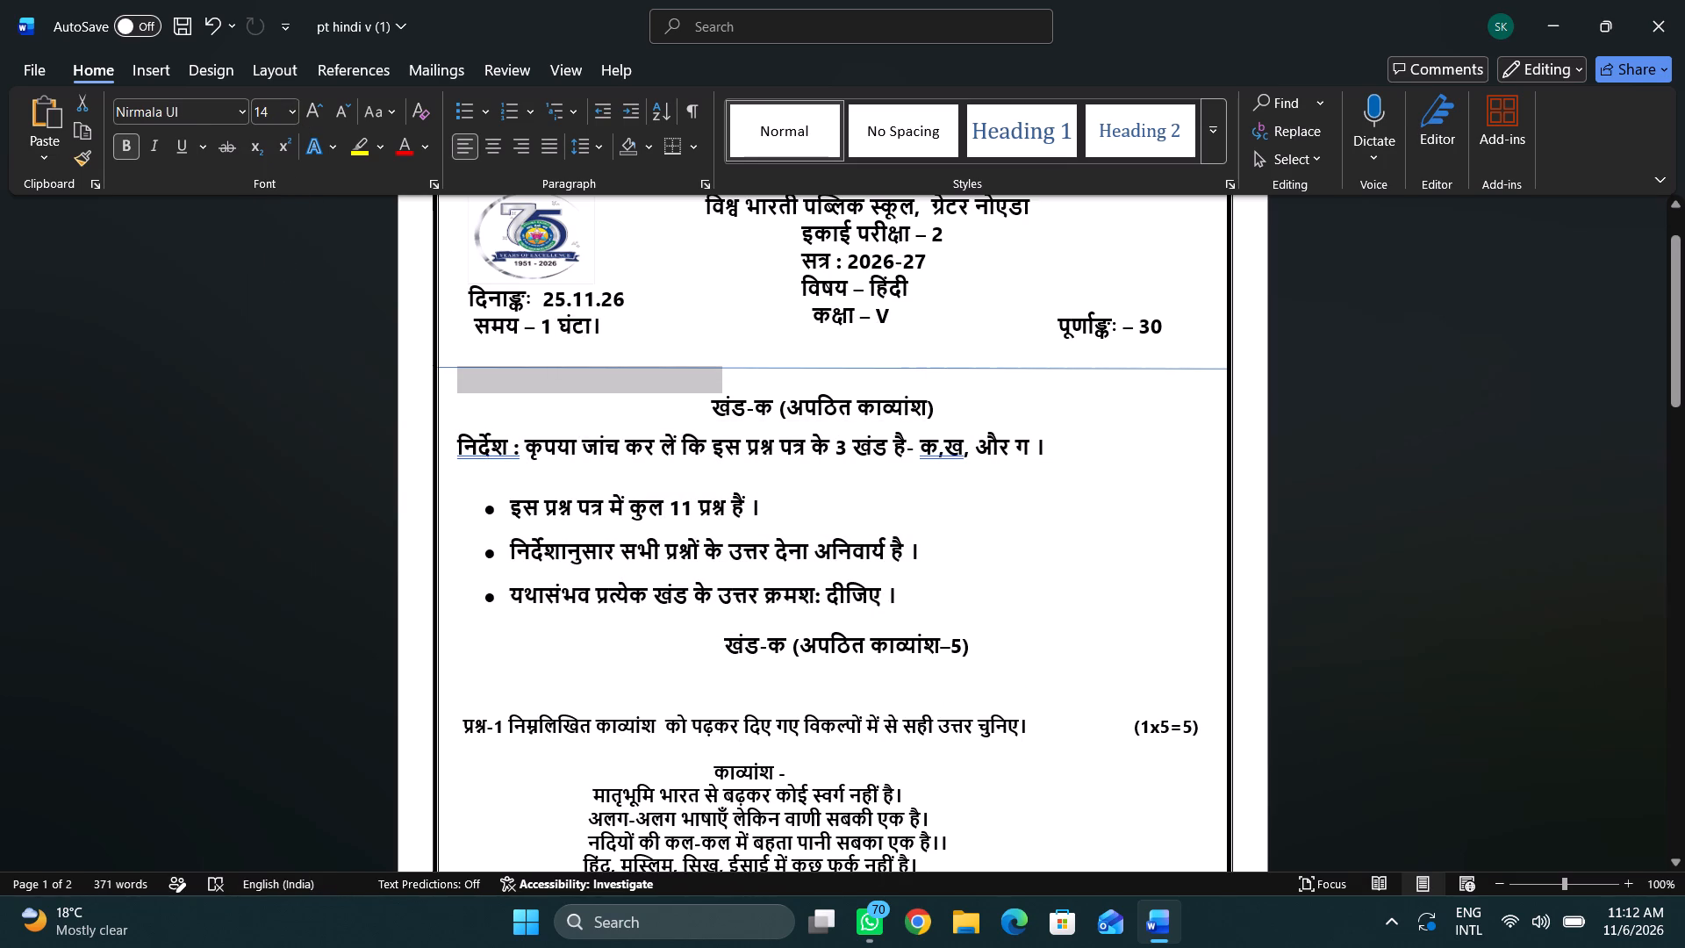
drag(710, 399, 924, 393)
click(924, 393)
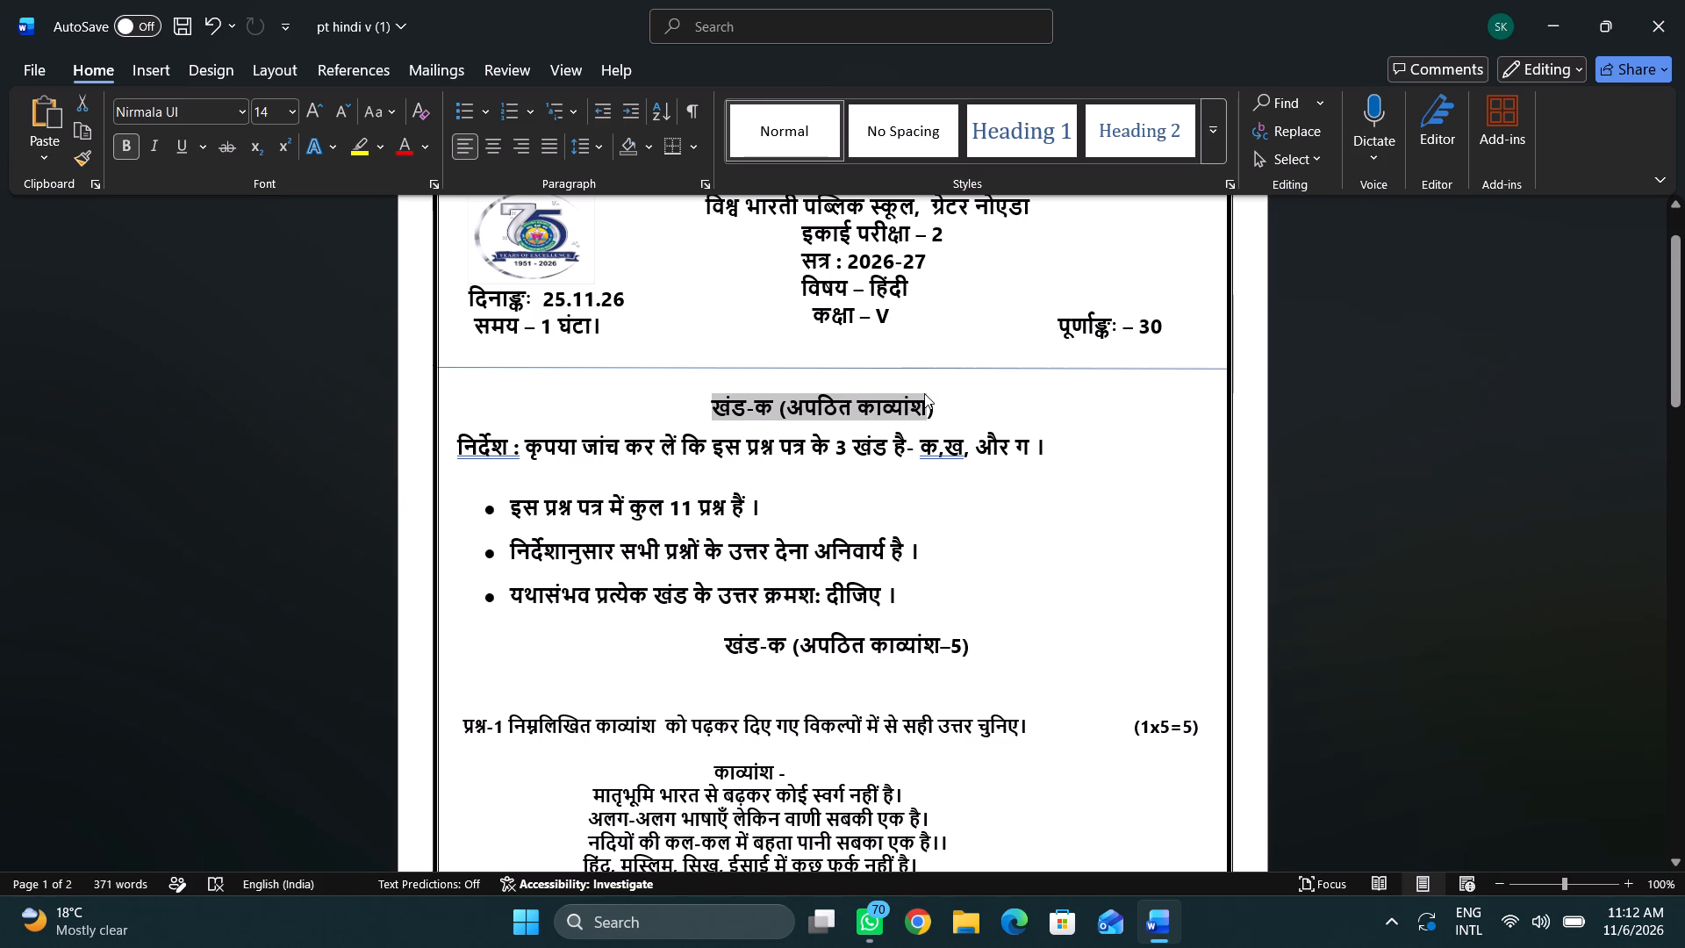
Delete the original खंड-क (अपठित काव्यांश) heading above the निर्देश line.
drag(707, 400, 909, 419)
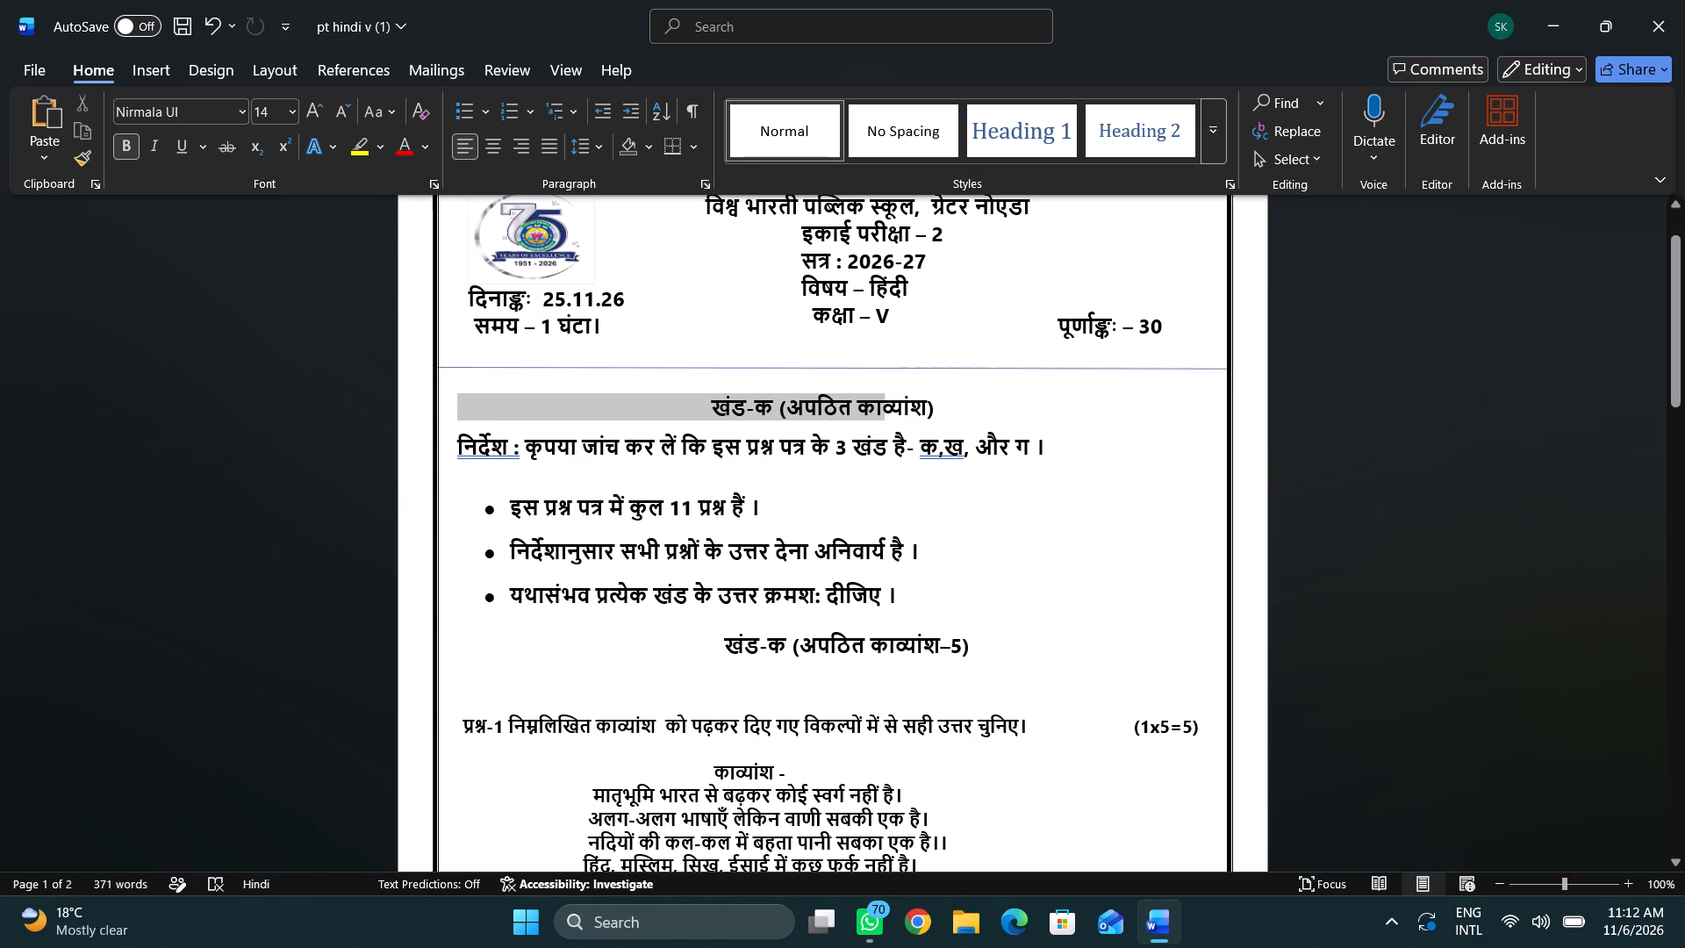
drag(909, 419, 961, 413)
key(BackSpace)
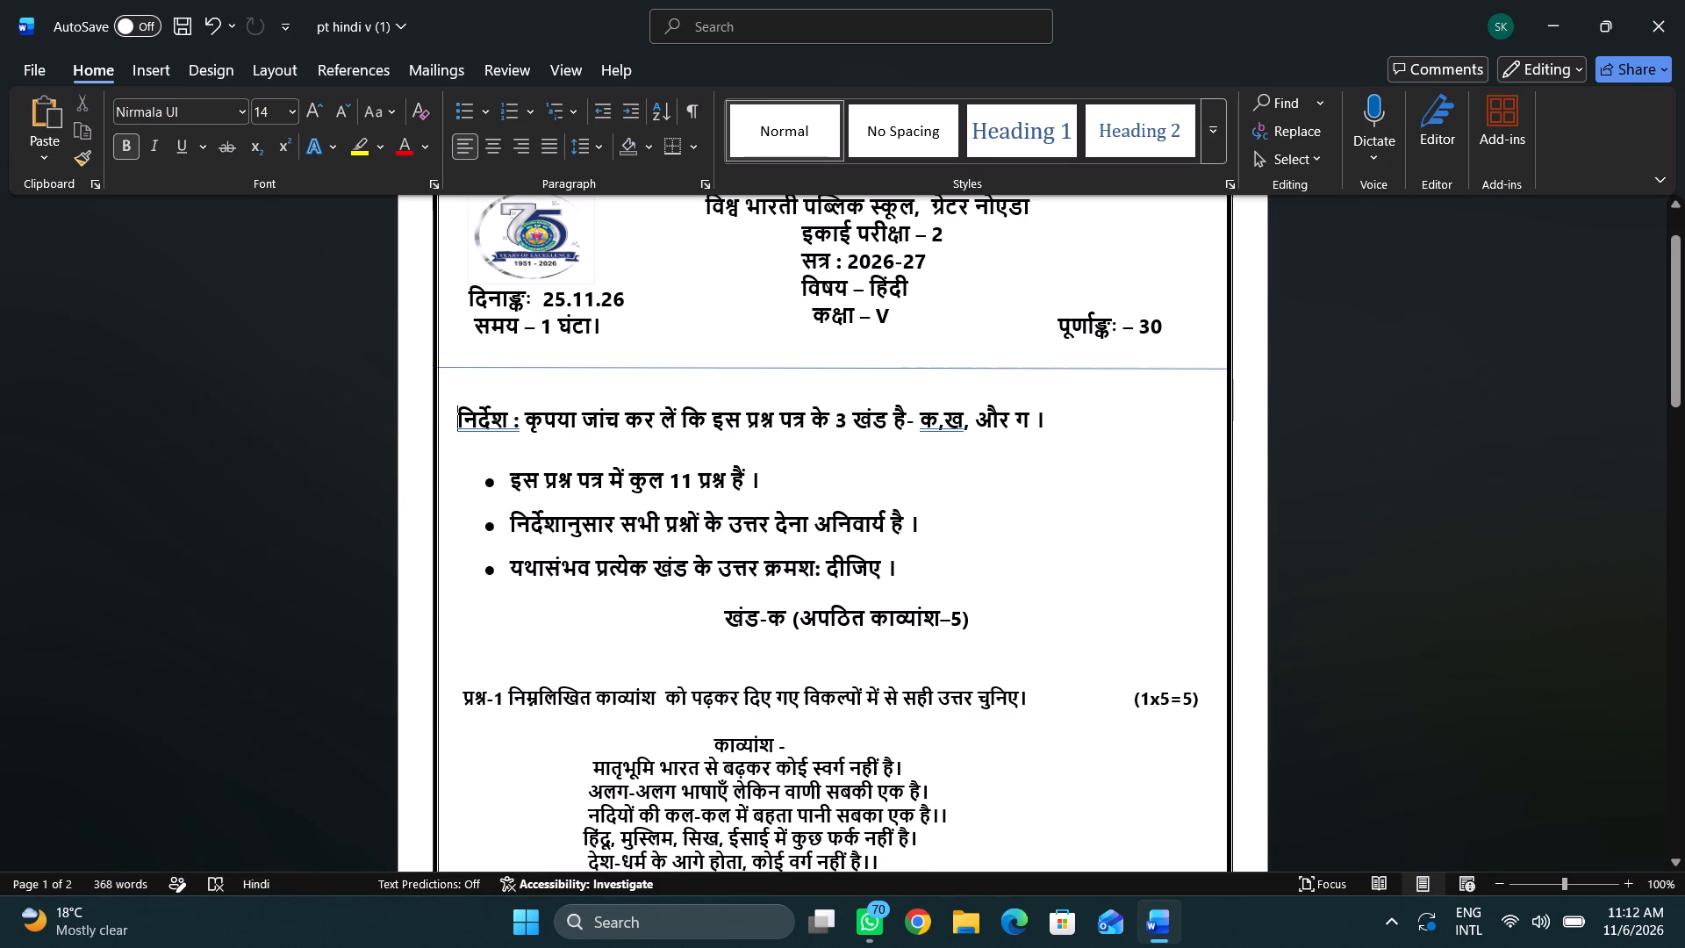
Remove all the blank space before निर्देश, back to the end of the पूर्णाङ्क – 30 line.
key(BackSpace)
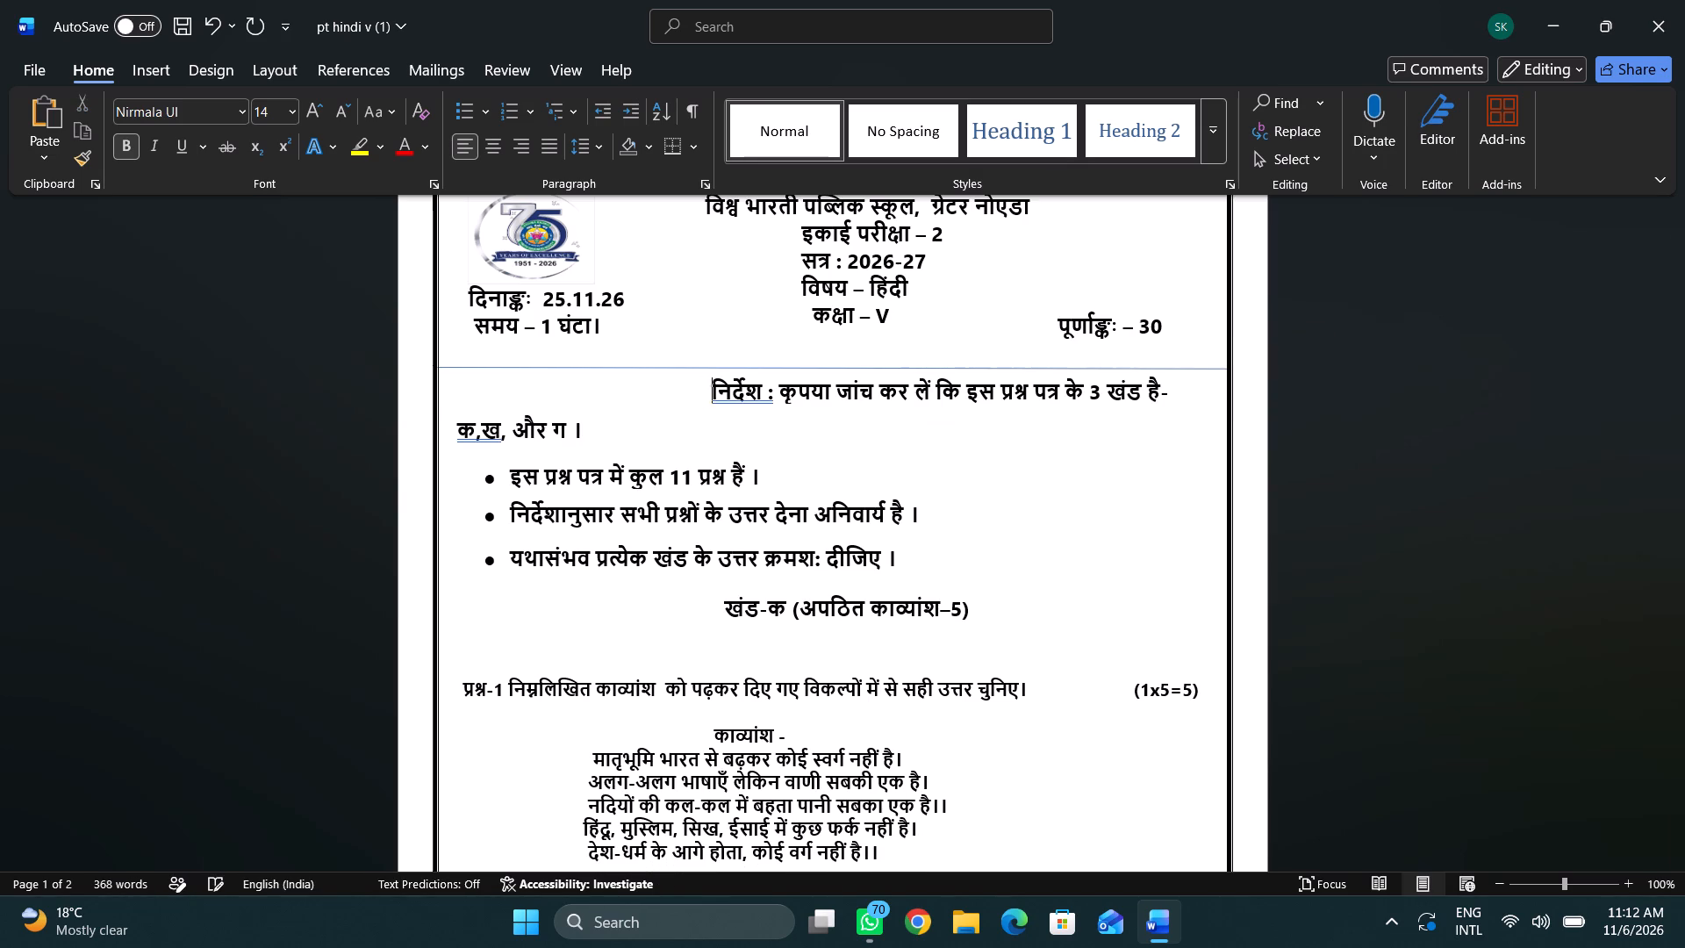
key(BackSpace)
key(BackSpace)
key(BackSpace)
key(BackSpace)
key(BackSpace)
key(BackSpace)
key(BackSpace)
key(BackSpace)
key(BackSpace)
key(BackSpace)
key(BackSpace)
key(BackSpace)
key(BackSpace)
key(BackSpace)
key(BackSpace)
key(BackSpace)
key(BackSpace)
key(BackSpace)
key(BackSpace)
key(BackSpace)
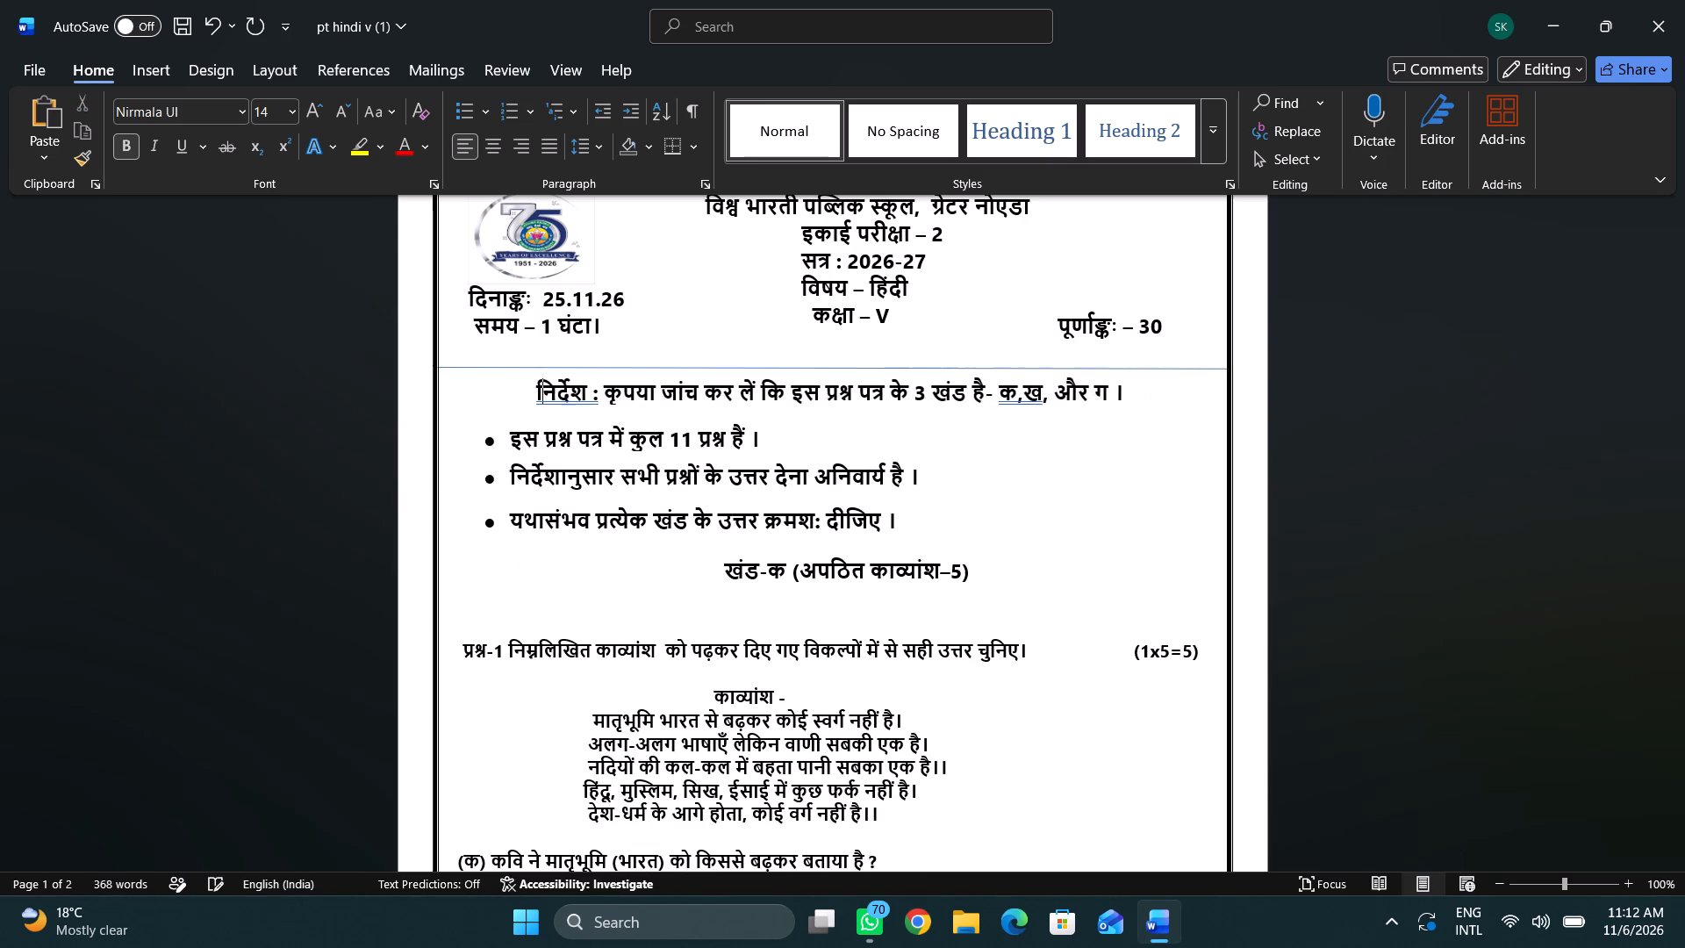
key(BackSpace)
key(BackSpace)
key(BackSpace)
key(BackSpace)
key(BackSpace)
key(BackSpace)
key(BackSpace)
key(BackSpace)
key(BackSpace)
key(BackSpace)
key(BackSpace)
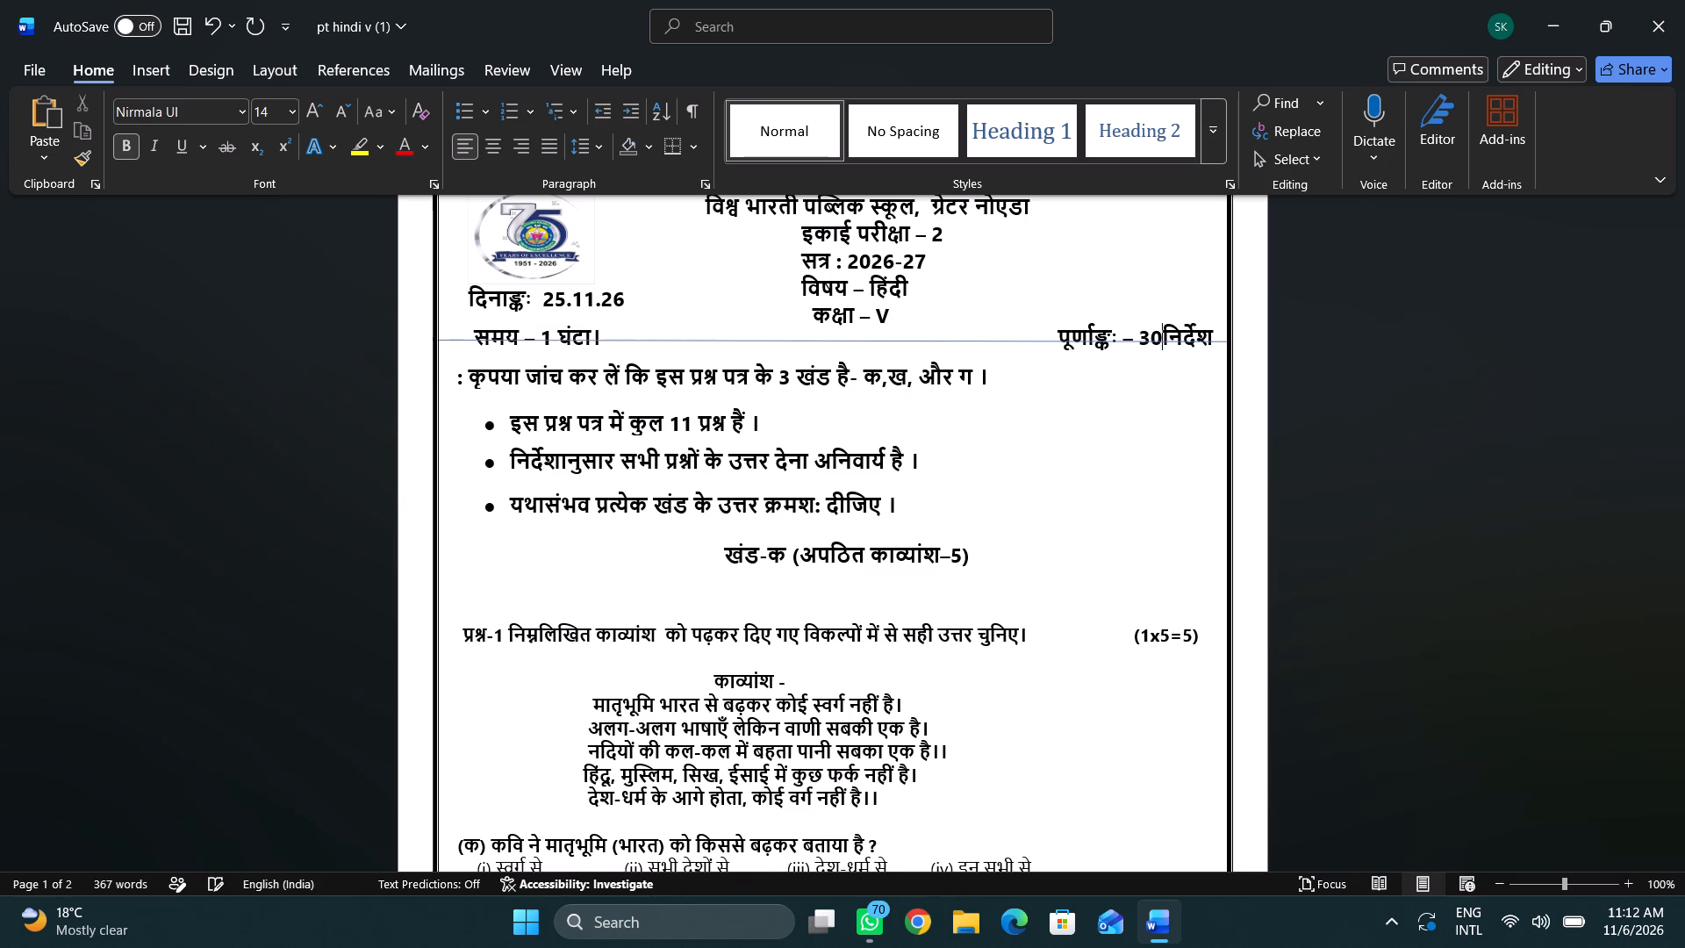
Put the निर्देश text back on its own line, leaving two blank lines below the पूर्णाङ्क line.
key(Return)
key(Return)
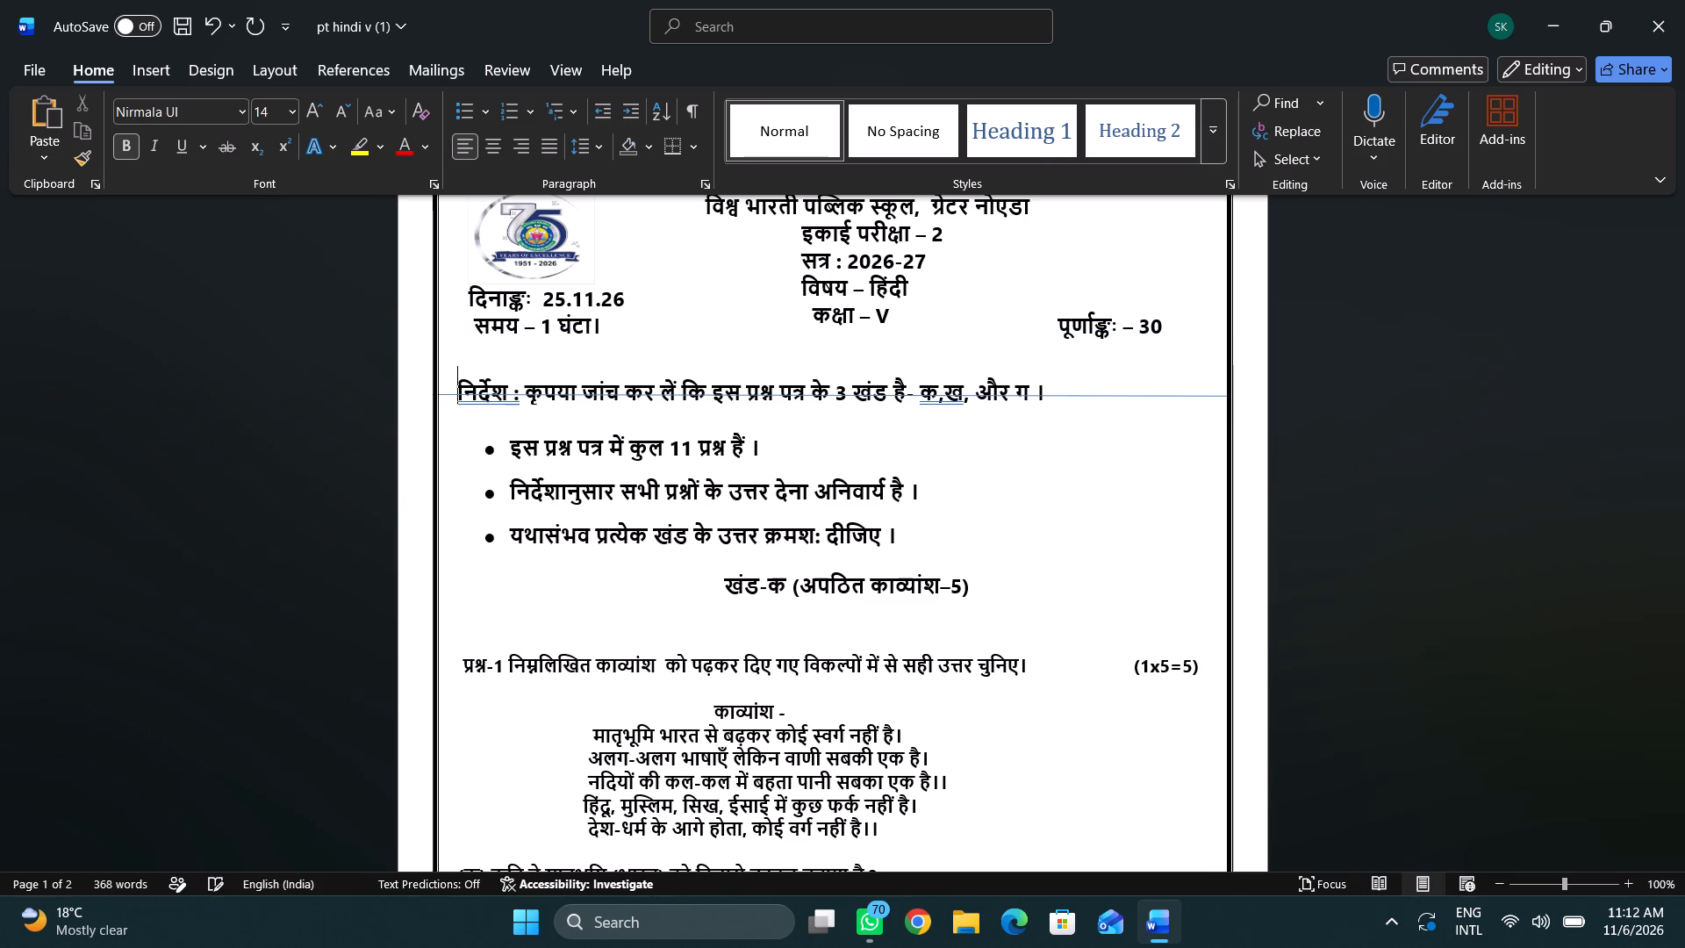
key(BackSpace)
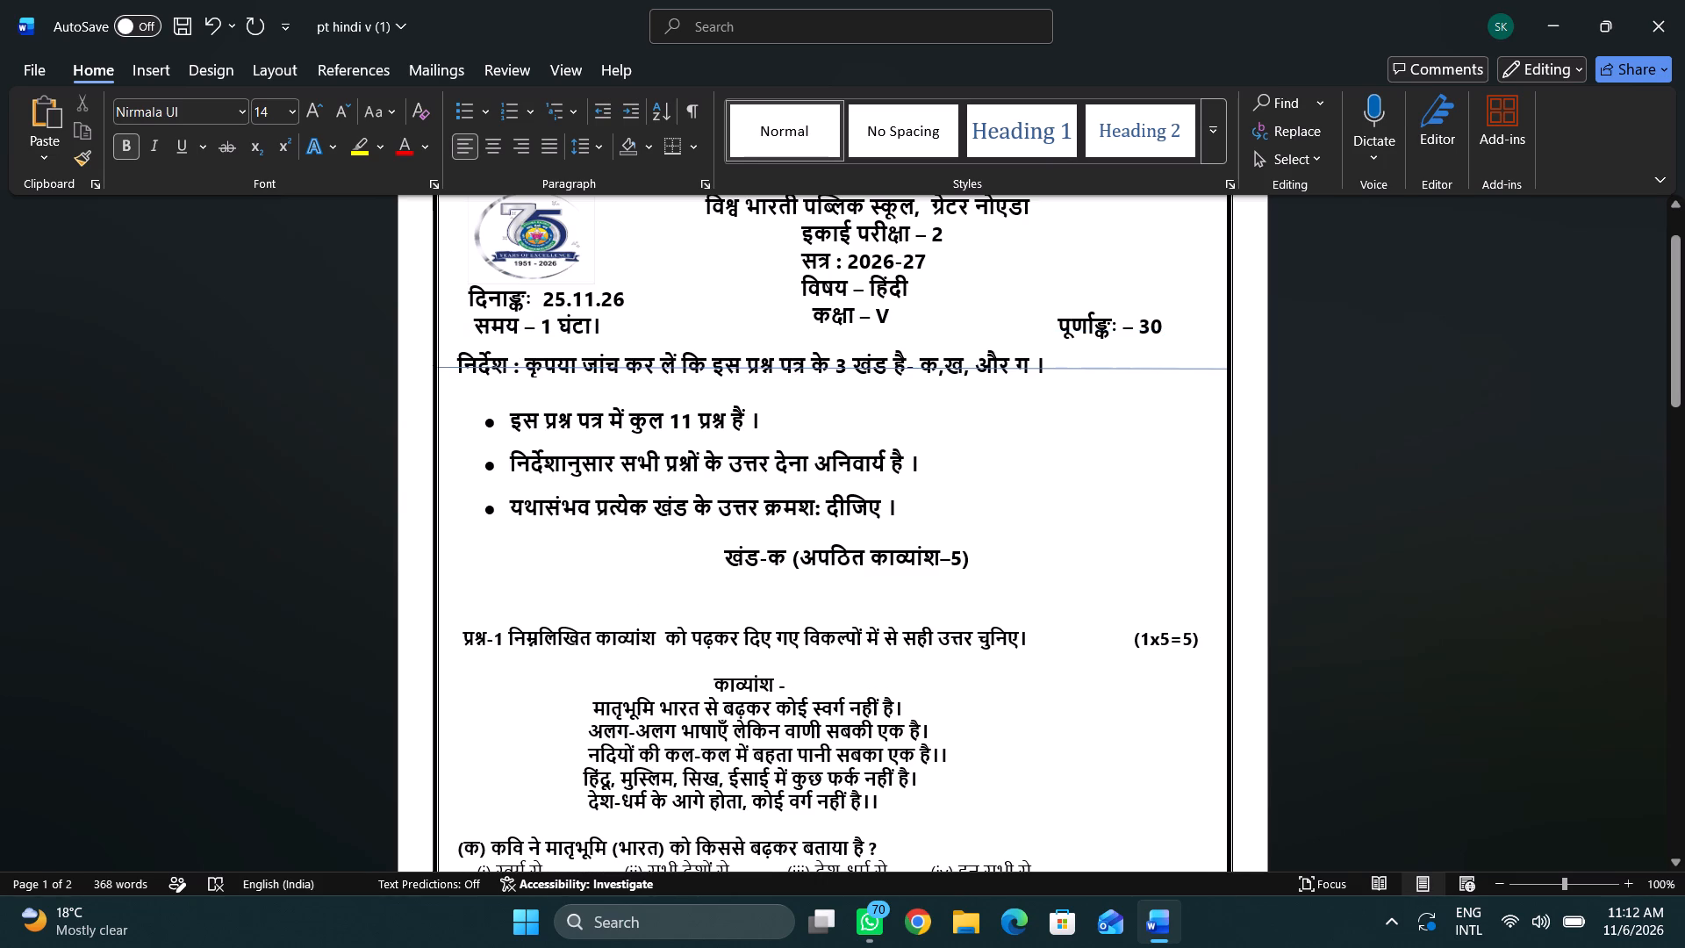
key(Return)
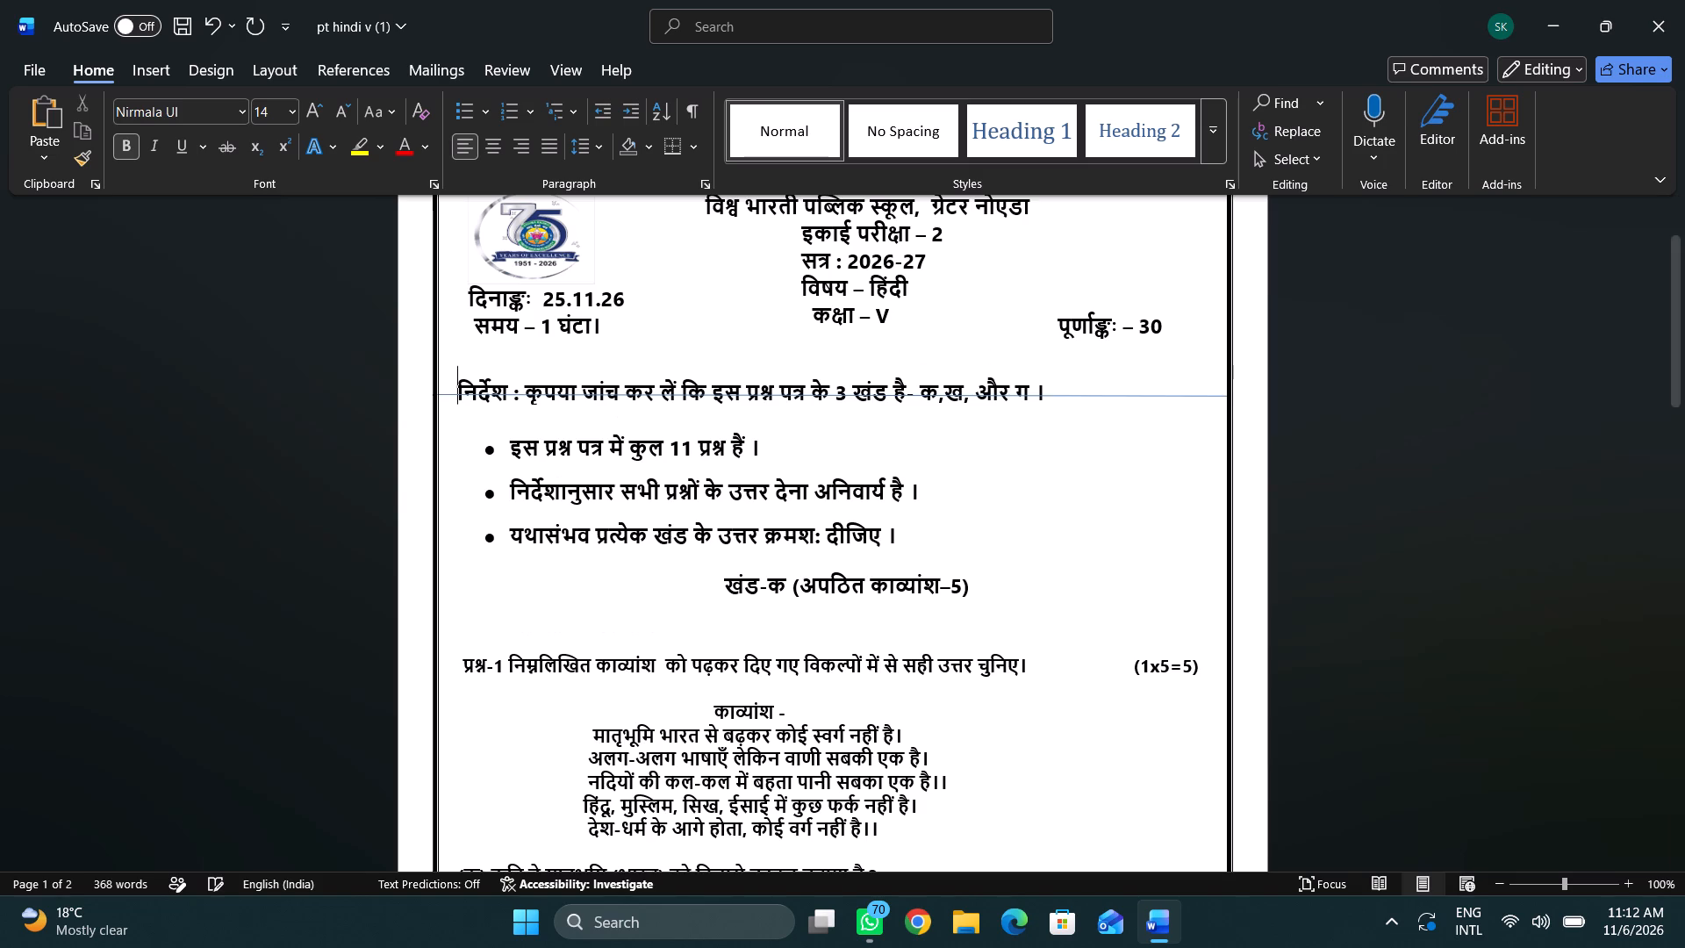
key(Return)
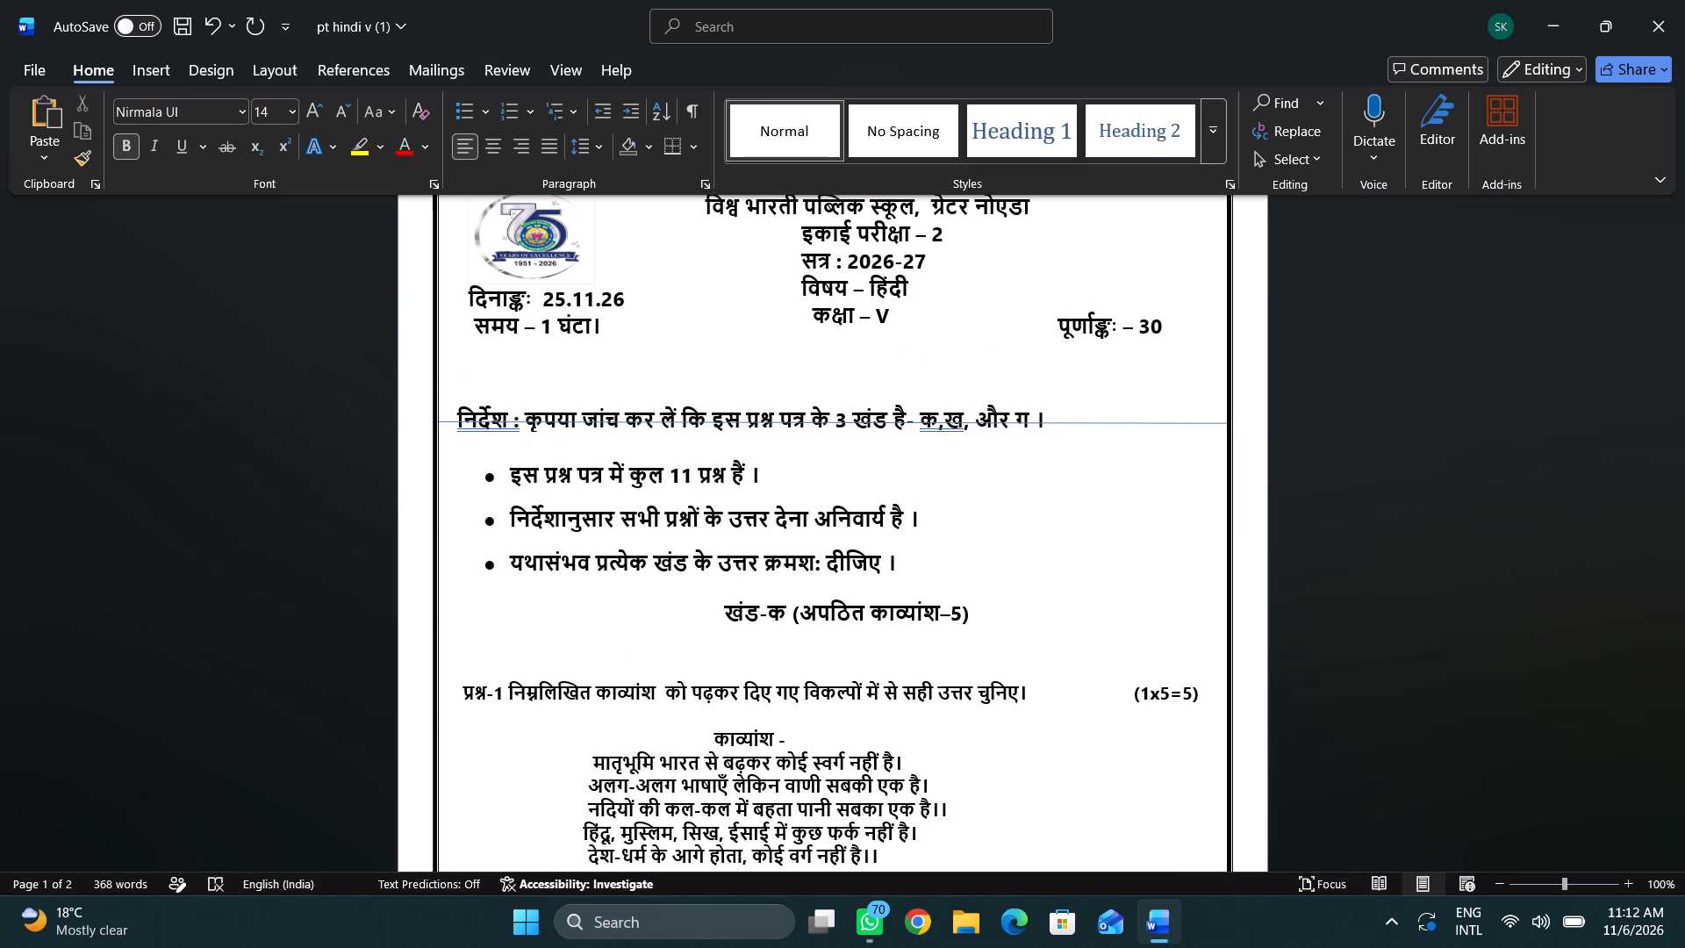
Move the horizontal divider line up from the निर्देश text to just below the समय and पूर्णाङ्क line.
click(1123, 424)
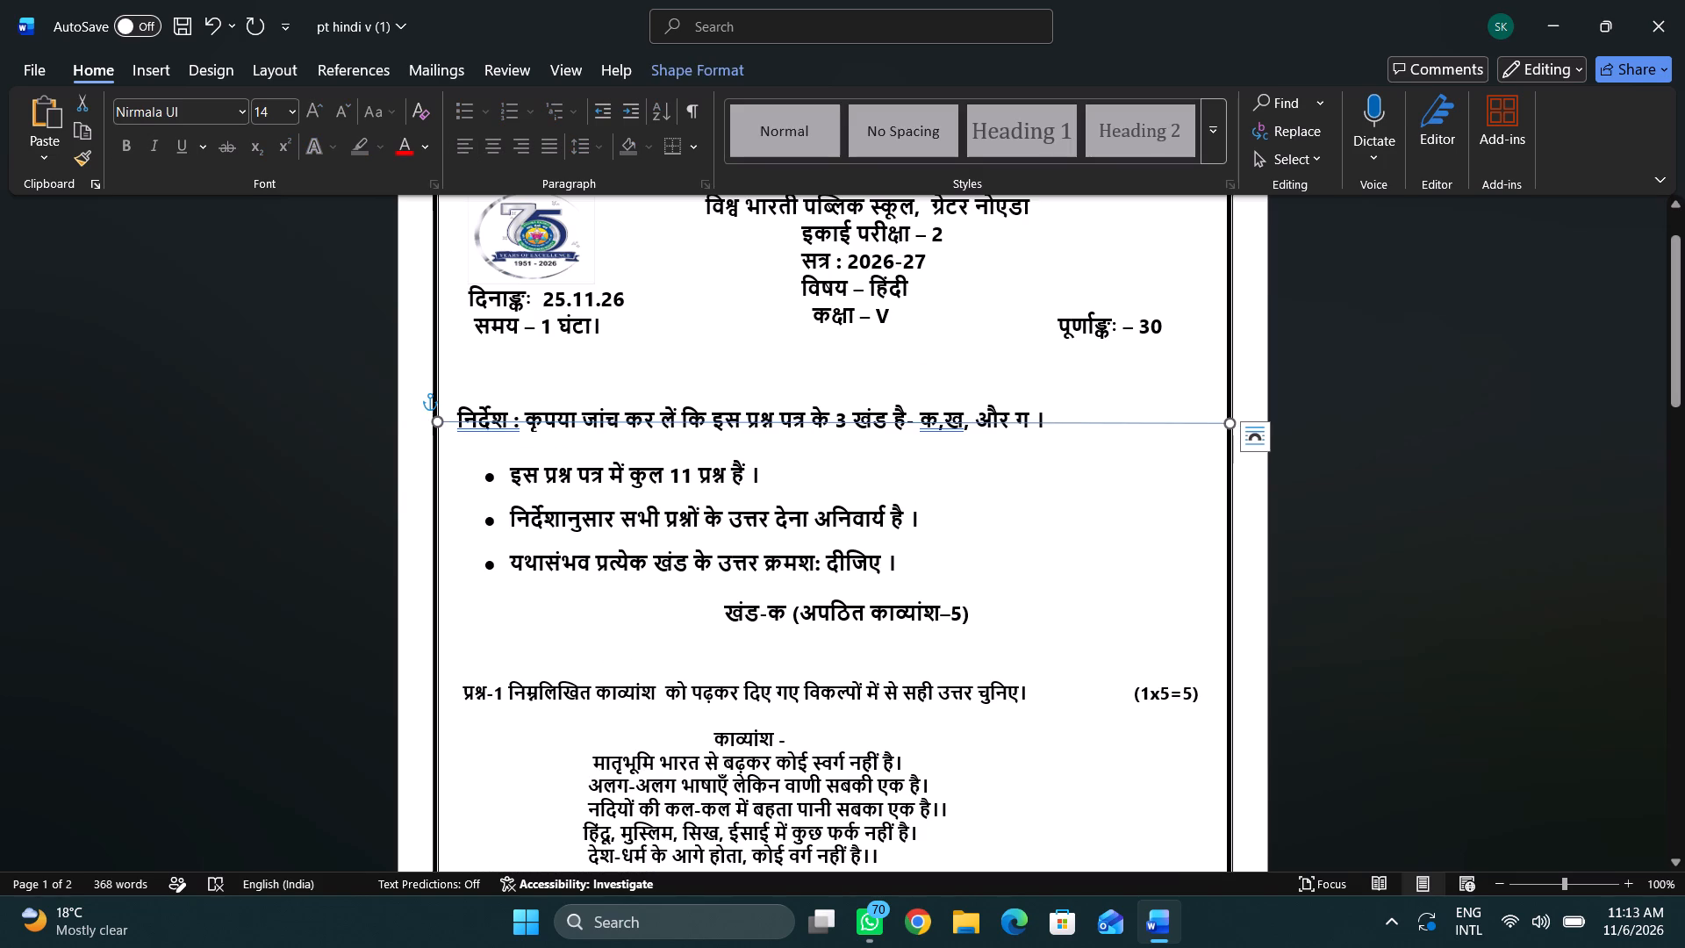
click(1102, 421)
drag(1102, 421, 1101, 406)
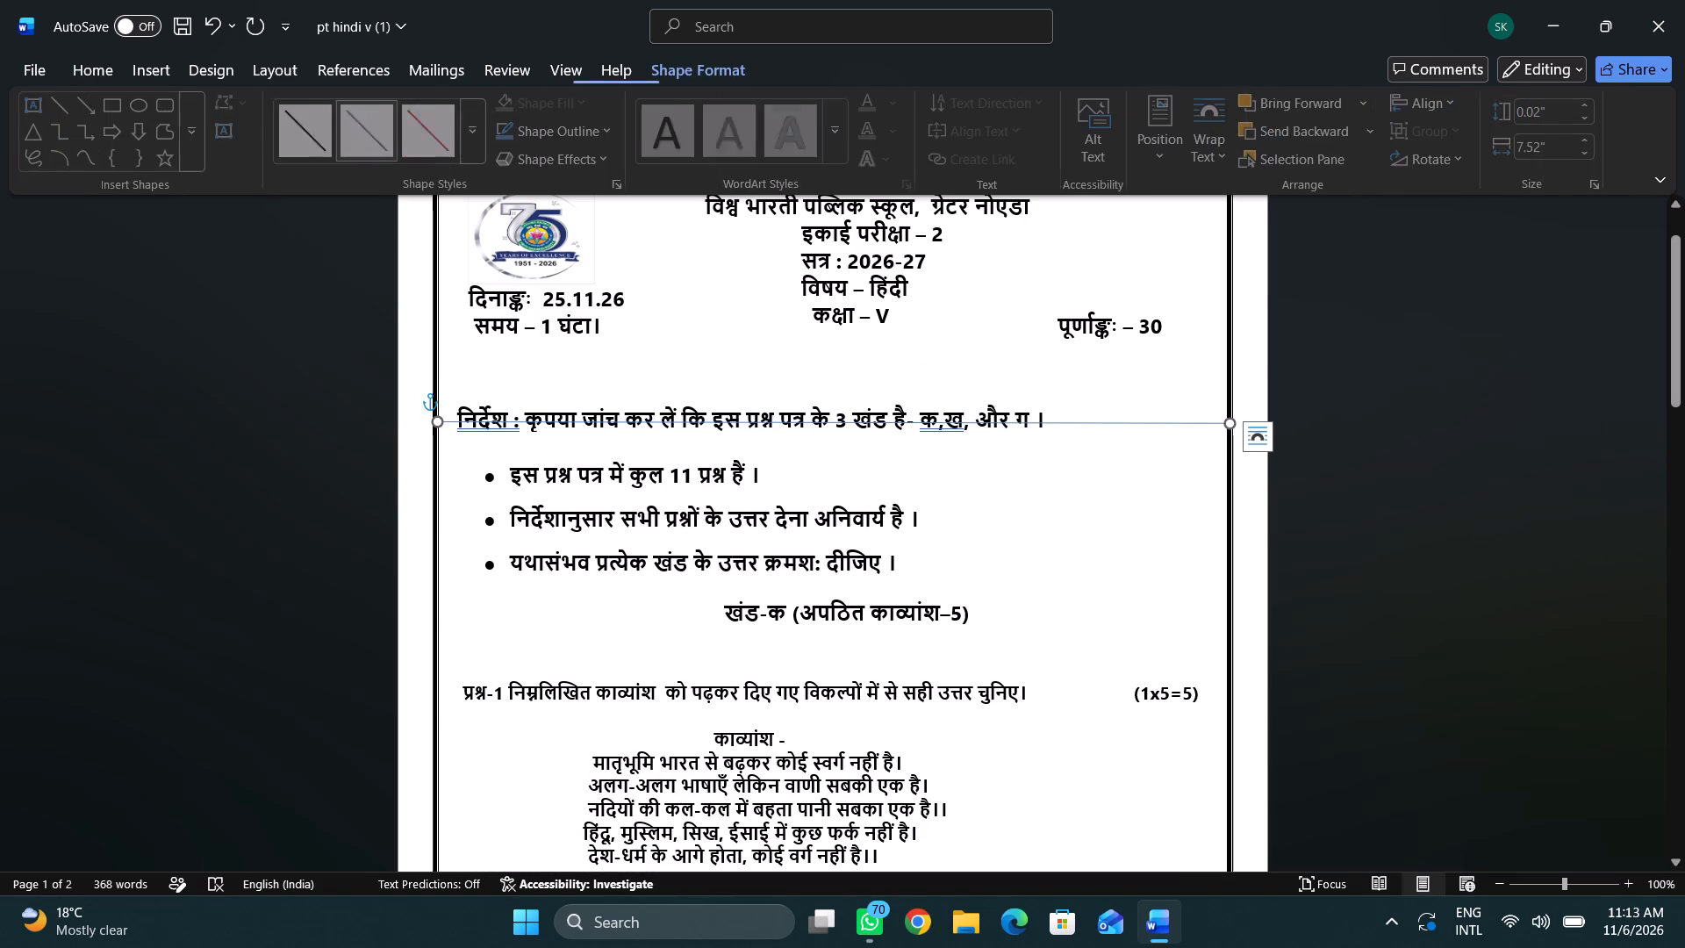
drag(1101, 406, 1085, 429)
drag(1085, 429, 1214, 432)
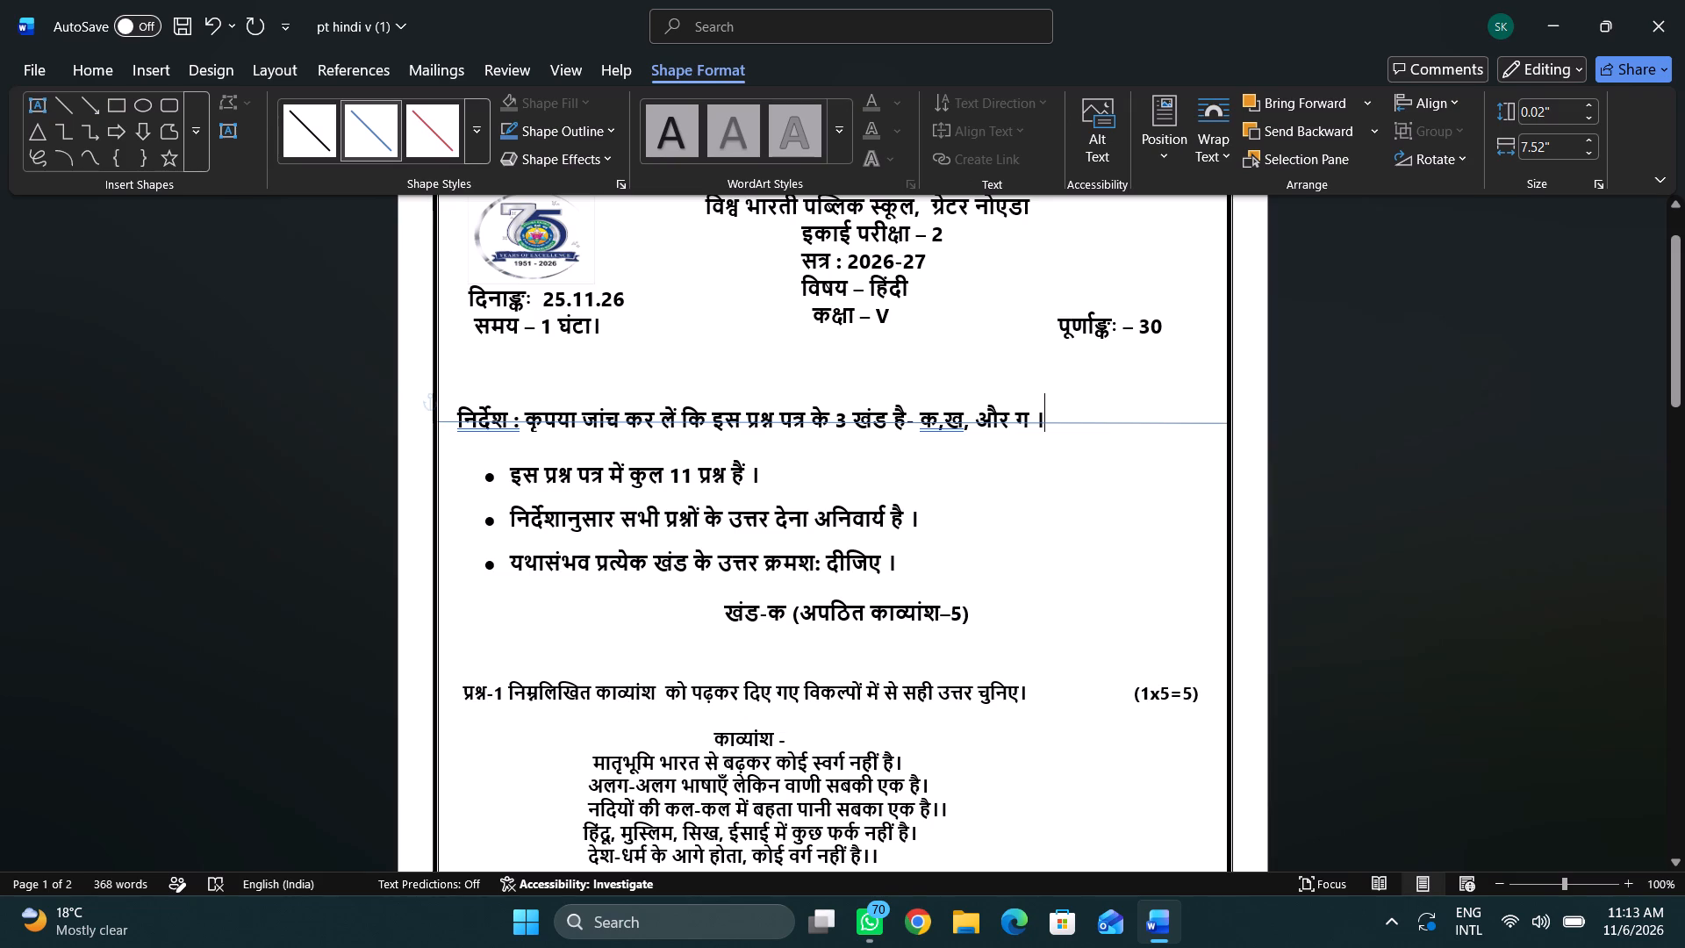
drag(1214, 432, 1227, 422)
drag(1227, 422, 1214, 352)
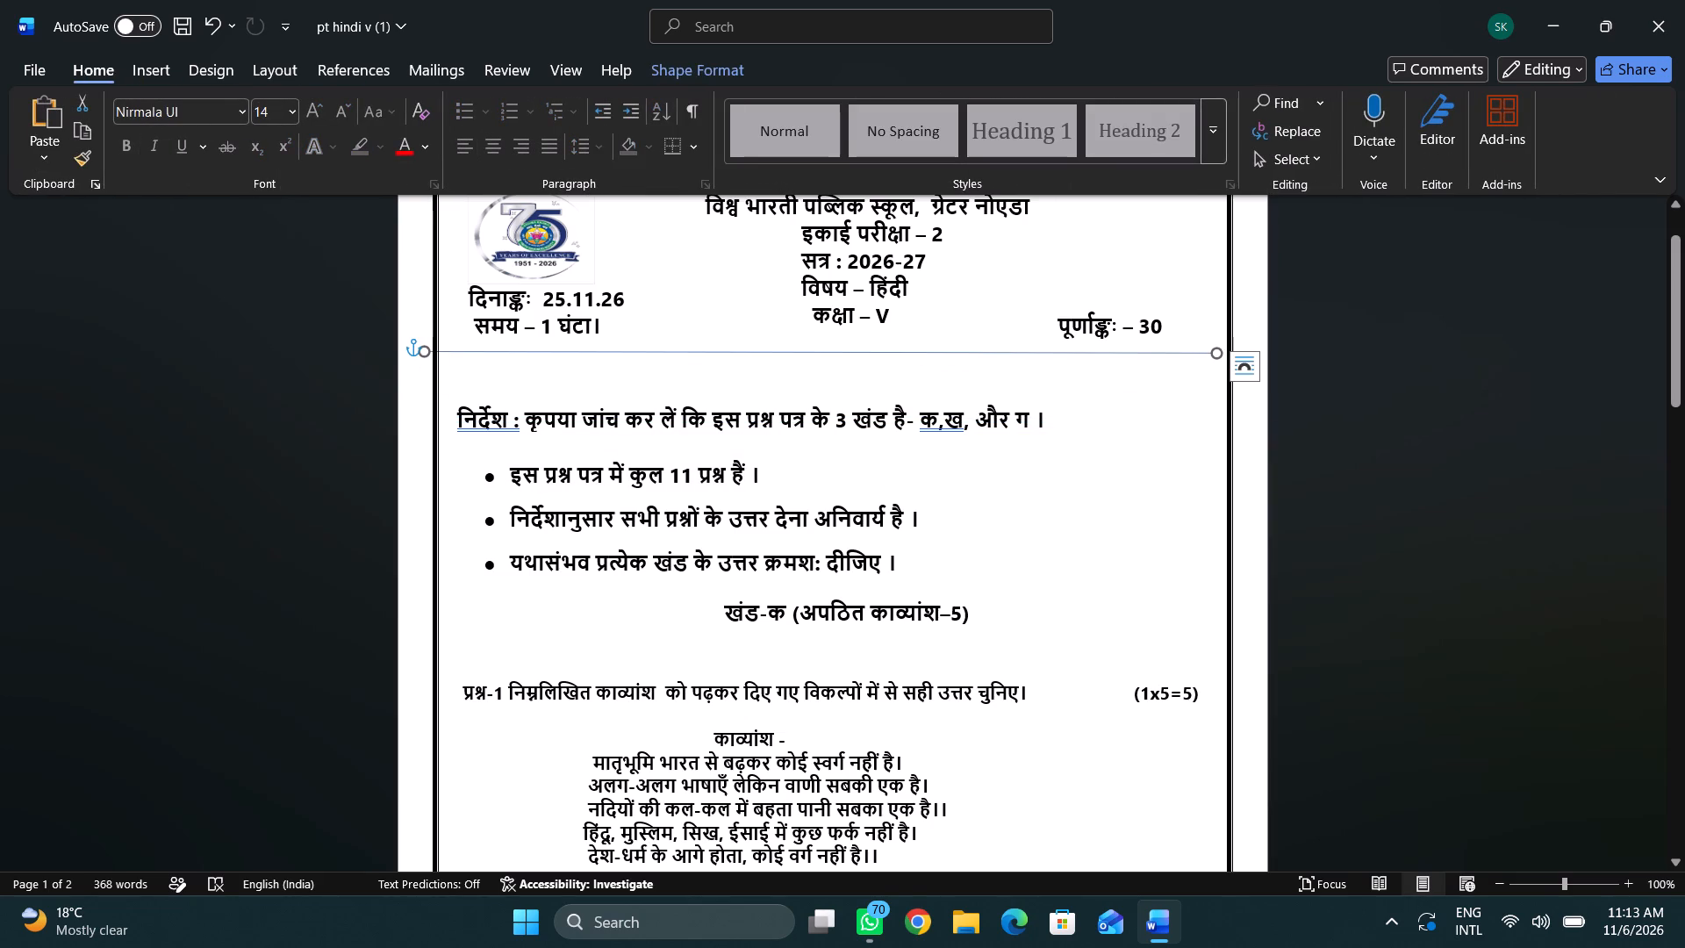
Remove one of the blank lines above the निर्देश line.
click(444, 415)
key(BackSpace)
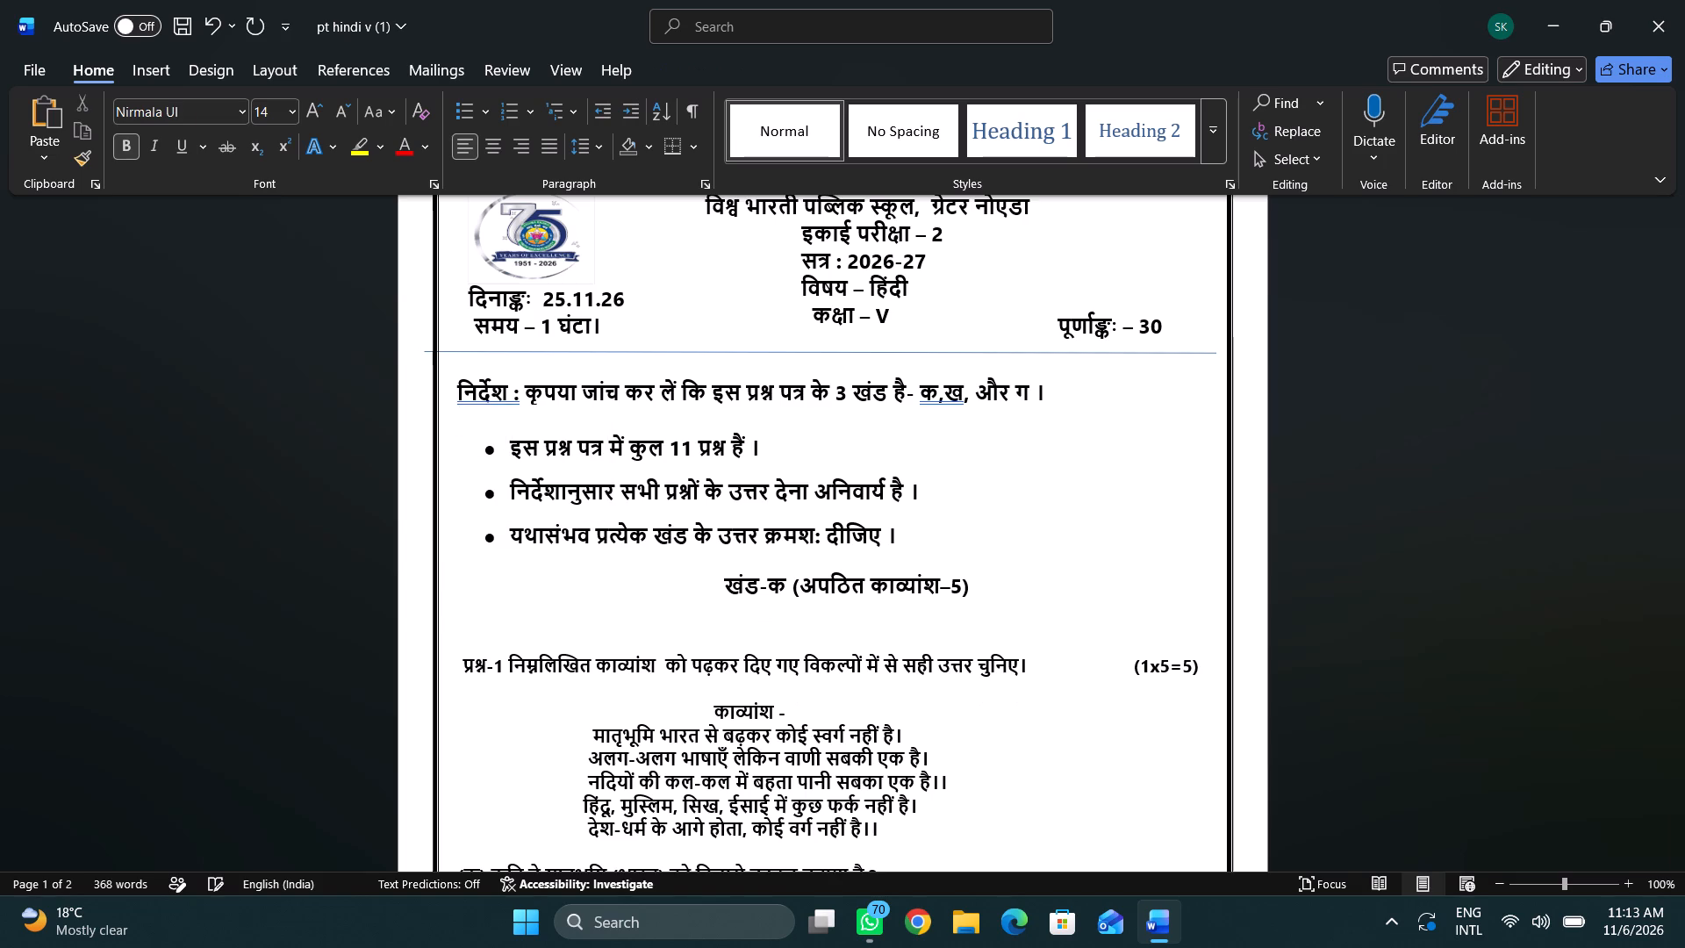
key(BackSpace)
key(Return)
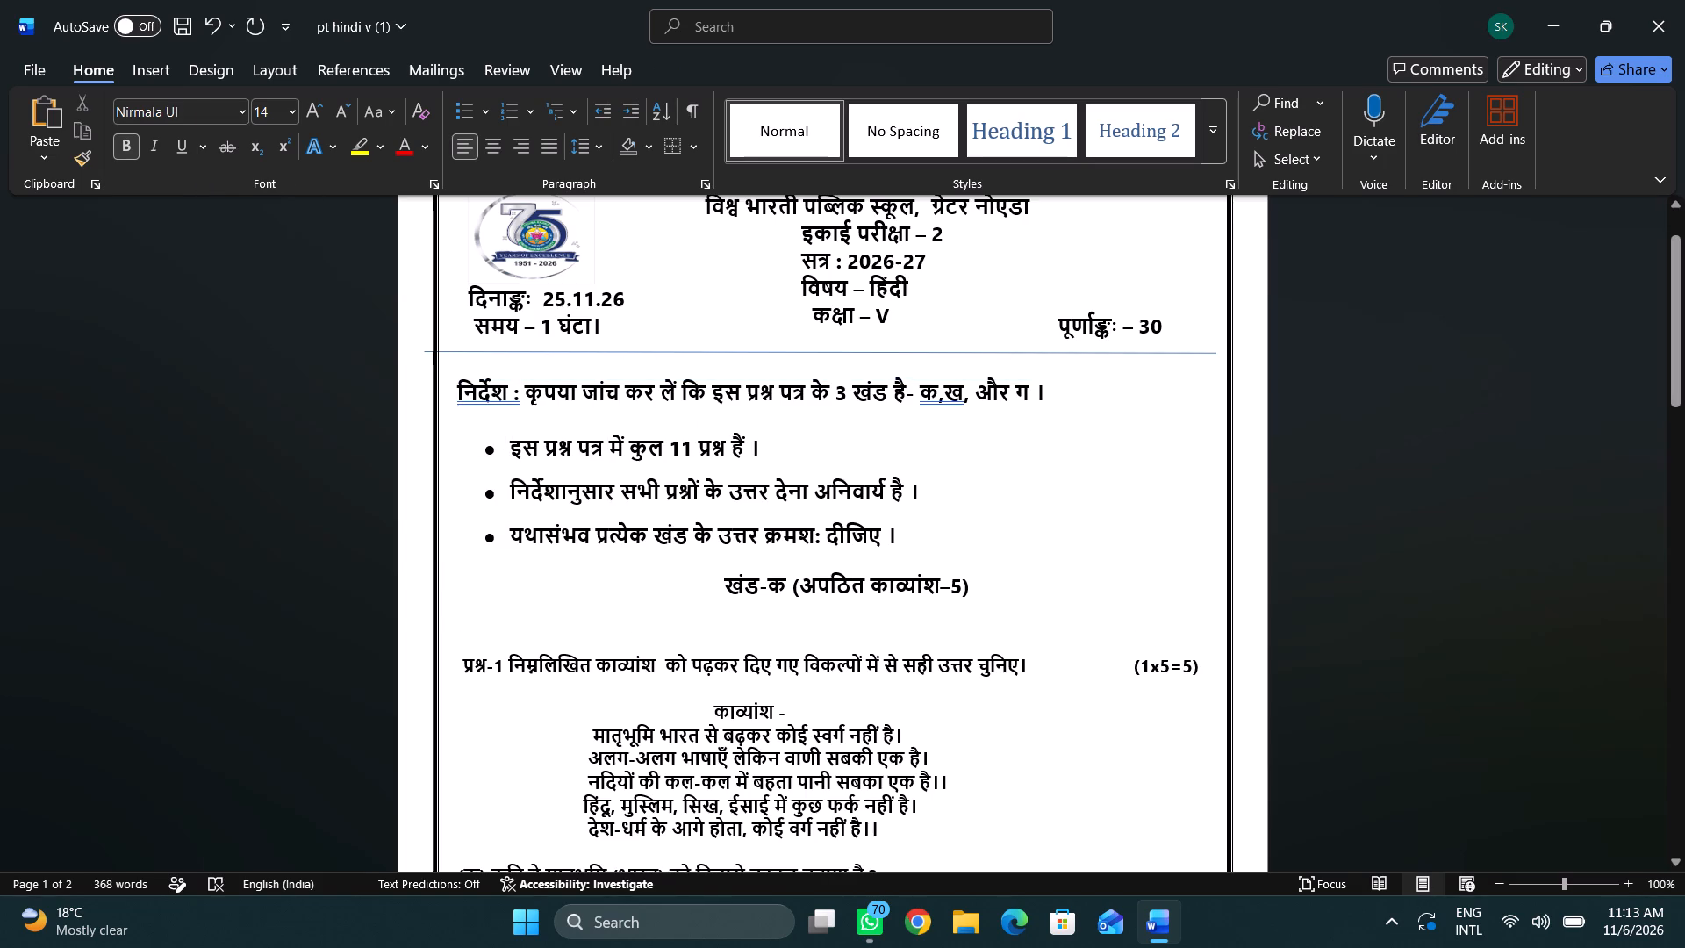
Try to align the ends of the header's divider line with the page border.
drag(487, 352, 503, 354)
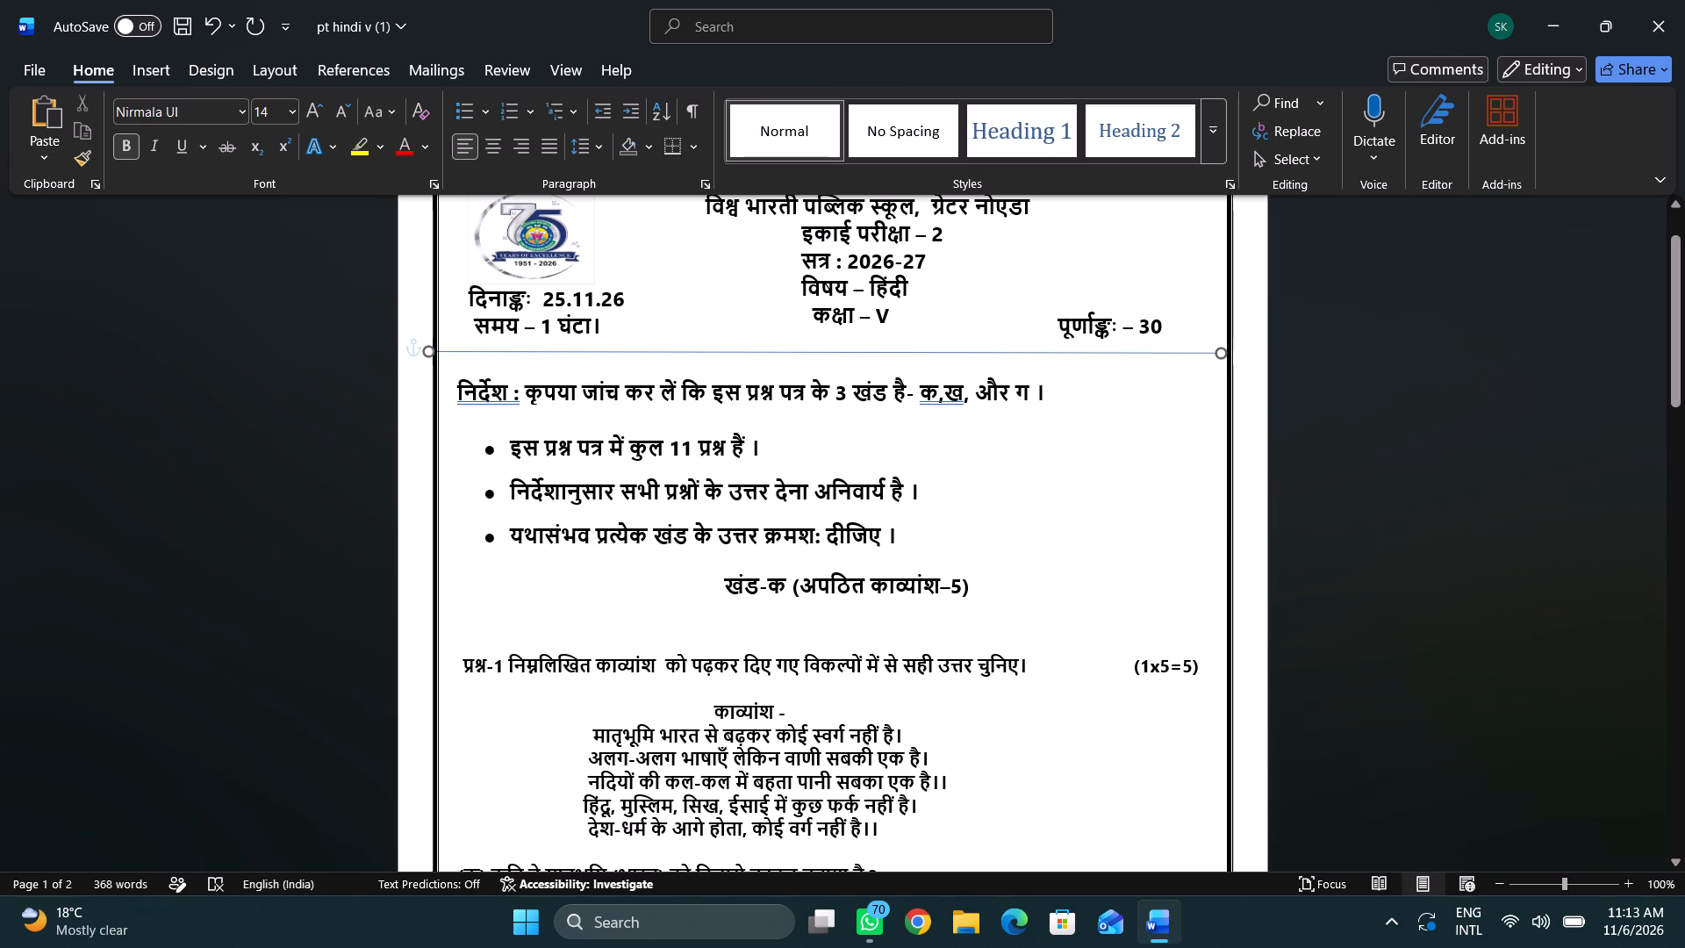
drag(503, 354, 514, 354)
drag(514, 354, 477, 347)
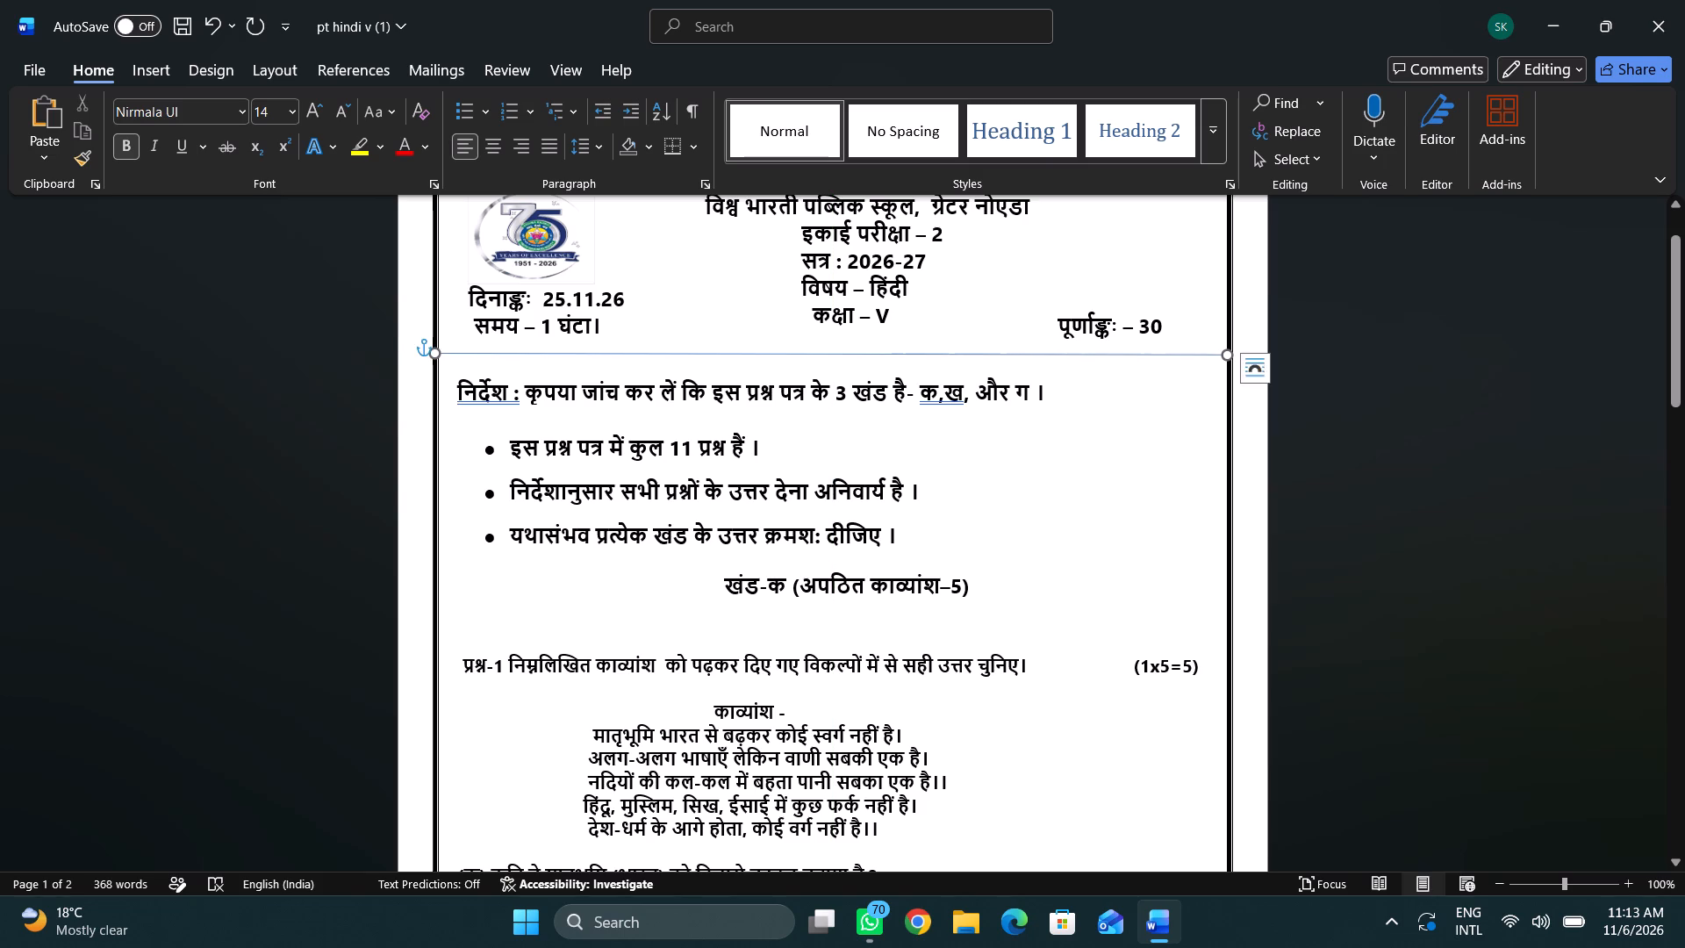
drag(477, 347, 400, 334)
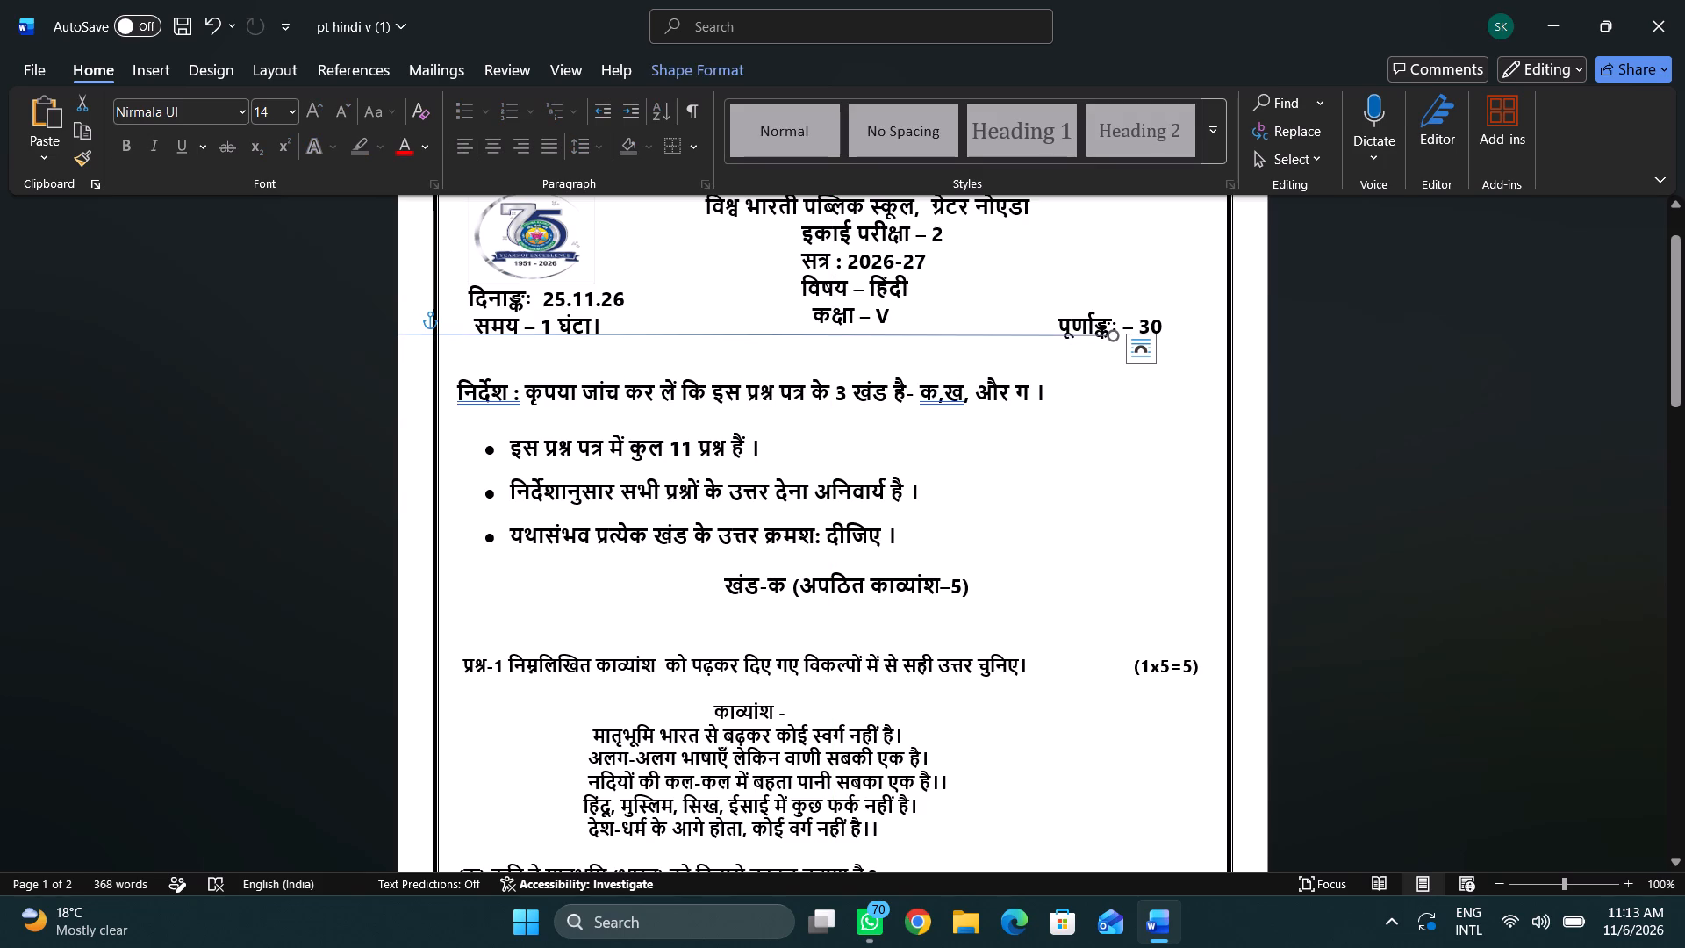
Draw a straight line about 7.84 inches wide across the page between the last instruction bullet and the खंड-क heading.
click(148, 70)
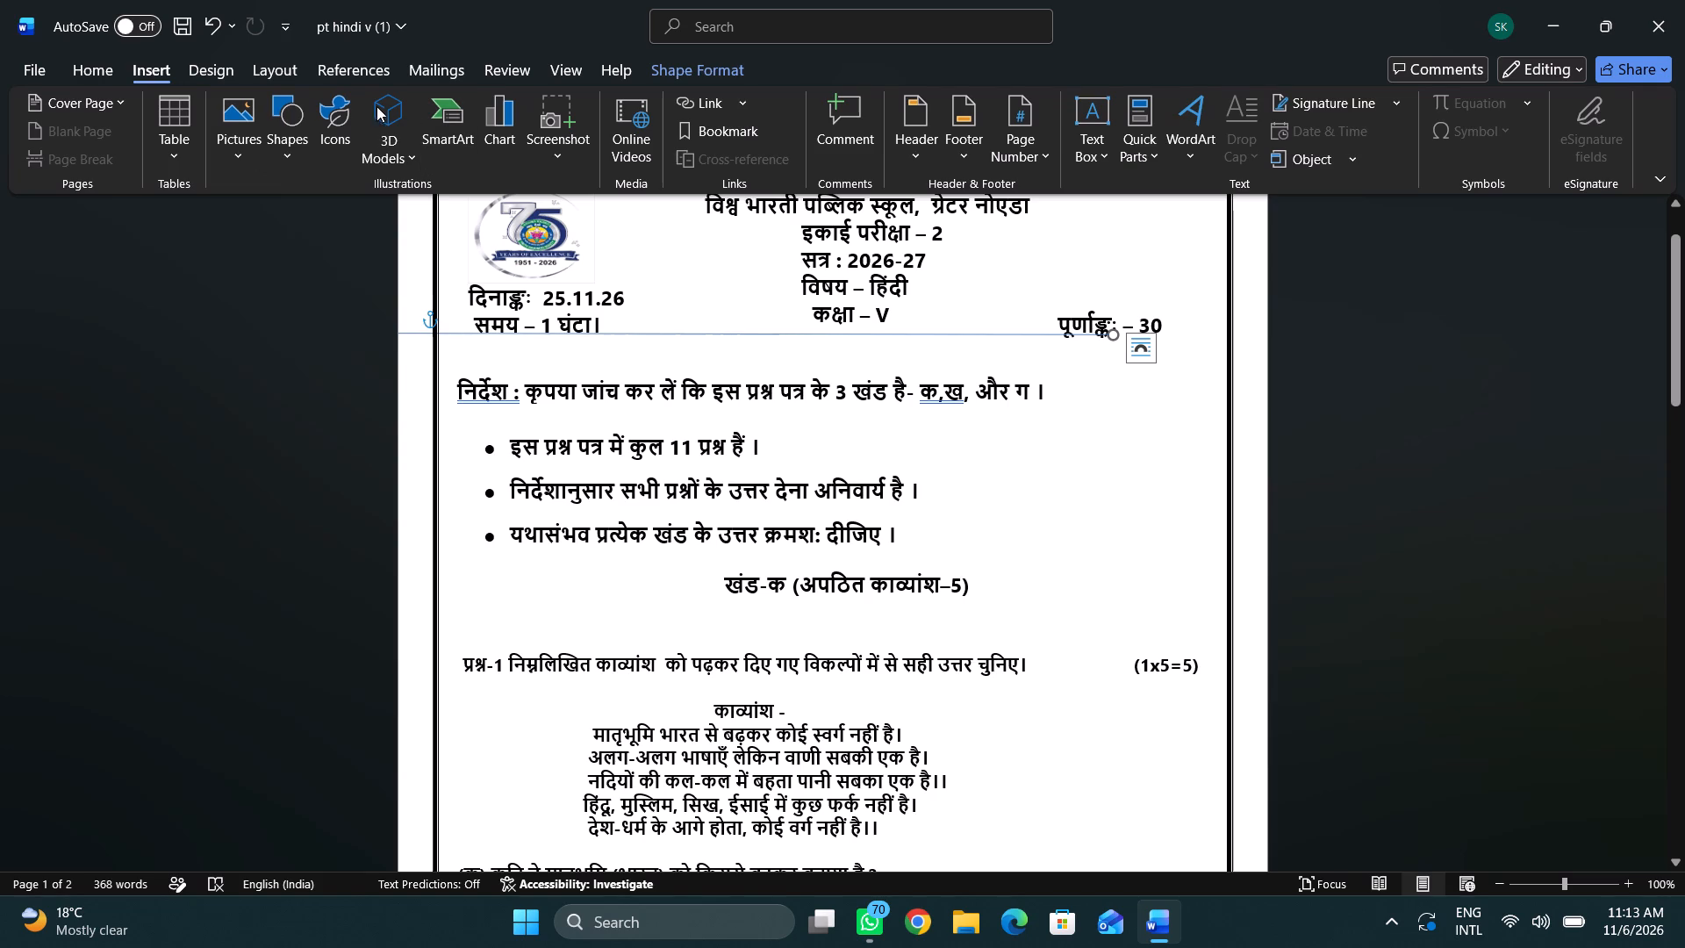
click(283, 110)
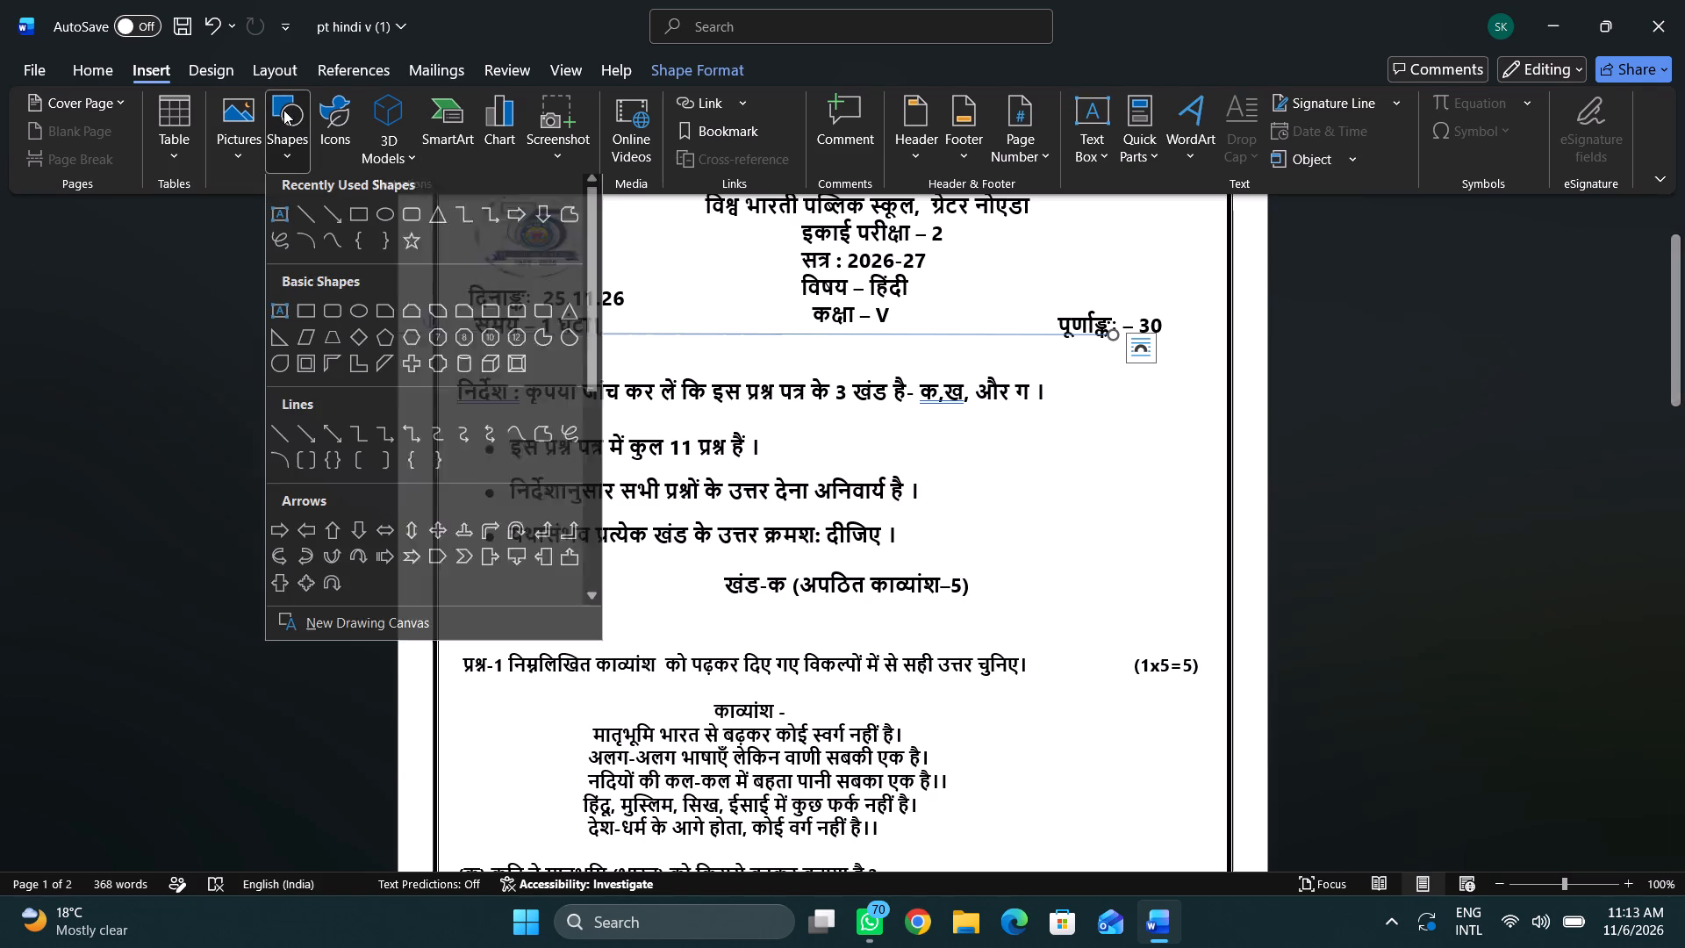
click(312, 221)
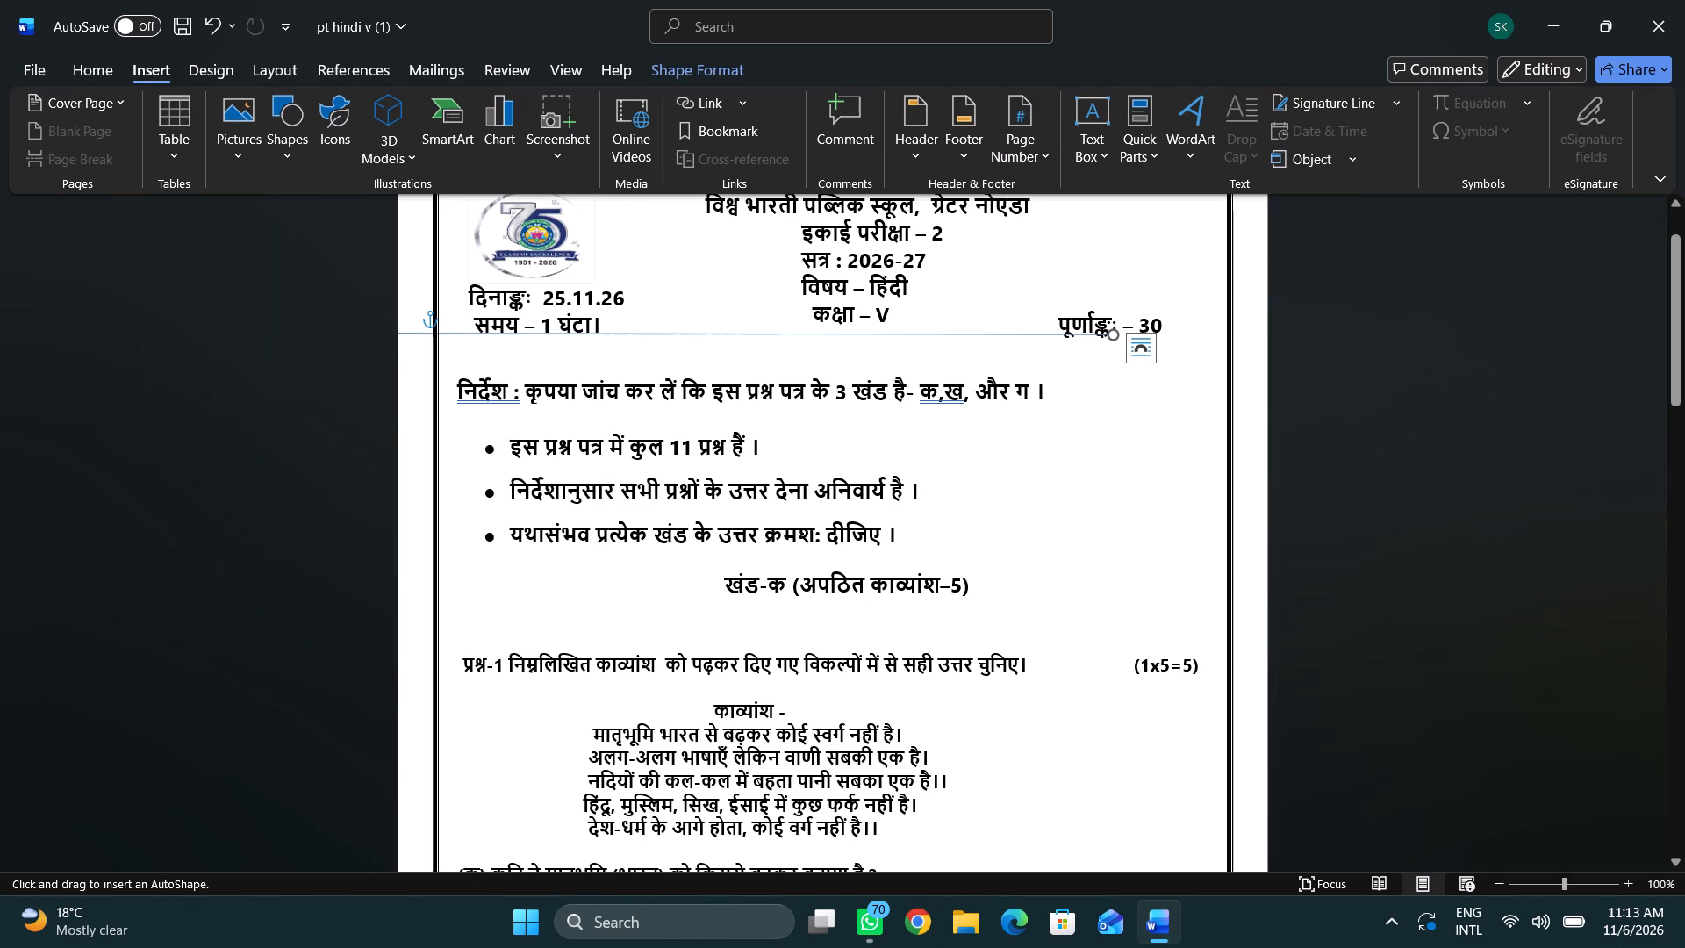
drag(441, 556, 593, 554)
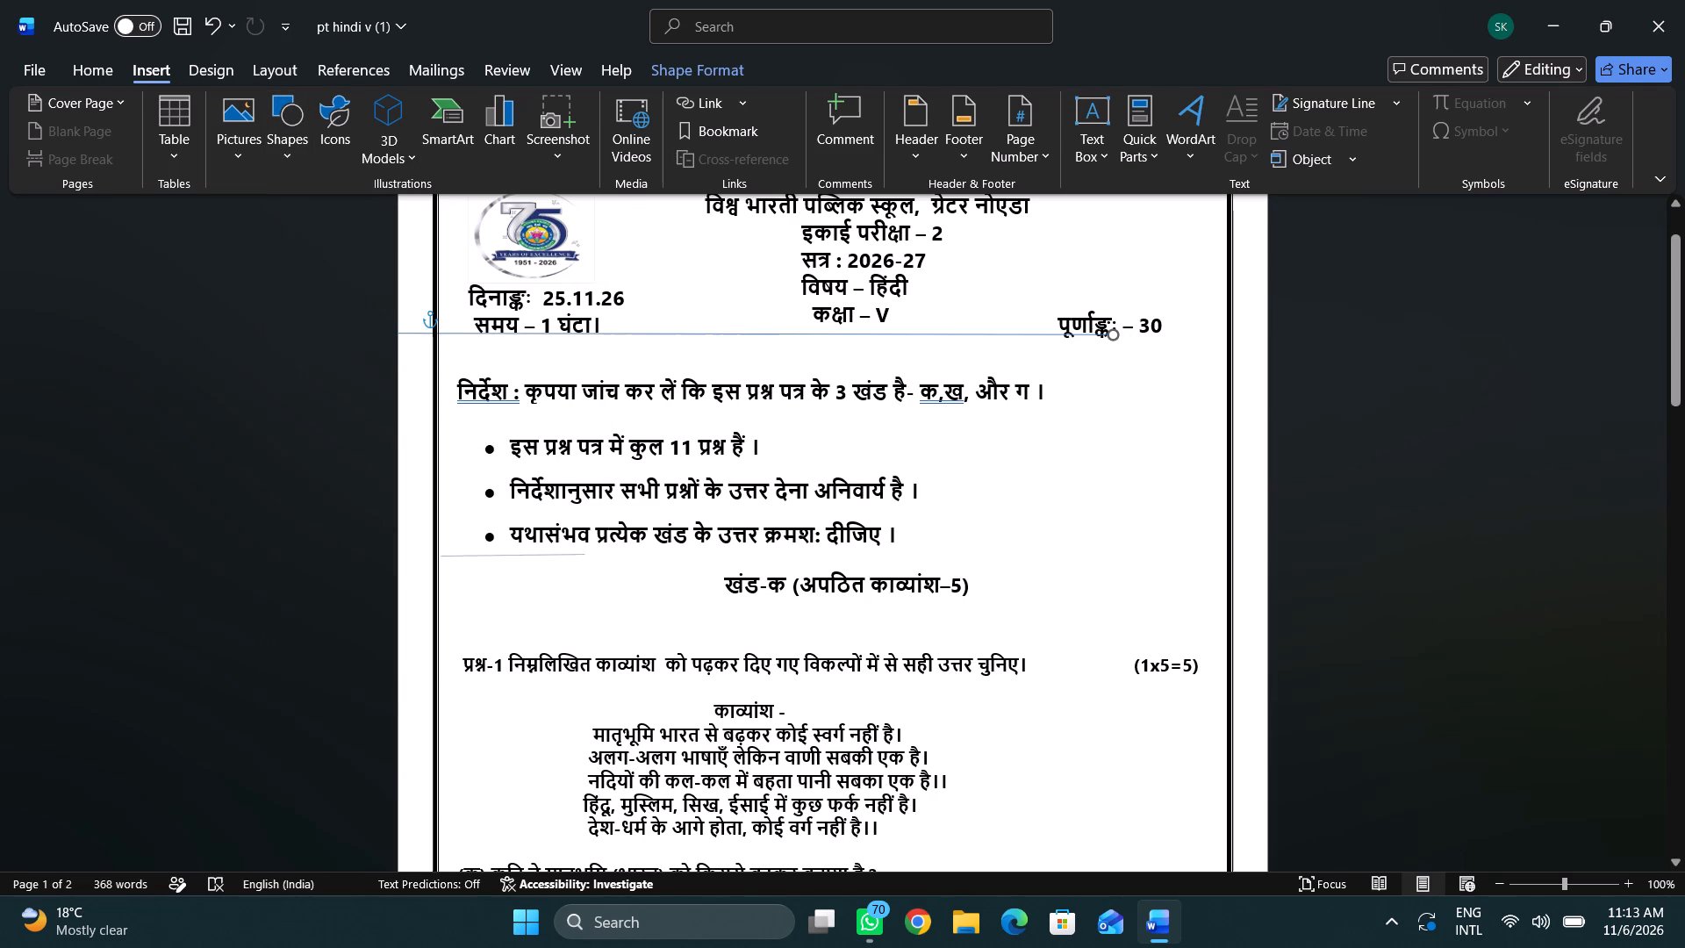
drag(593, 554, 1022, 555)
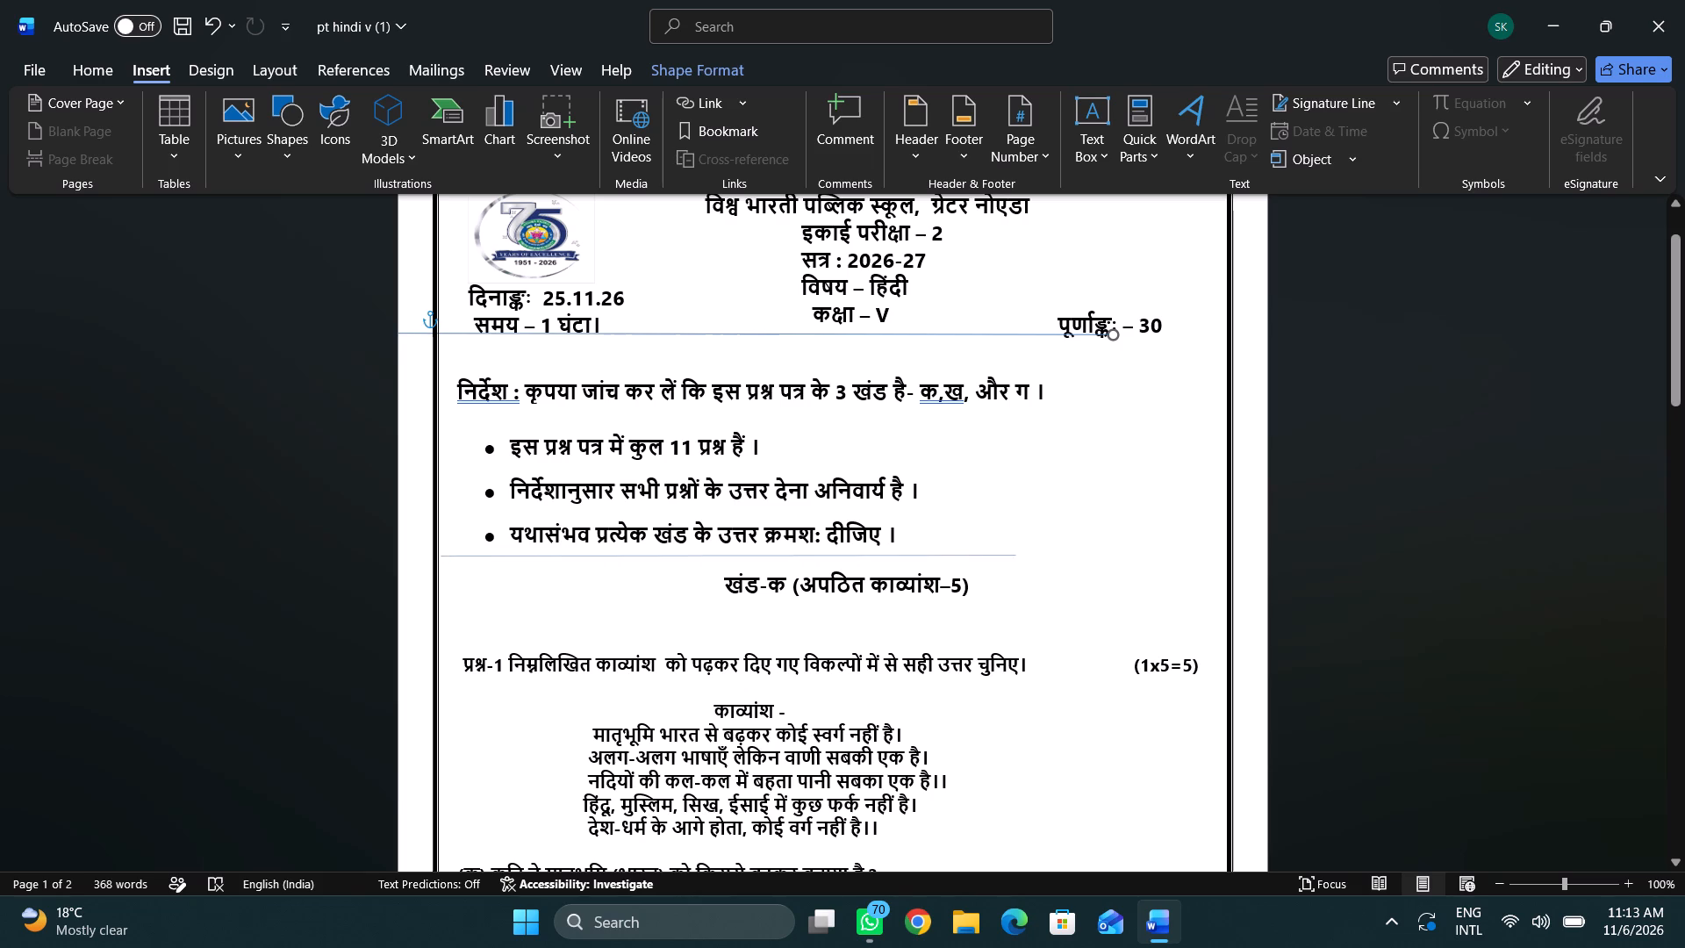
drag(1022, 555, 1273, 545)
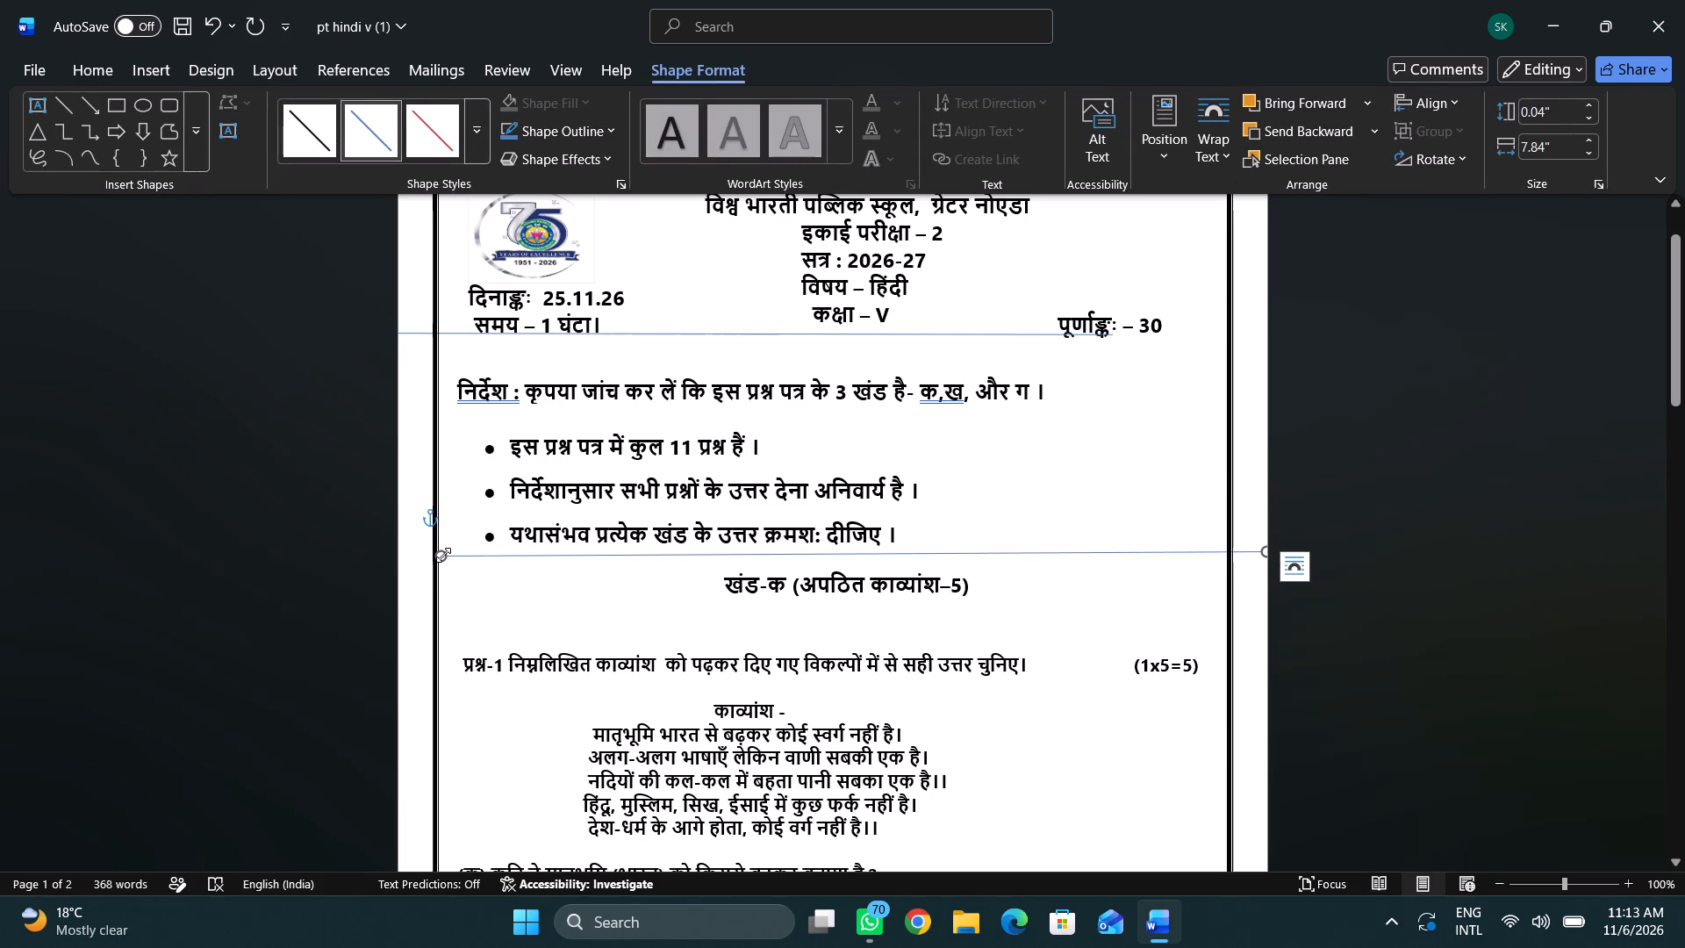
Adjust both ends of the new line below the instructions, extending its start past the left page border and shortening its end to the right border.
drag(443, 555, 422, 552)
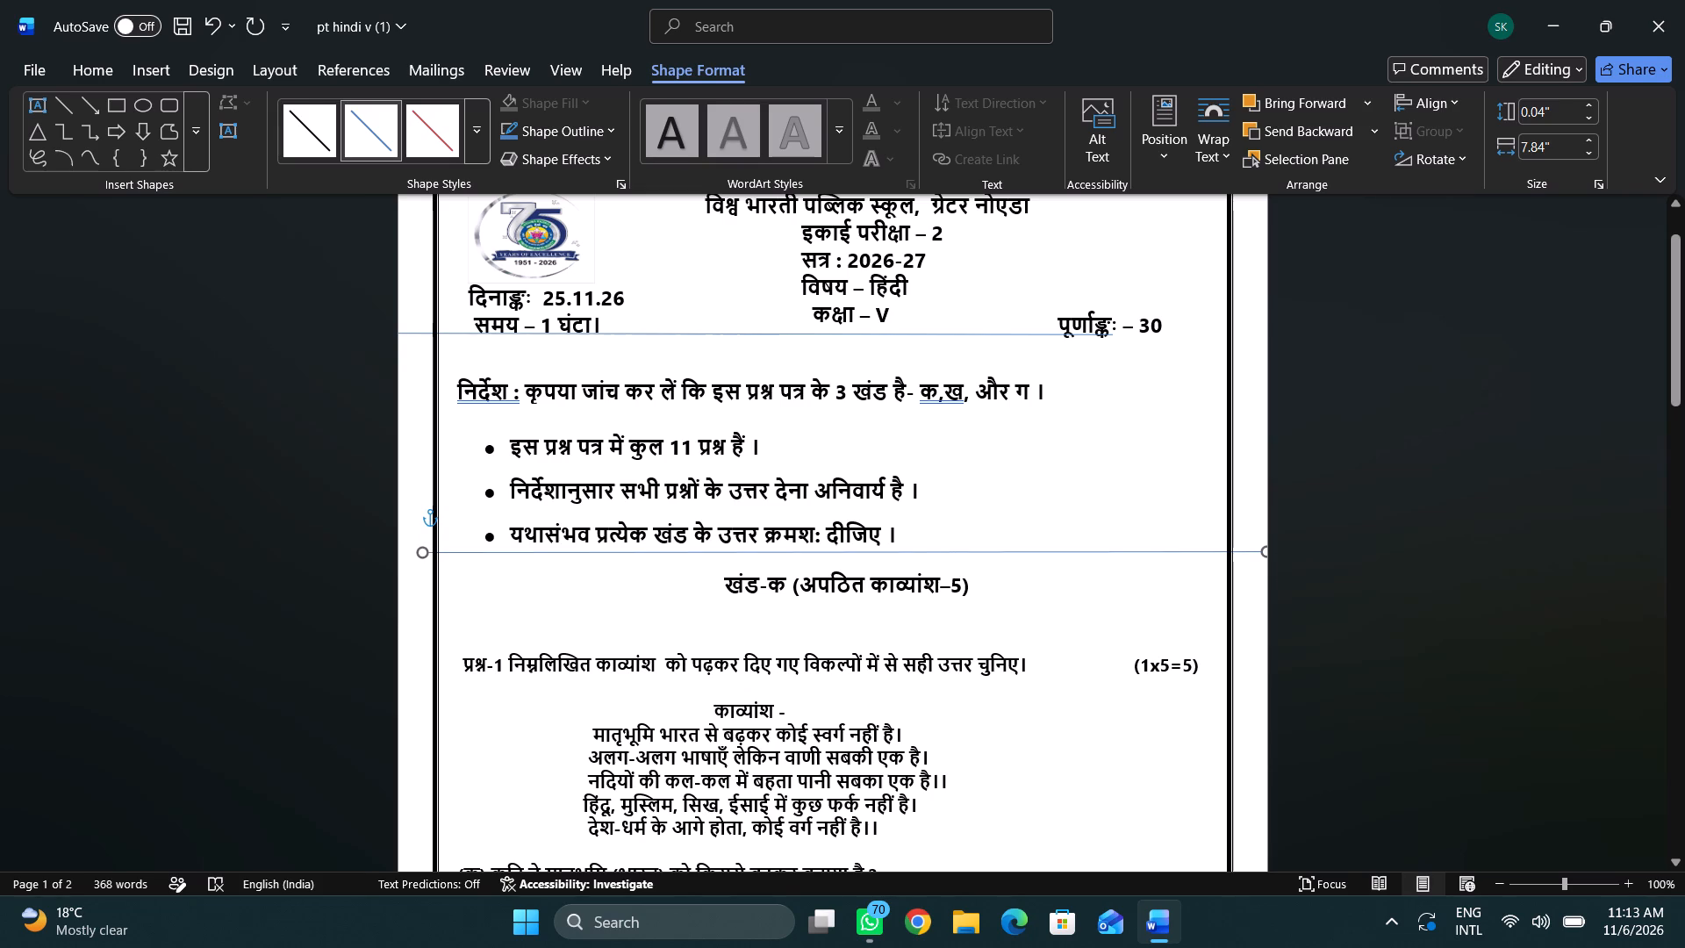
drag(422, 552, 424, 554)
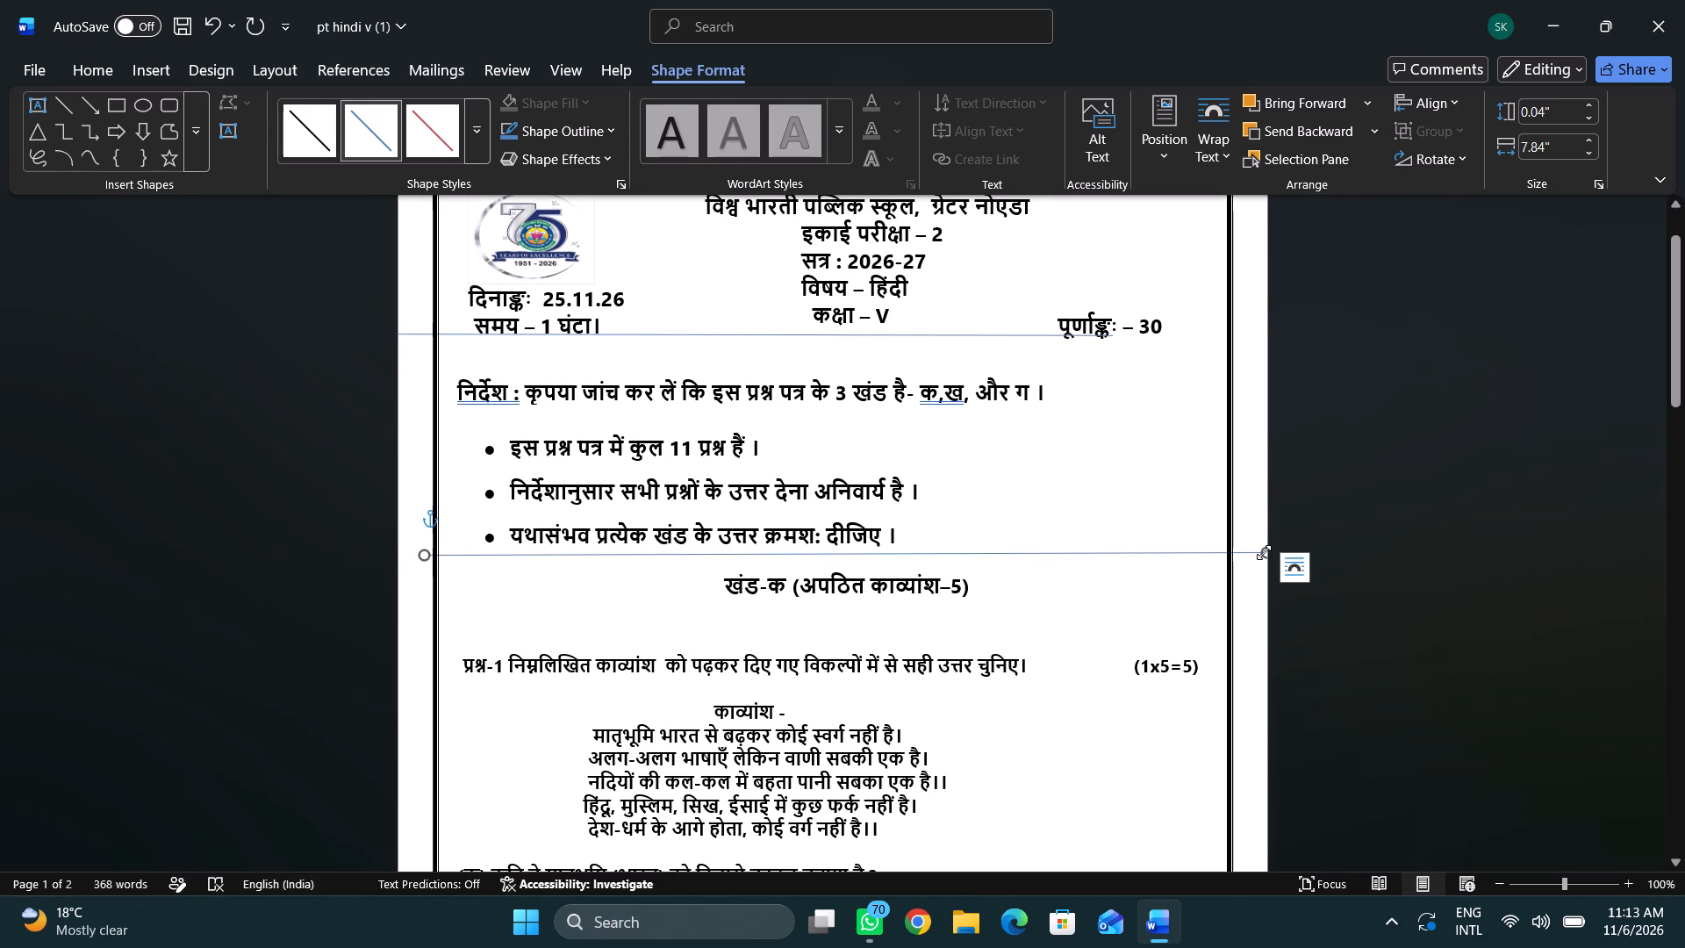
drag(1264, 552, 1224, 551)
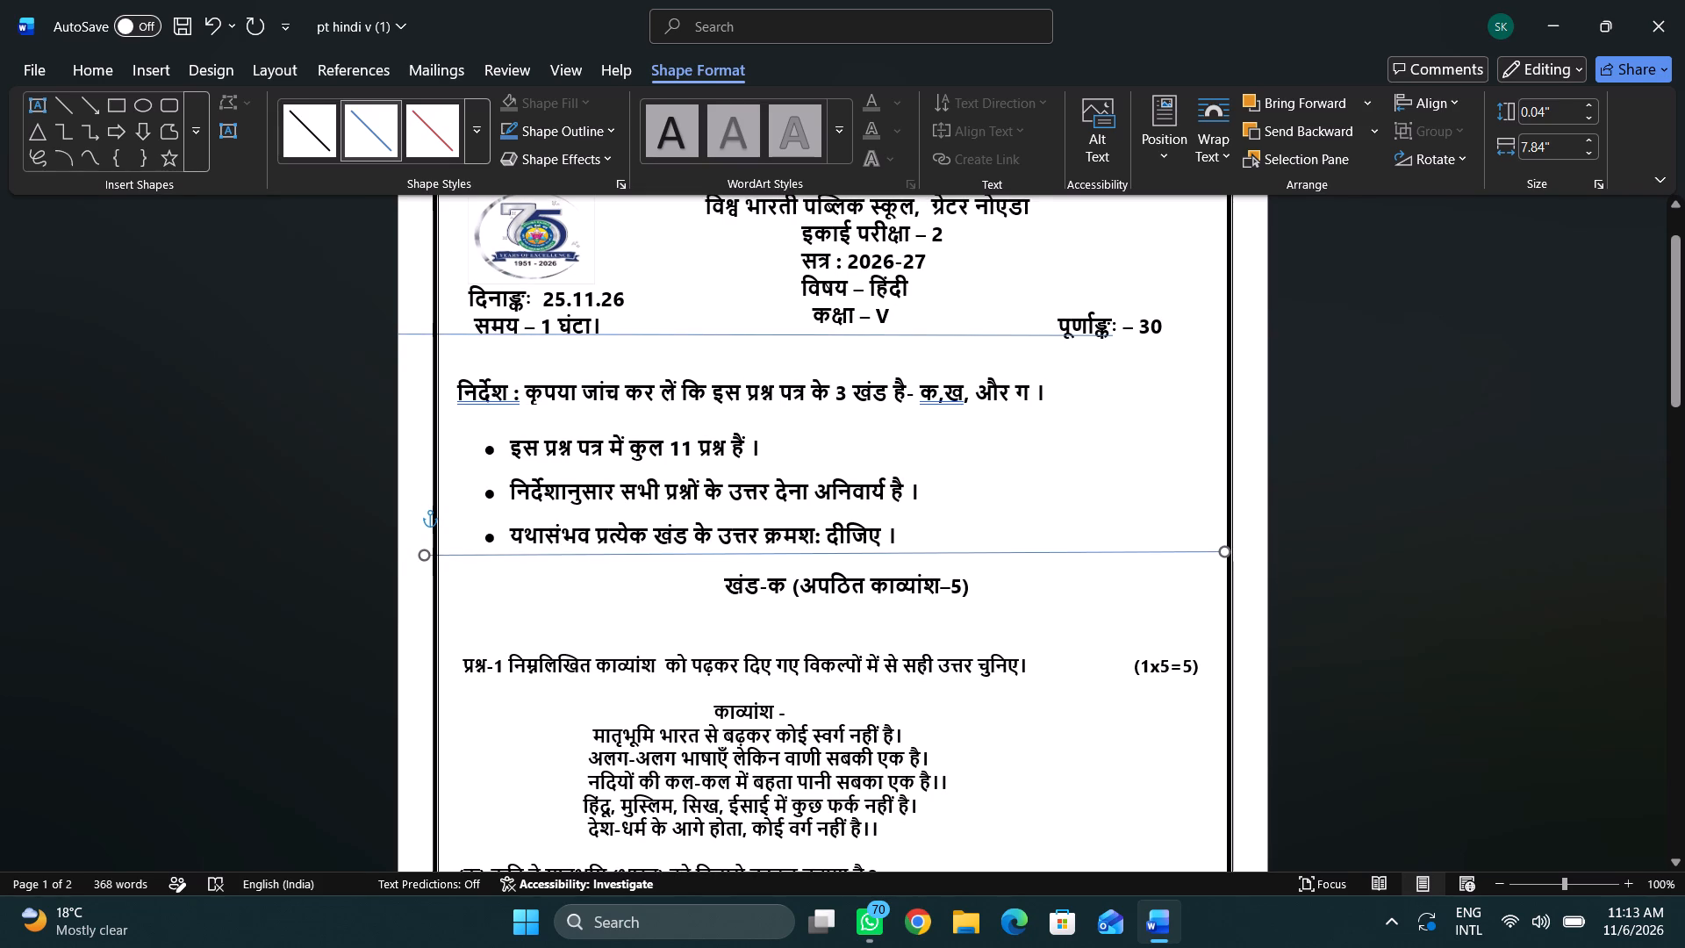
drag(1224, 551, 1228, 552)
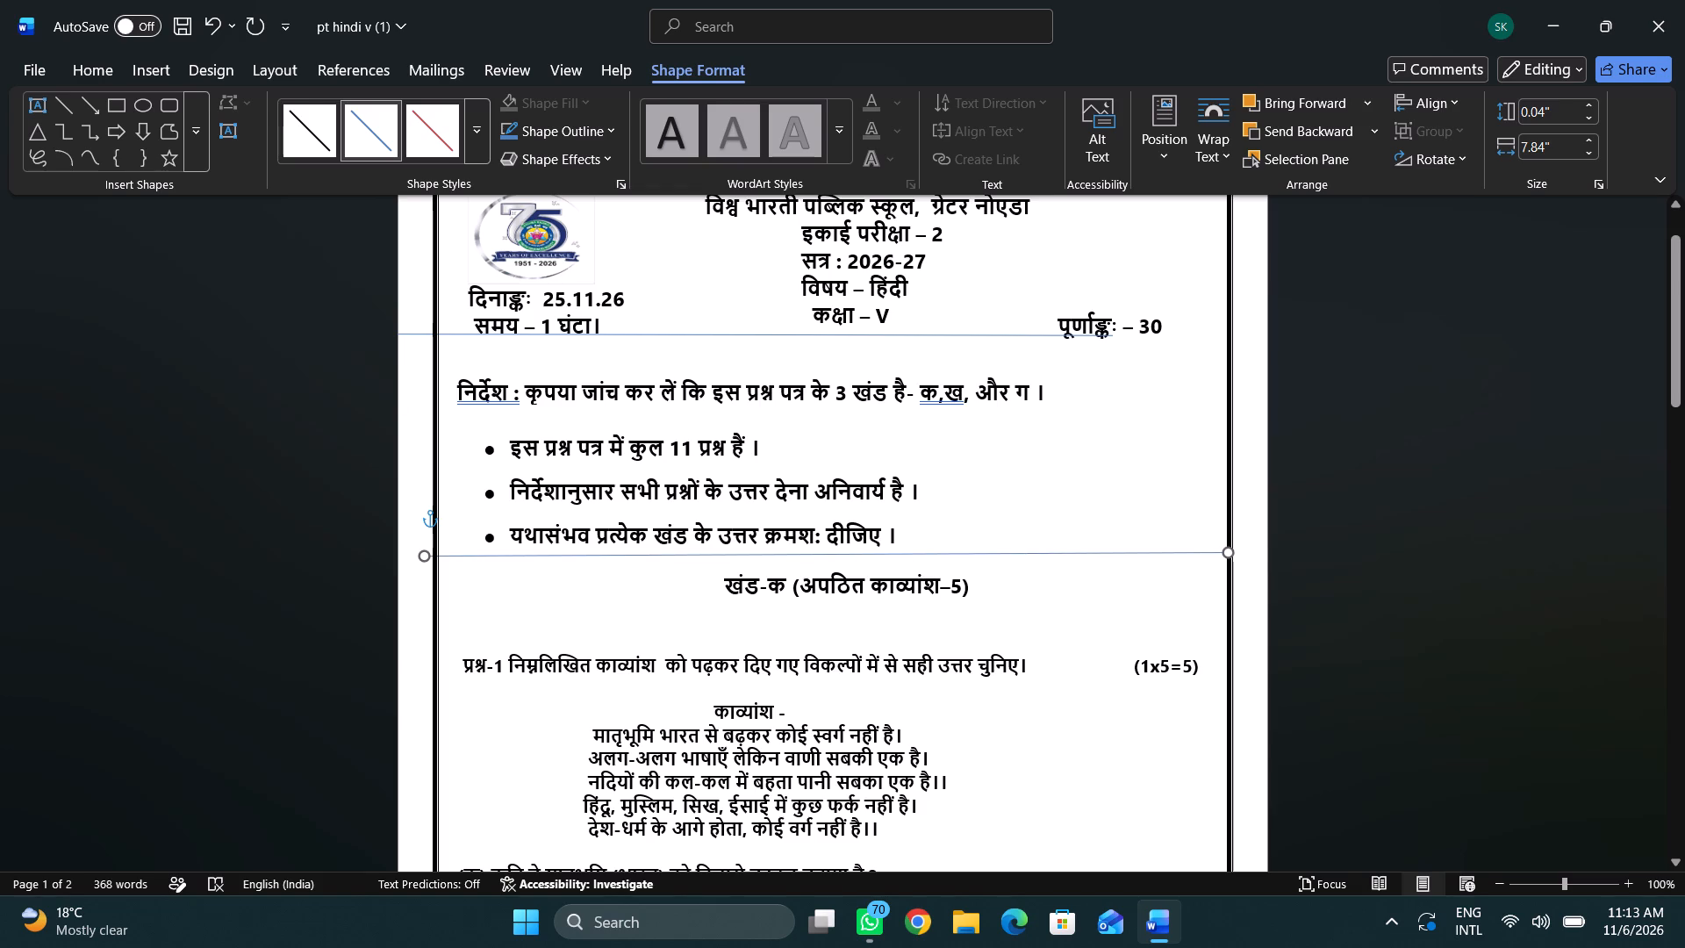
drag(1228, 552, 1228, 551)
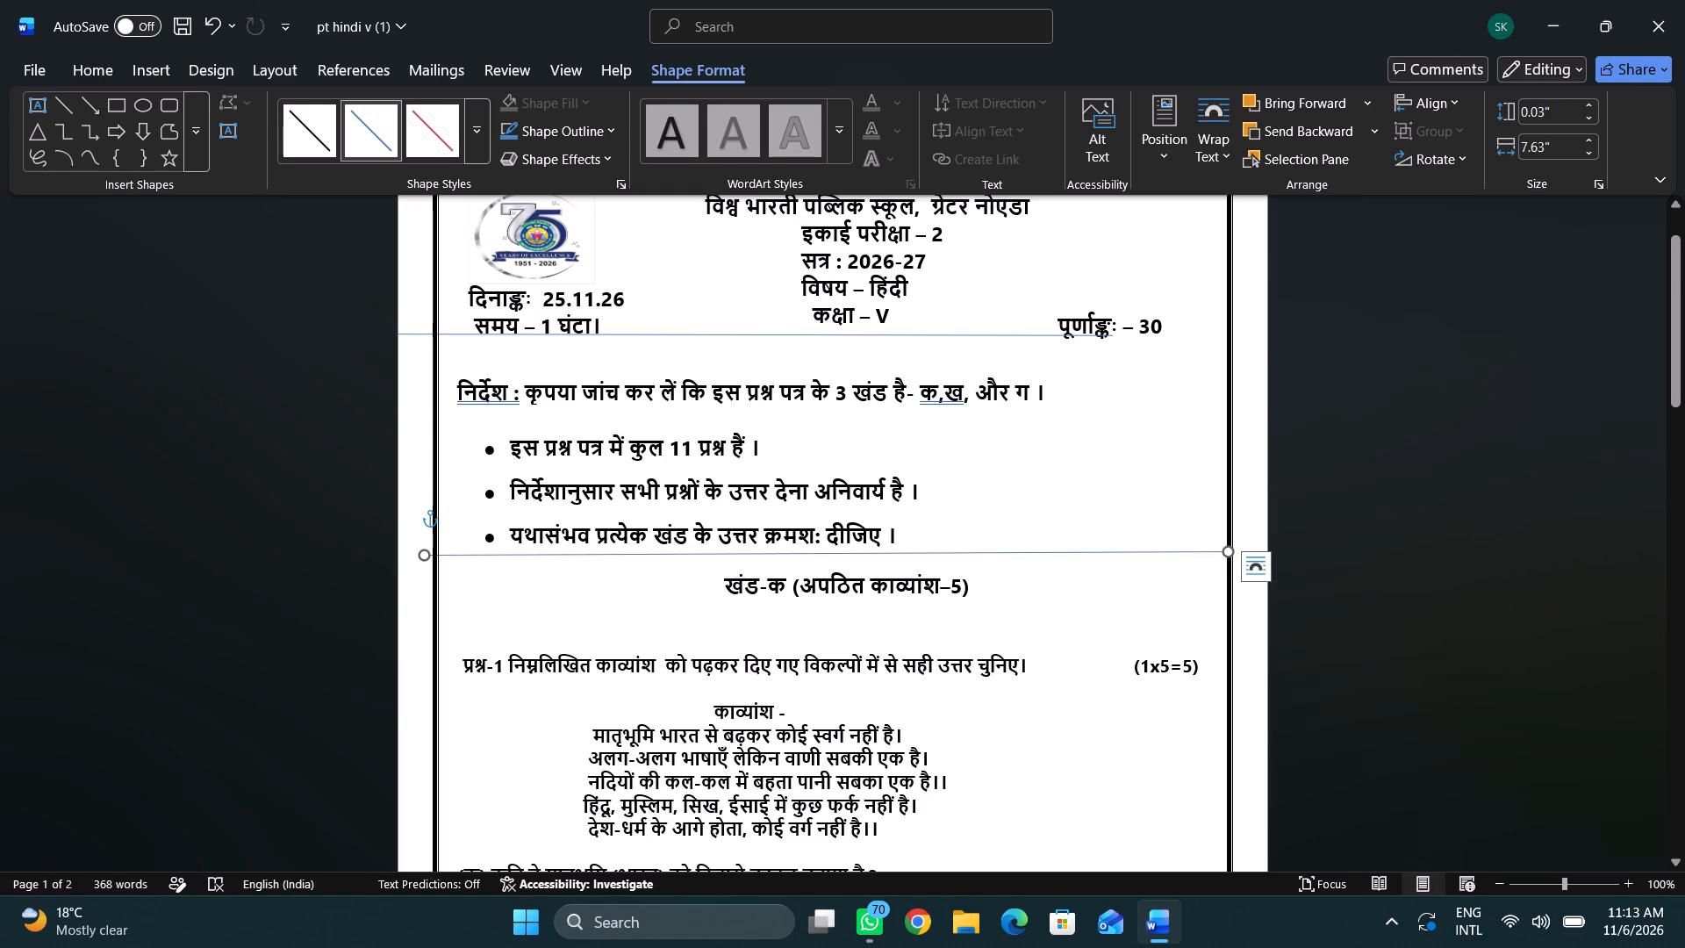
Delete four spaces before the खंड-क (अपठित काव्यांश–5) heading to shift it slightly towards the left margin.
click(725, 586)
key(BackSpace)
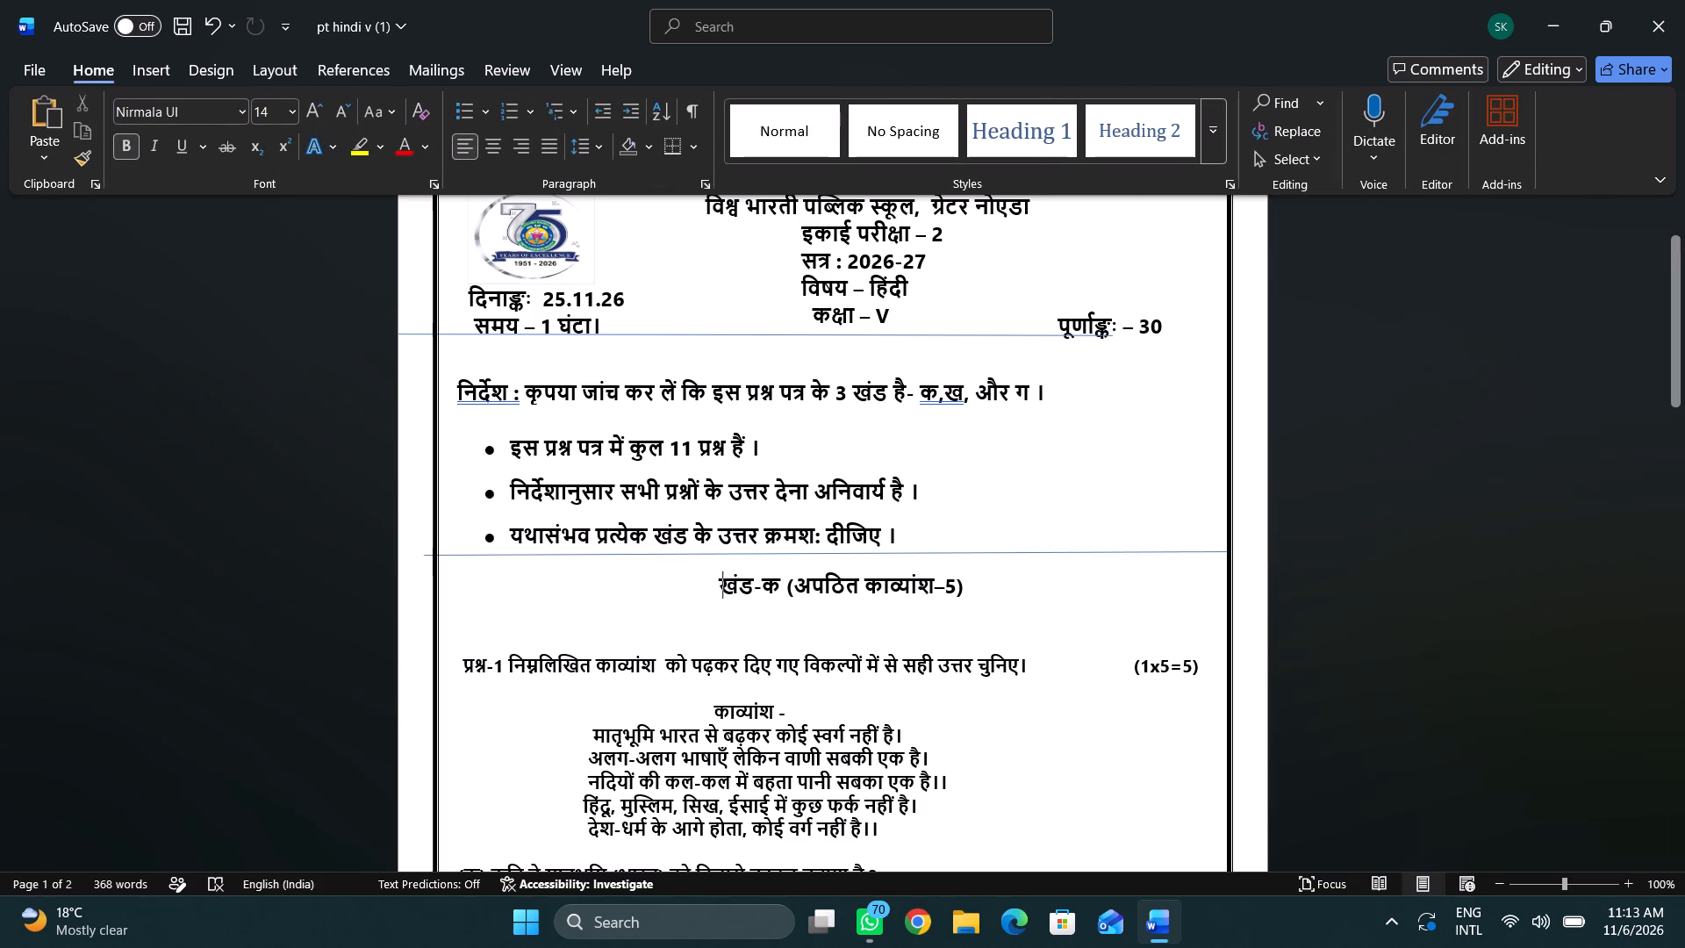
key(BackSpace)
key(BackSpace)
key(BackSpace)
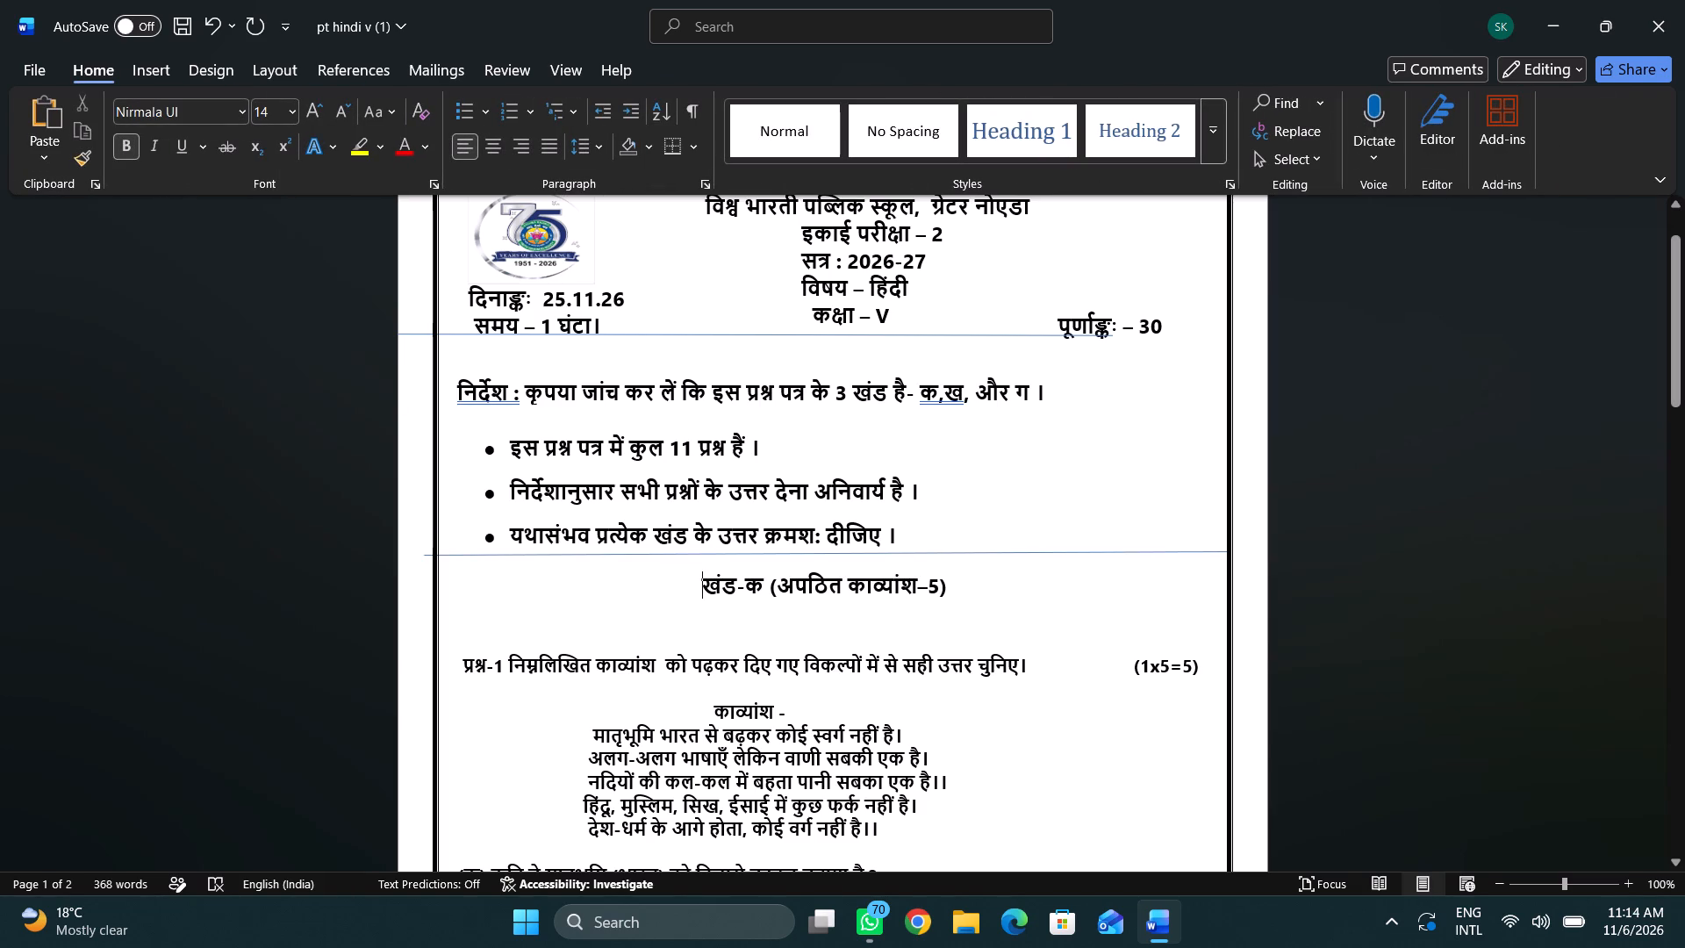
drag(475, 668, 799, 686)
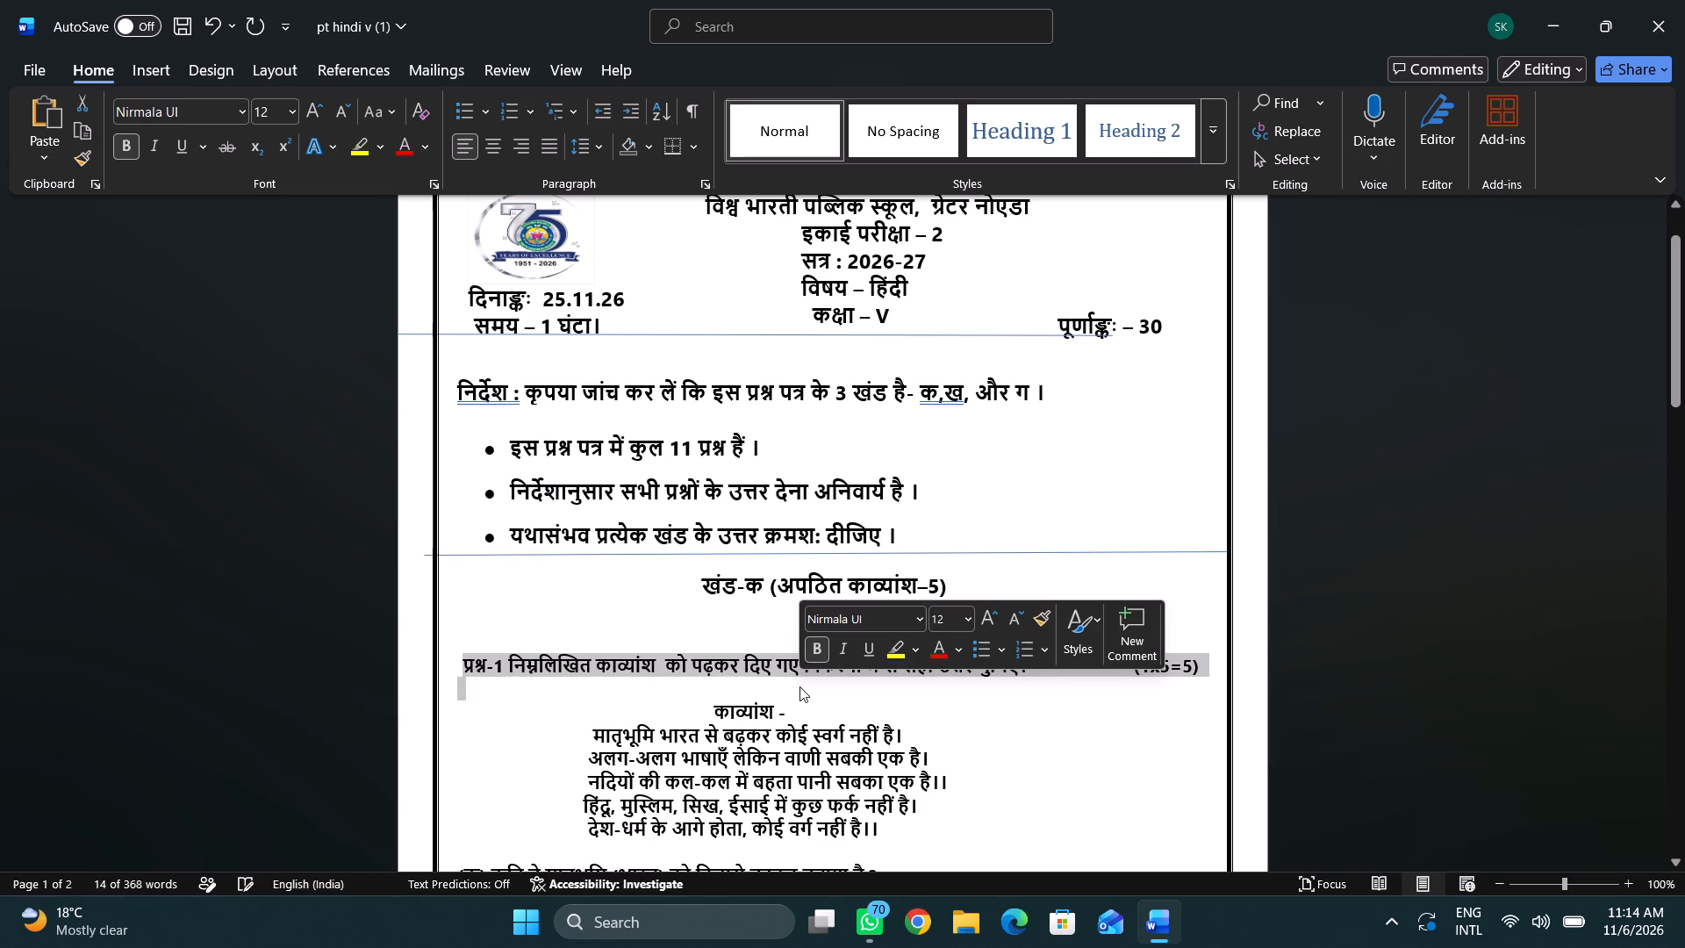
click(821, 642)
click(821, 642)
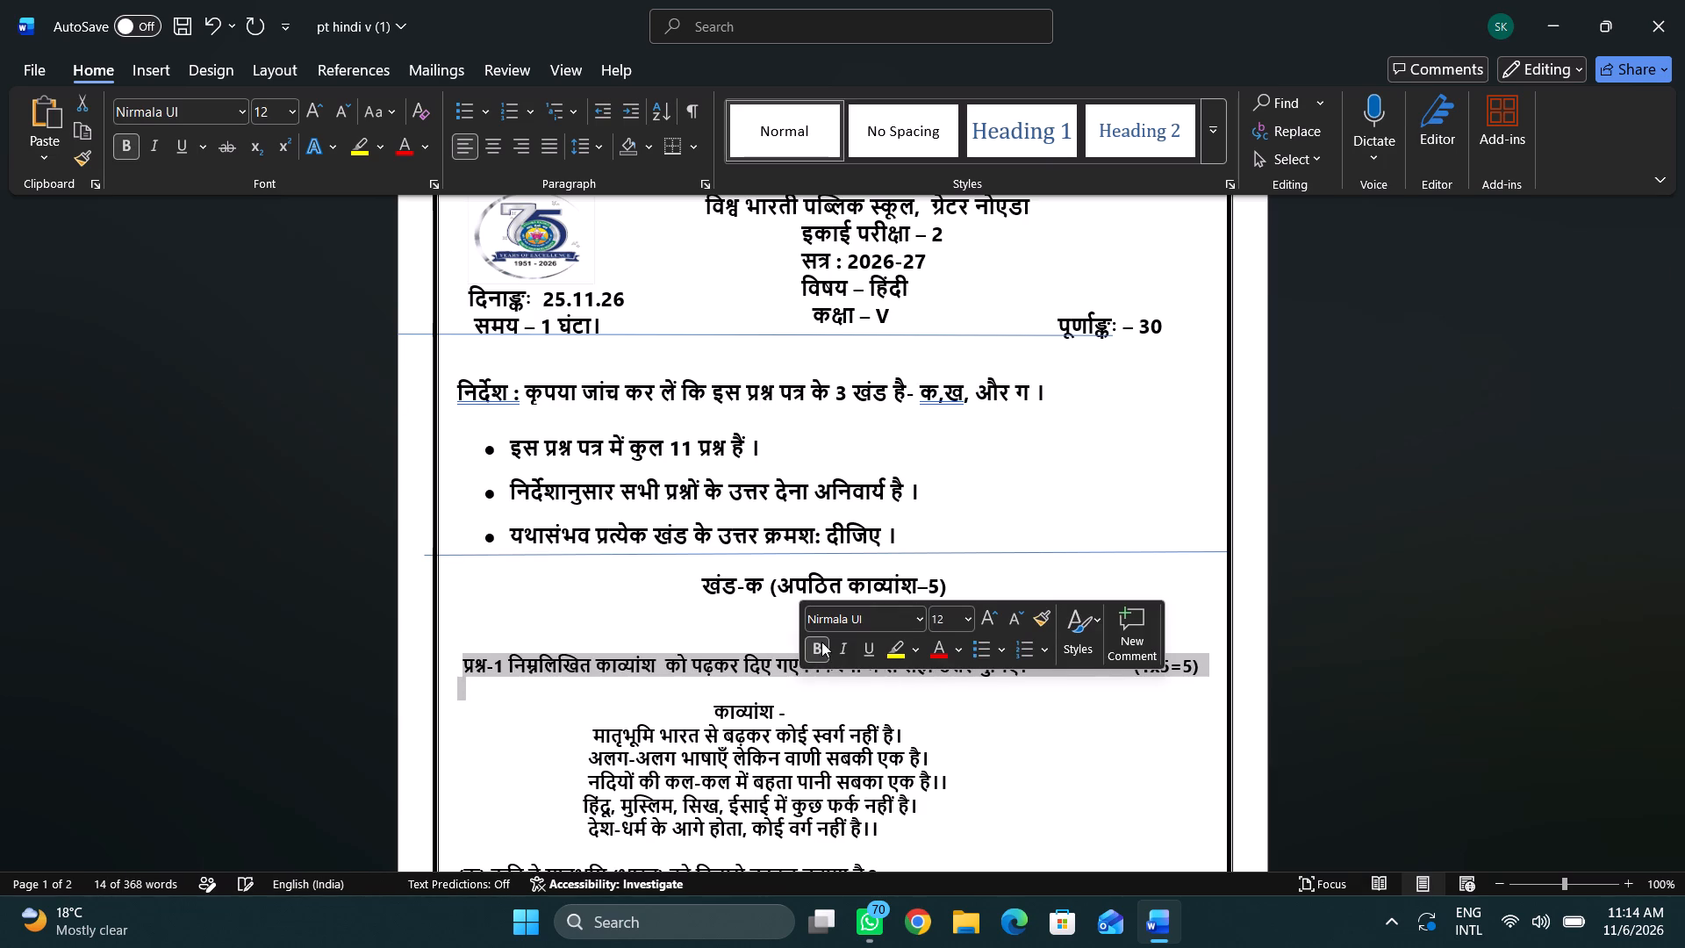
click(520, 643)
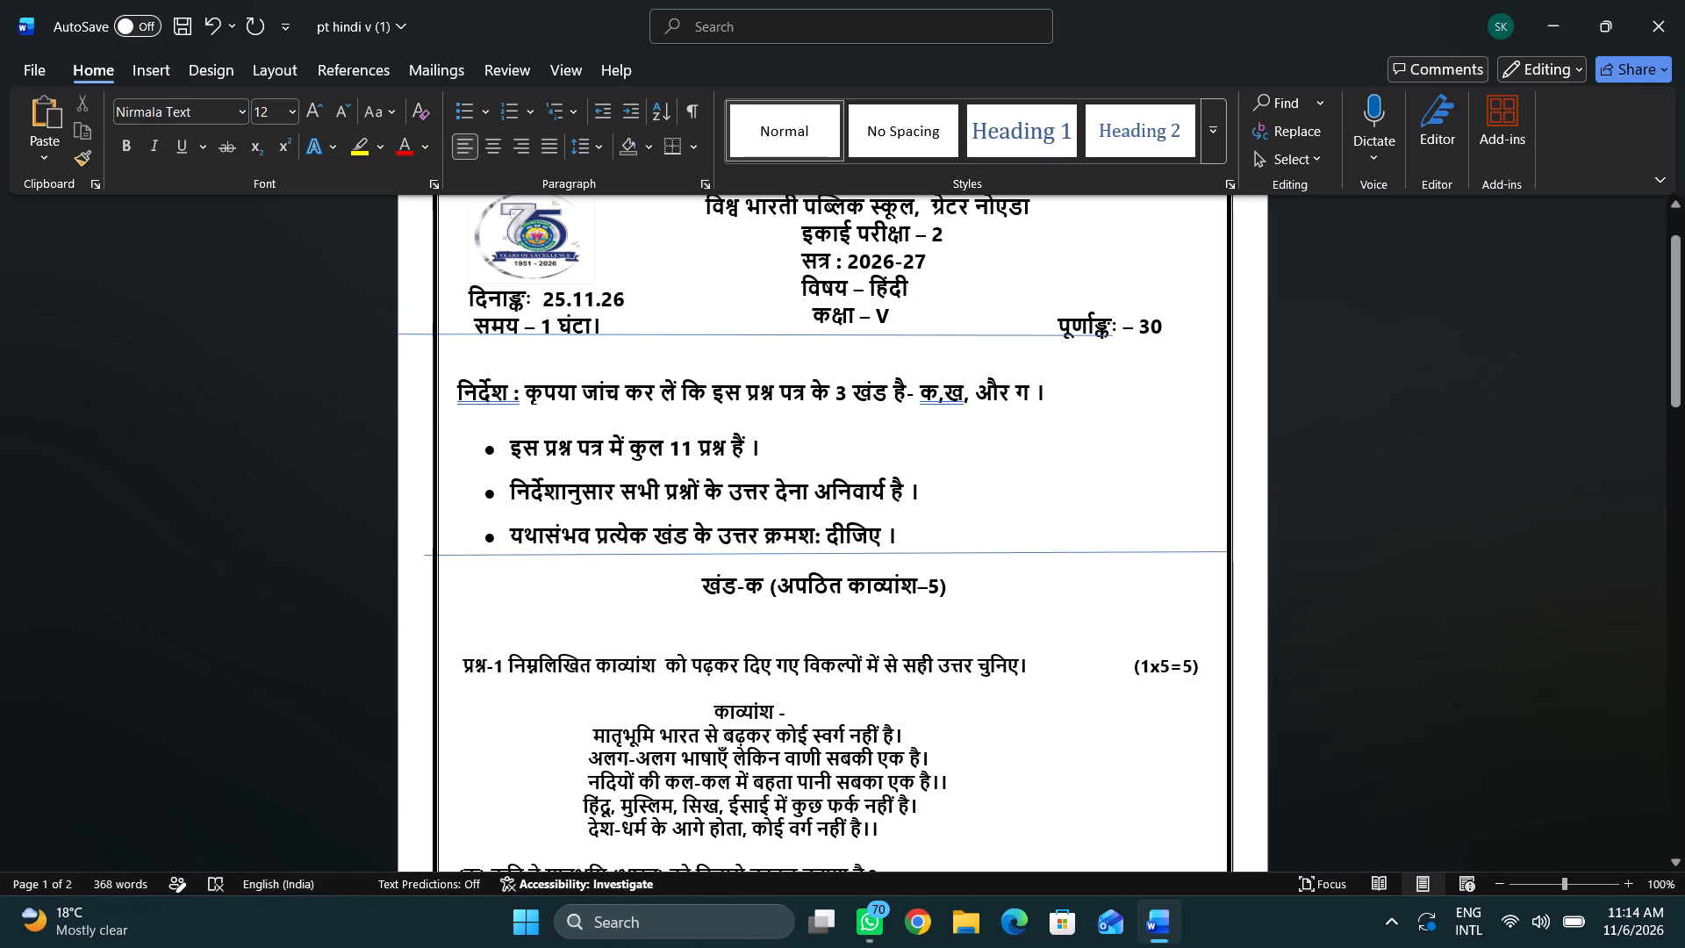
Remove the leading space before the प्रश्न-1 line and tighten the gap below the खंड-क heading to one smaller blank line.
click(462, 664)
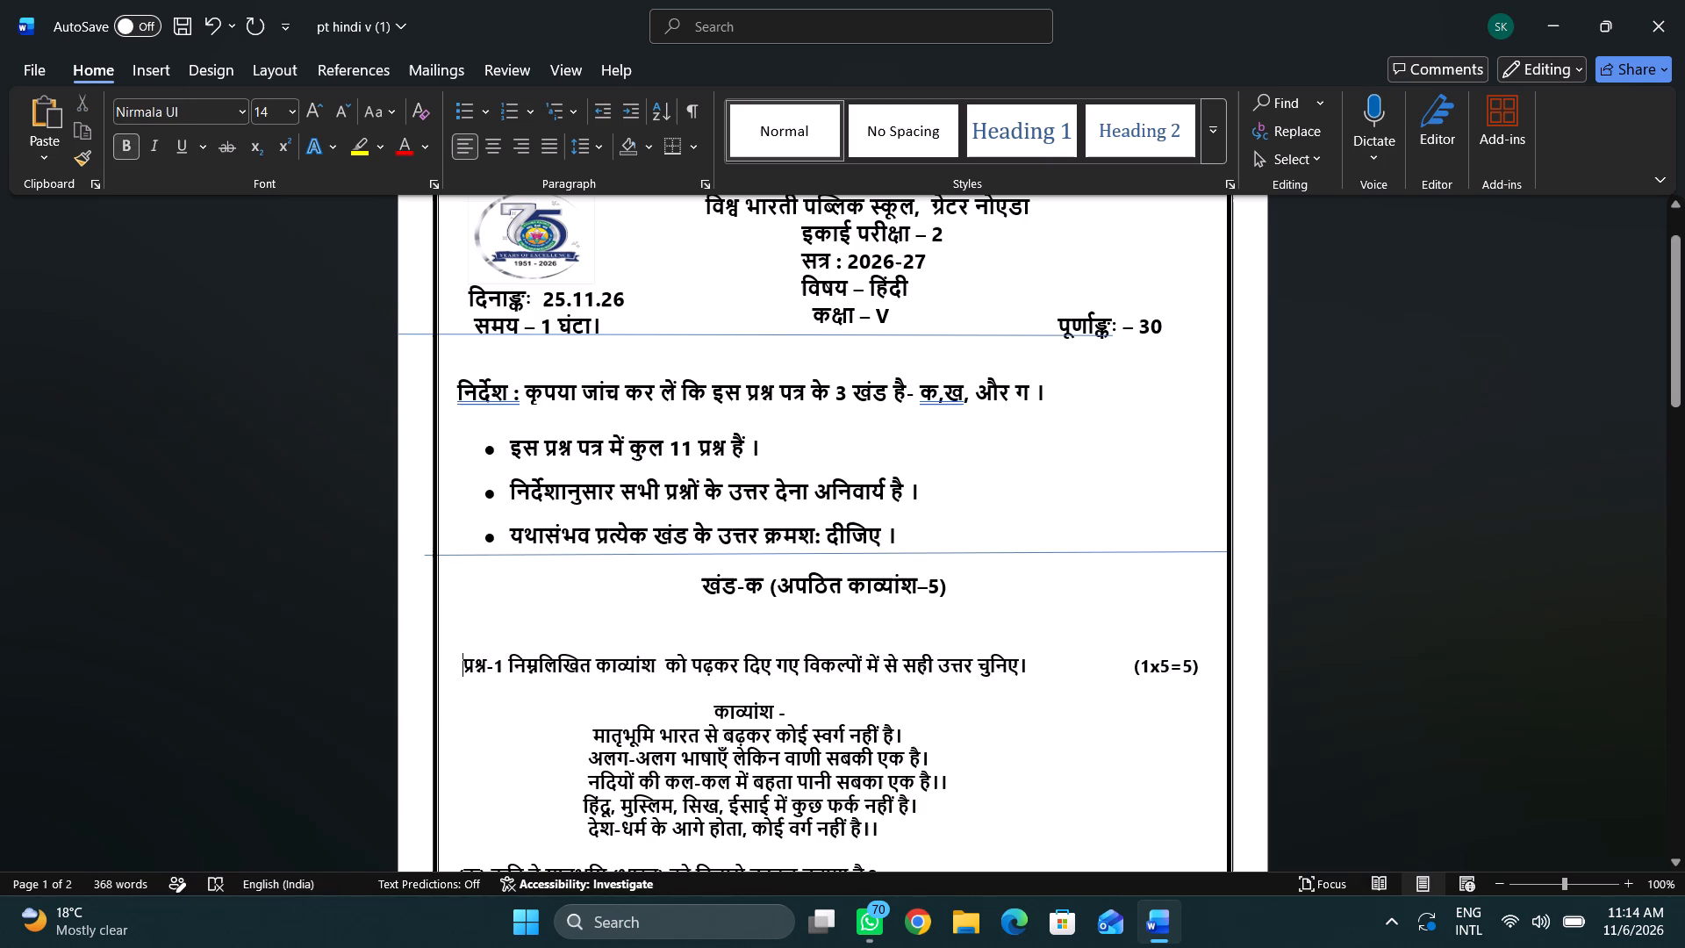
key(BackSpace)
key(BackSpace)
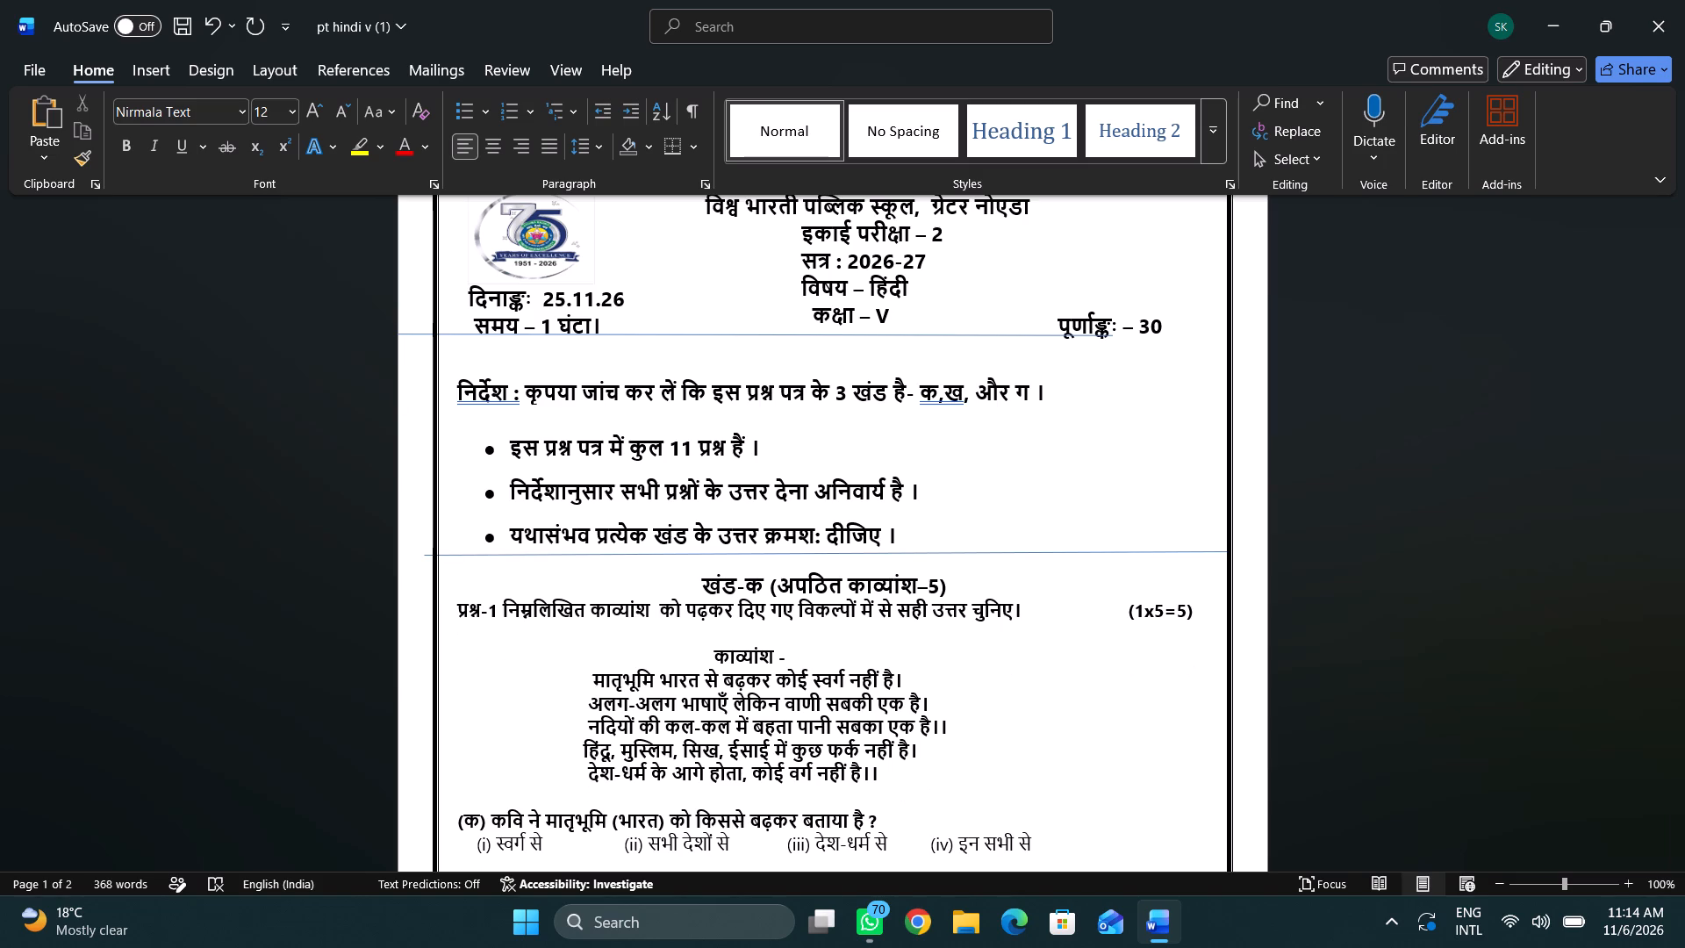
key(Return)
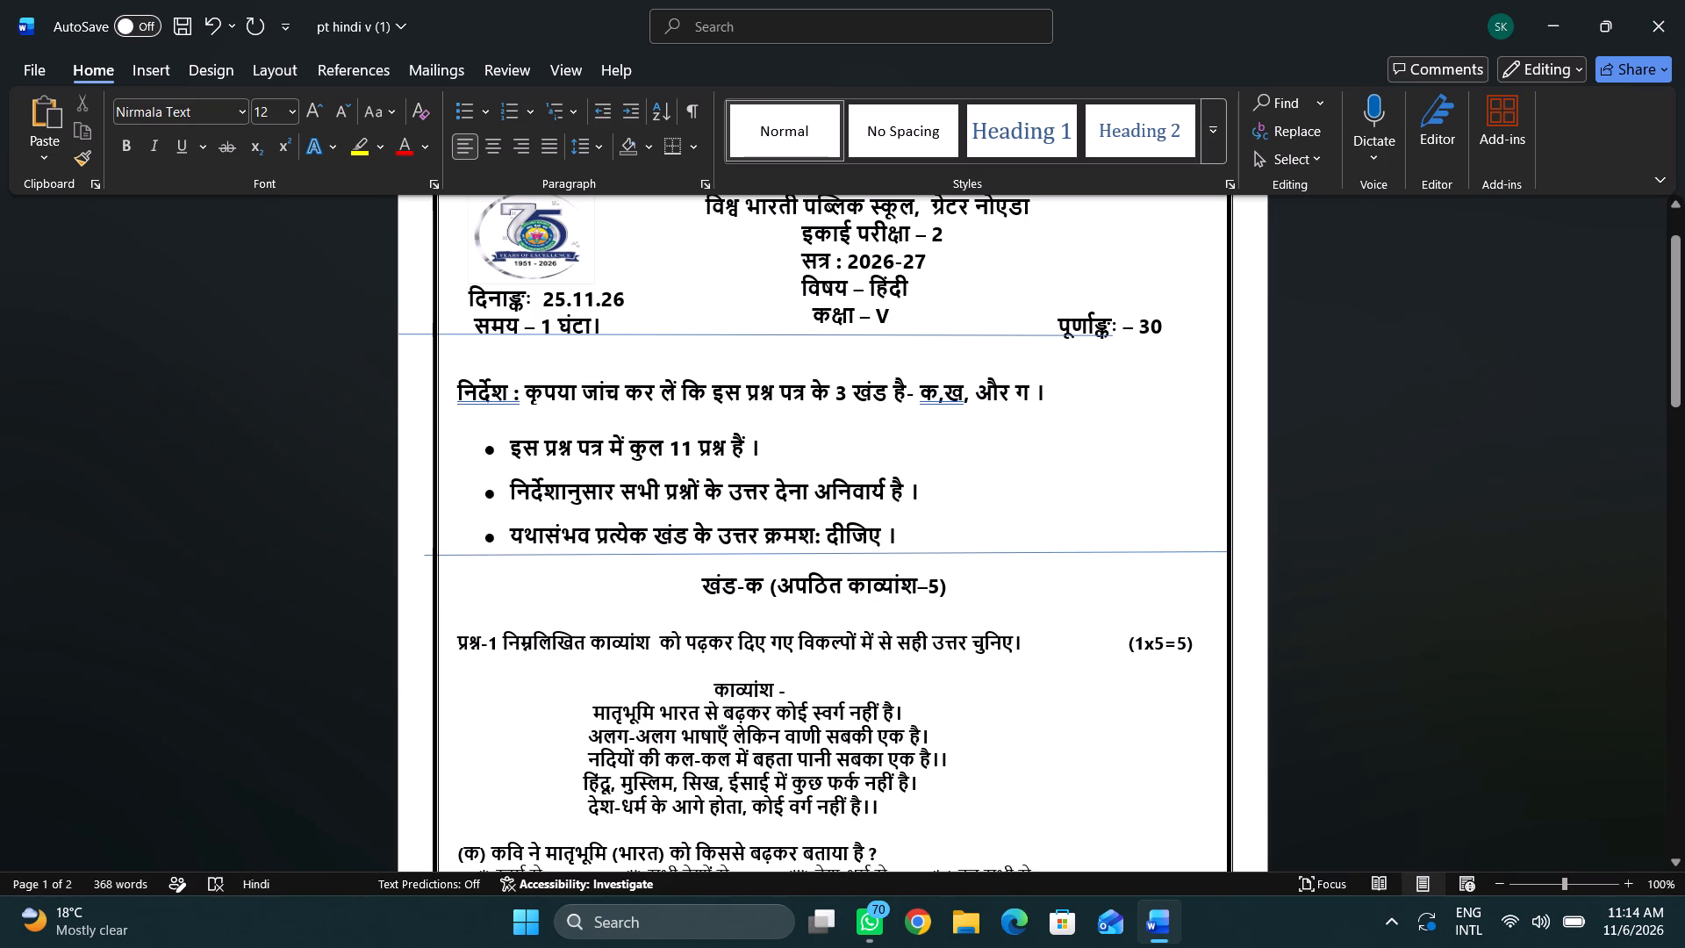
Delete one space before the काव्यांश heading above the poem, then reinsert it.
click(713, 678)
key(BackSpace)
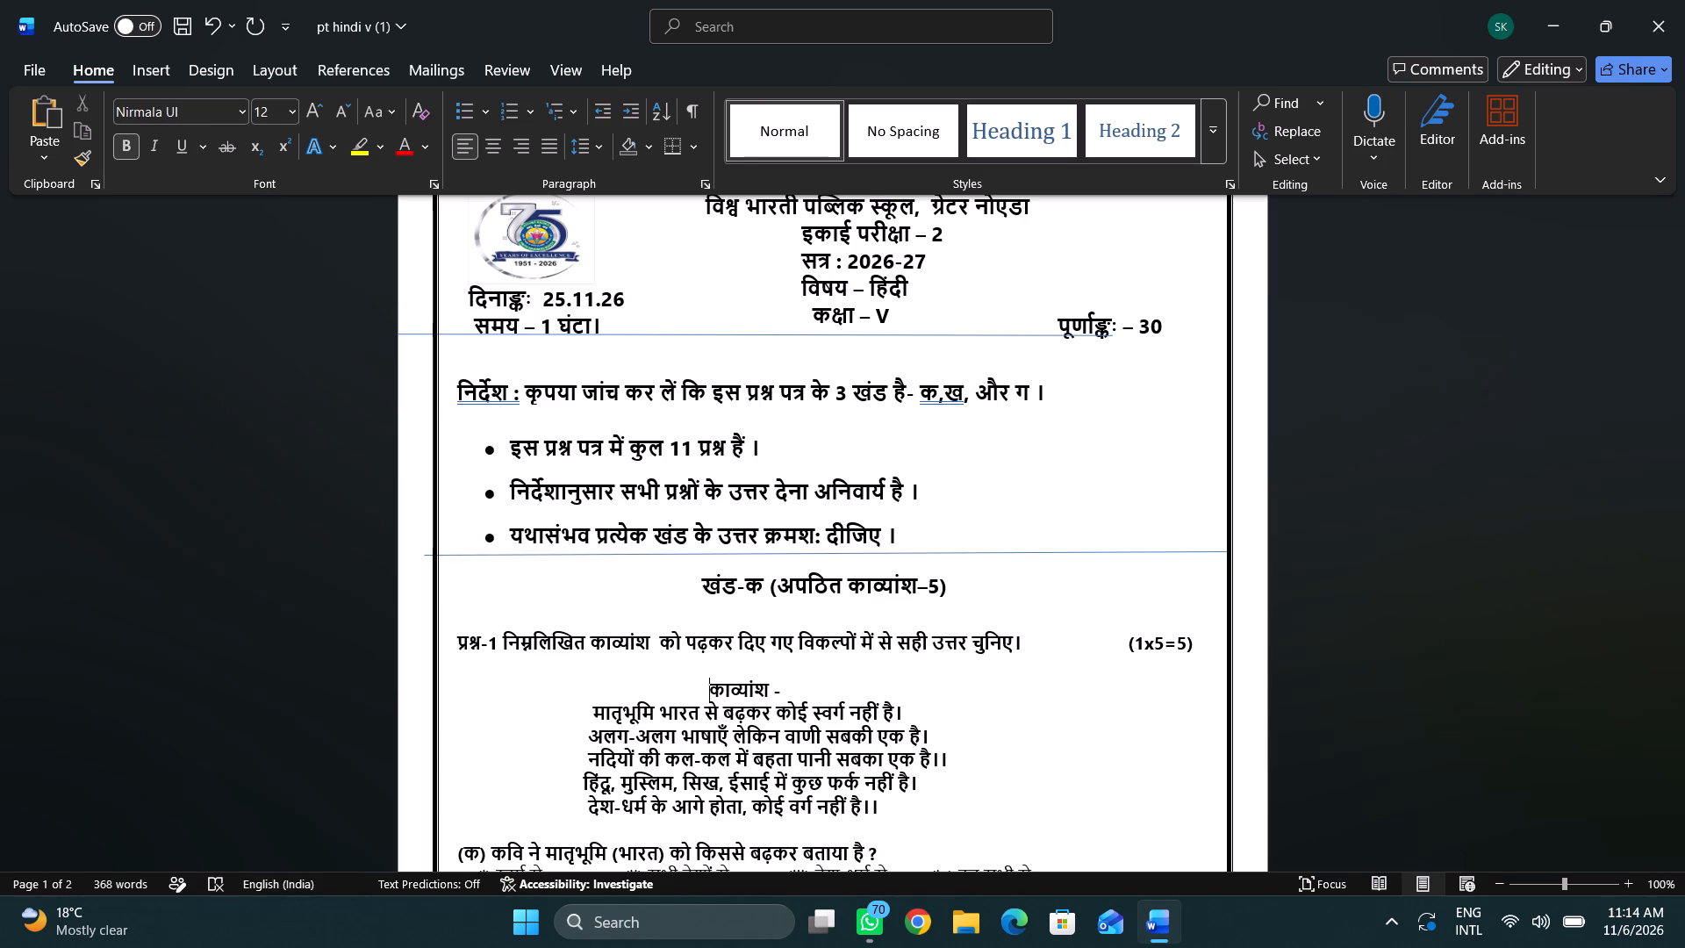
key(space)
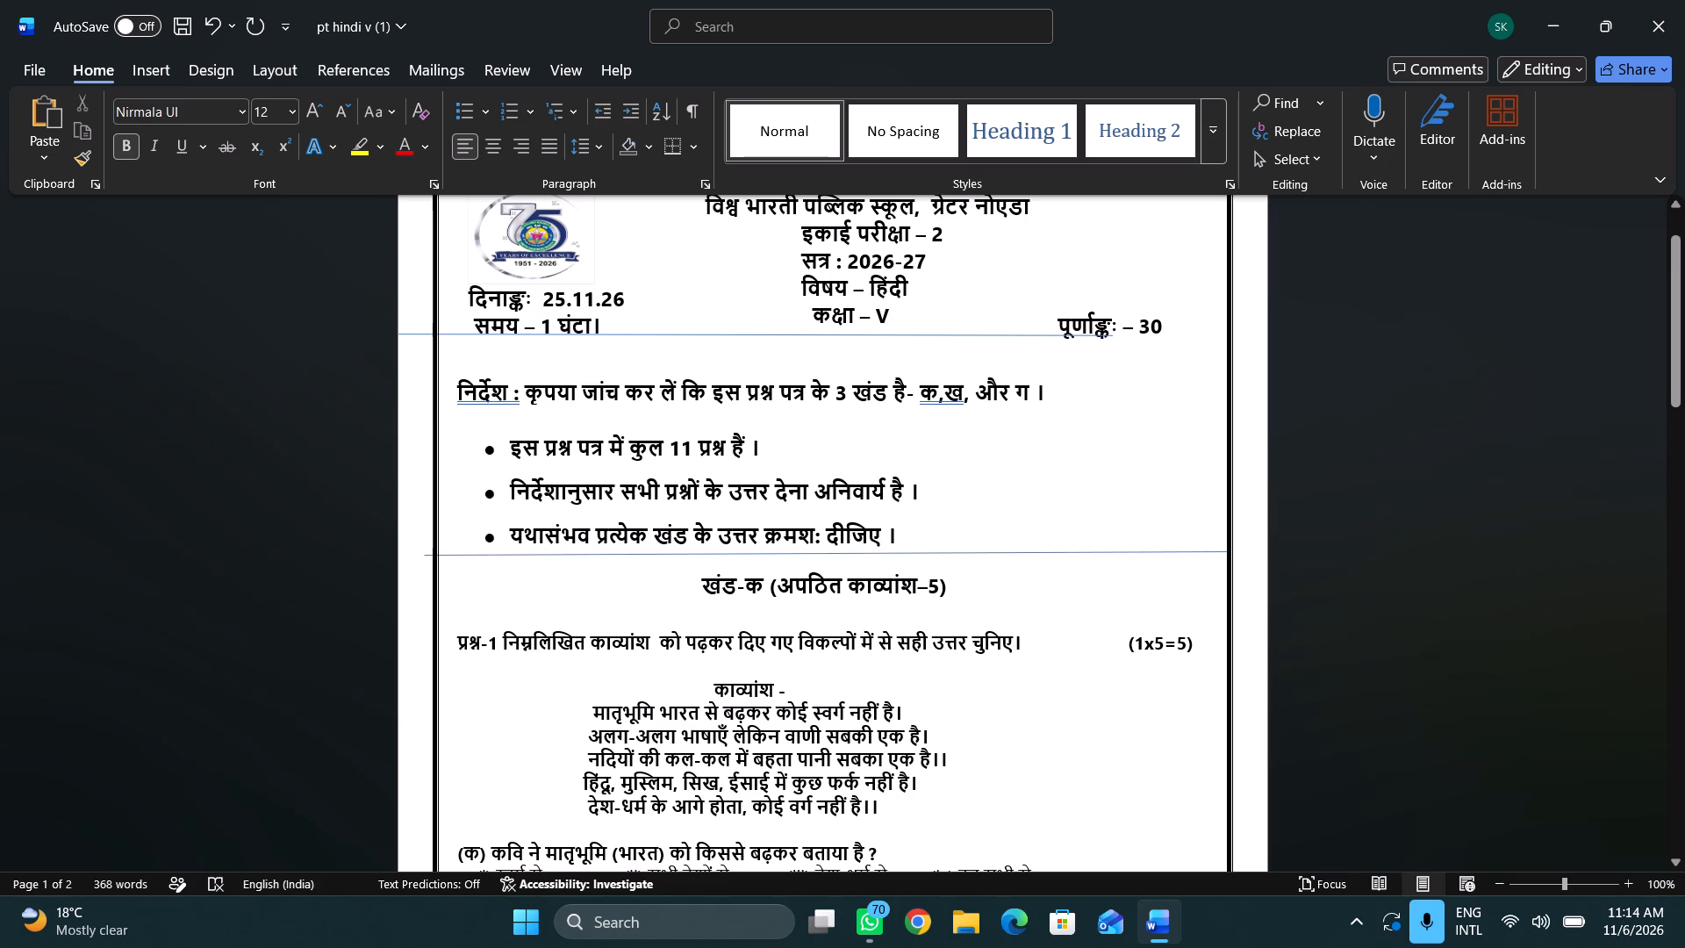
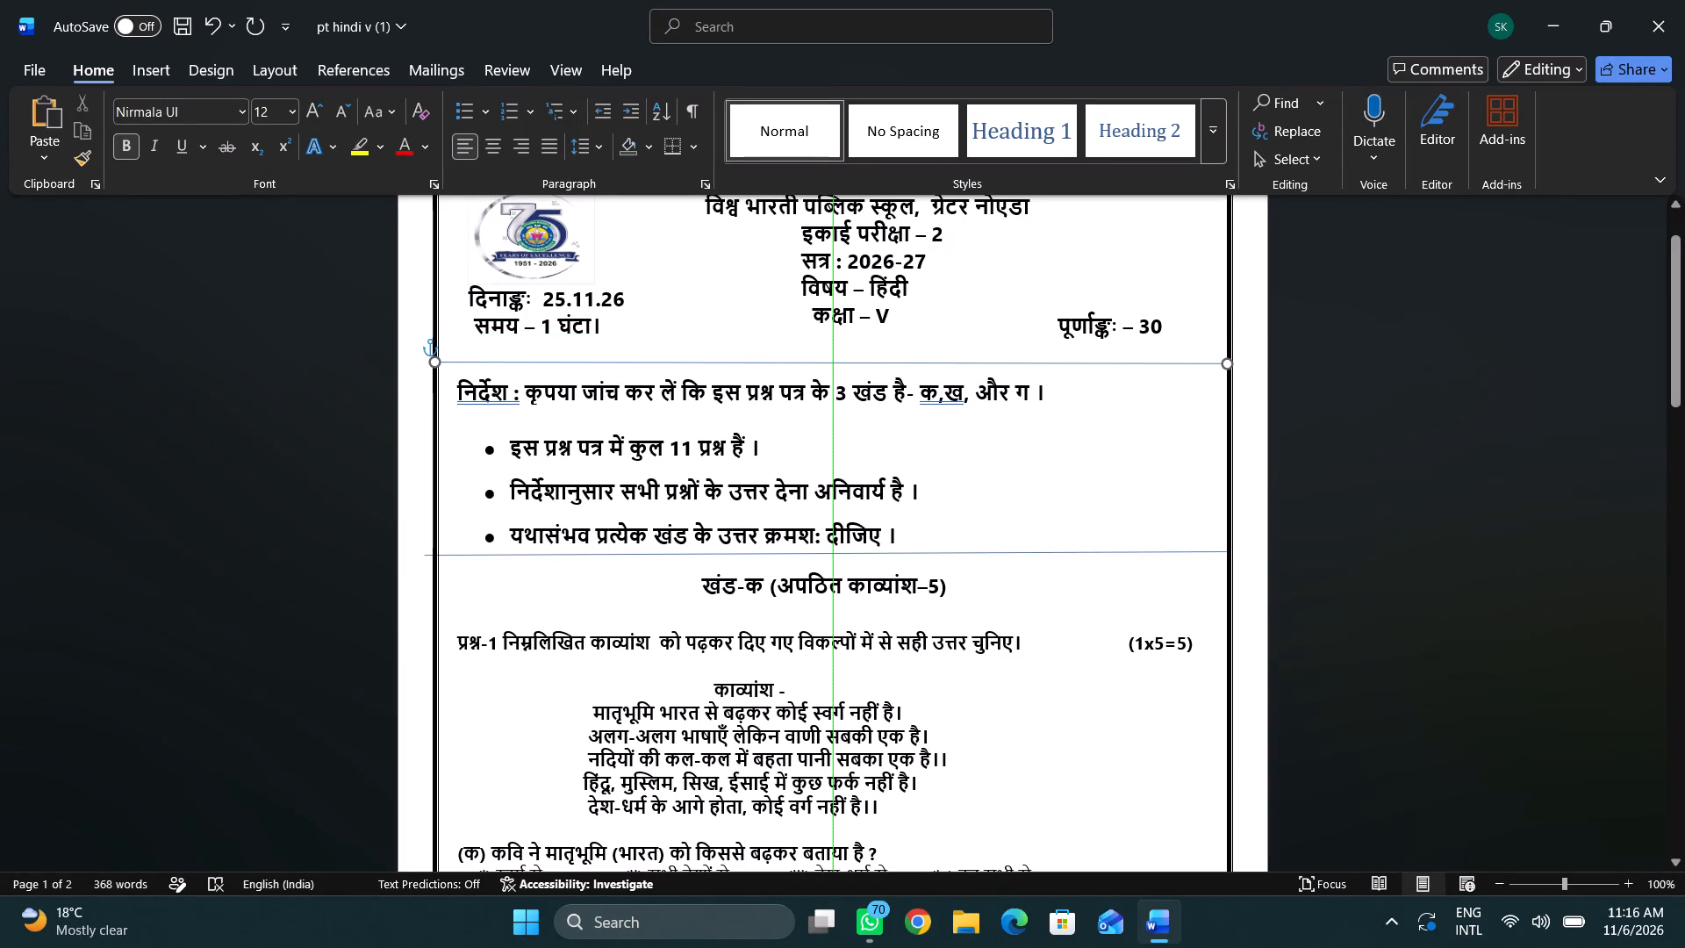
Move the divider line below the last instruction bullet slightly down towards the खंड-क heading.
click(951, 478)
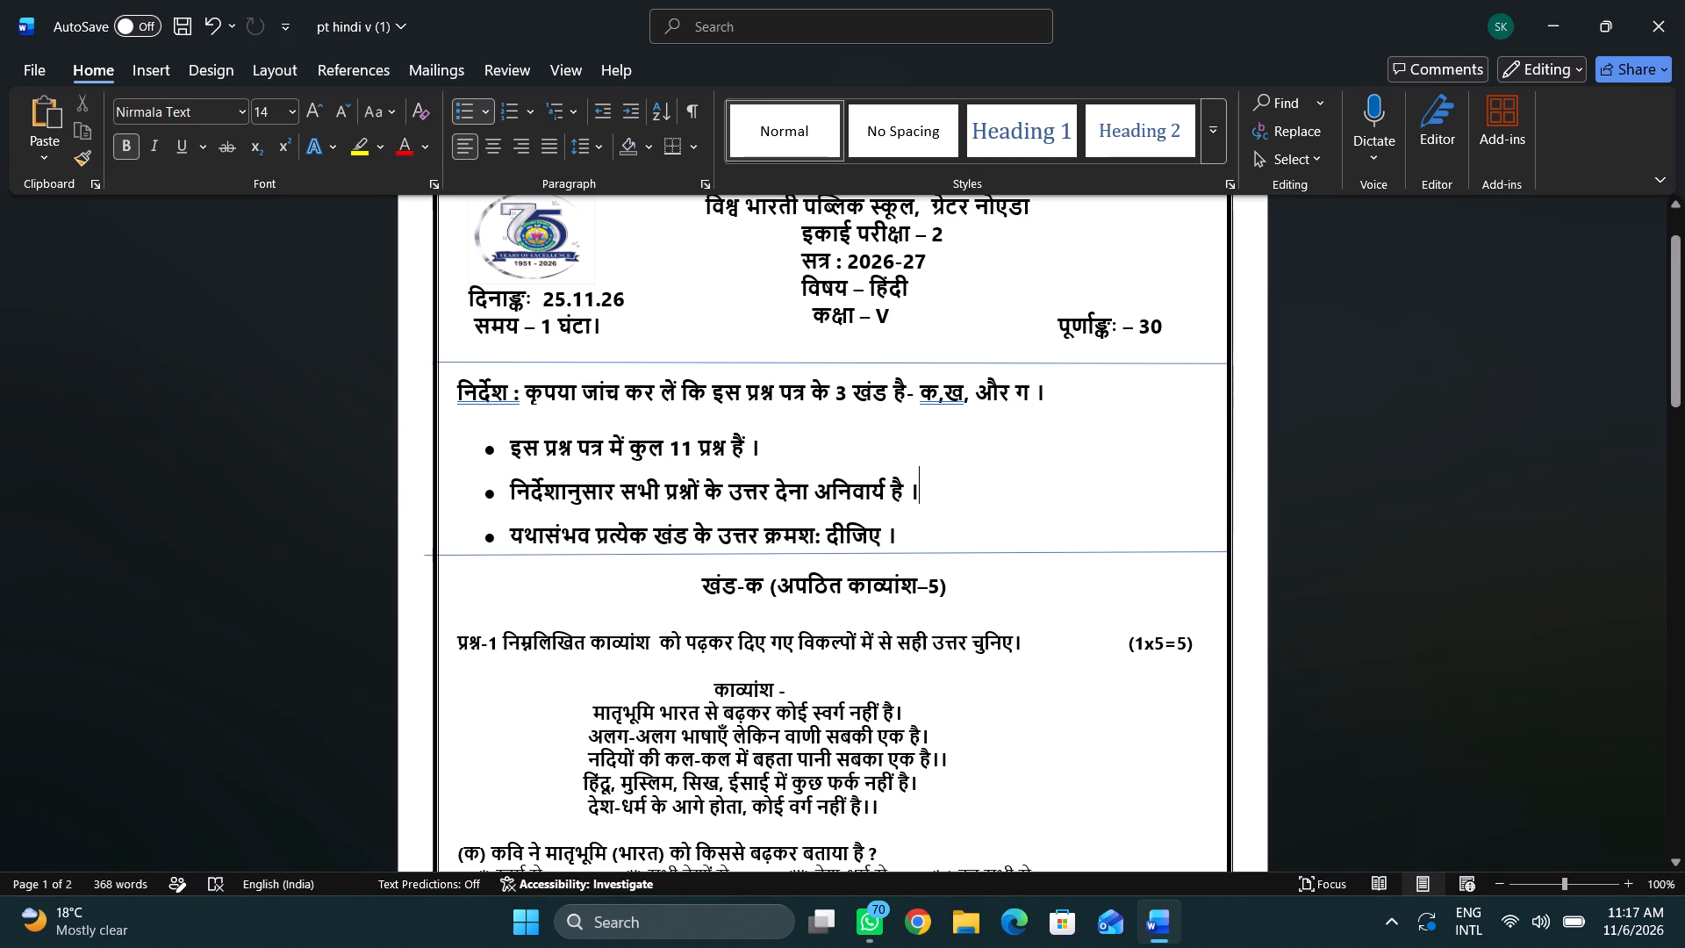
drag(627, 551, 627, 560)
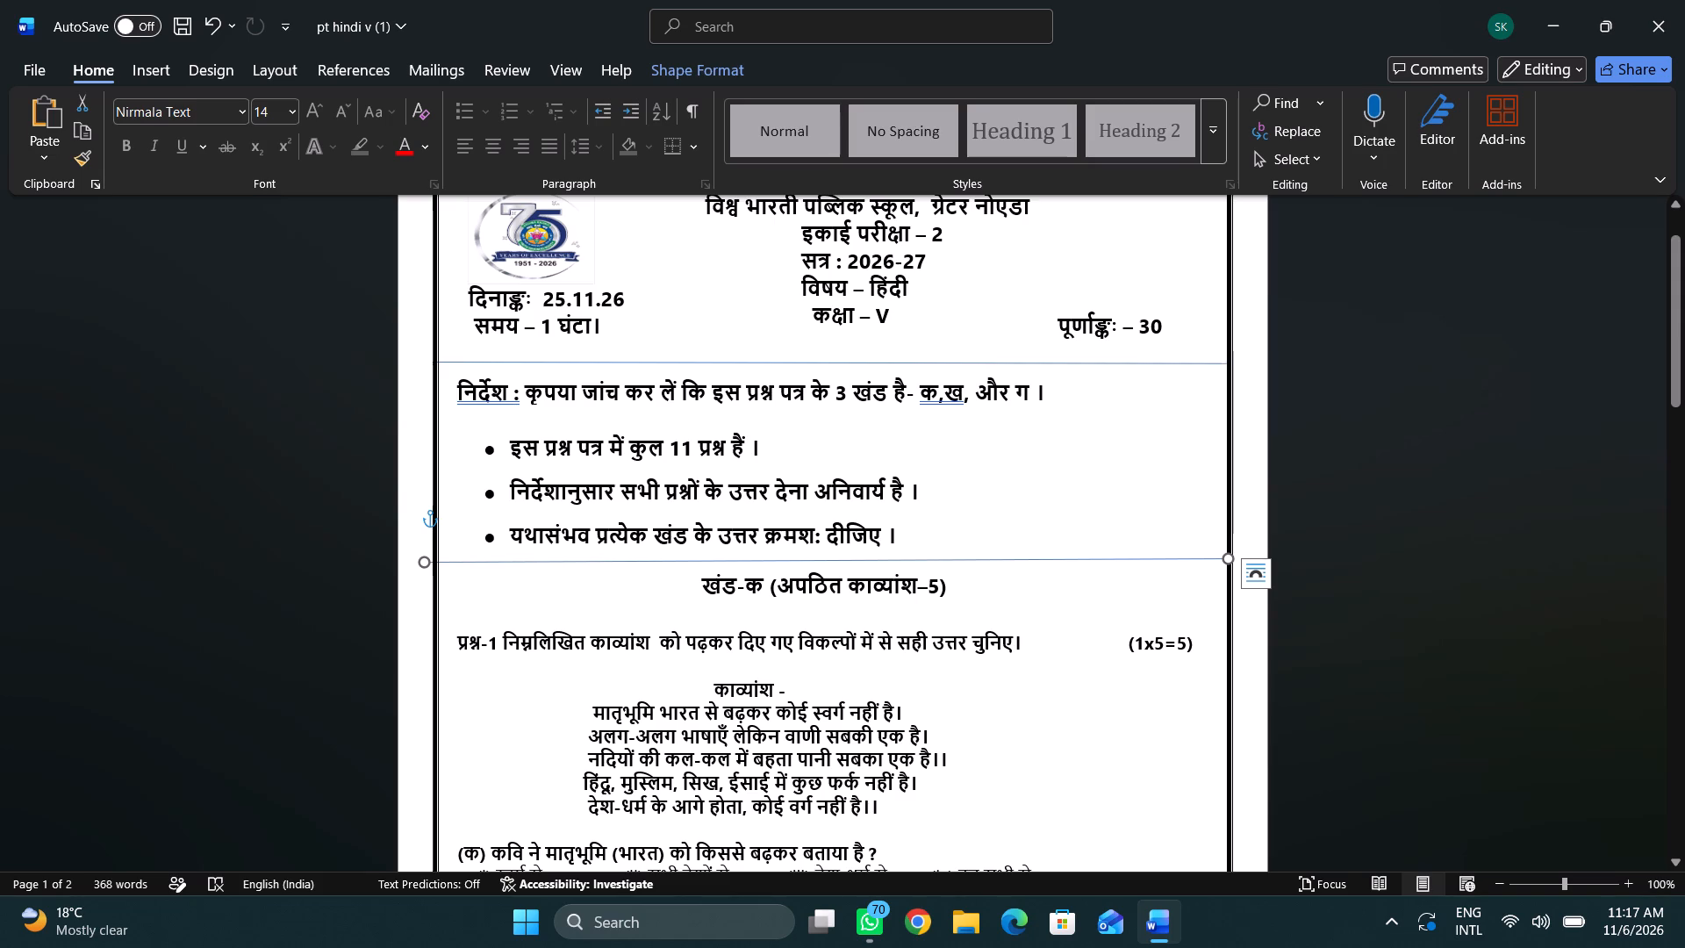
Insert a blank line after each of the first four lines of the काव्यांश poem to space out its five lines.
scroll(737, 583, down, 1)
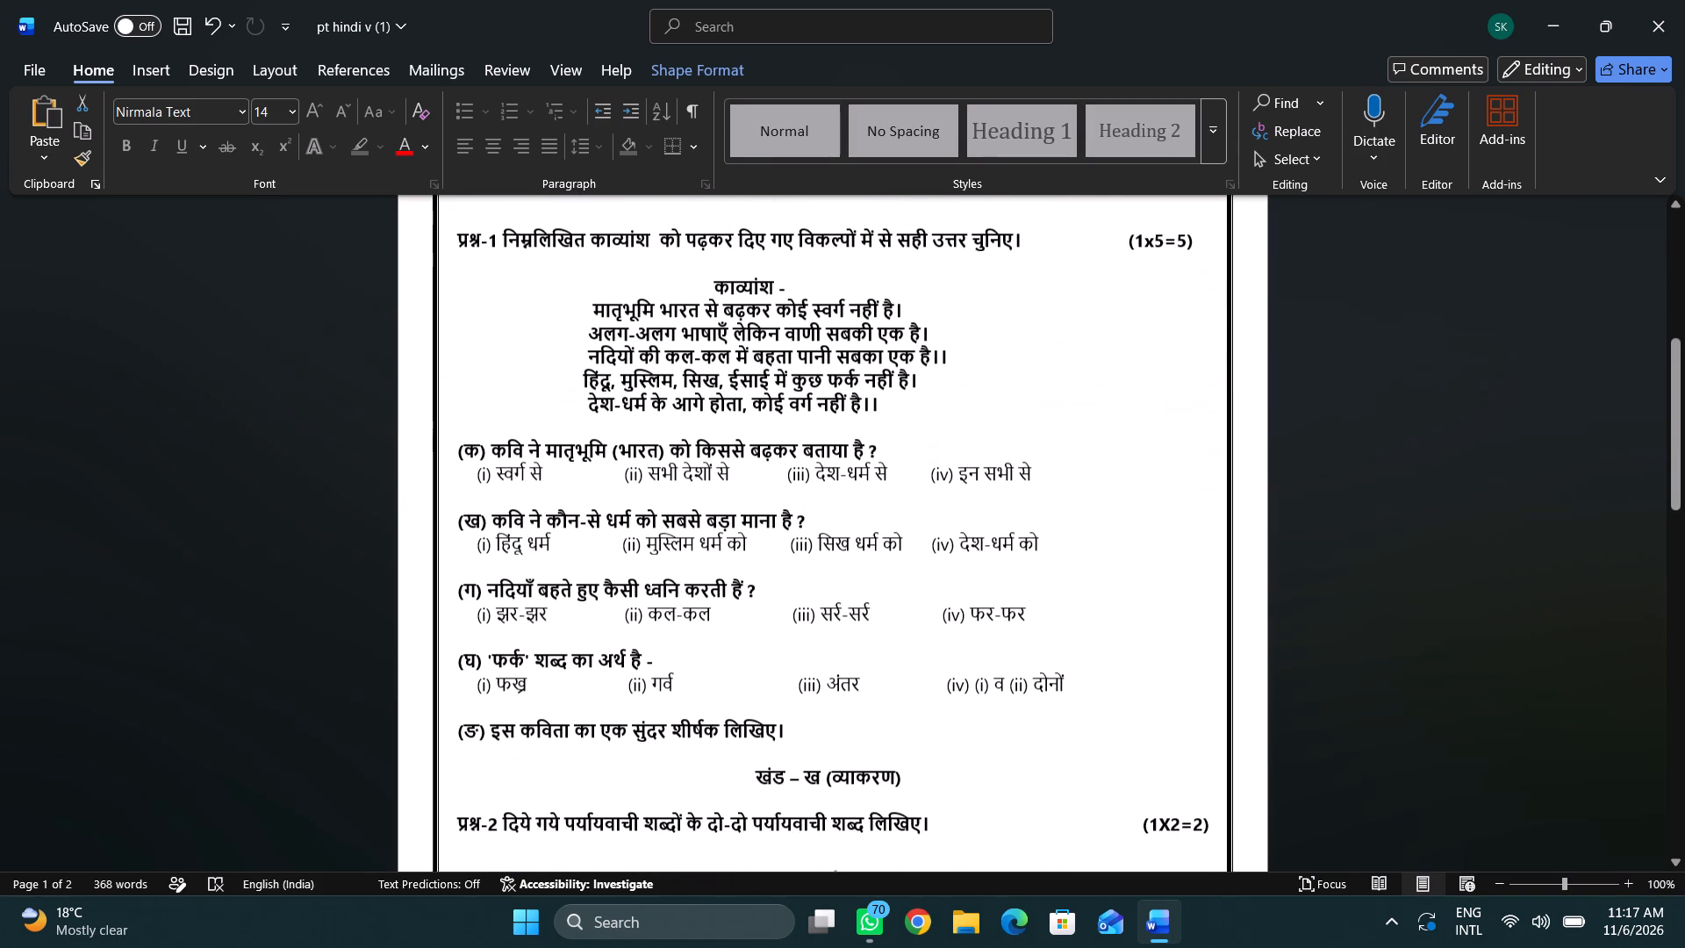
click(931, 331)
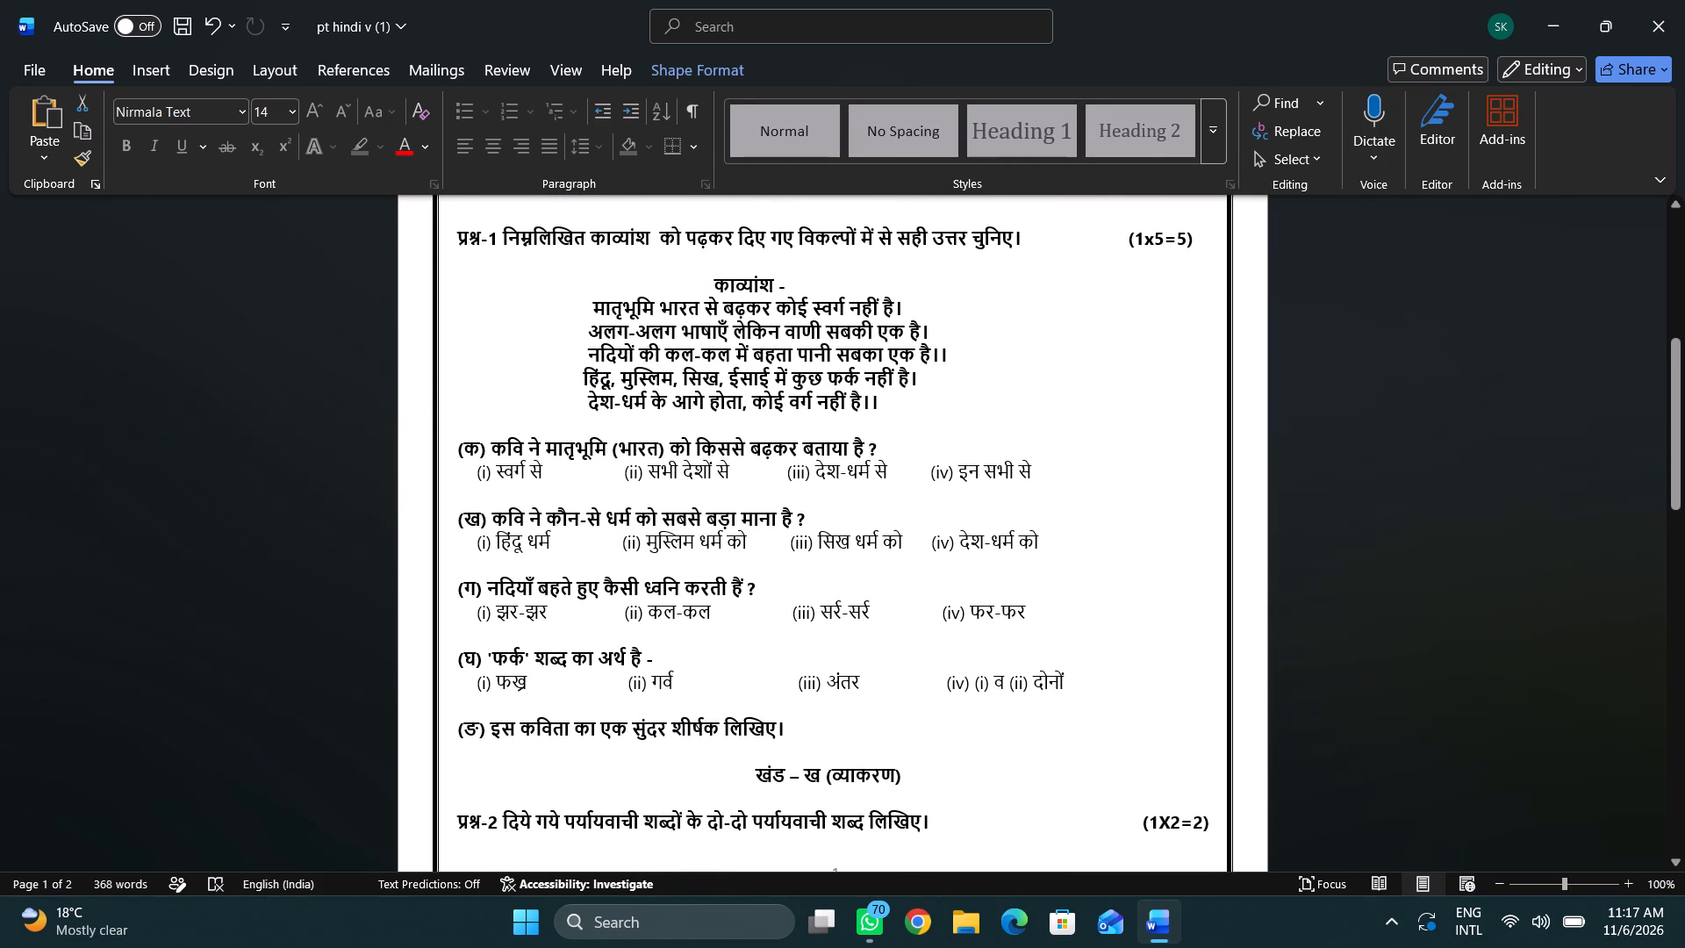
key(Return)
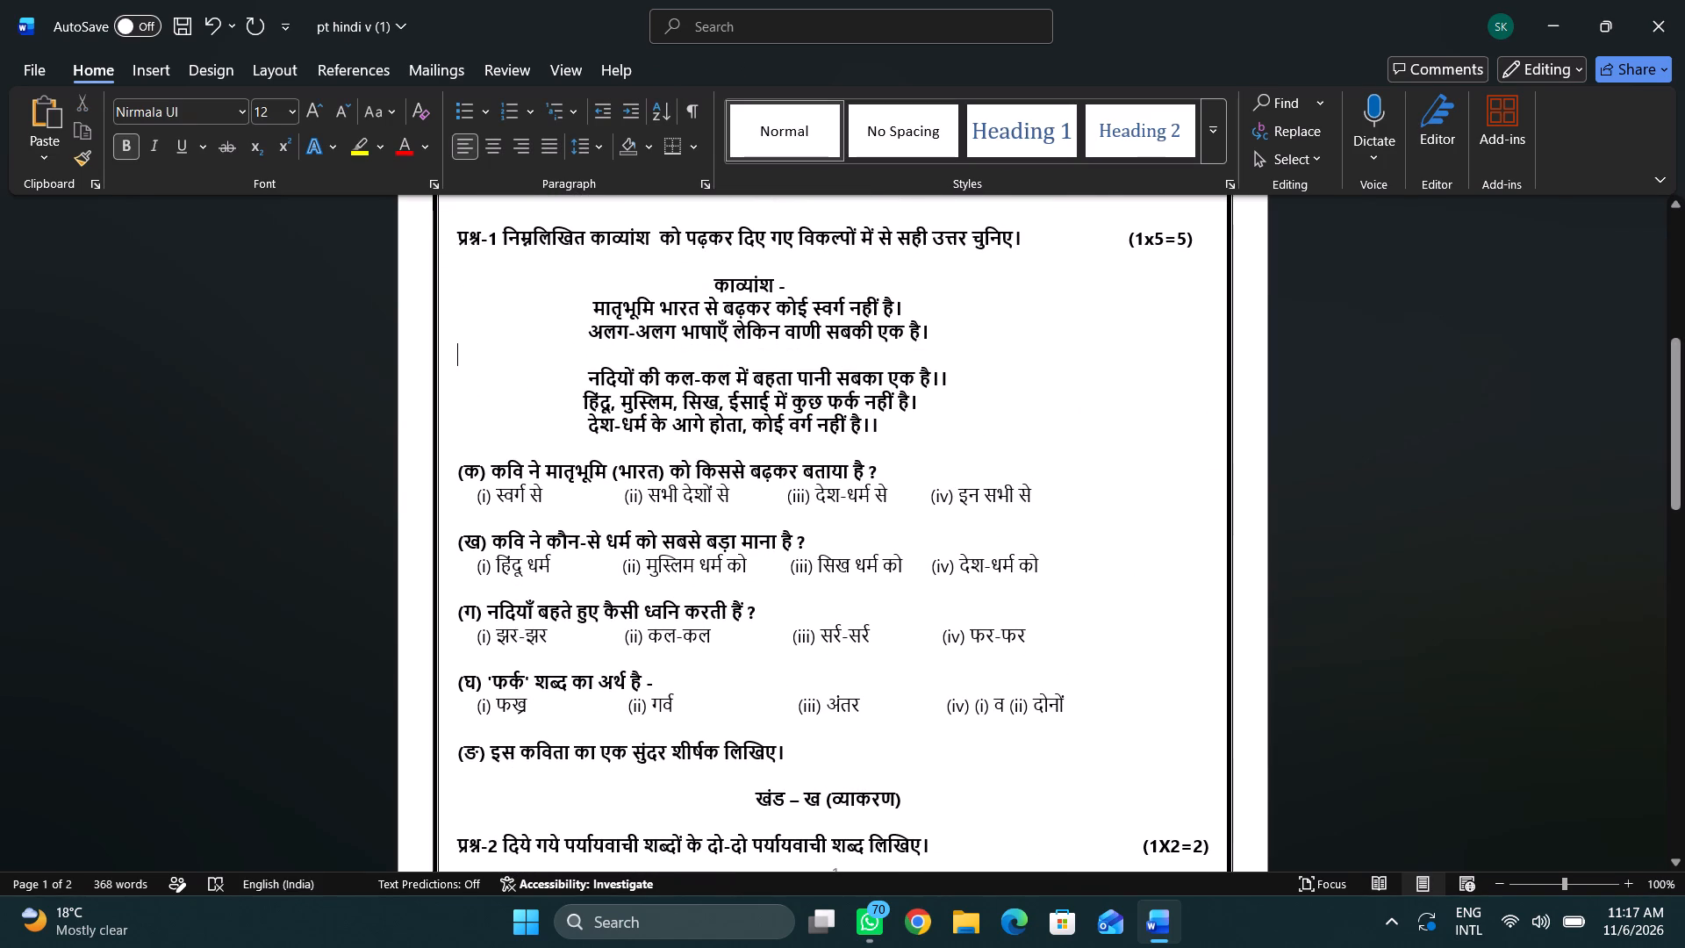
click(566, 380)
click(907, 298)
key(Return)
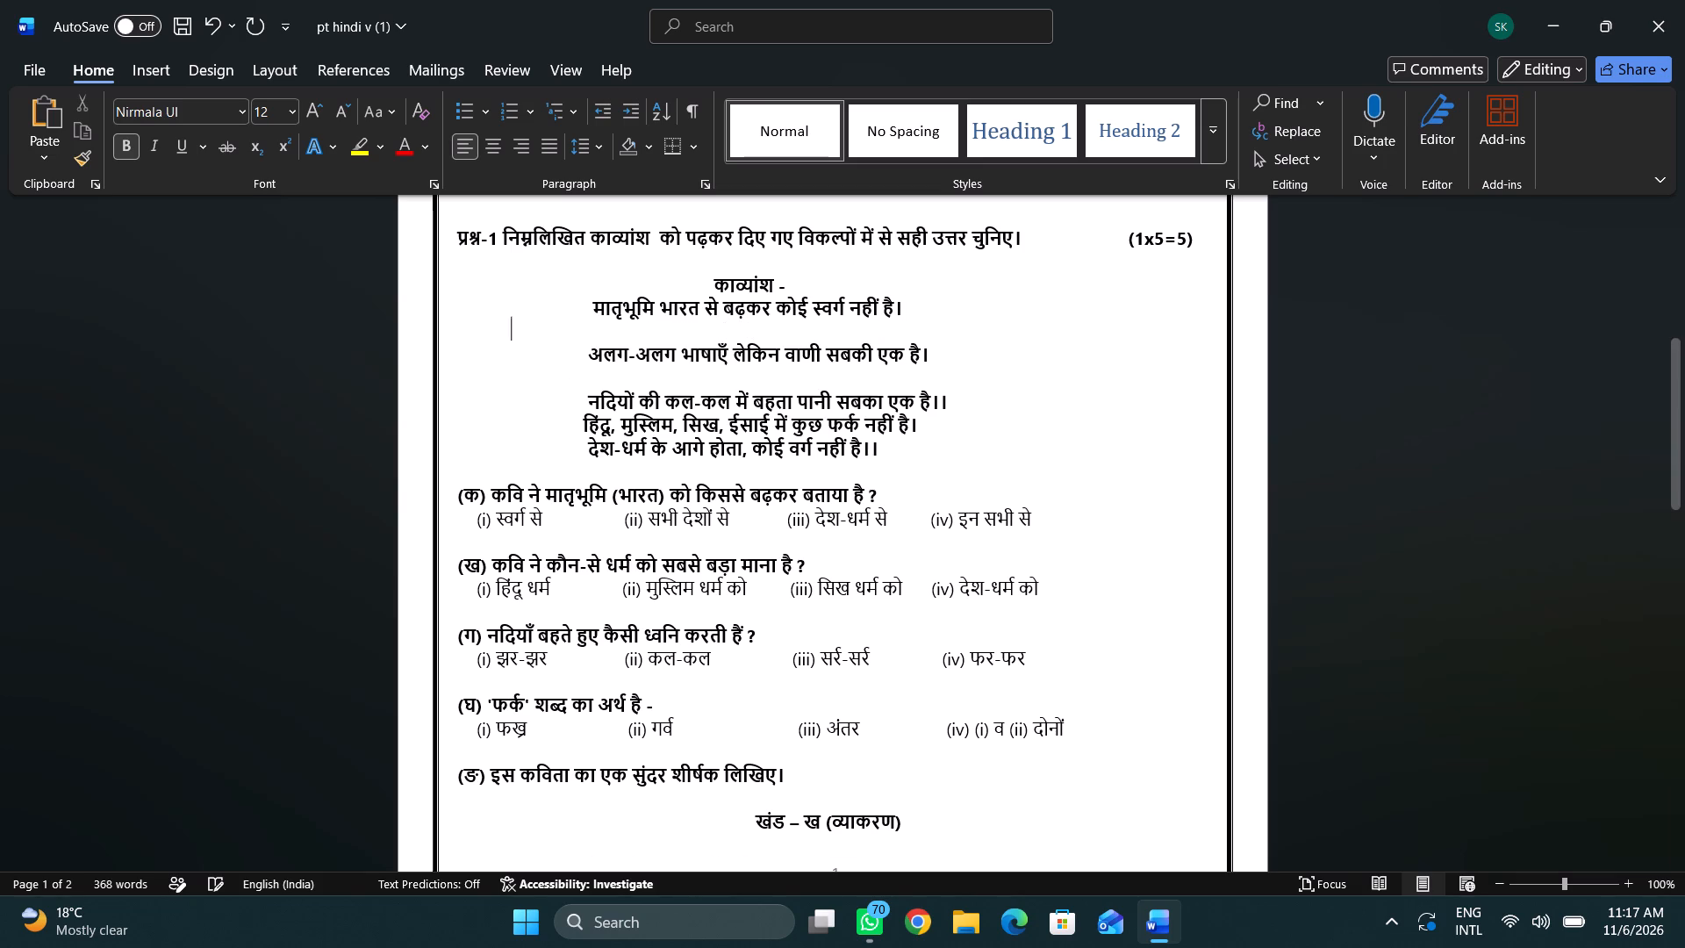
click(951, 390)
key(Return)
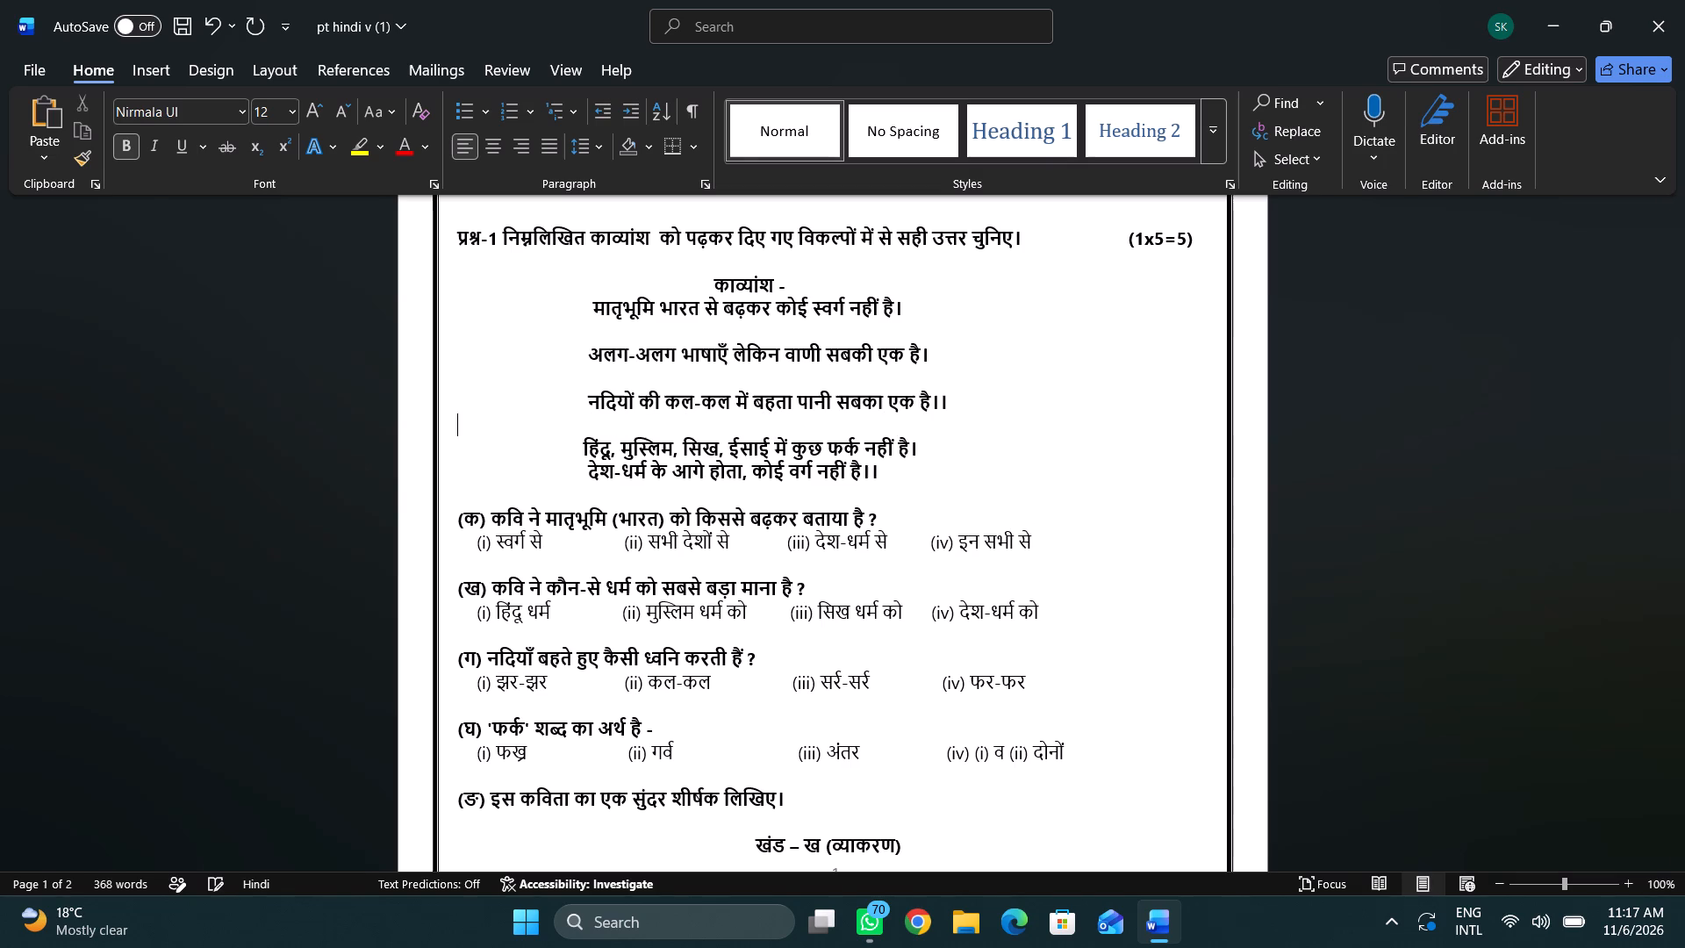
click(916, 452)
key(Return)
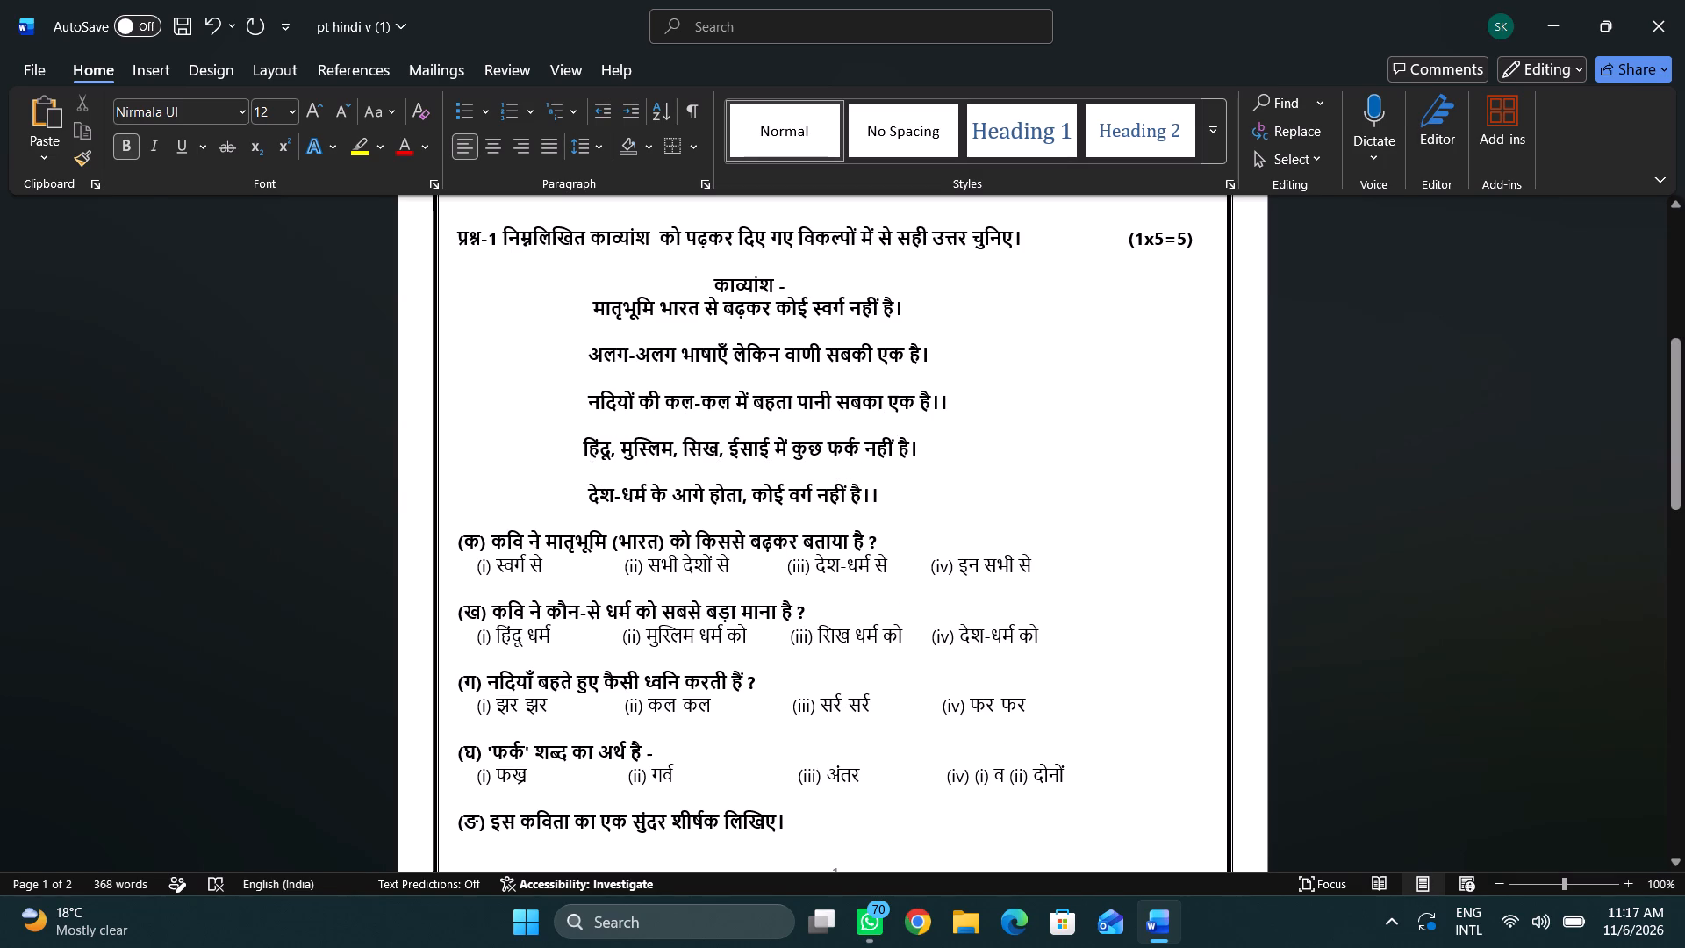
Indent the poem's हिंदू, मुस्लिम and देश-धर्म lines by one extra space each.
click(580, 442)
key(space)
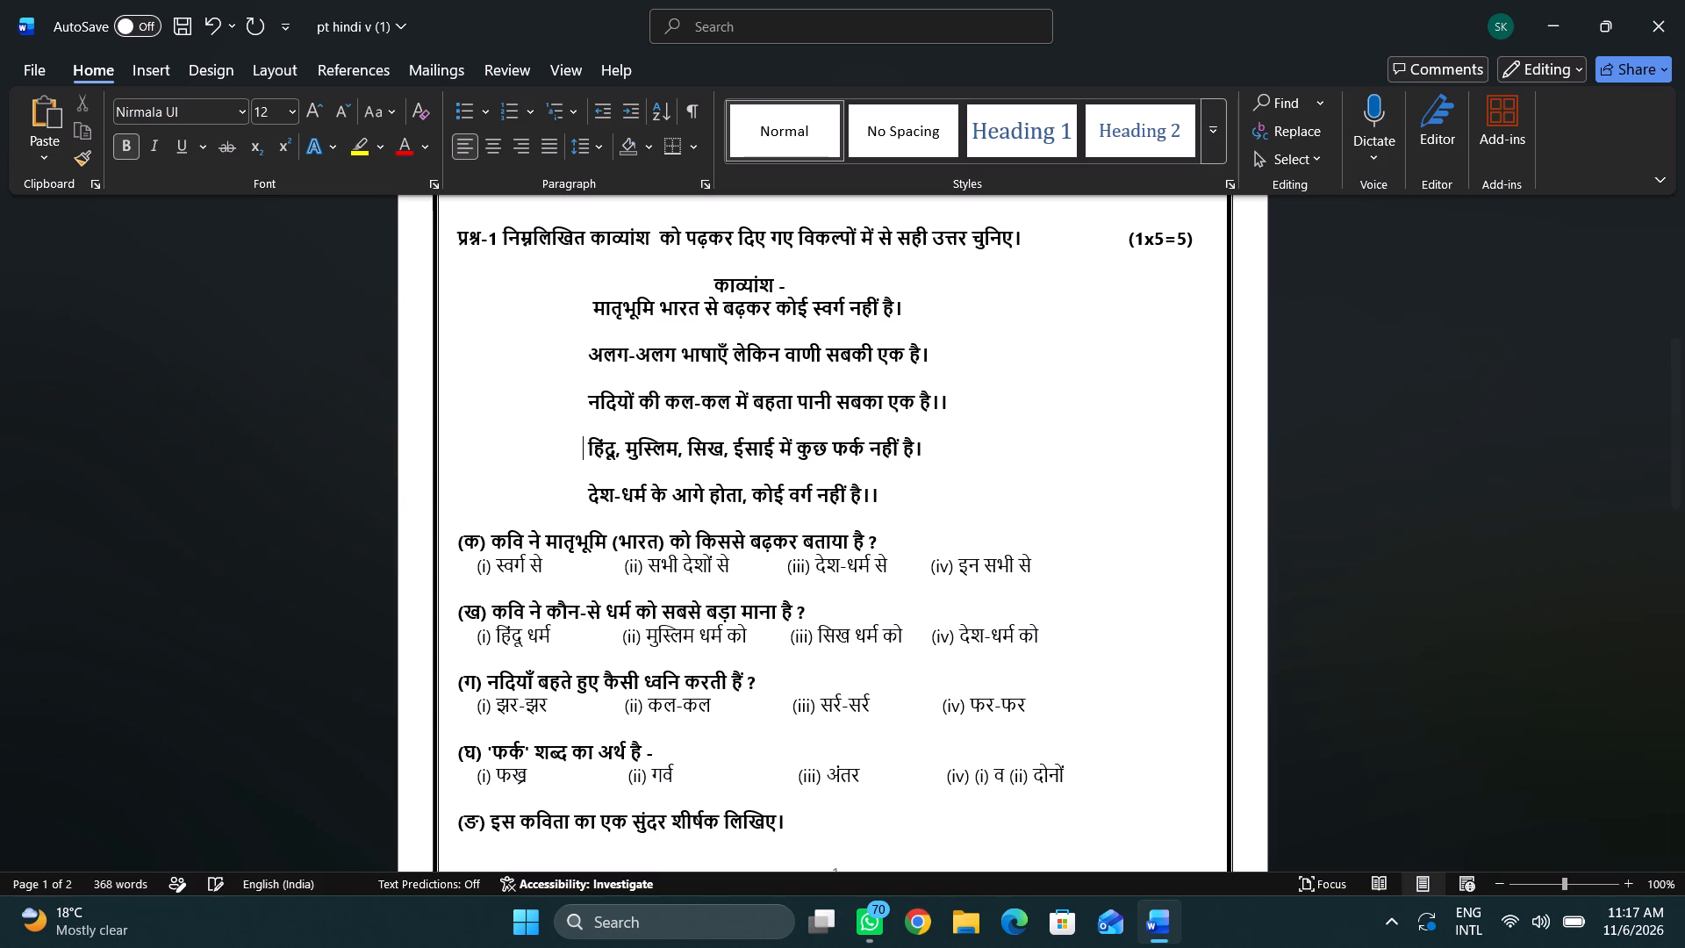
click(586, 490)
key(space)
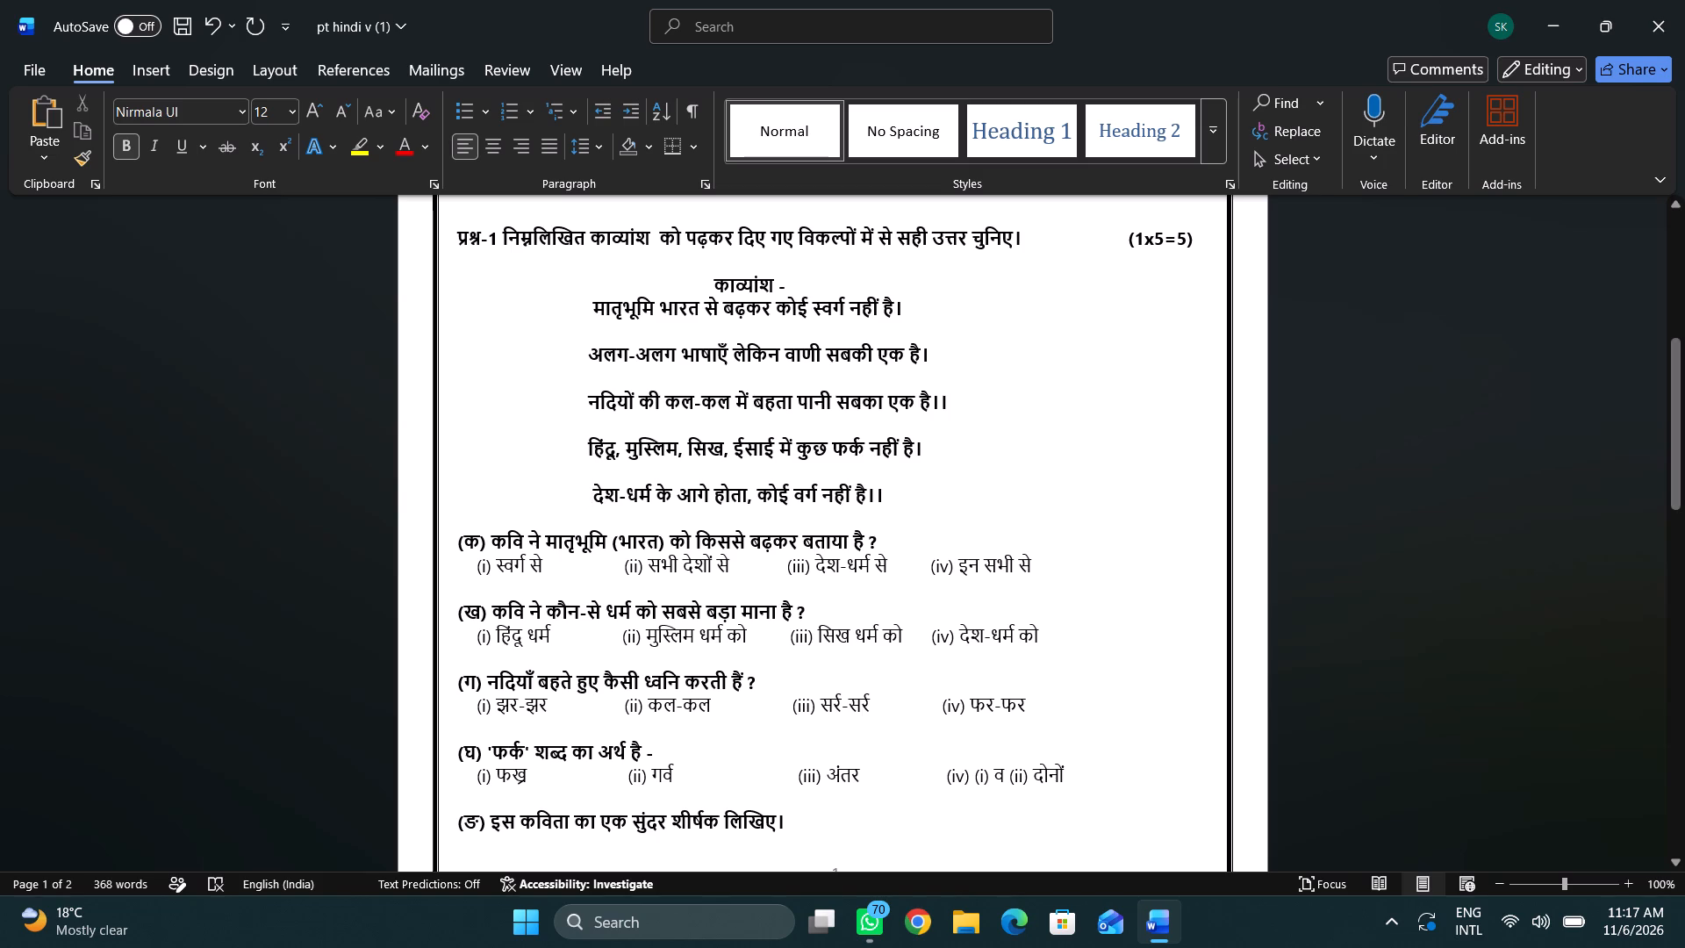
Review the layout and spacing of both pages, from the instructions and poem to the questions and section headings.
scroll(558, 461, down, 4)
scroll(558, 461, up, 1)
scroll(558, 461, down, 1)
scroll(558, 461, up, 6)
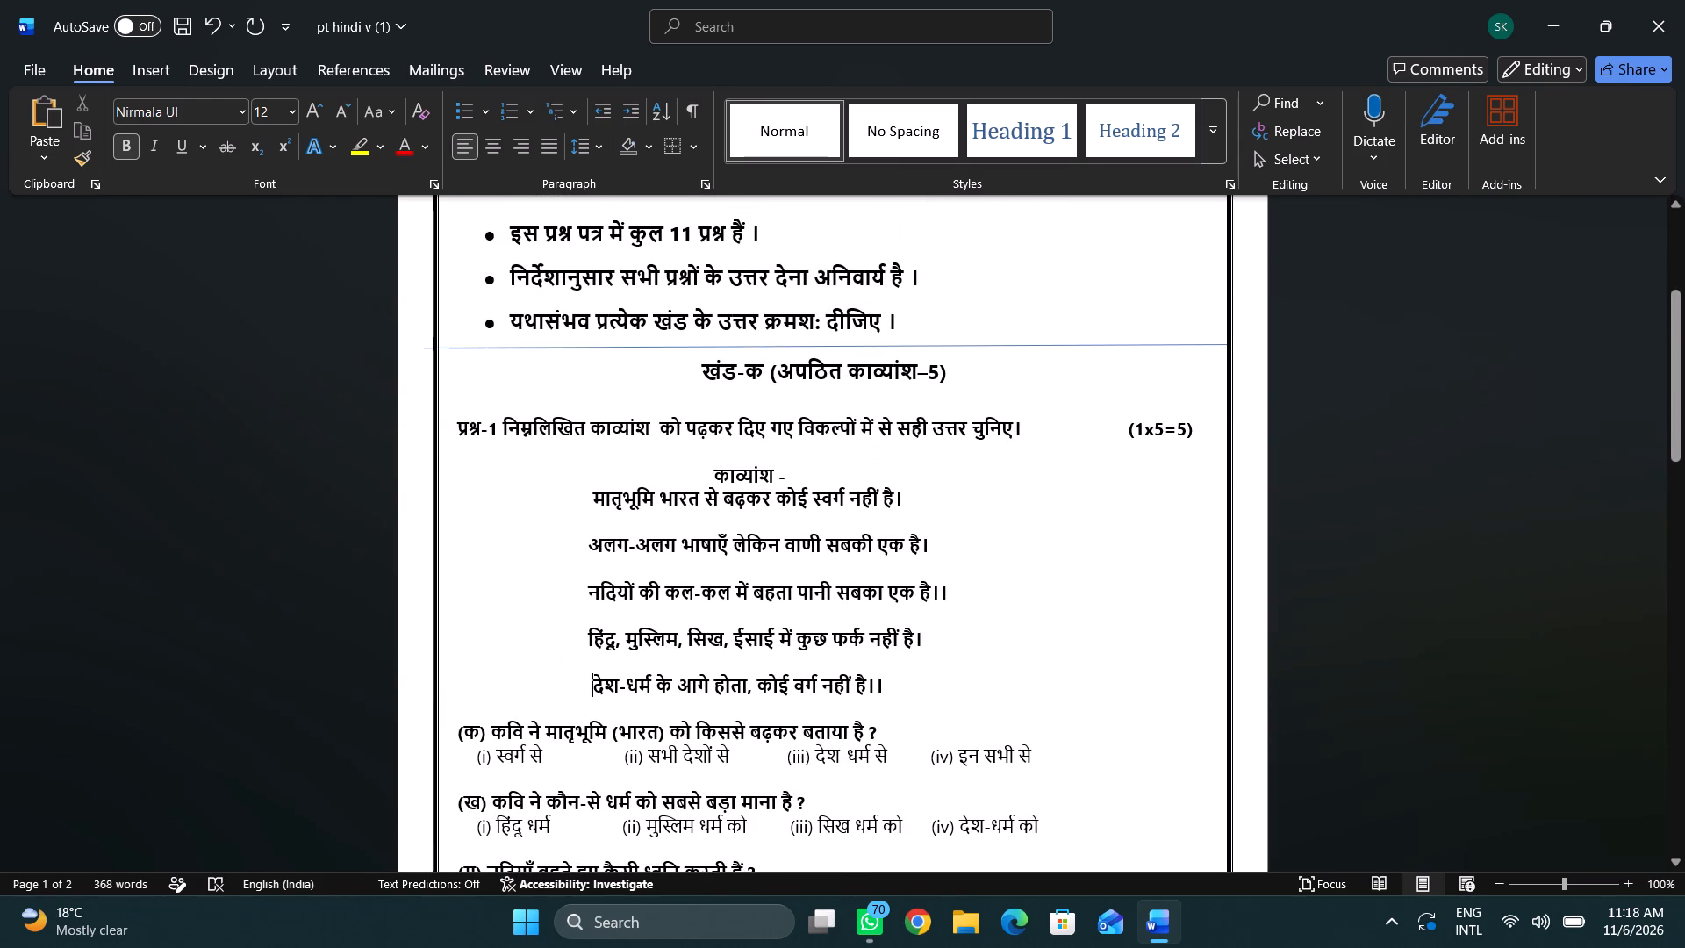
scroll(507, 424, down, 1)
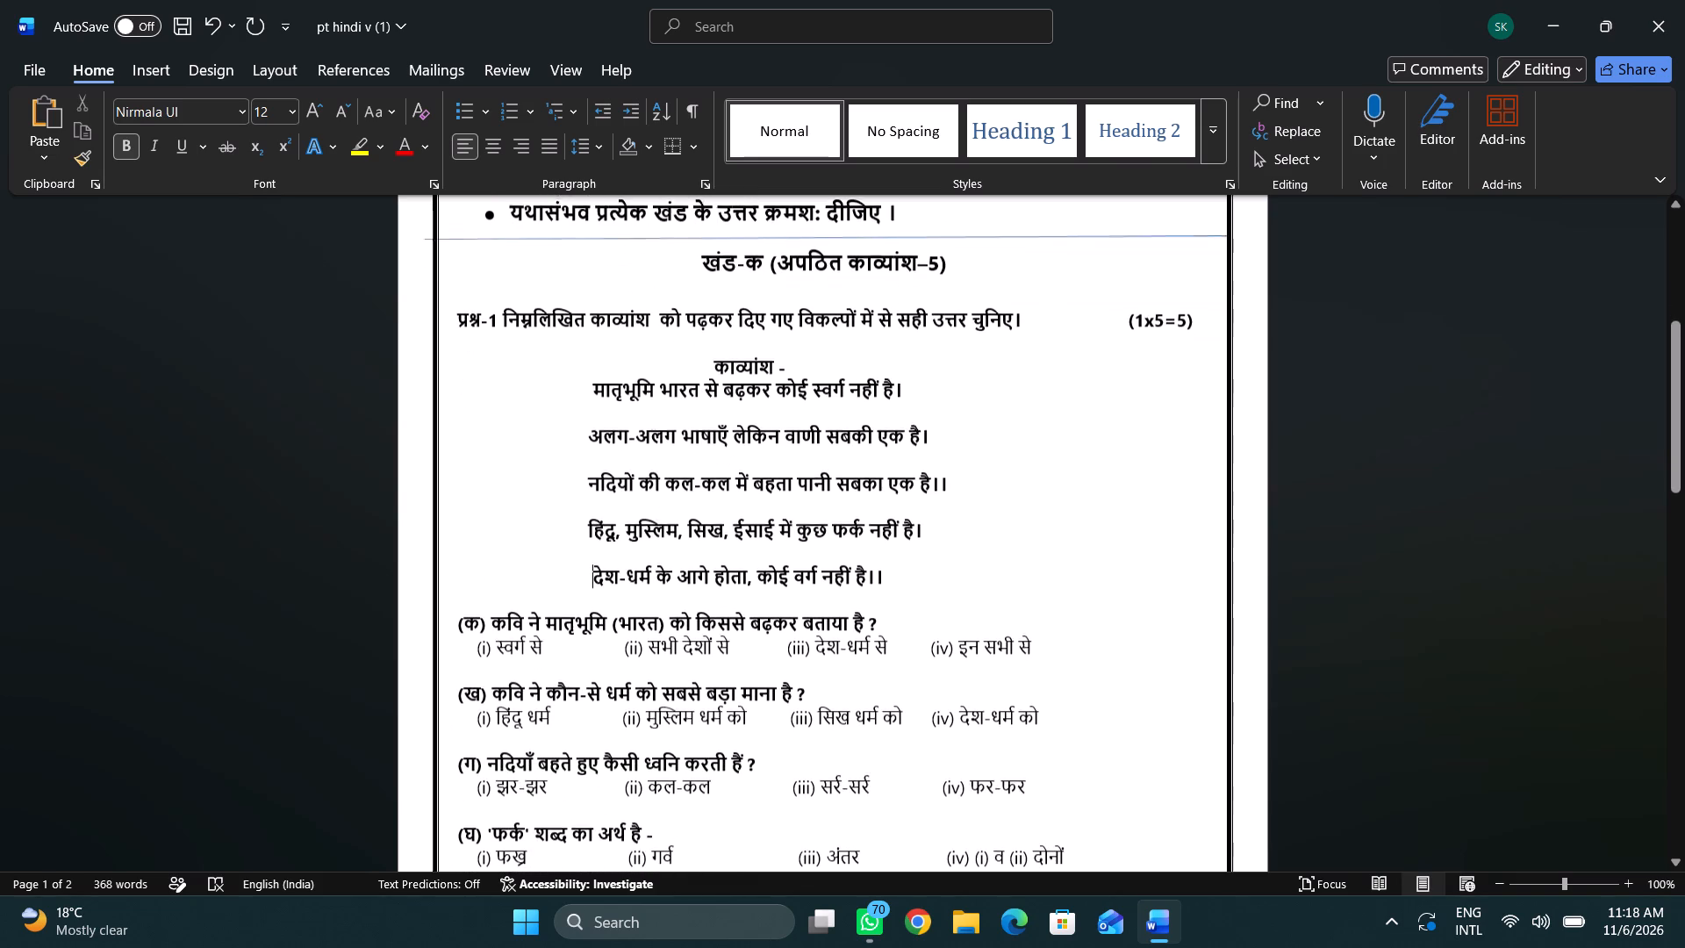
scroll(507, 424, down, 1)
drag(457, 309, 787, 276)
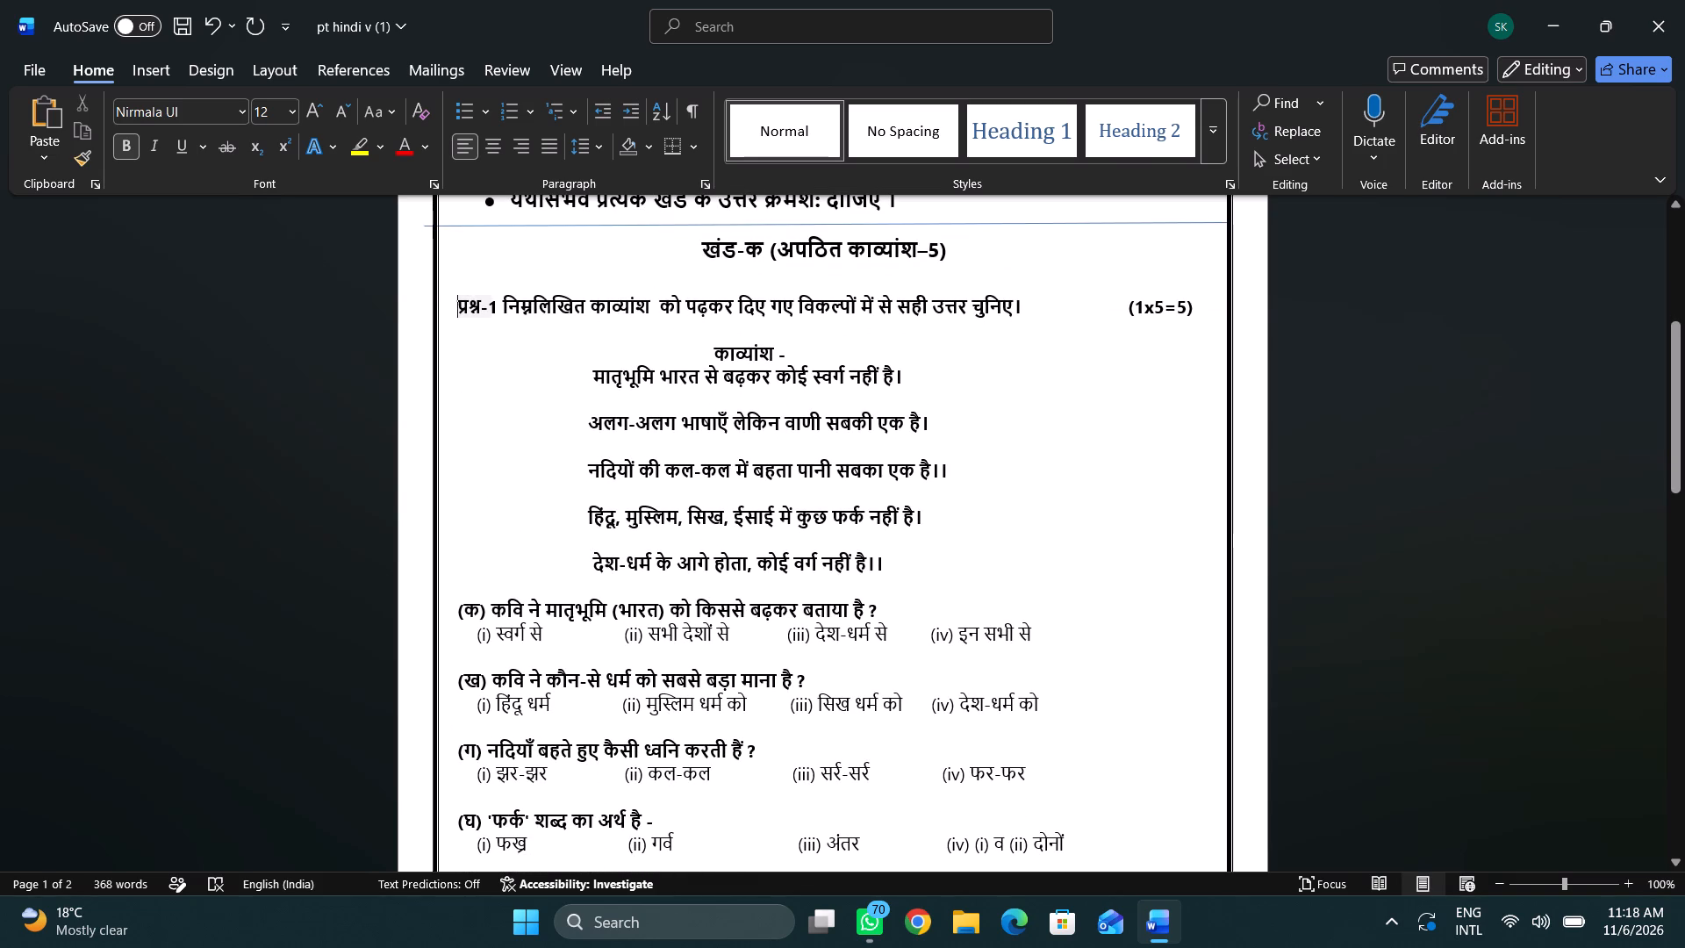
drag(787, 276, 1096, 328)
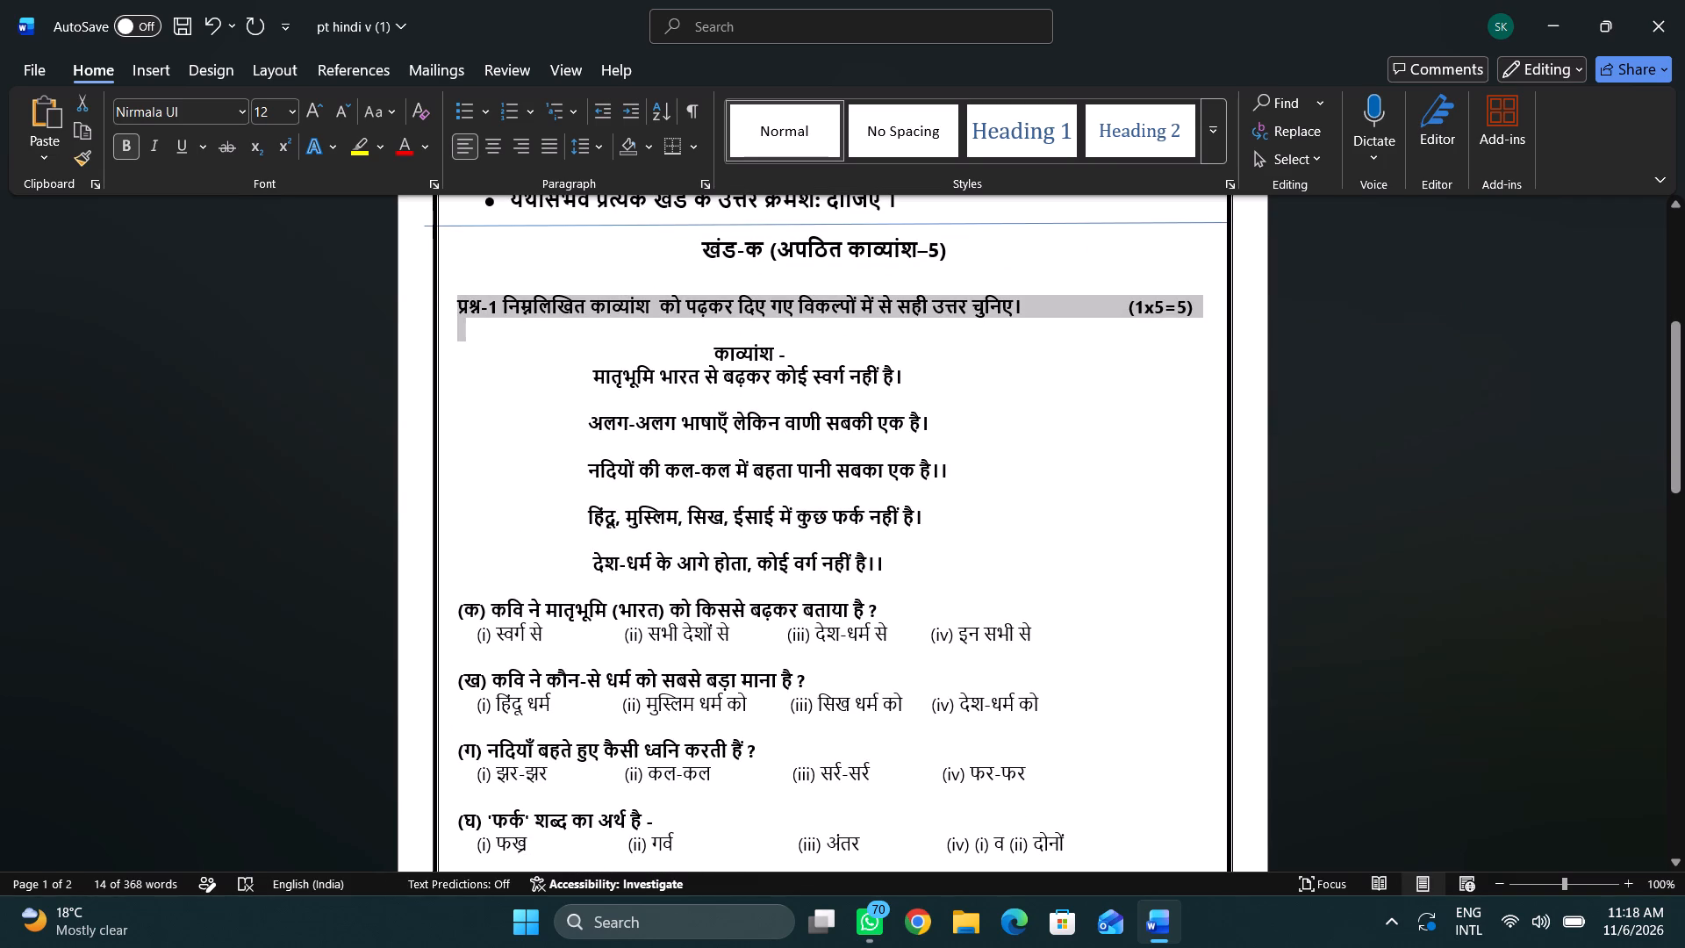
click(459, 412)
scroll(459, 412, down, 1)
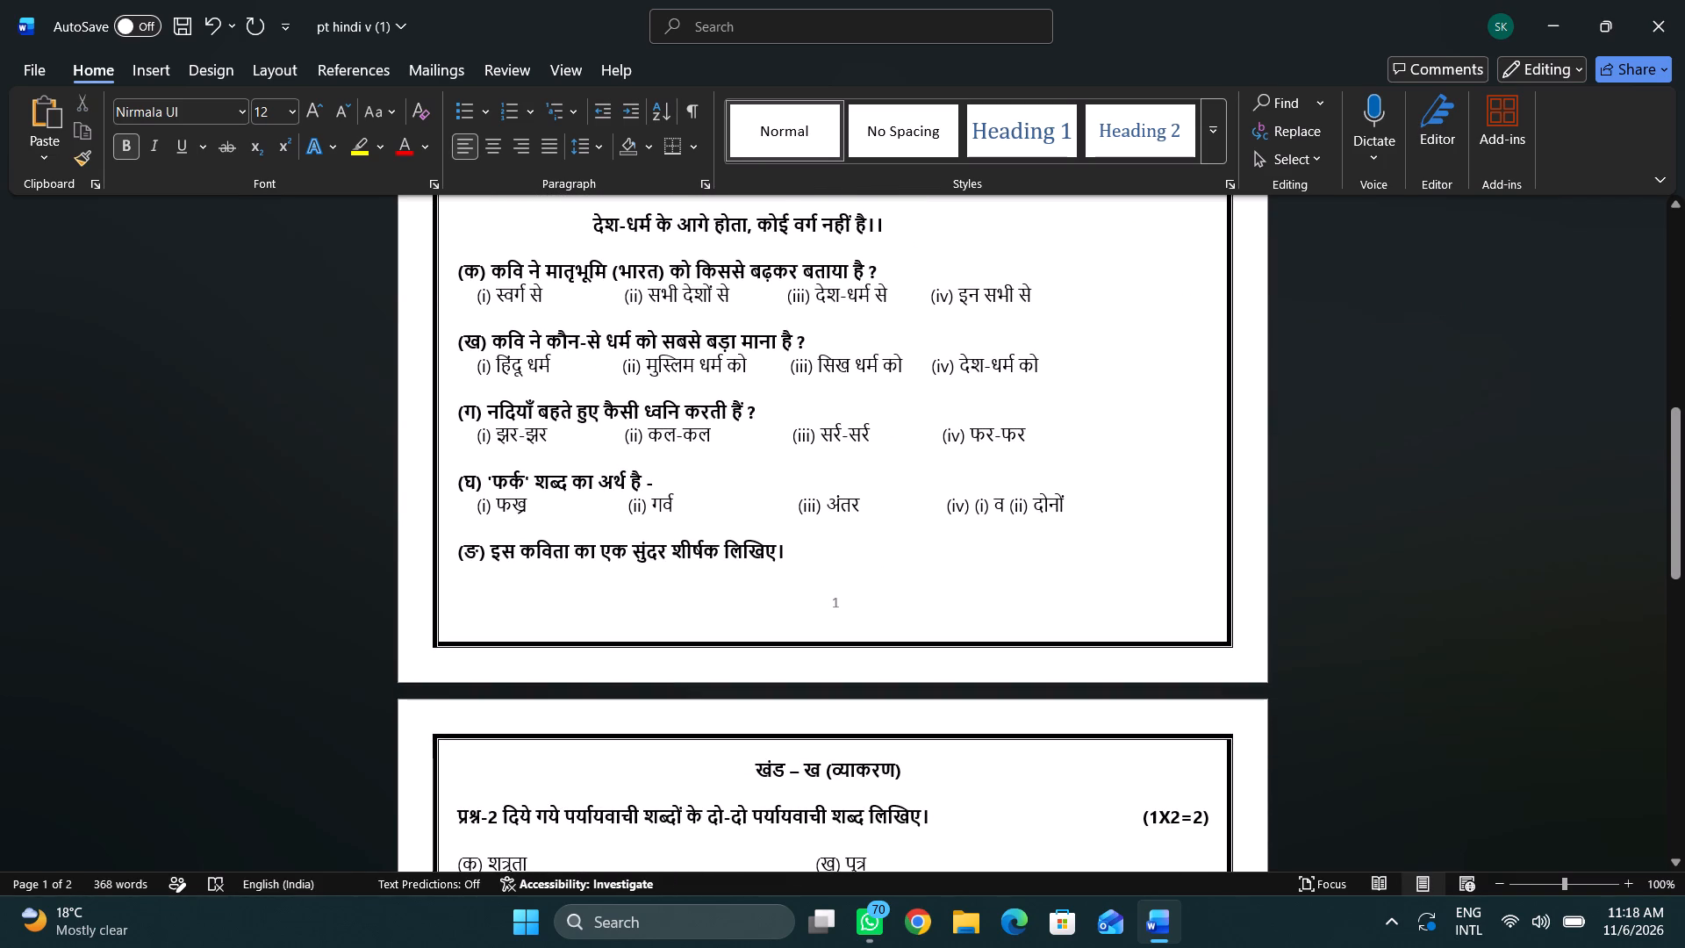
scroll(457, 432, down, 3)
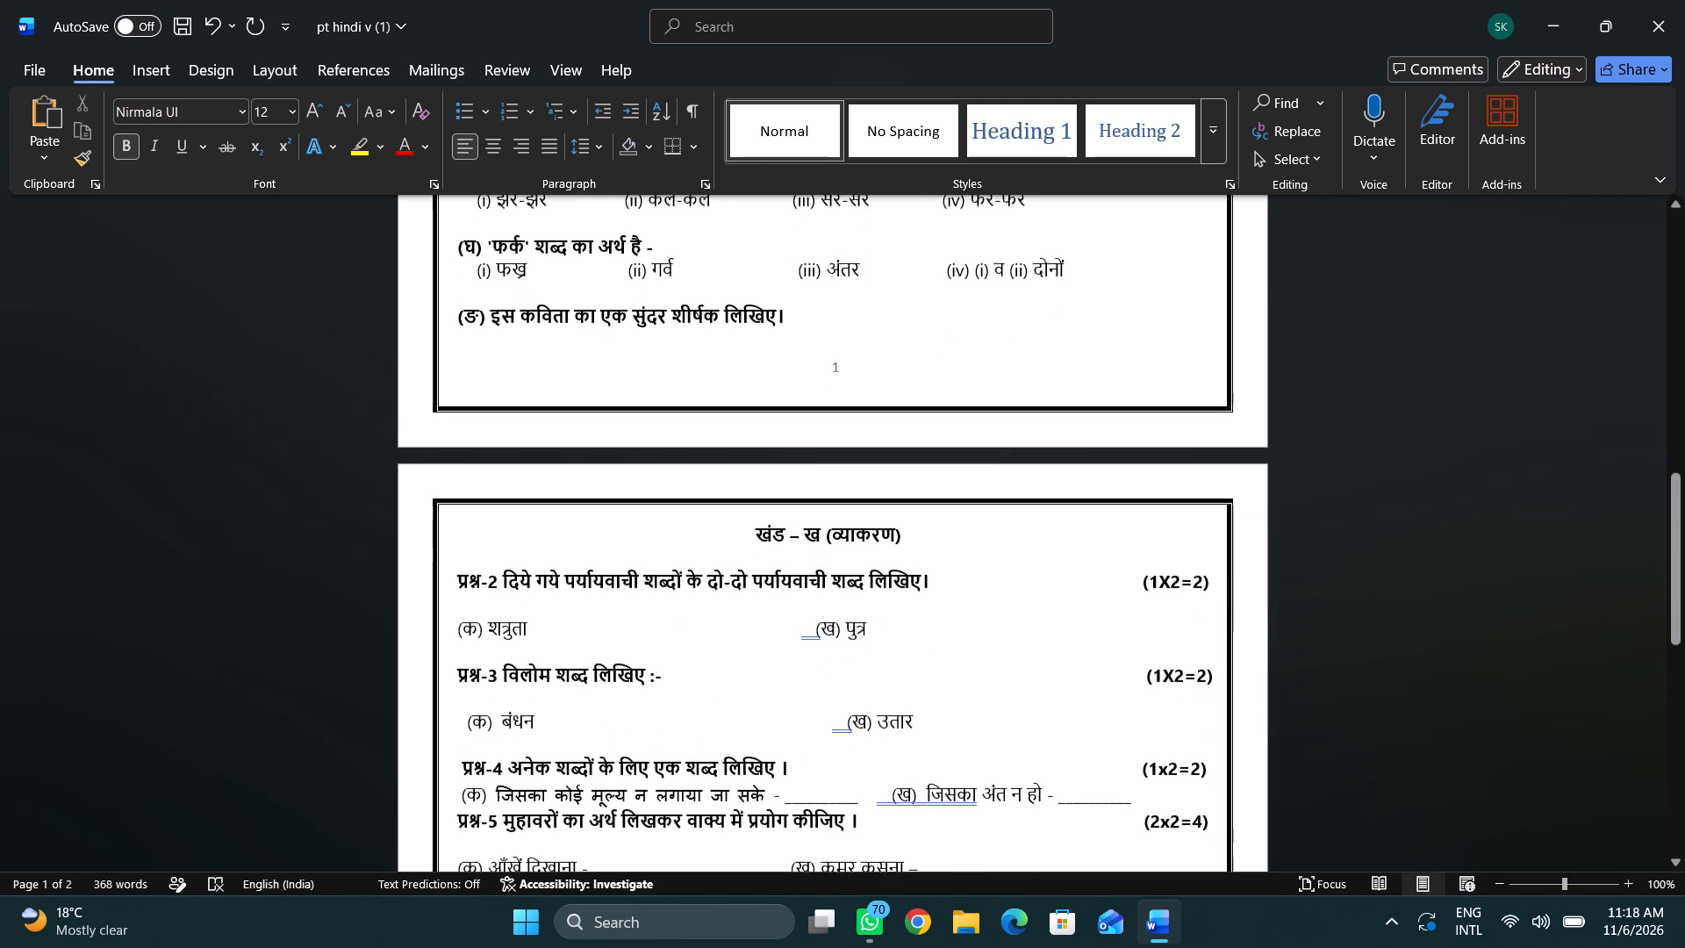
scroll(457, 432, down, 1)
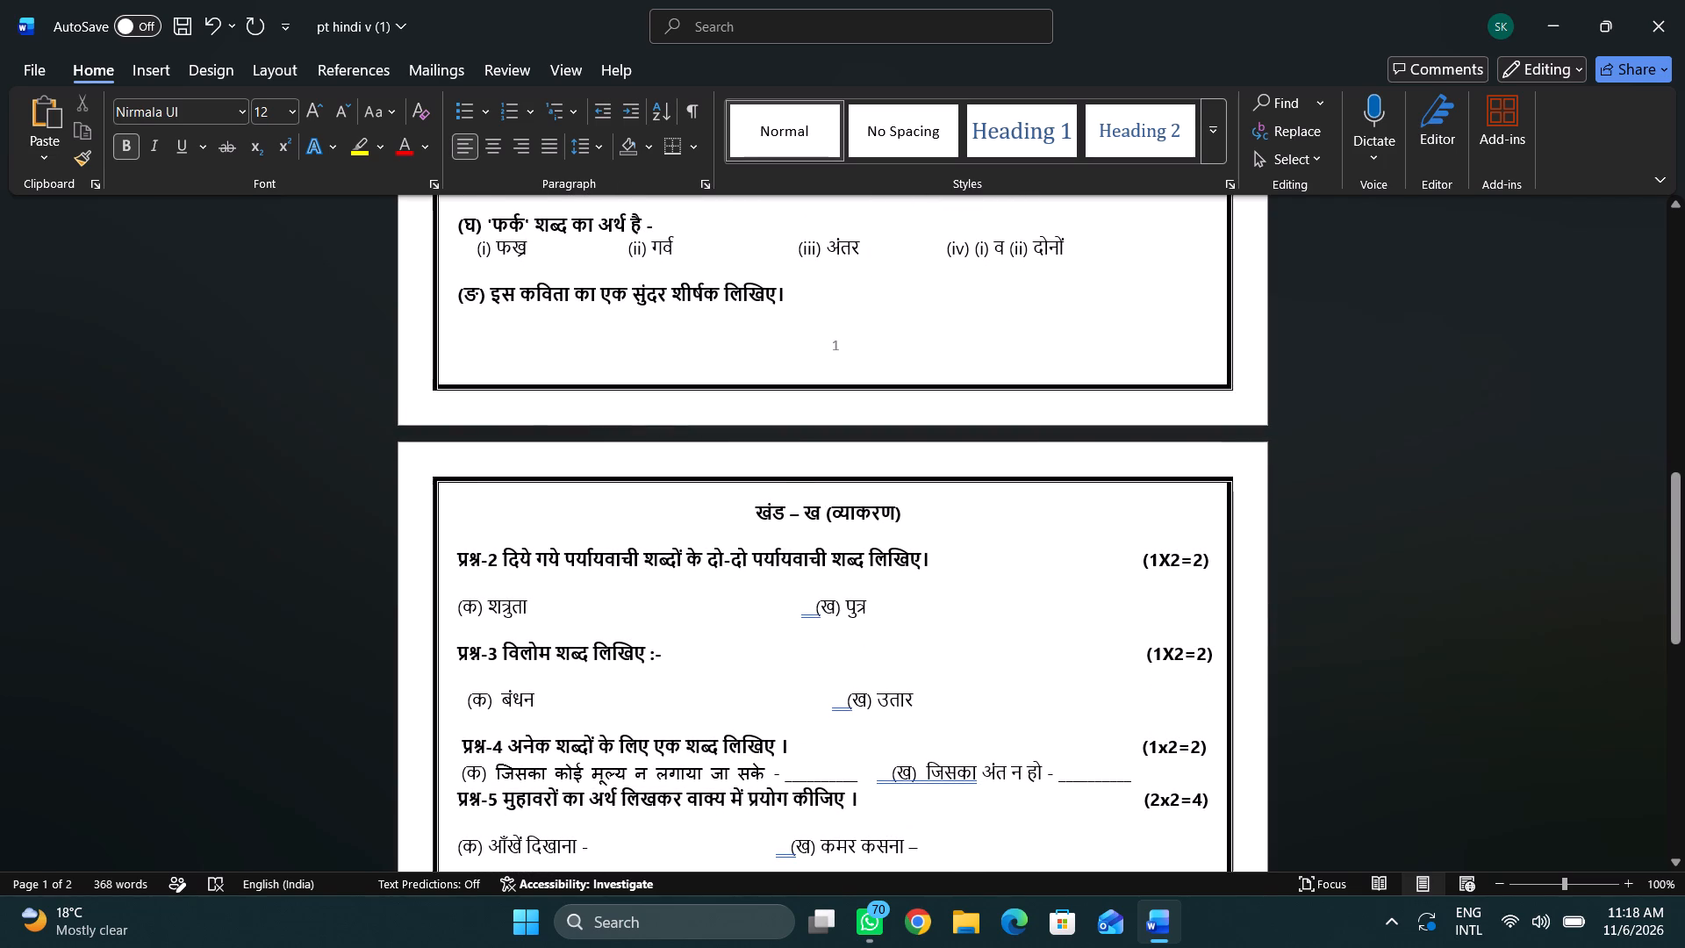
scroll(641, 519, up, 1)
ctrl+scroll(641, 519, down, 1)
ctrl+scroll(641, 519, up, 1)
ctrl+scroll(641, 519, down, 1)
ctrl+scroll(641, 519, up, 1)
click(641, 519)
scroll(641, 519, up, 1)
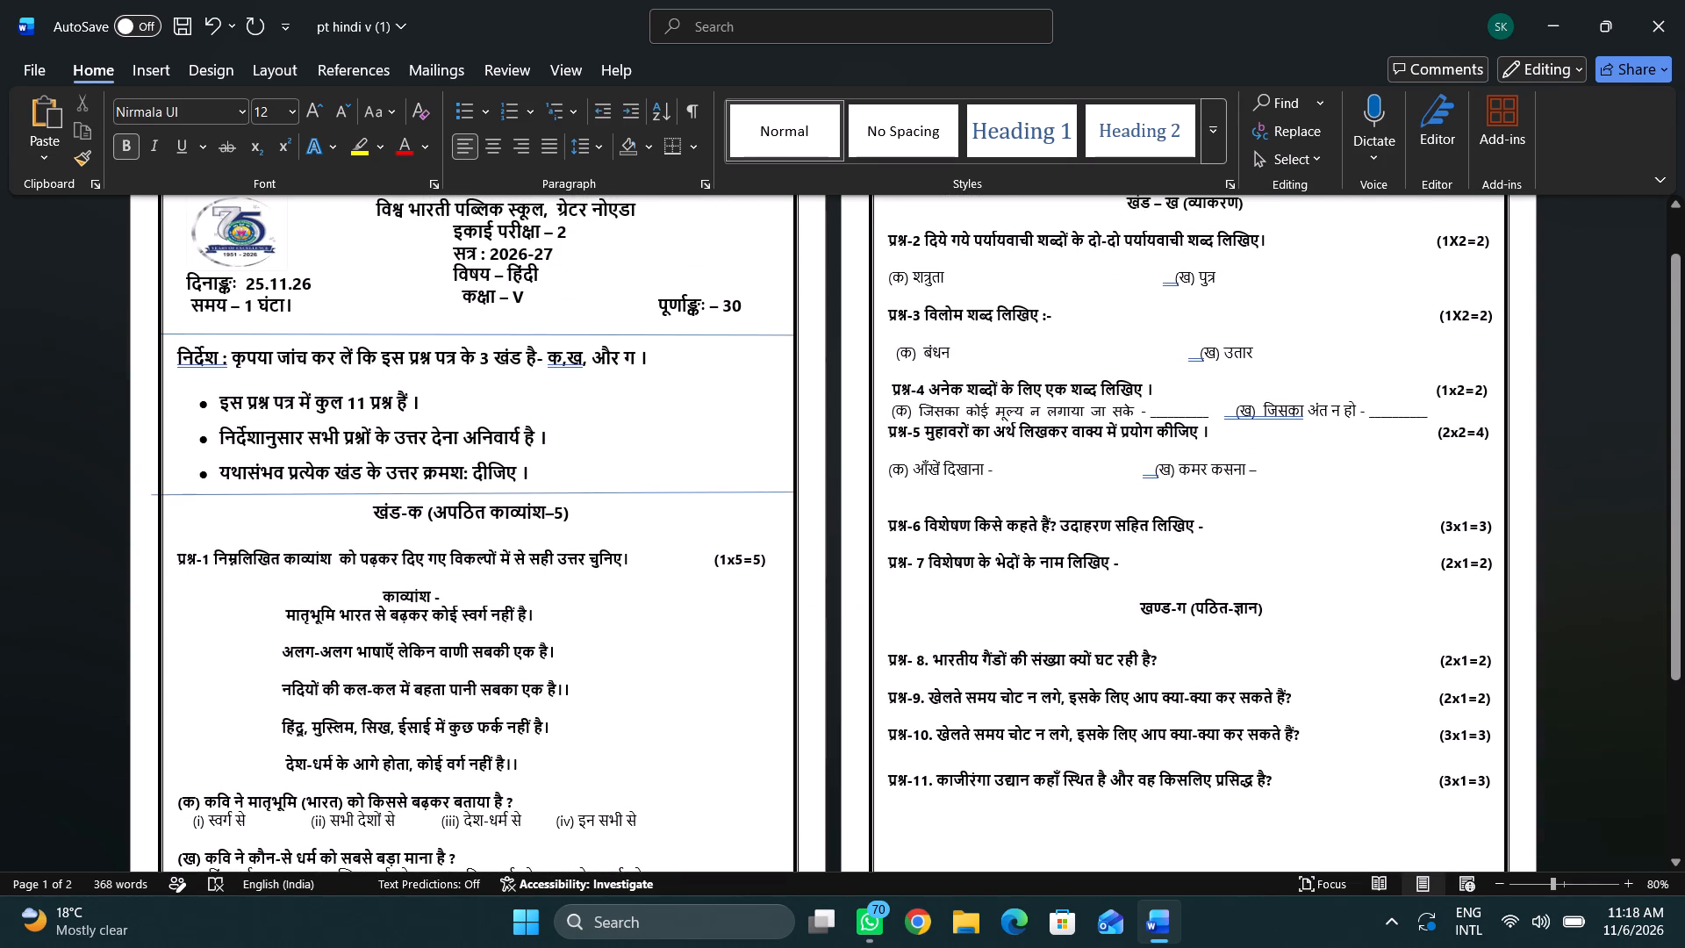
scroll(641, 519, down, 1)
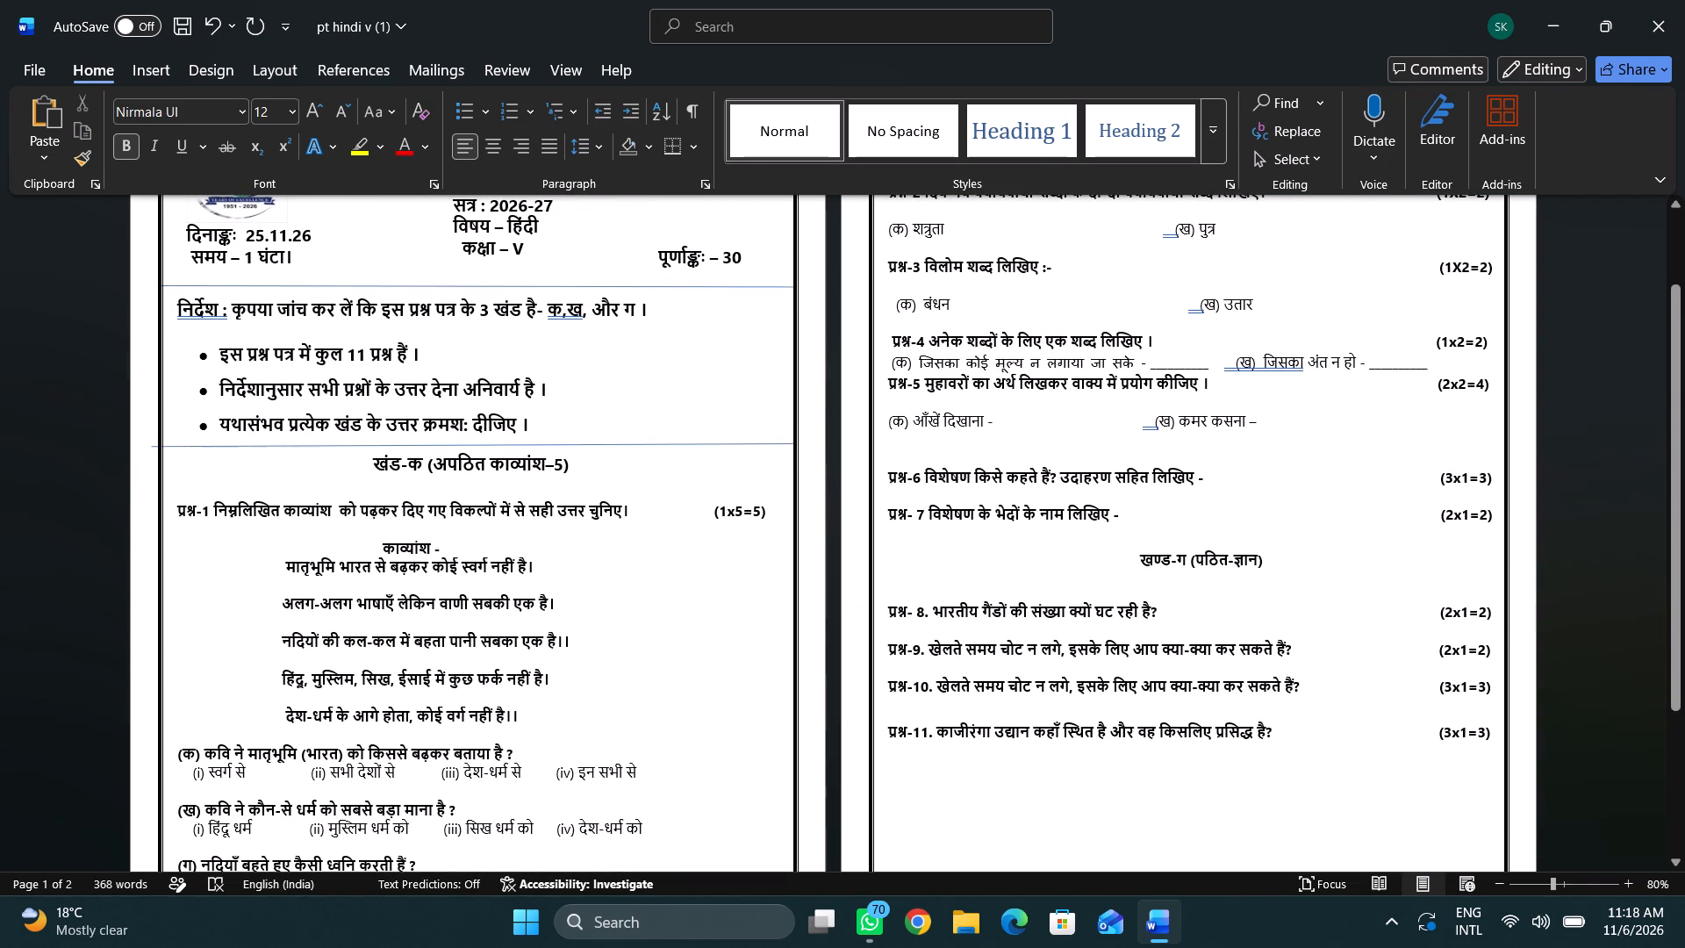
scroll(683, 403, down, 2)
scroll(683, 403, up, 1)
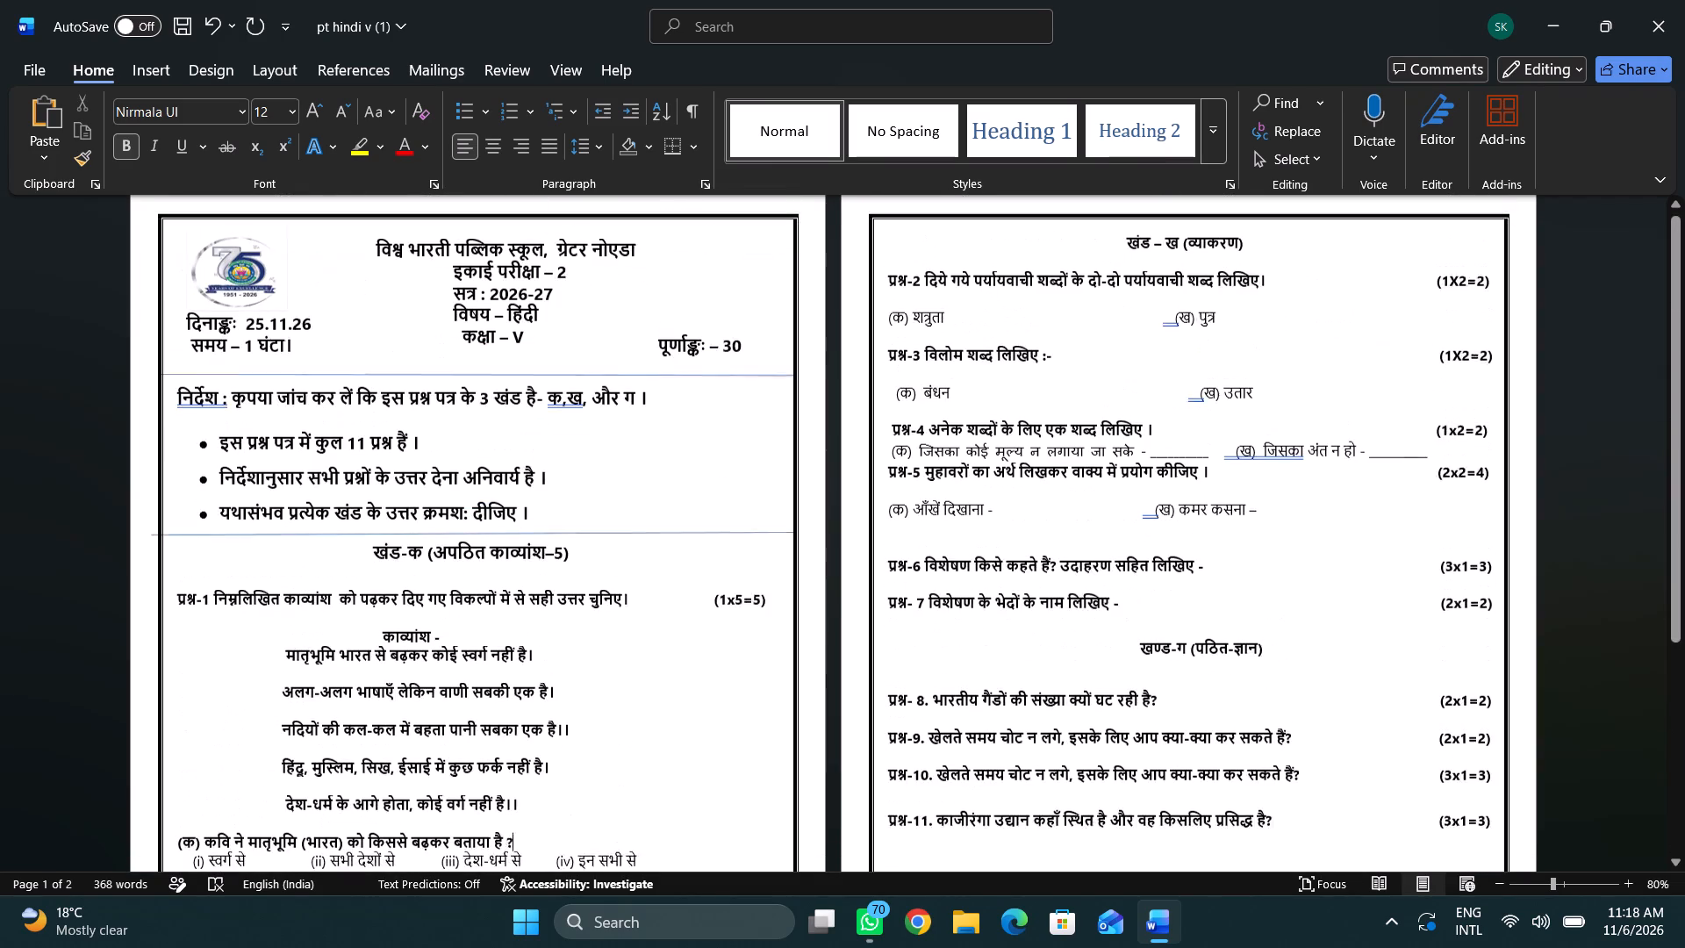
scroll(683, 403, up, 1)
ctrl+scroll(1164, 416, up, 7)
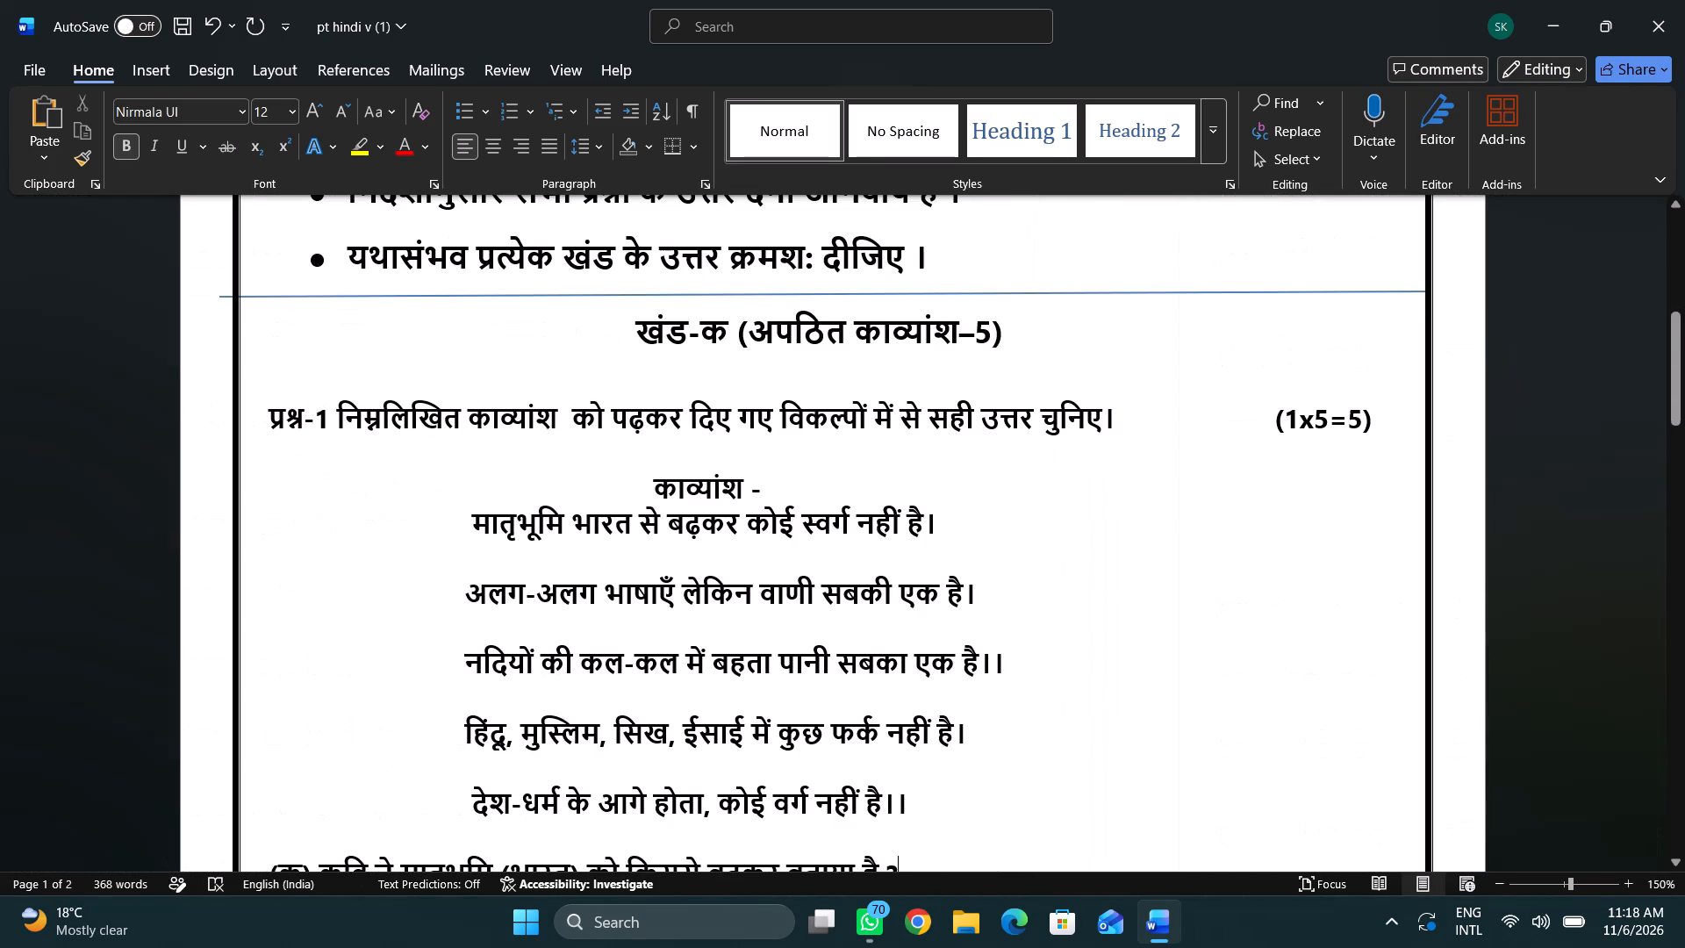
scroll(1026, 402, down, 4)
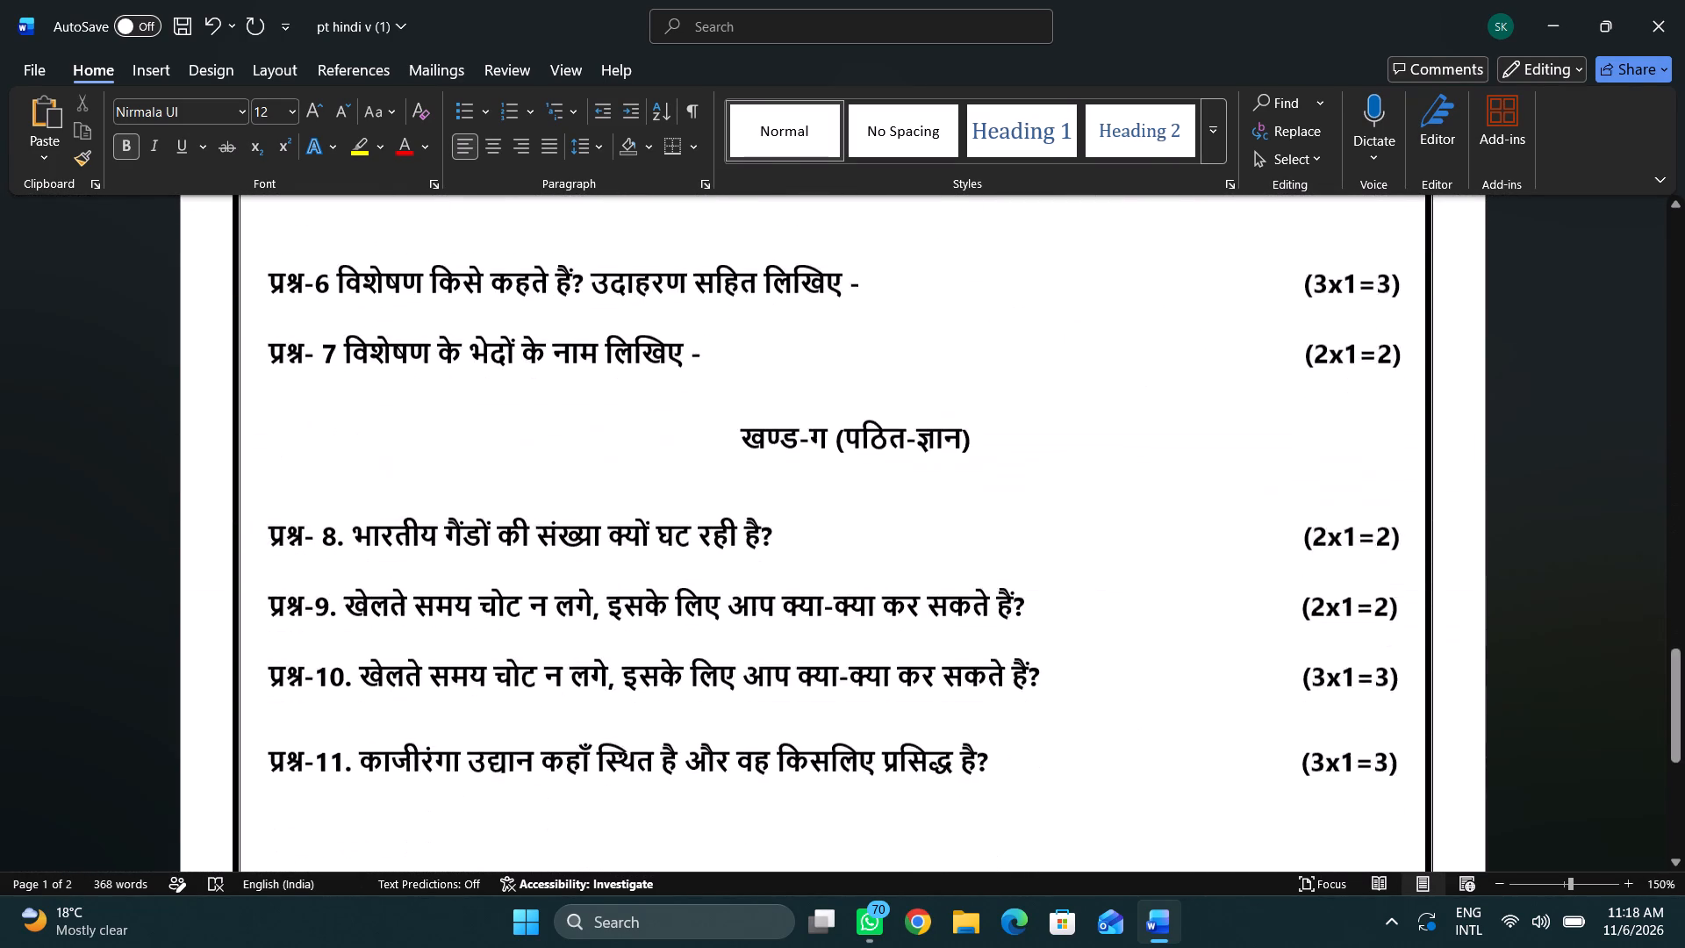
scroll(1026, 402, up, 4)
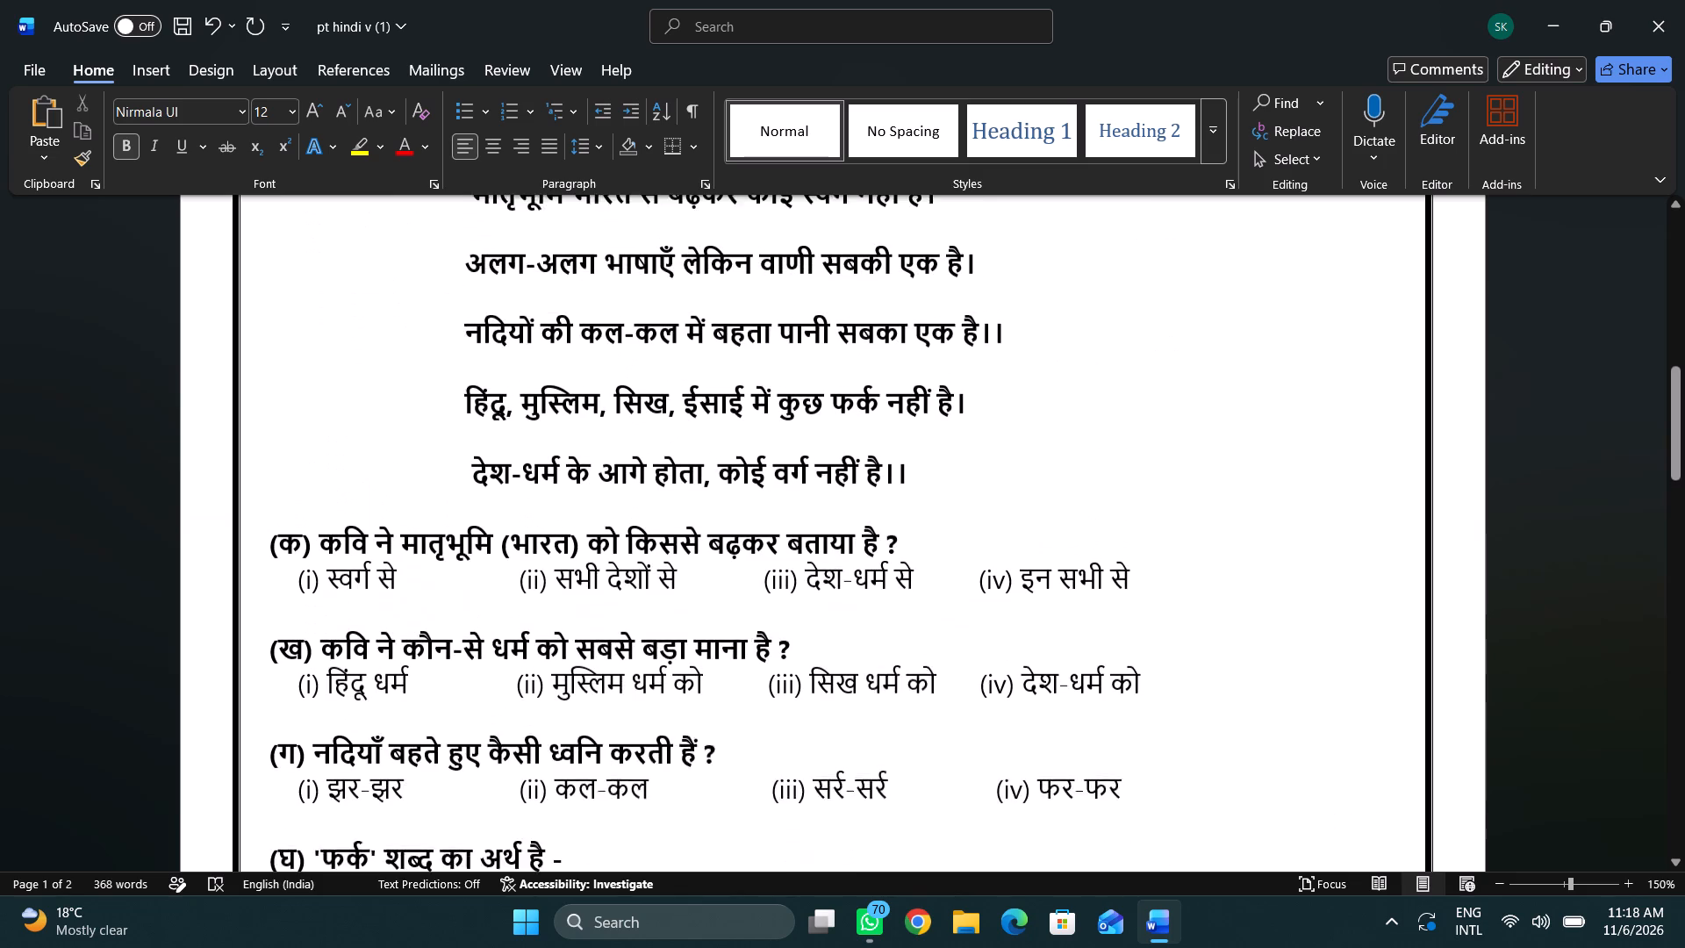
Add the marks "–15" after व्याकरण inside the brackets of the खंड – ख heading, reusing the copied dash.
scroll(1026, 402, down, 2)
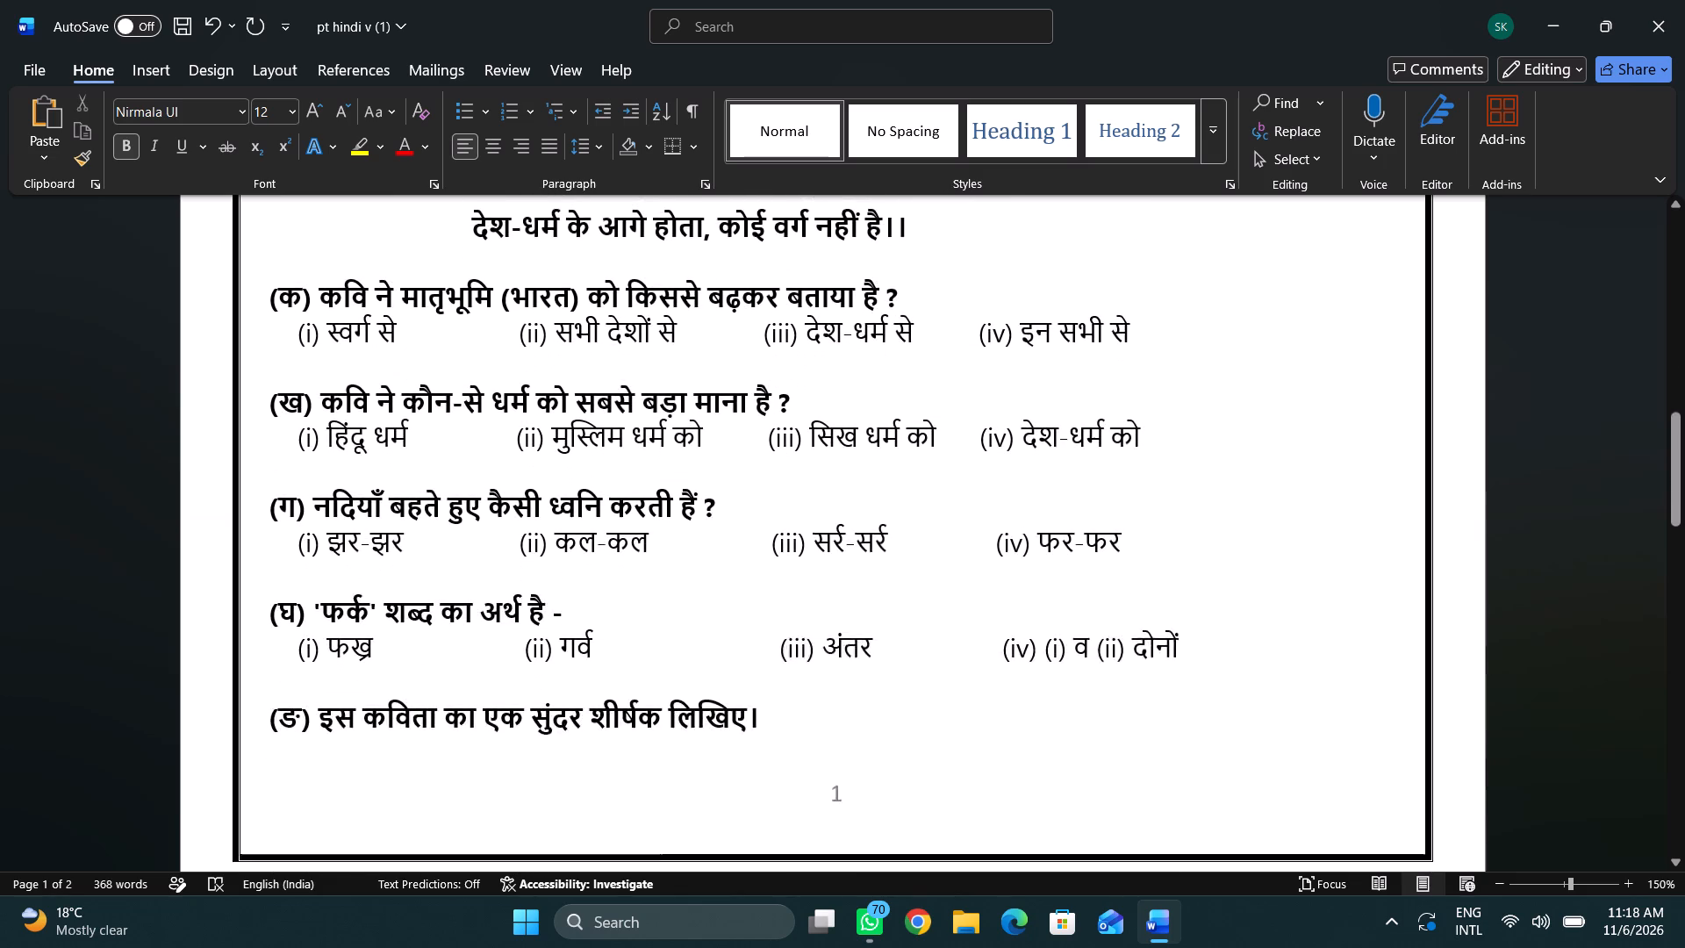
scroll(1026, 402, down, 2)
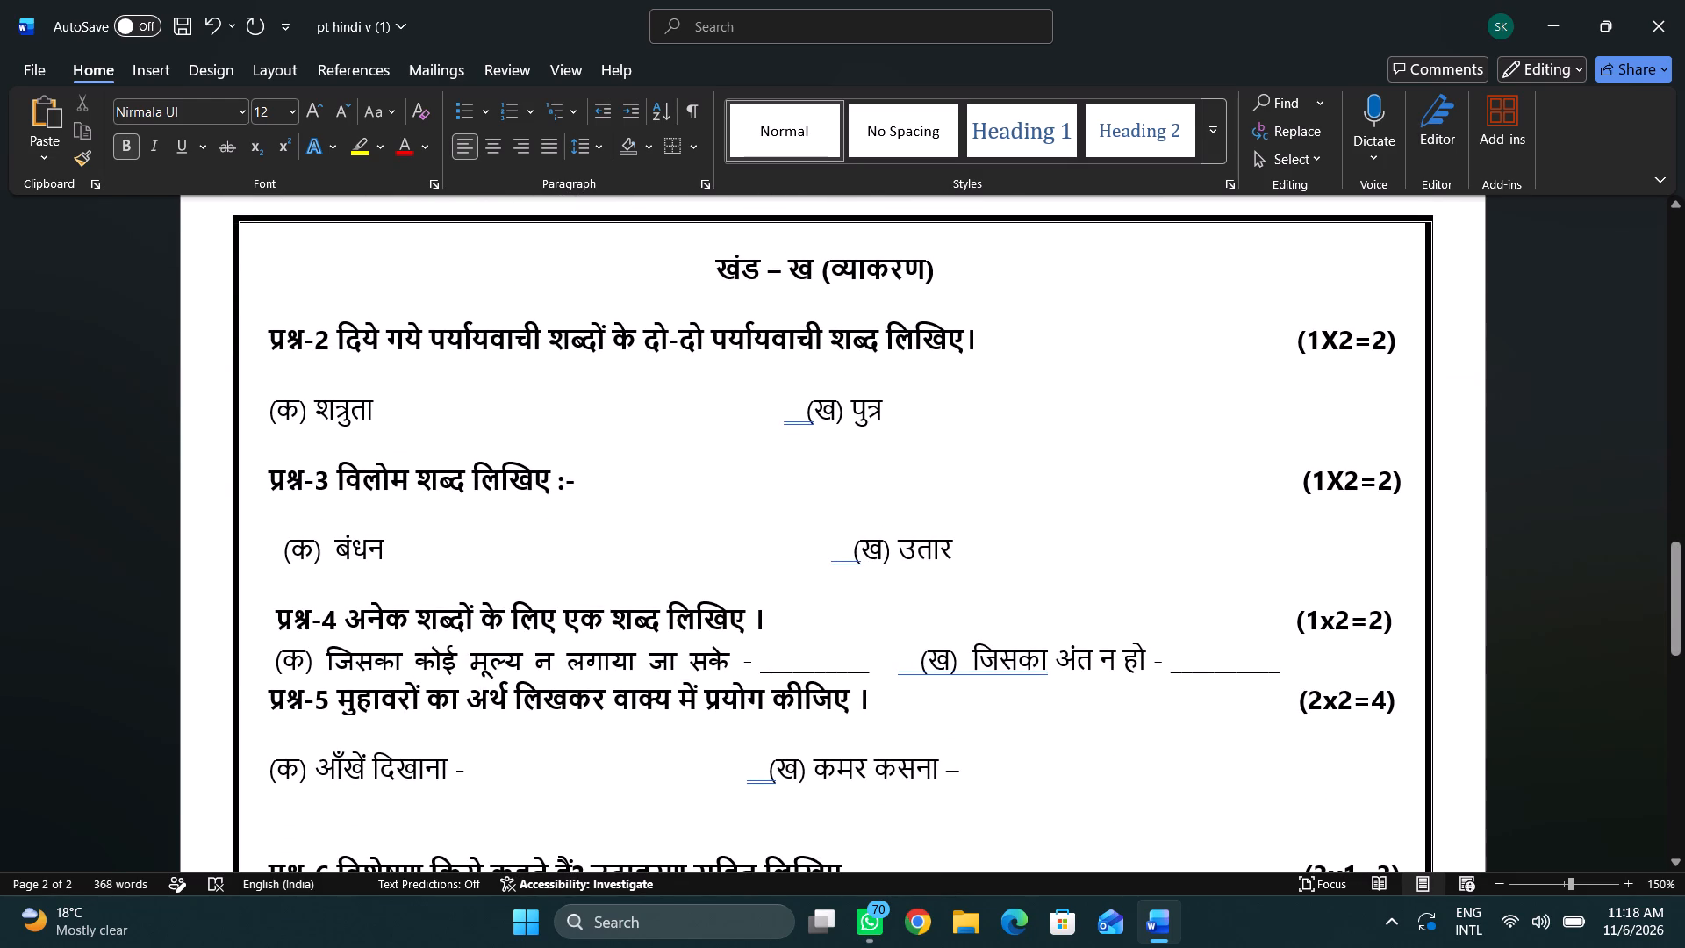
click(927, 271)
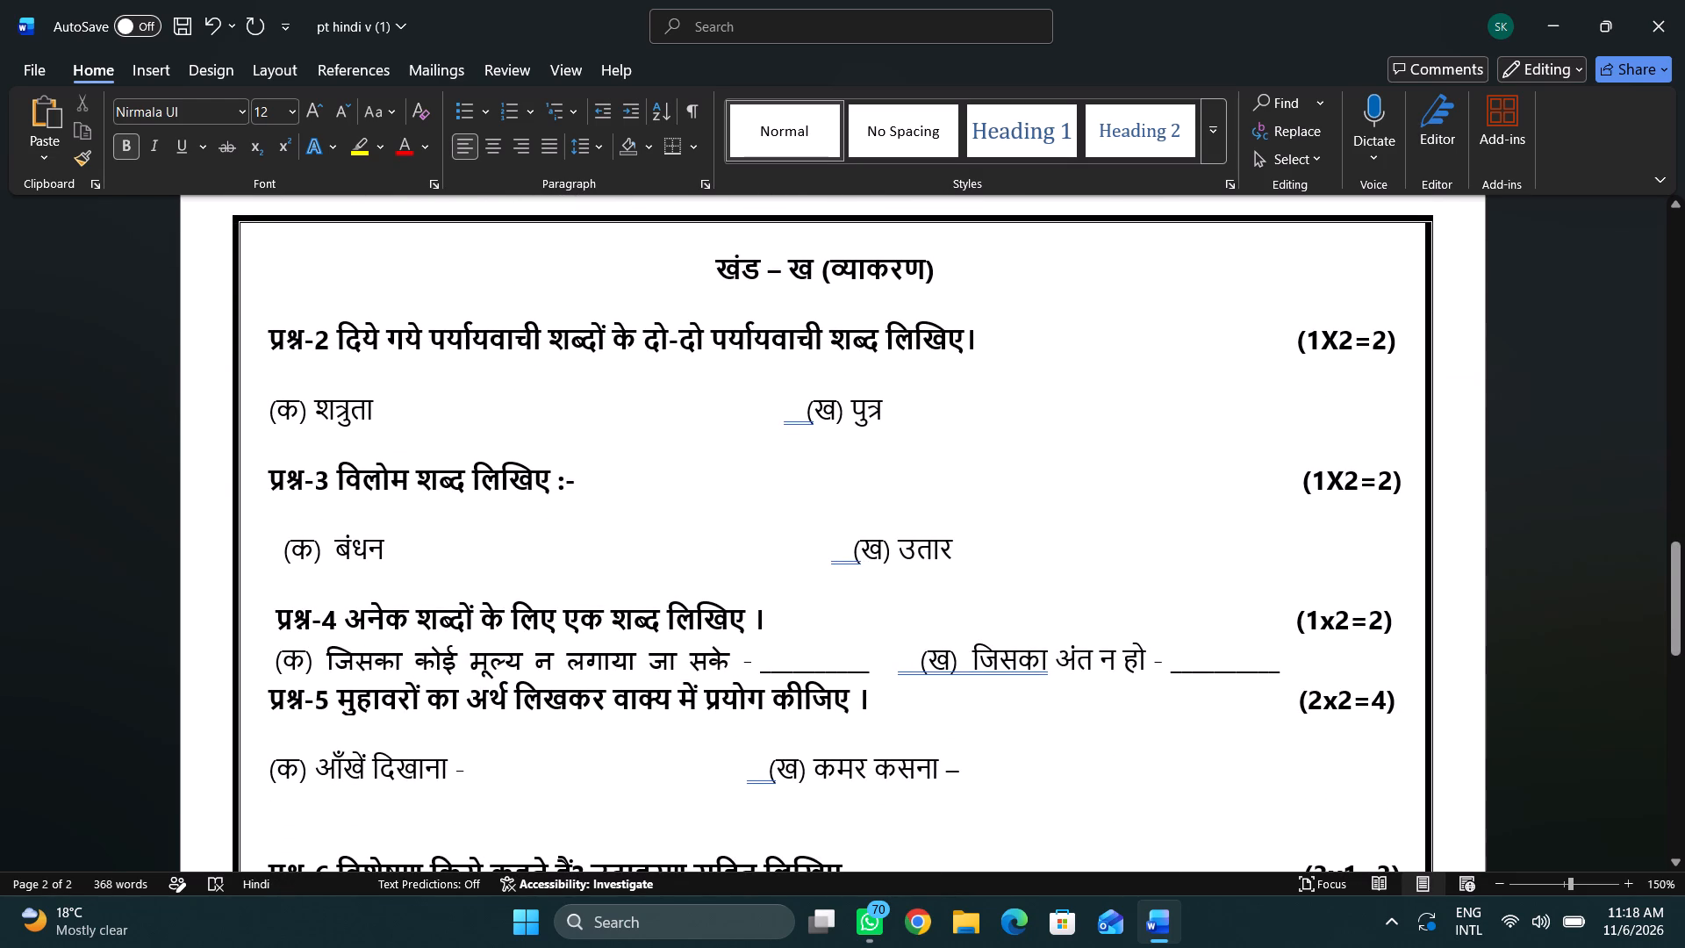
key(ctrl+v)
ctrl+click(929, 284)
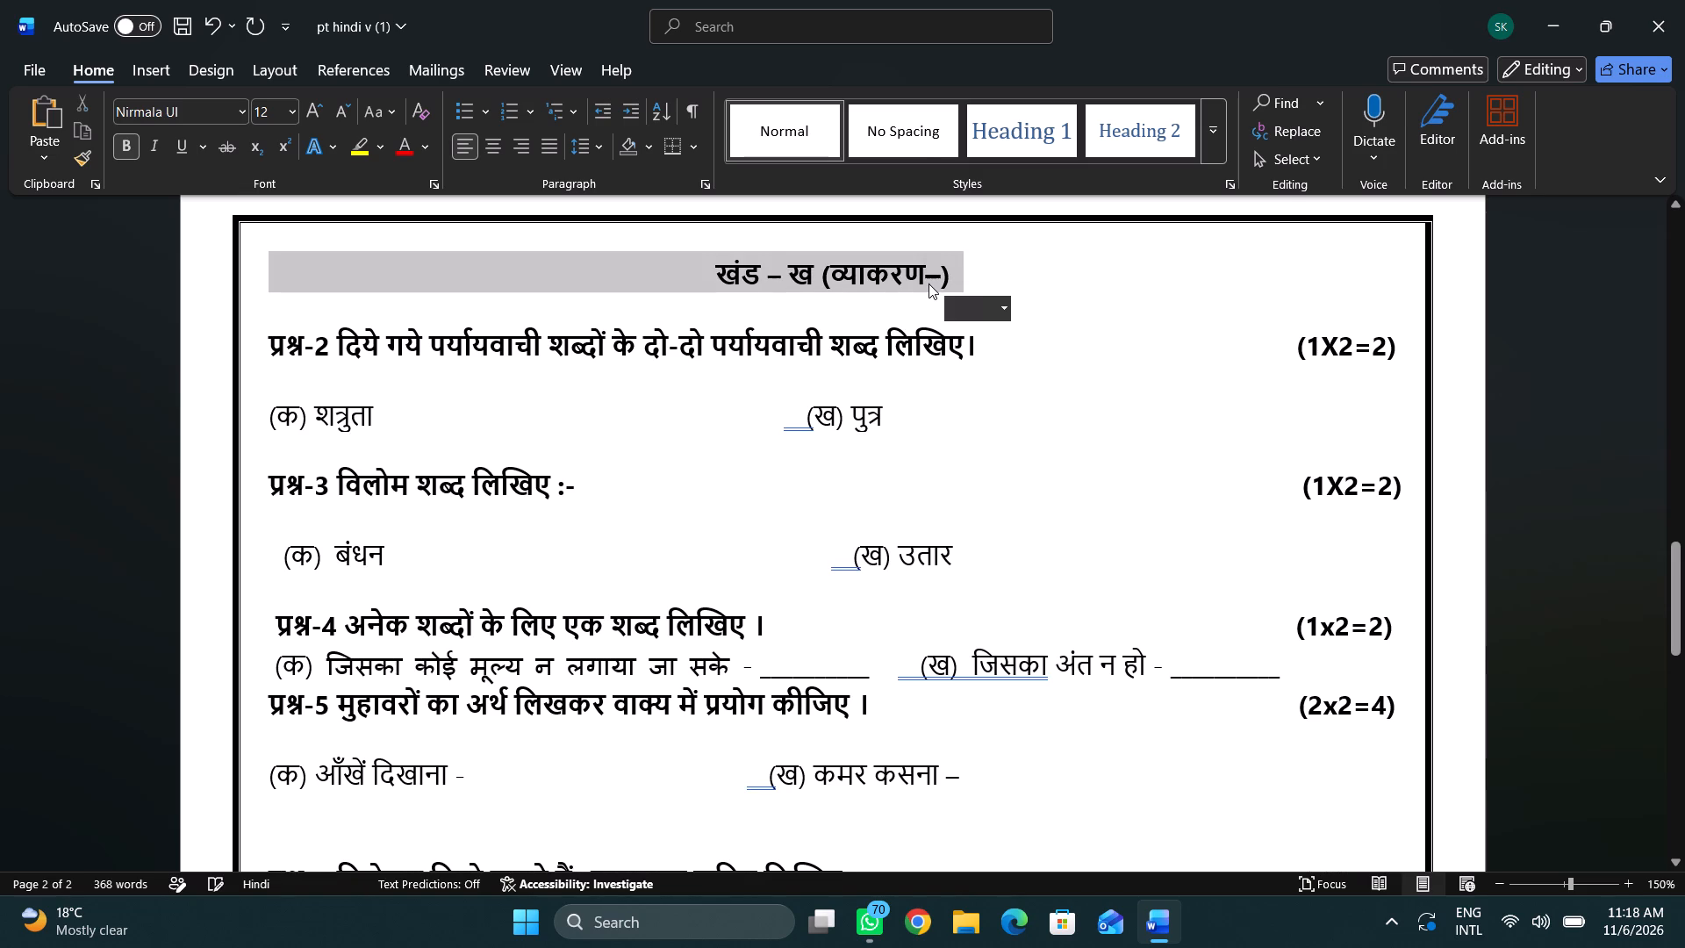
click(934, 270)
click(934, 270)
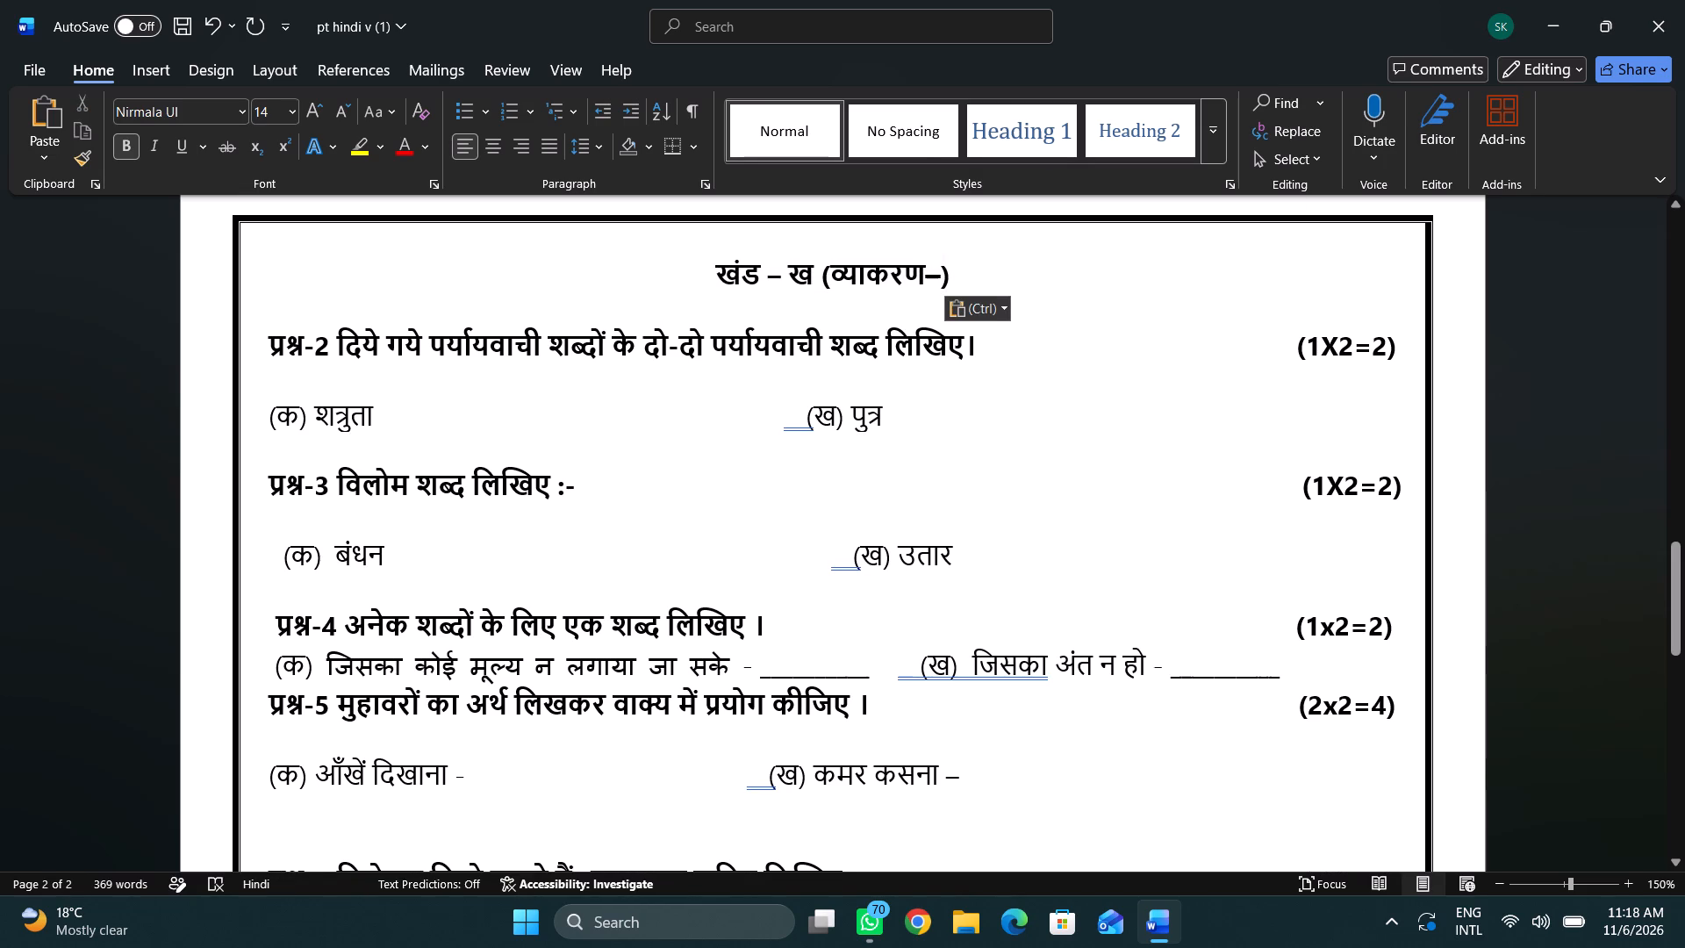
text(15)
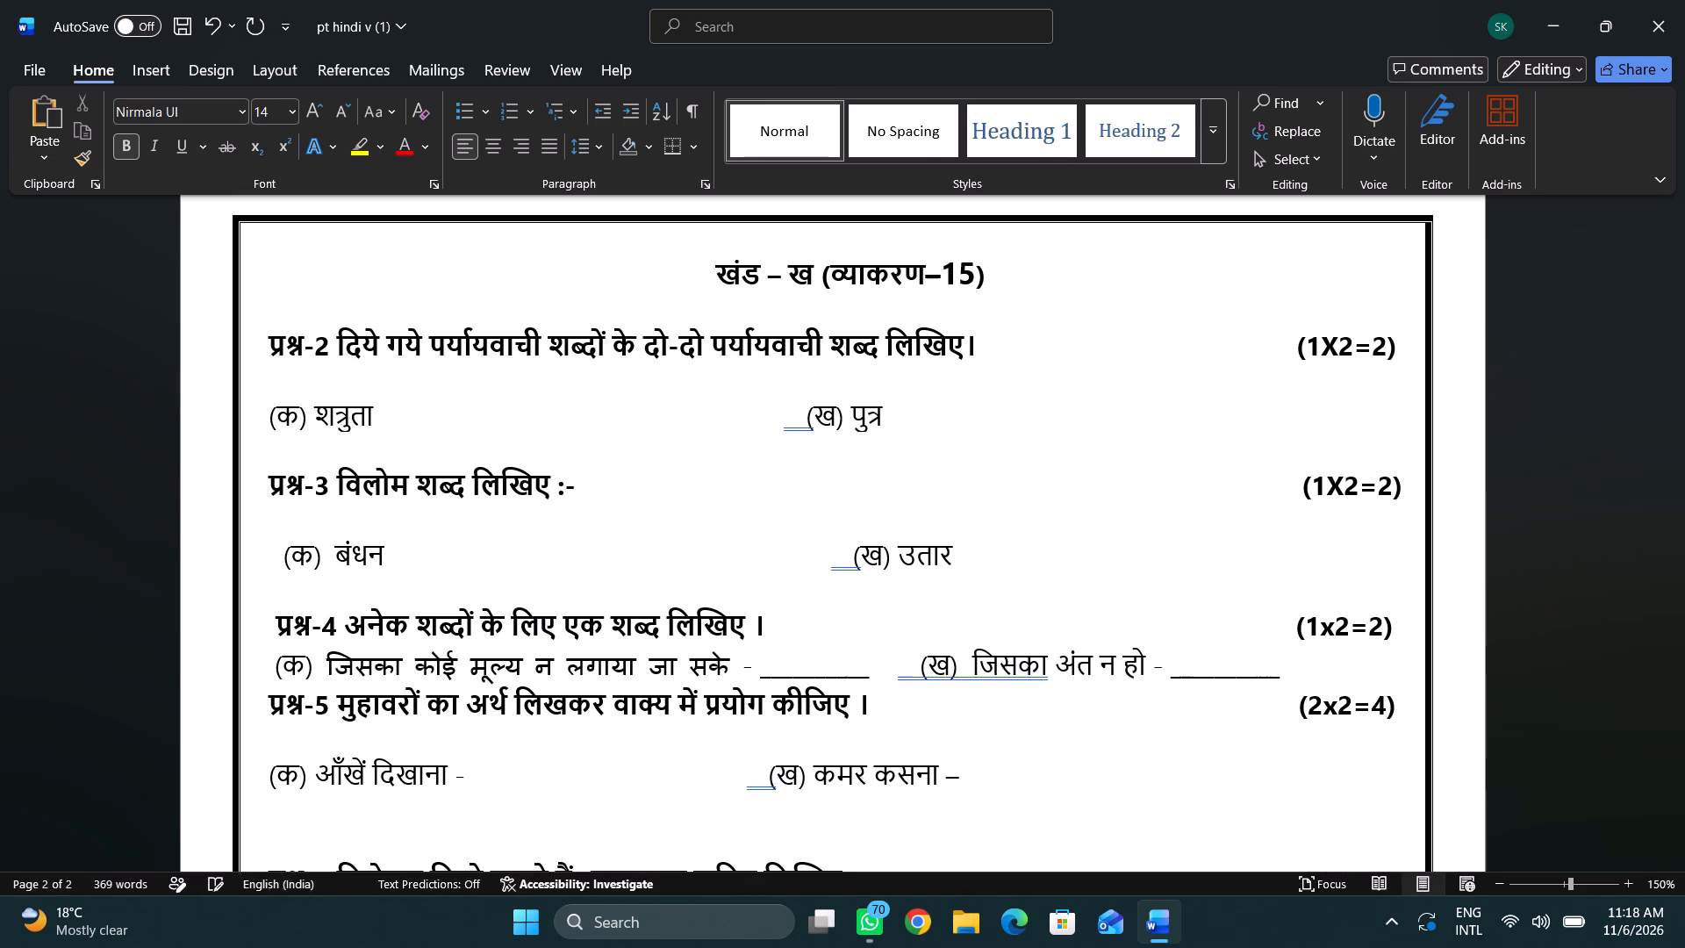
Add the marks "–10" after पठित-ज्ञान inside the brackets of the खण्ड-ग heading, reusing the copied dash.
scroll(934, 270, up, 4)
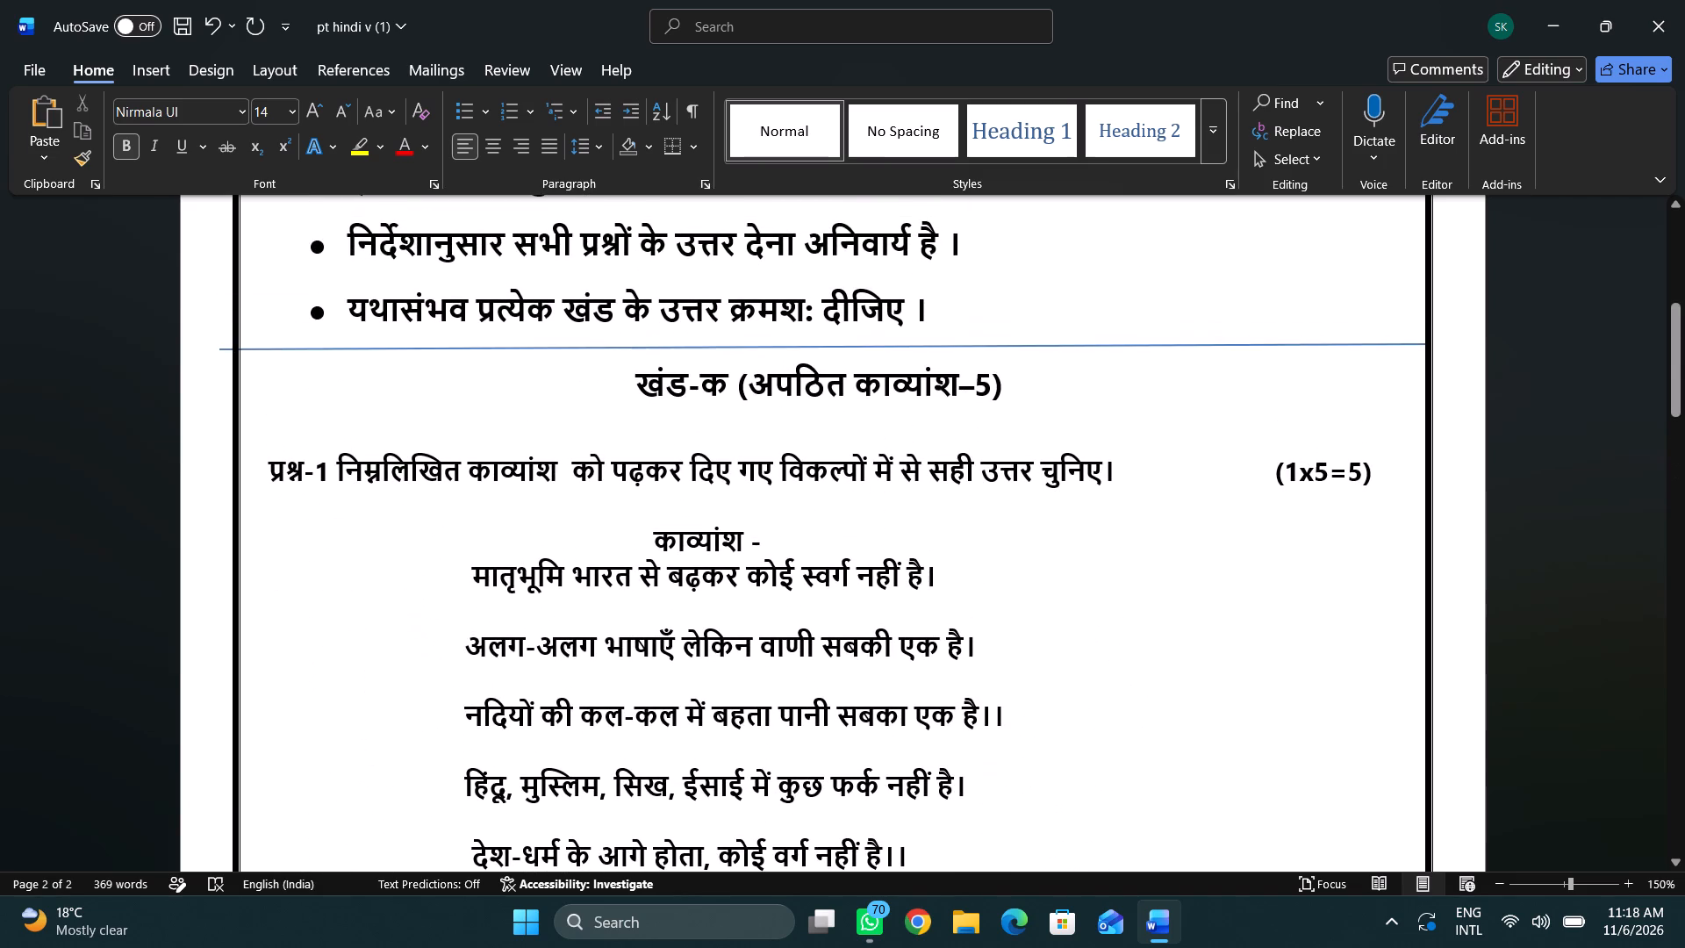
scroll(989, 368, down, 4)
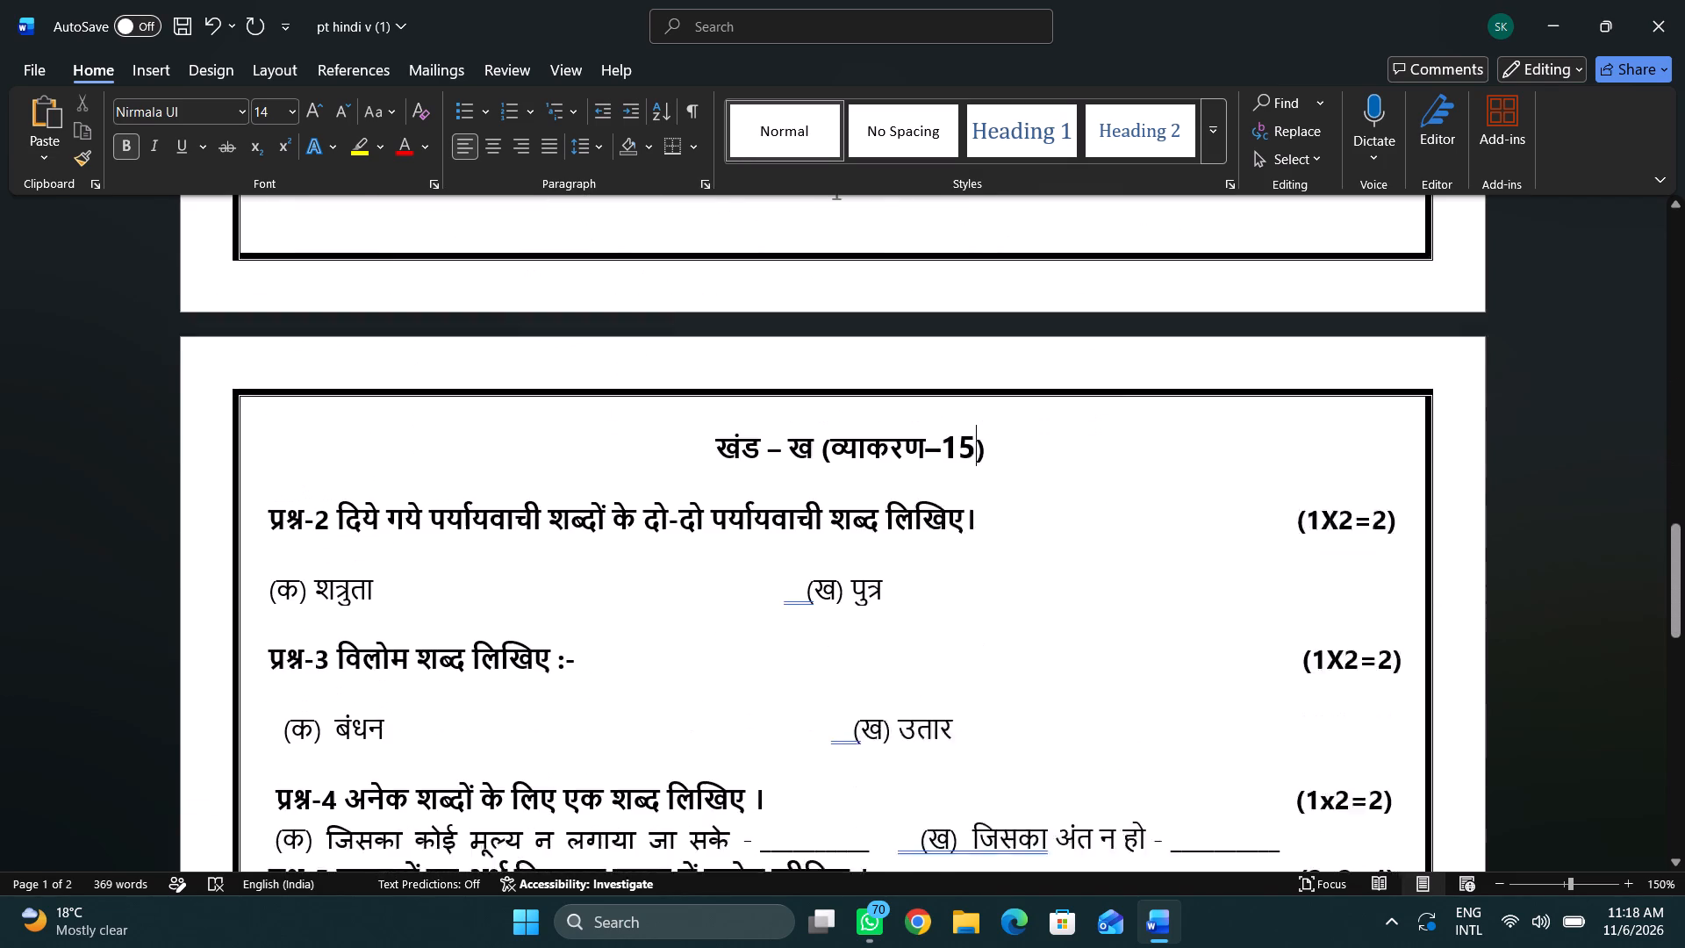
scroll(989, 368, down, 1)
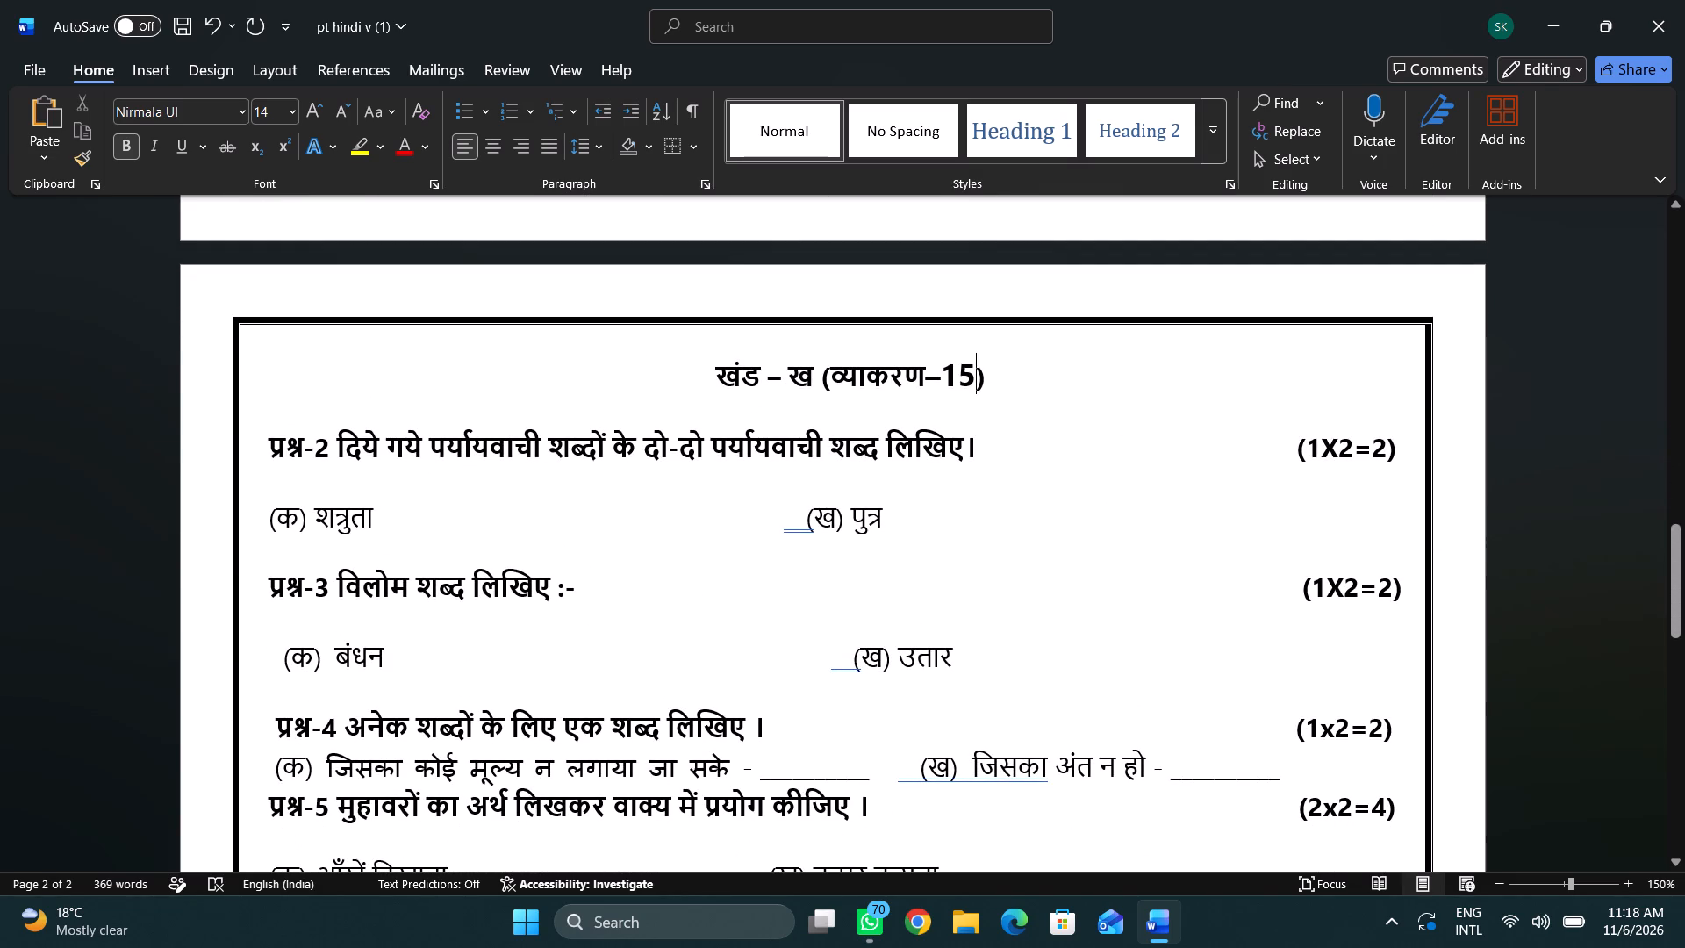
scroll(910, 402, down, 1)
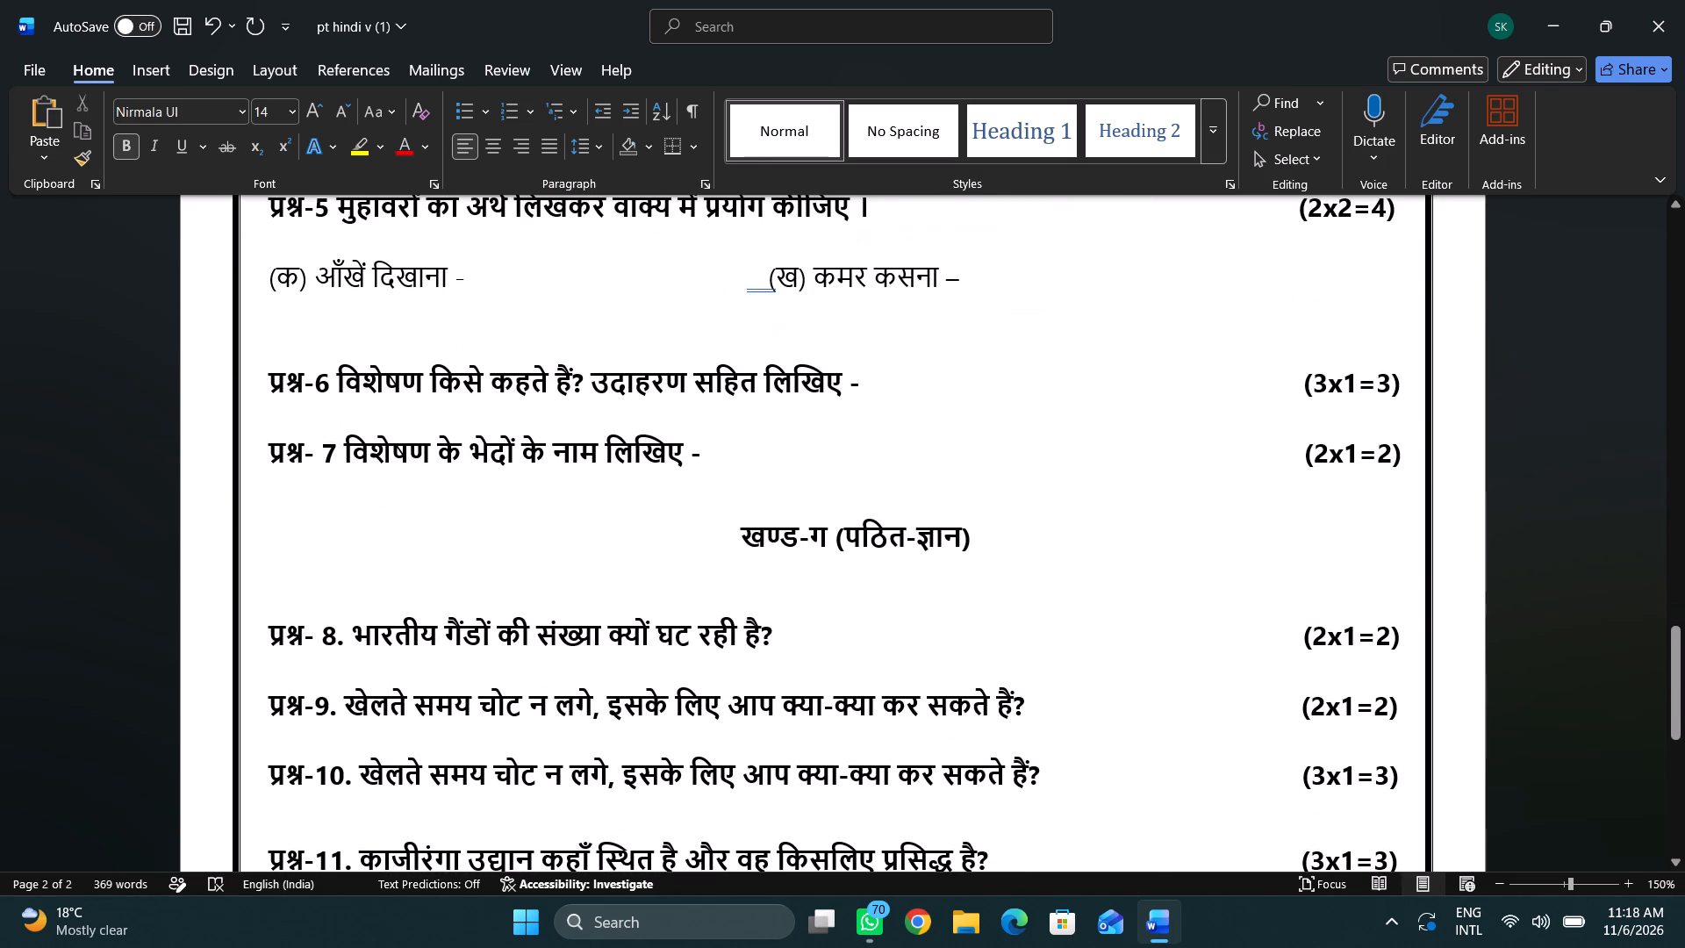
click(966, 533)
key(ctrl+v)
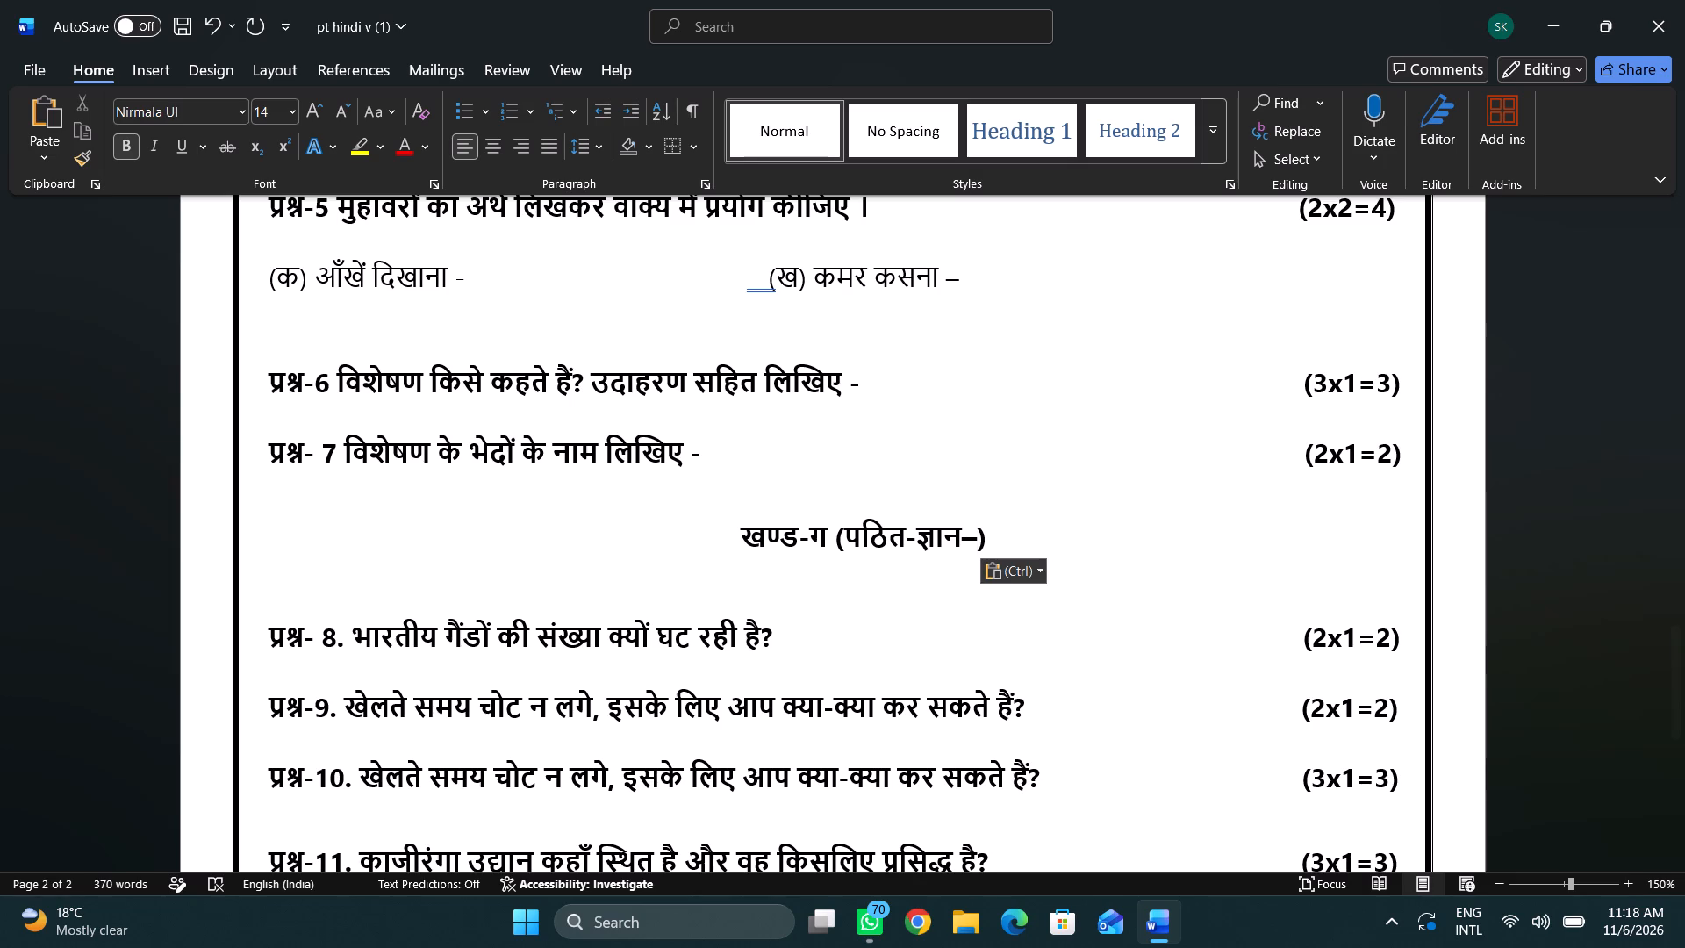
key(1)
key(0)
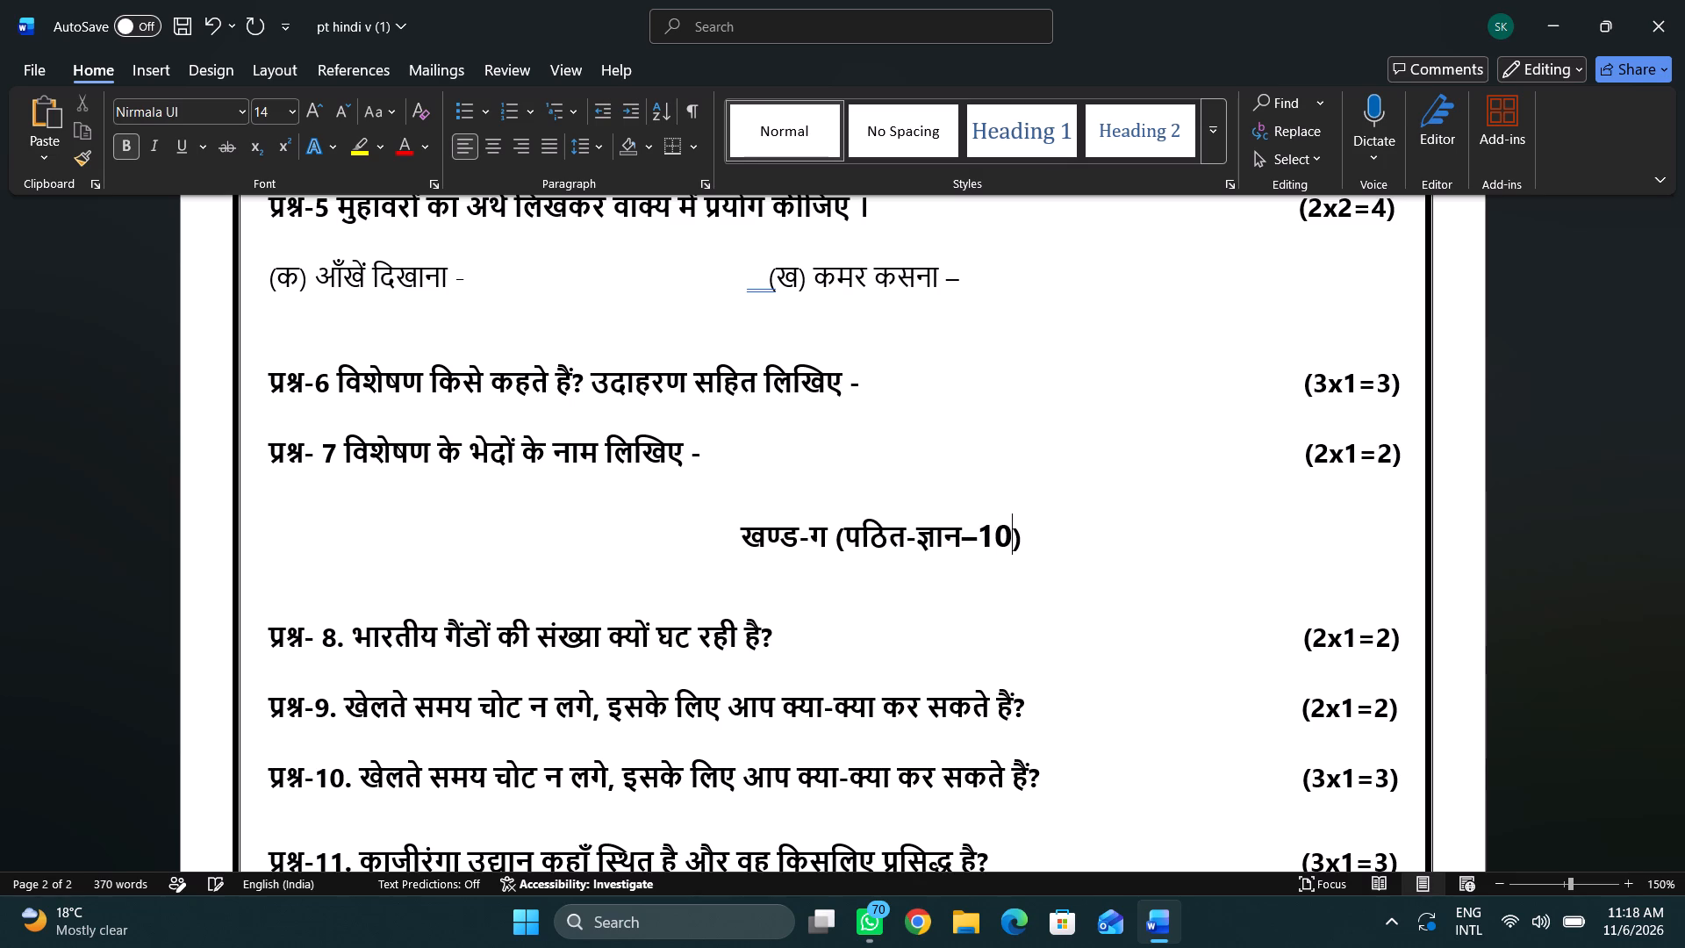
Delete the number 9 from the प्रश्न-9 label in the खण्ड-ग section.
scroll(966, 533, down, 2)
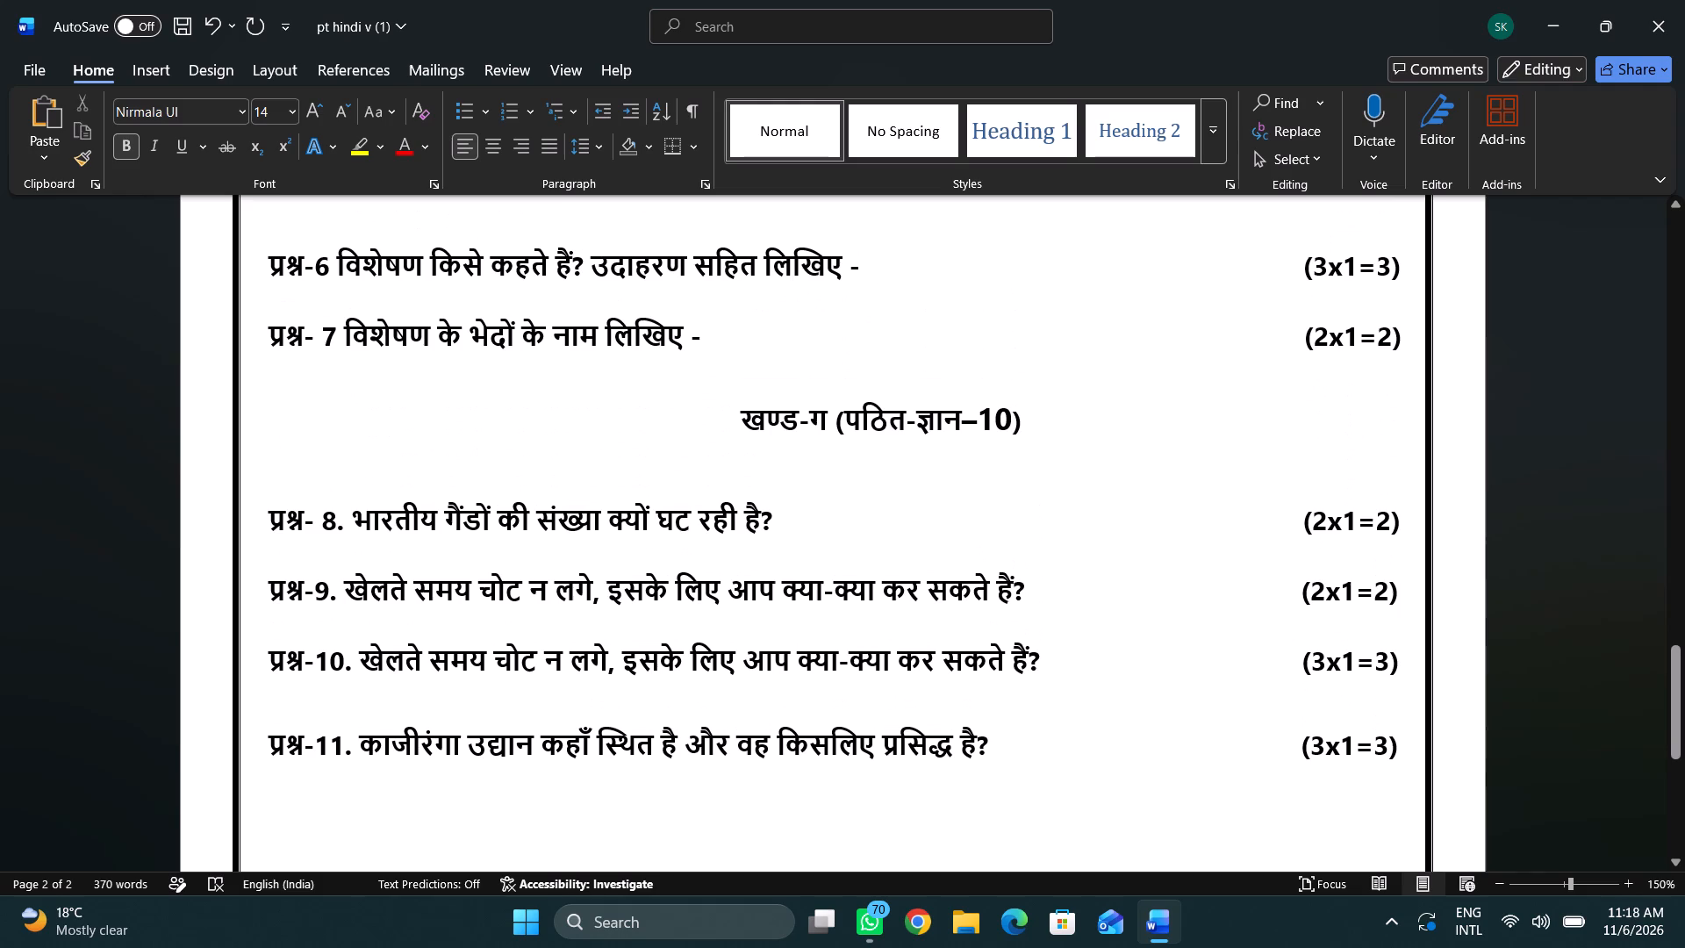
triple_click(328, 589)
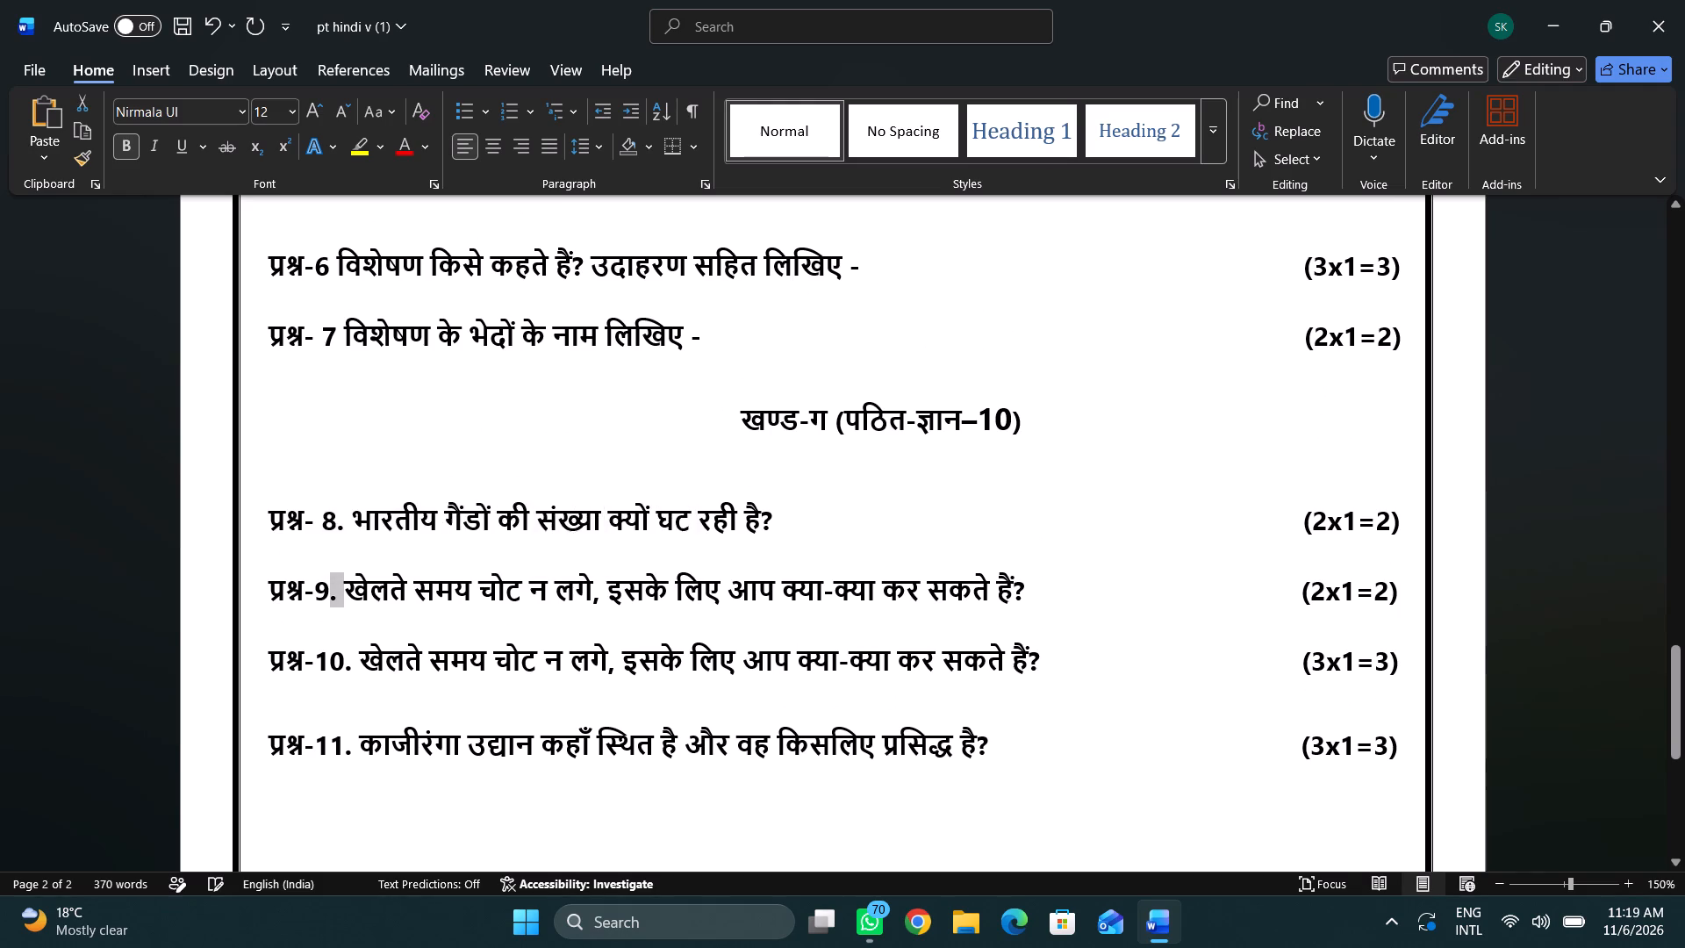
click(328, 589)
key(BackSpace)
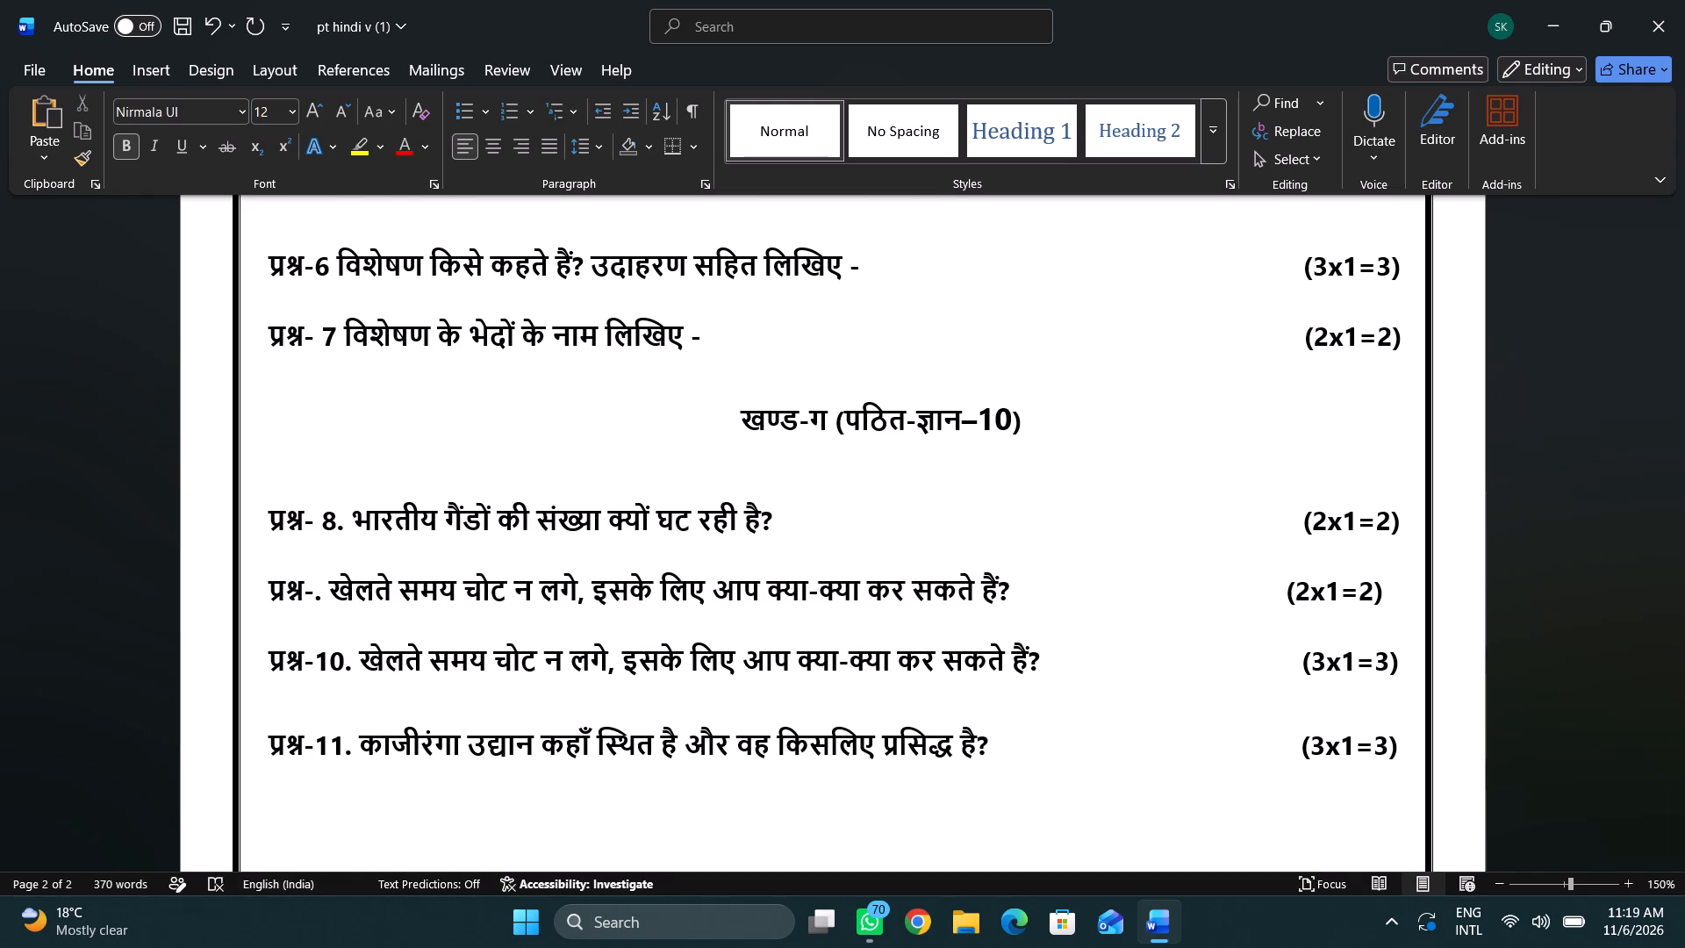
Copy the (क) label before शत्रुता under प्रश्न-2 and insert it before the first खेलते समय question in खण्ड-ग.
scroll(328, 589, up, 2)
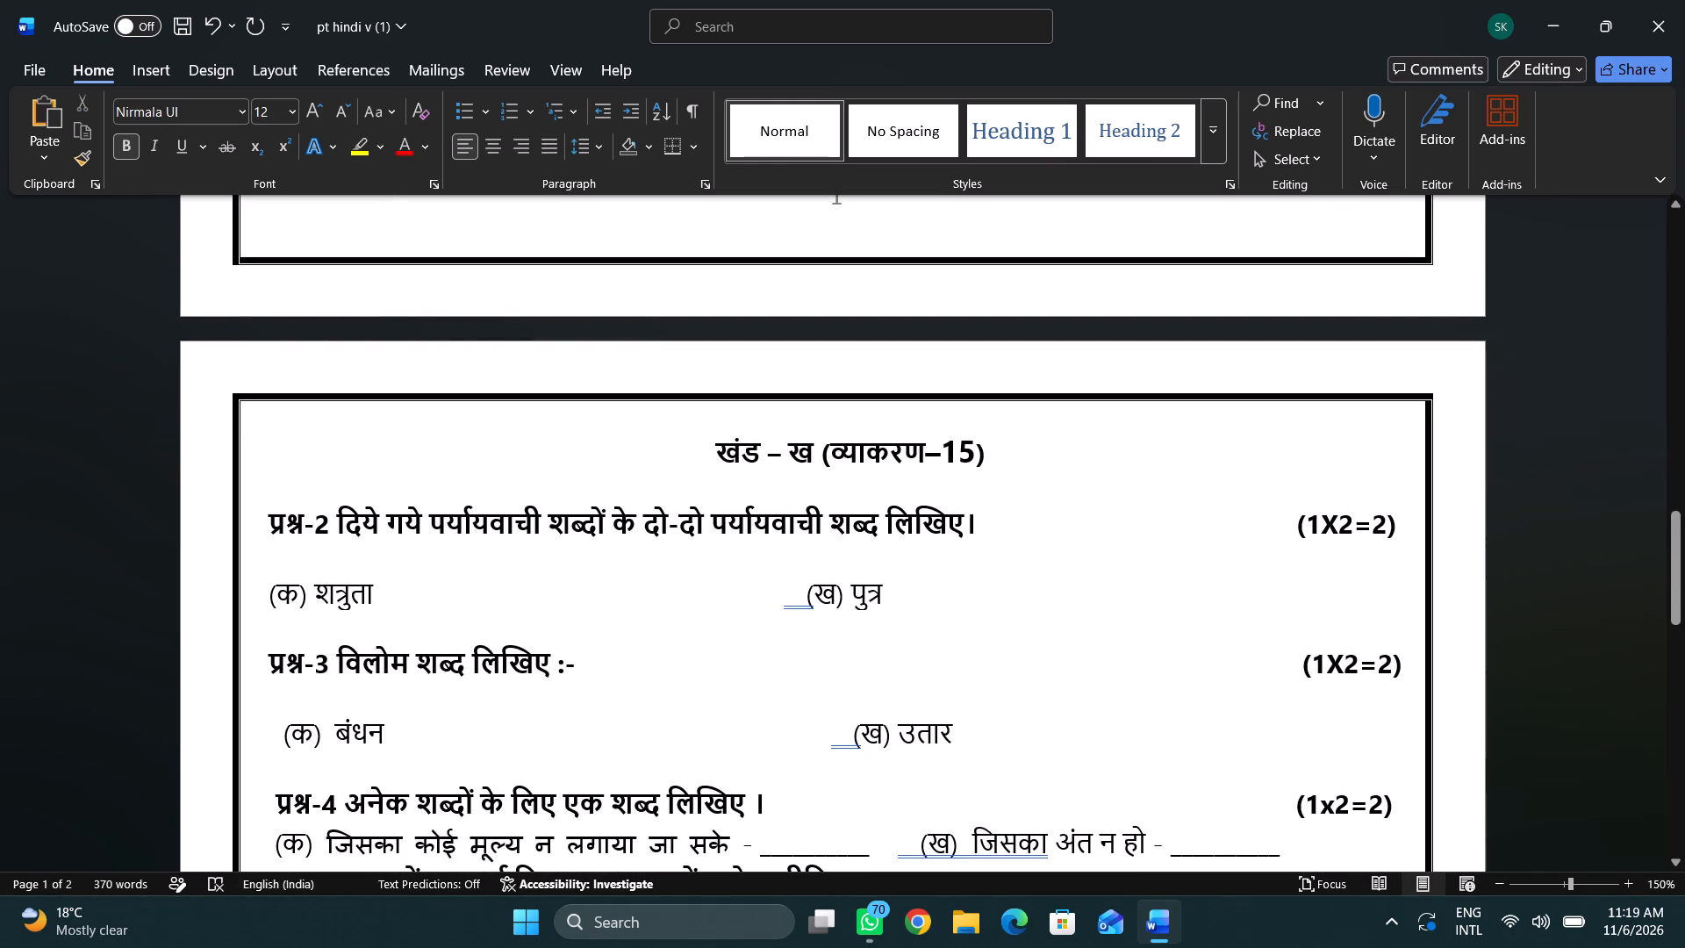
drag(309, 599, 265, 611)
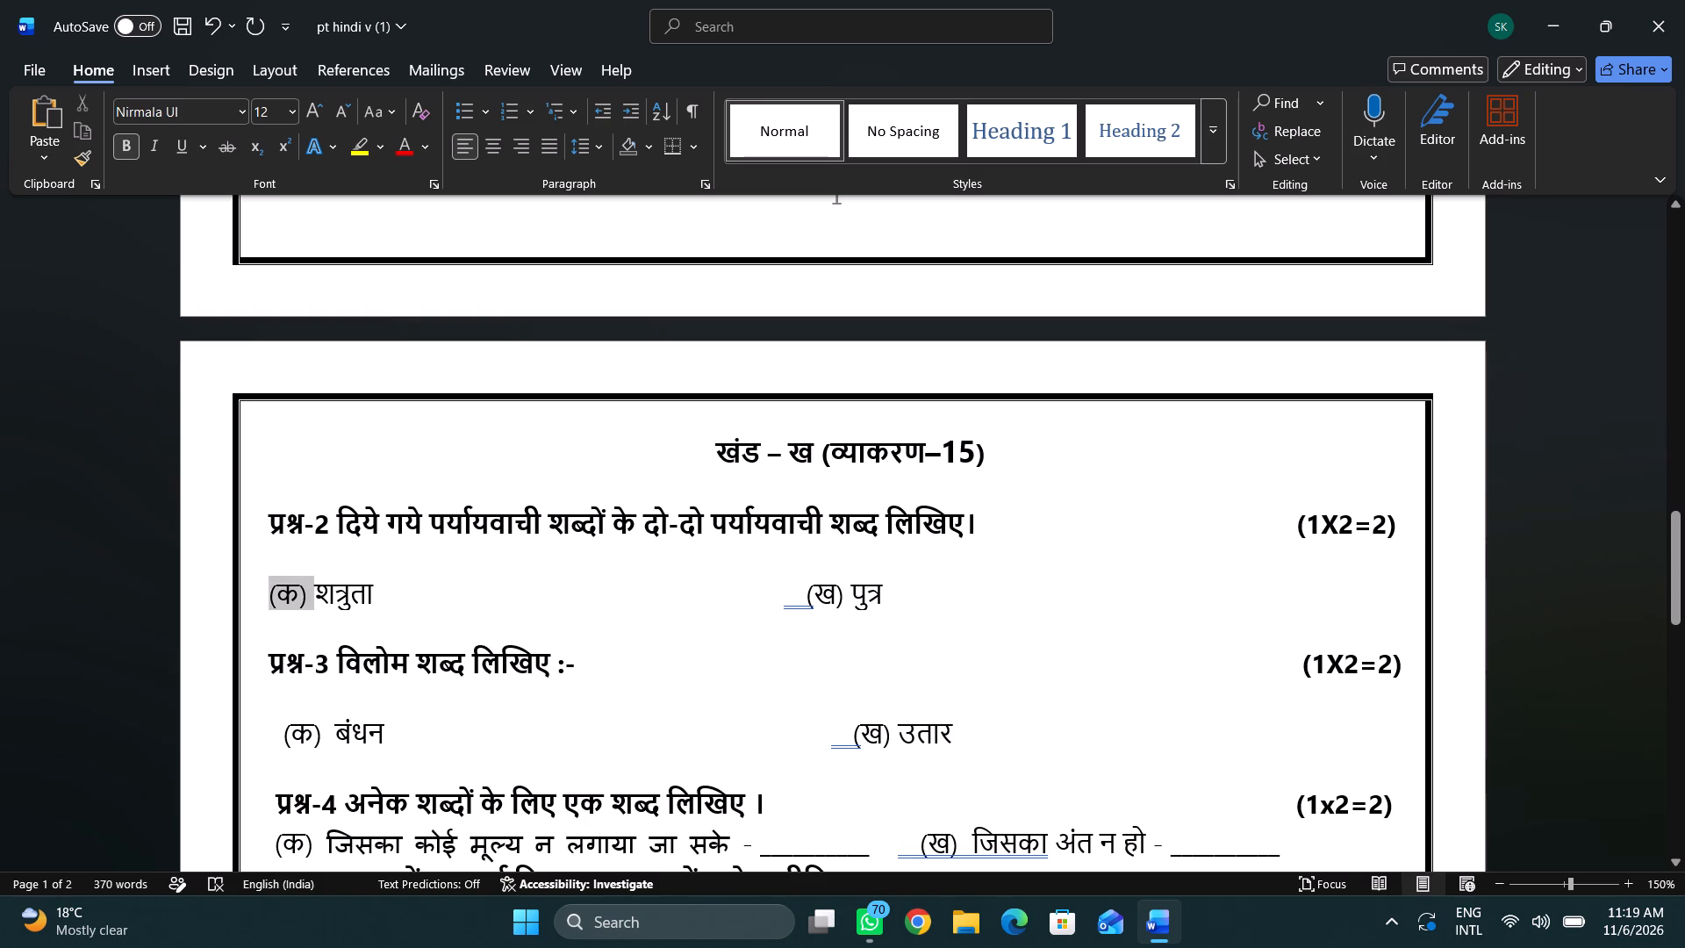
drag(265, 611, 266, 604)
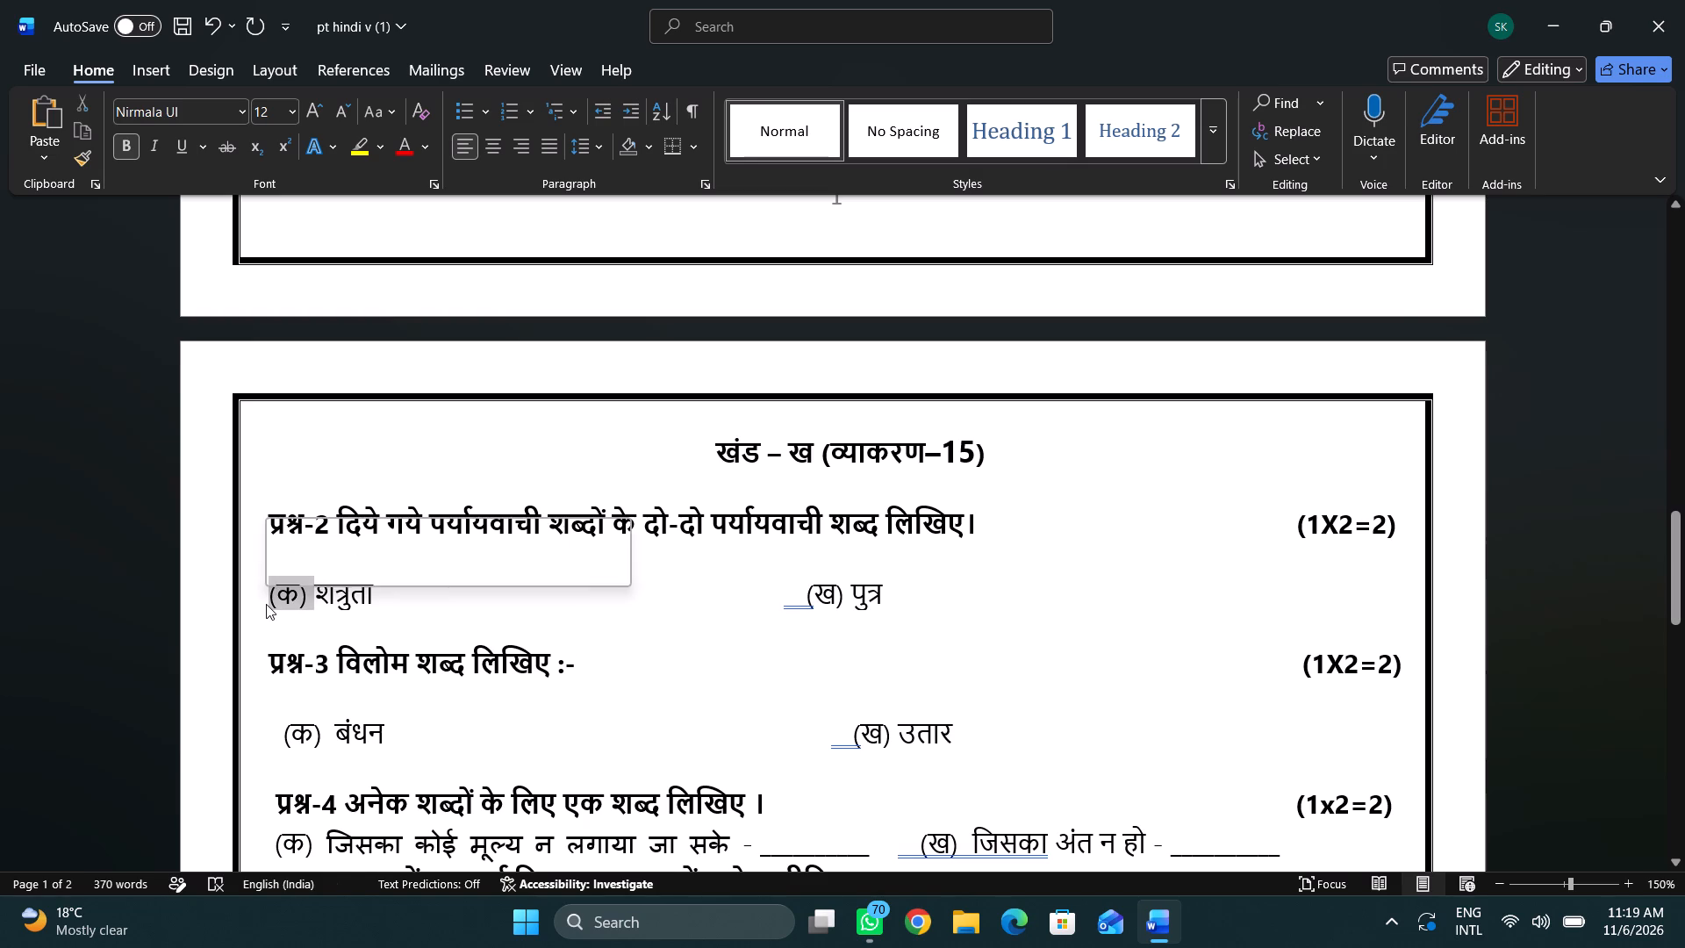
key(ctrl+c)
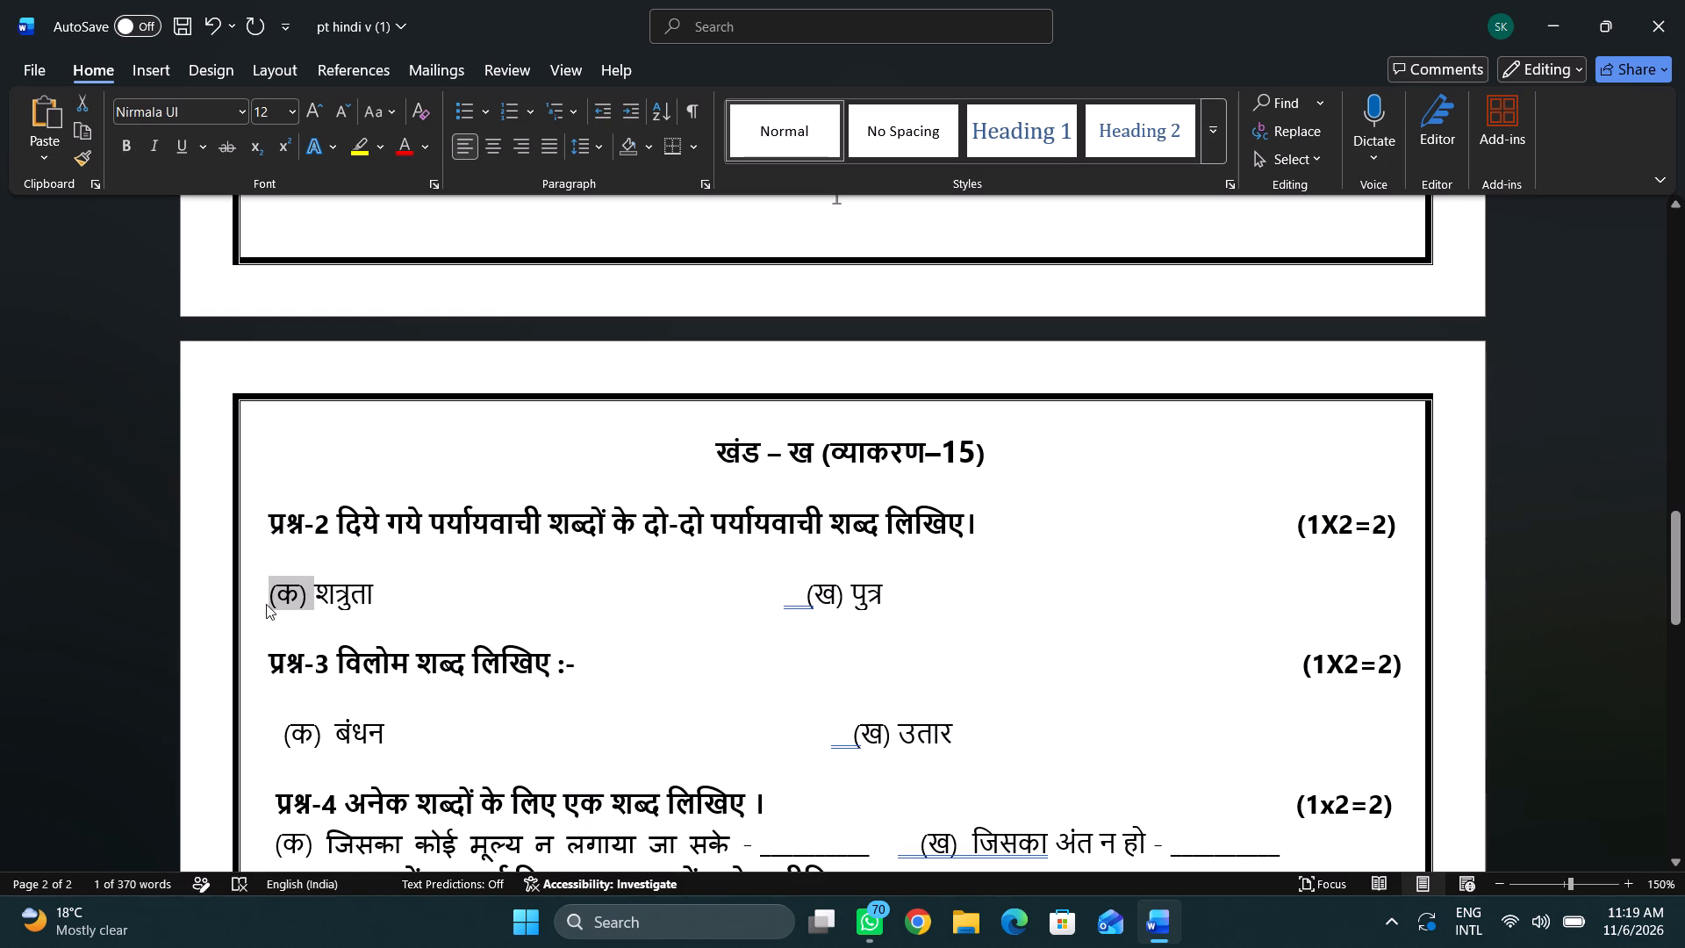
scroll(266, 604, down, 3)
scroll(266, 604, up, 2)
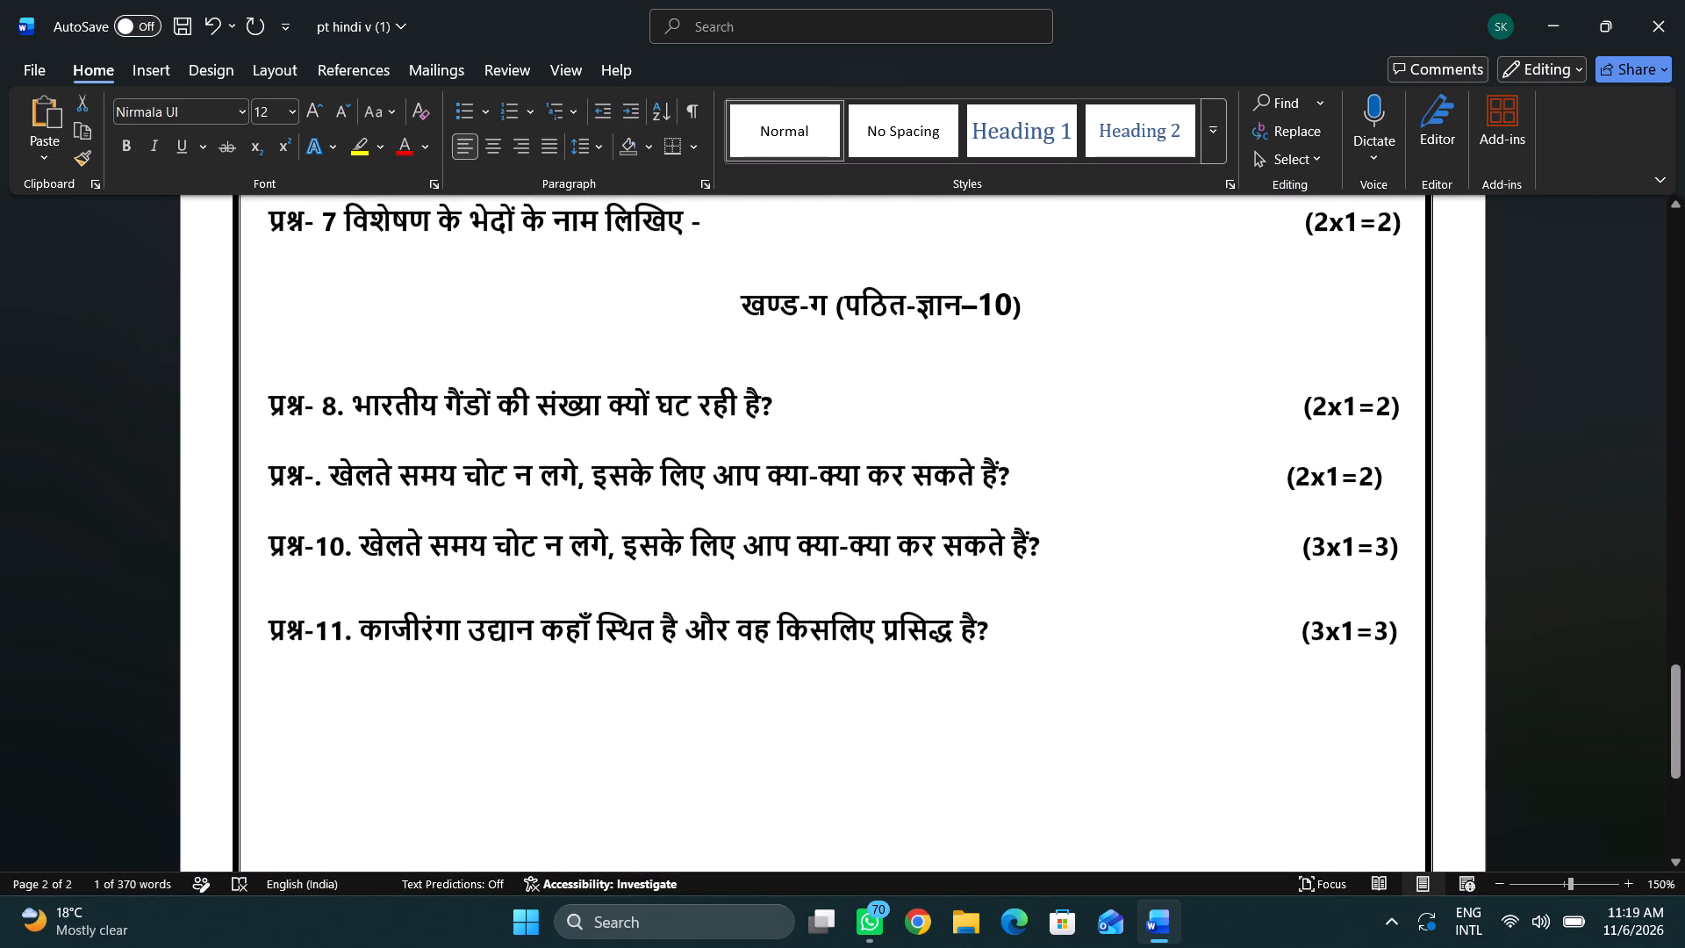
click(324, 478)
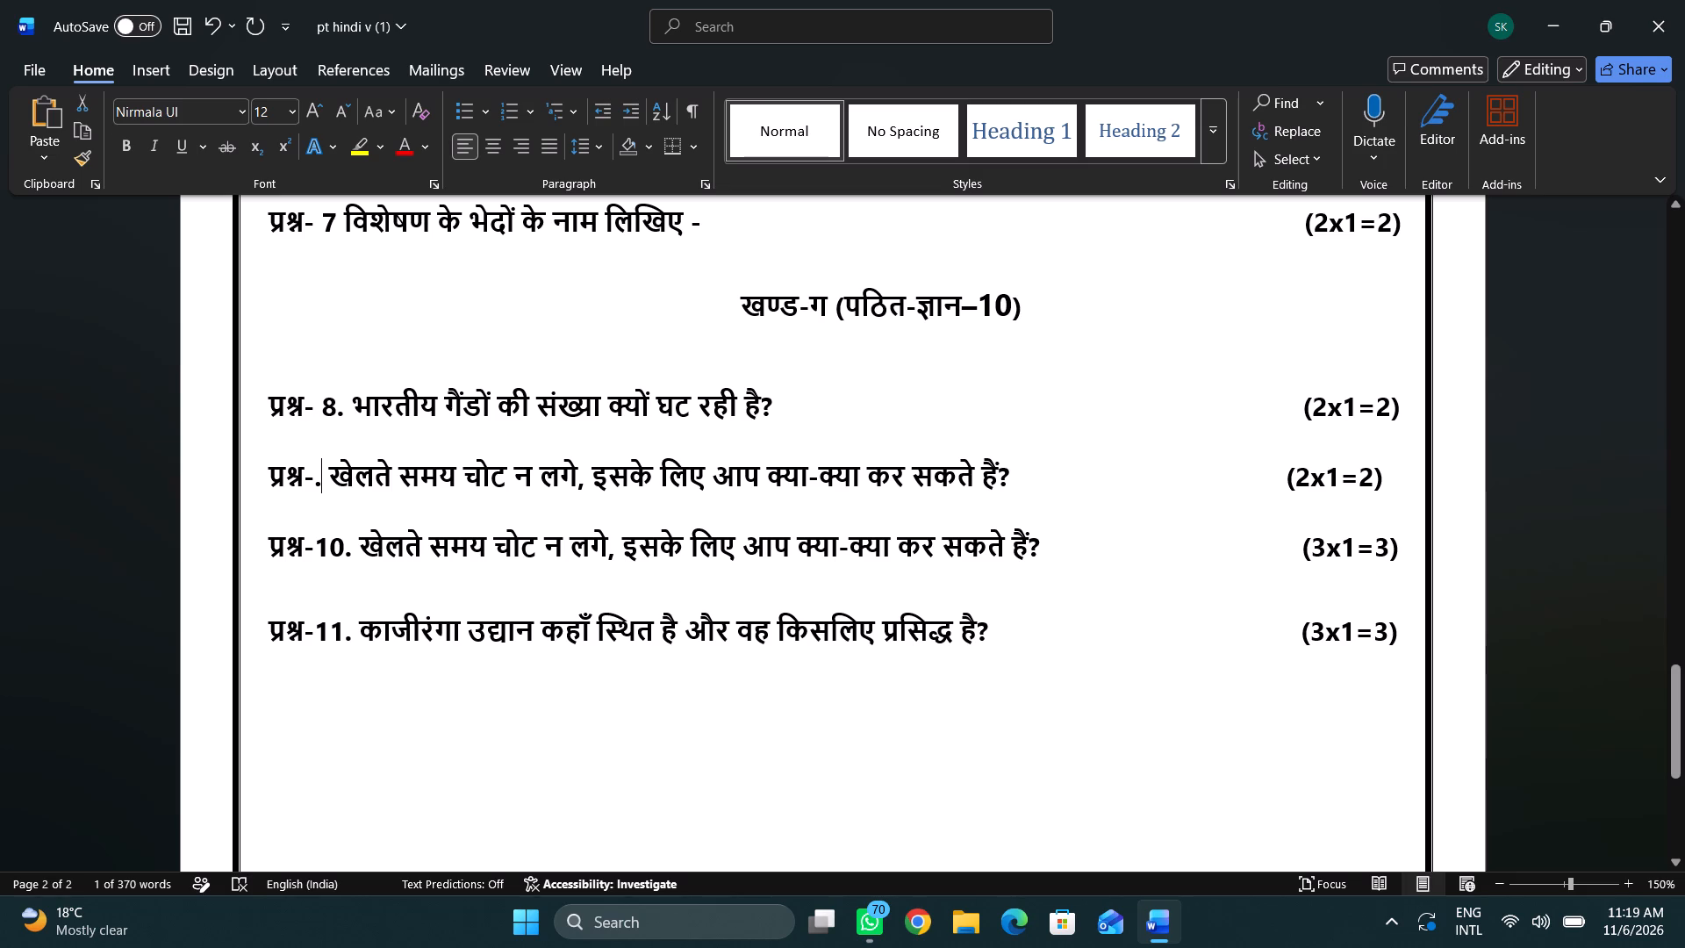
key(ctrl+v)
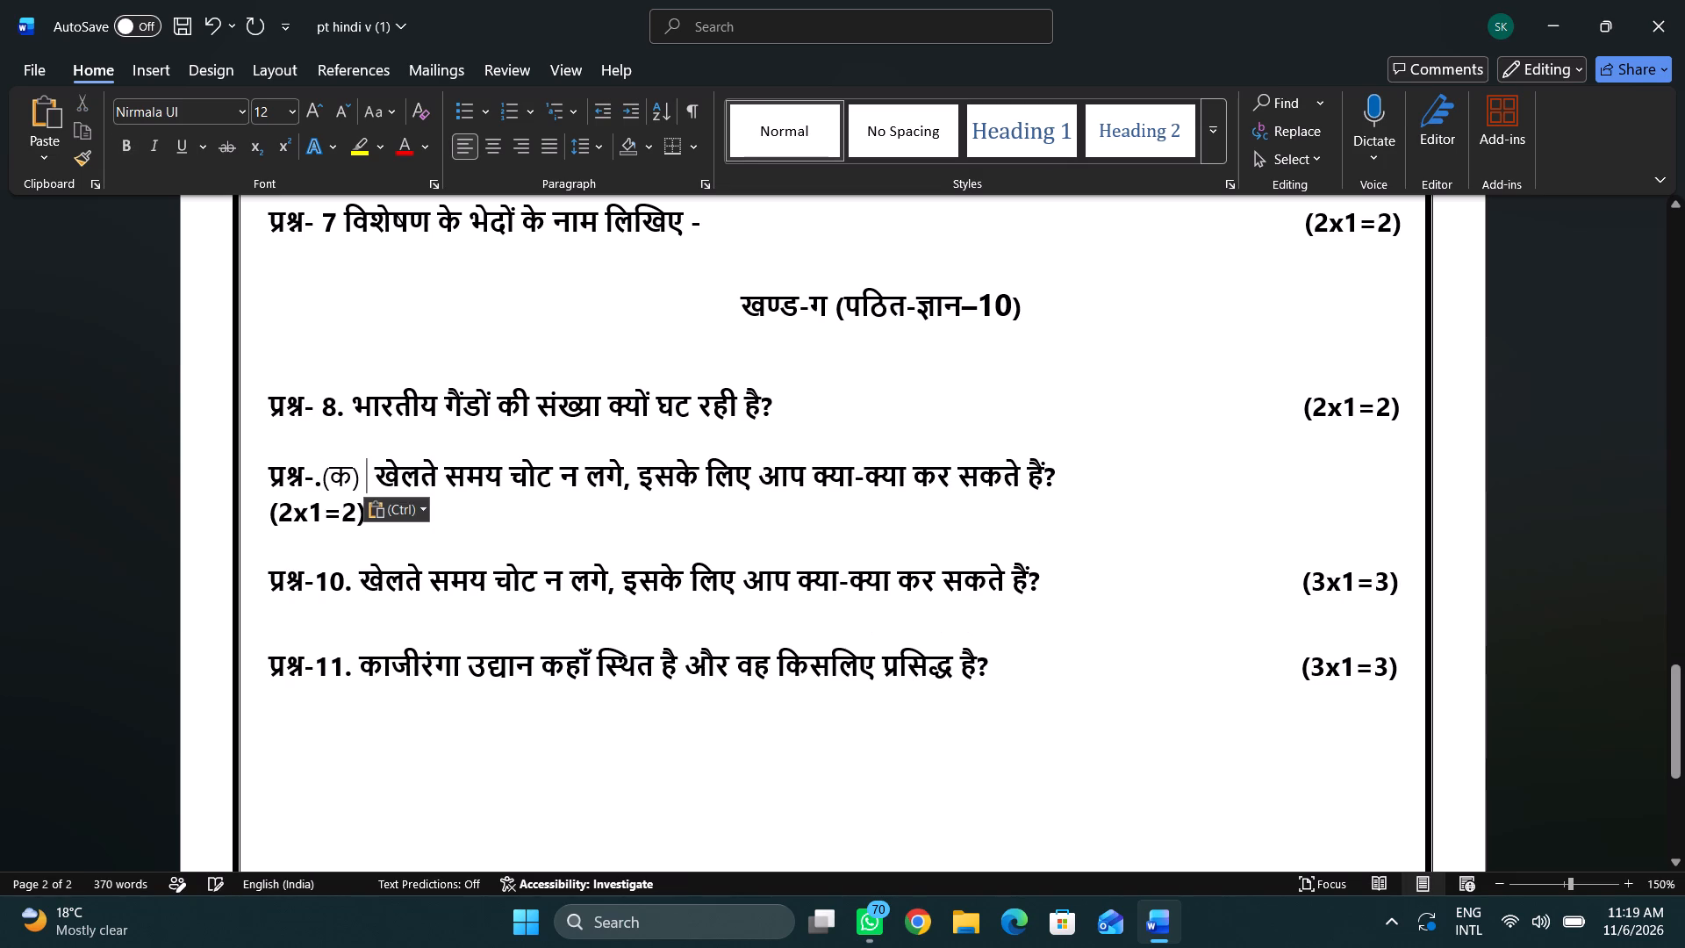
Remove the extra spaces before the (2x1=2) marks so they sit on the same line as the (क) खेलते समय question.
click(266, 513)
key(BackSpace)
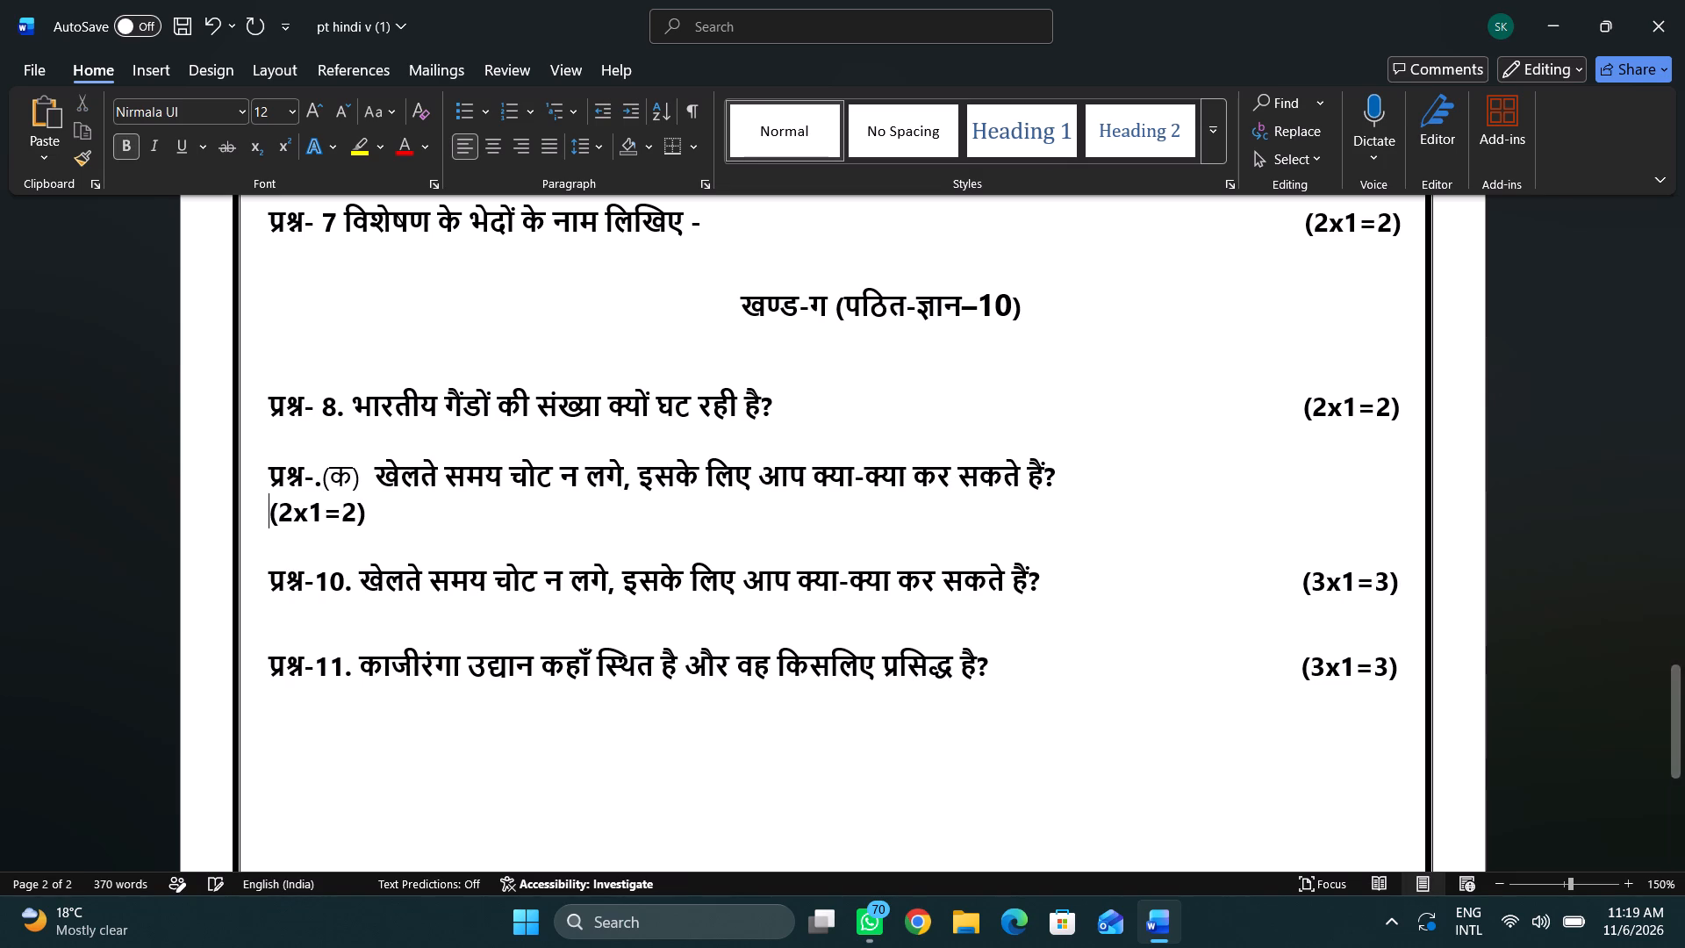
key(BackSpace)
key(BackSpace)
key(BackSpace)
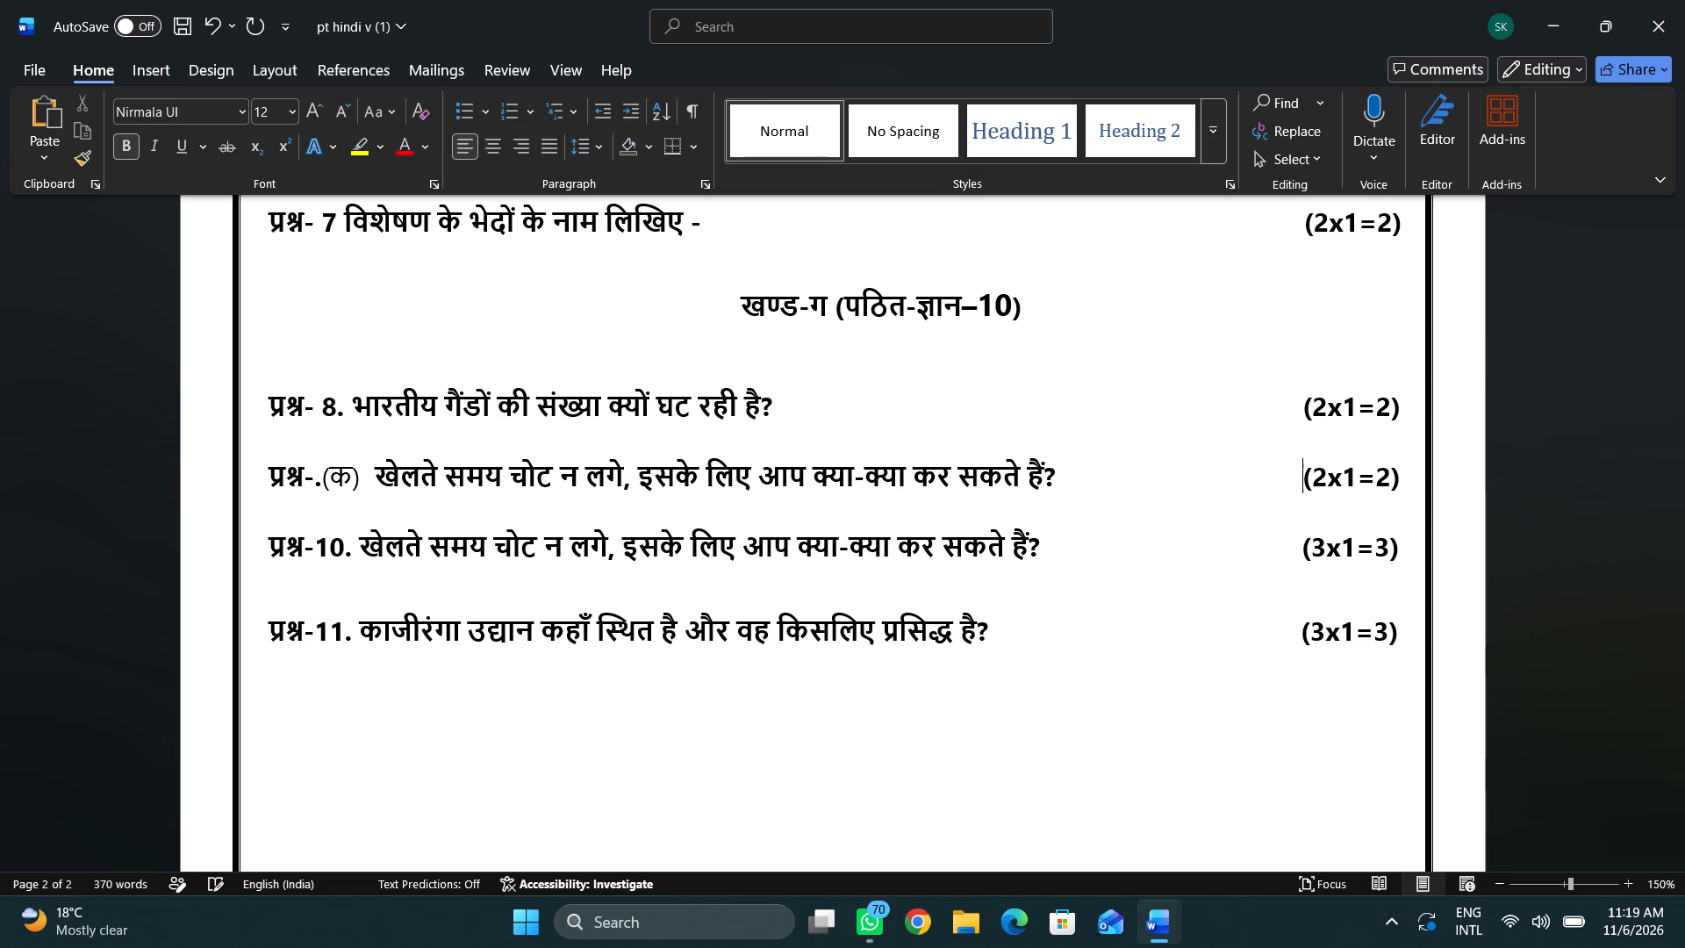
Copy the (ख) label before पुत्र under प्रश्न-2 and return to the खण्ड-ग questions.
scroll(266, 513, up, 1)
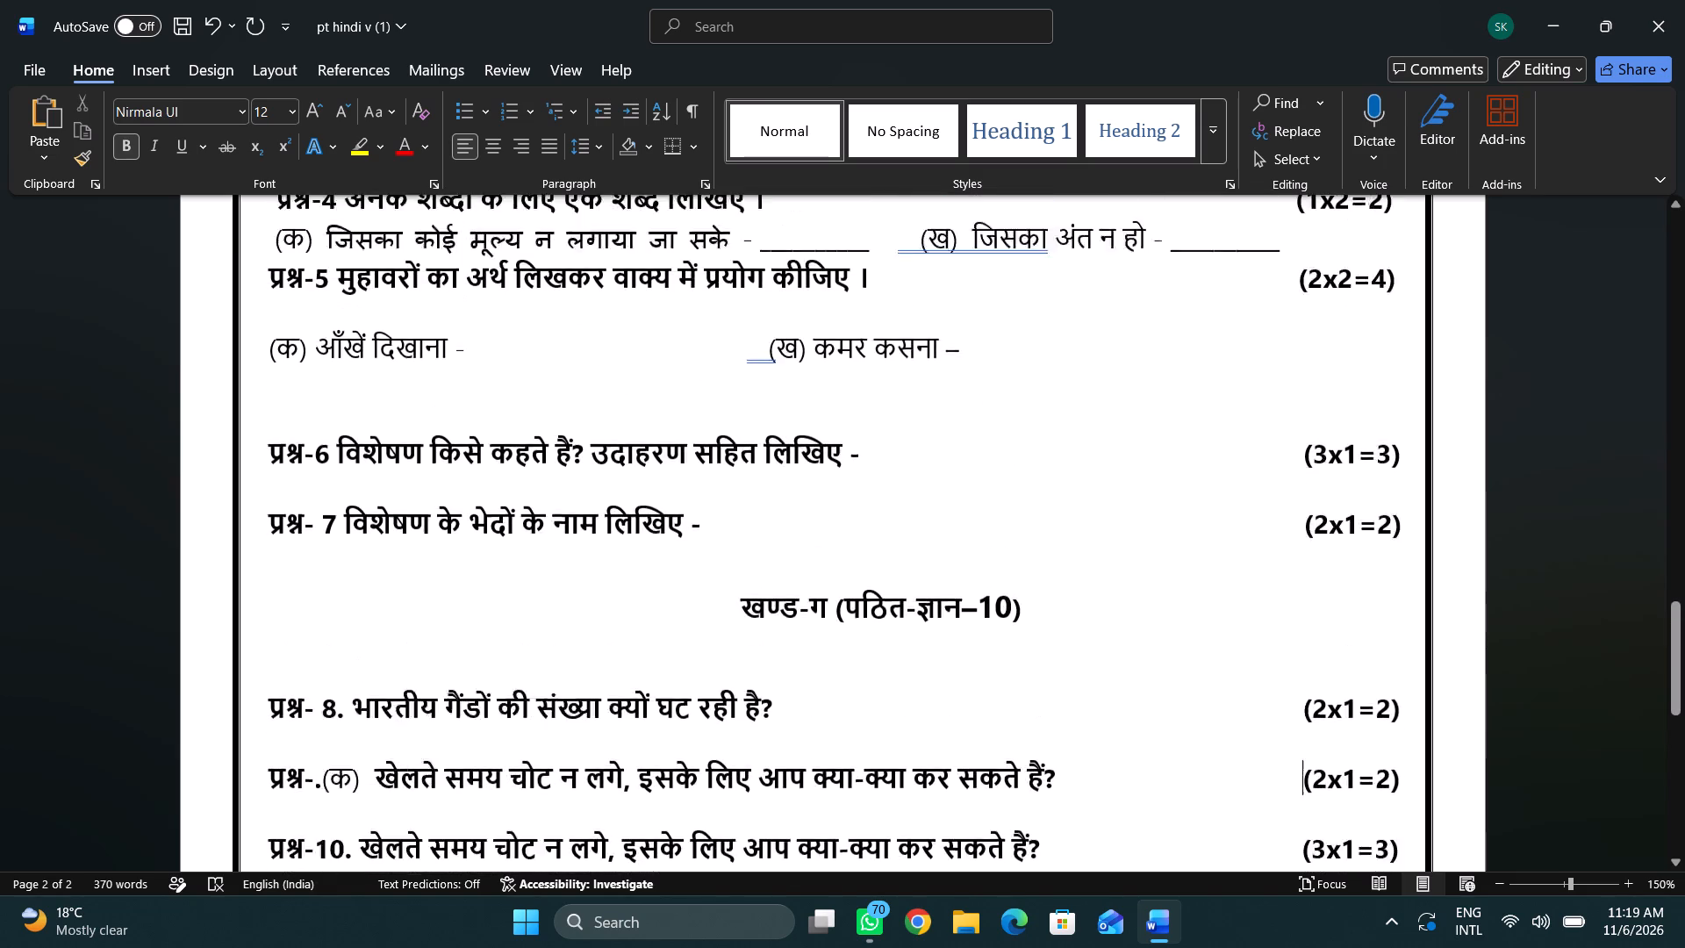
scroll(266, 513, up, 1)
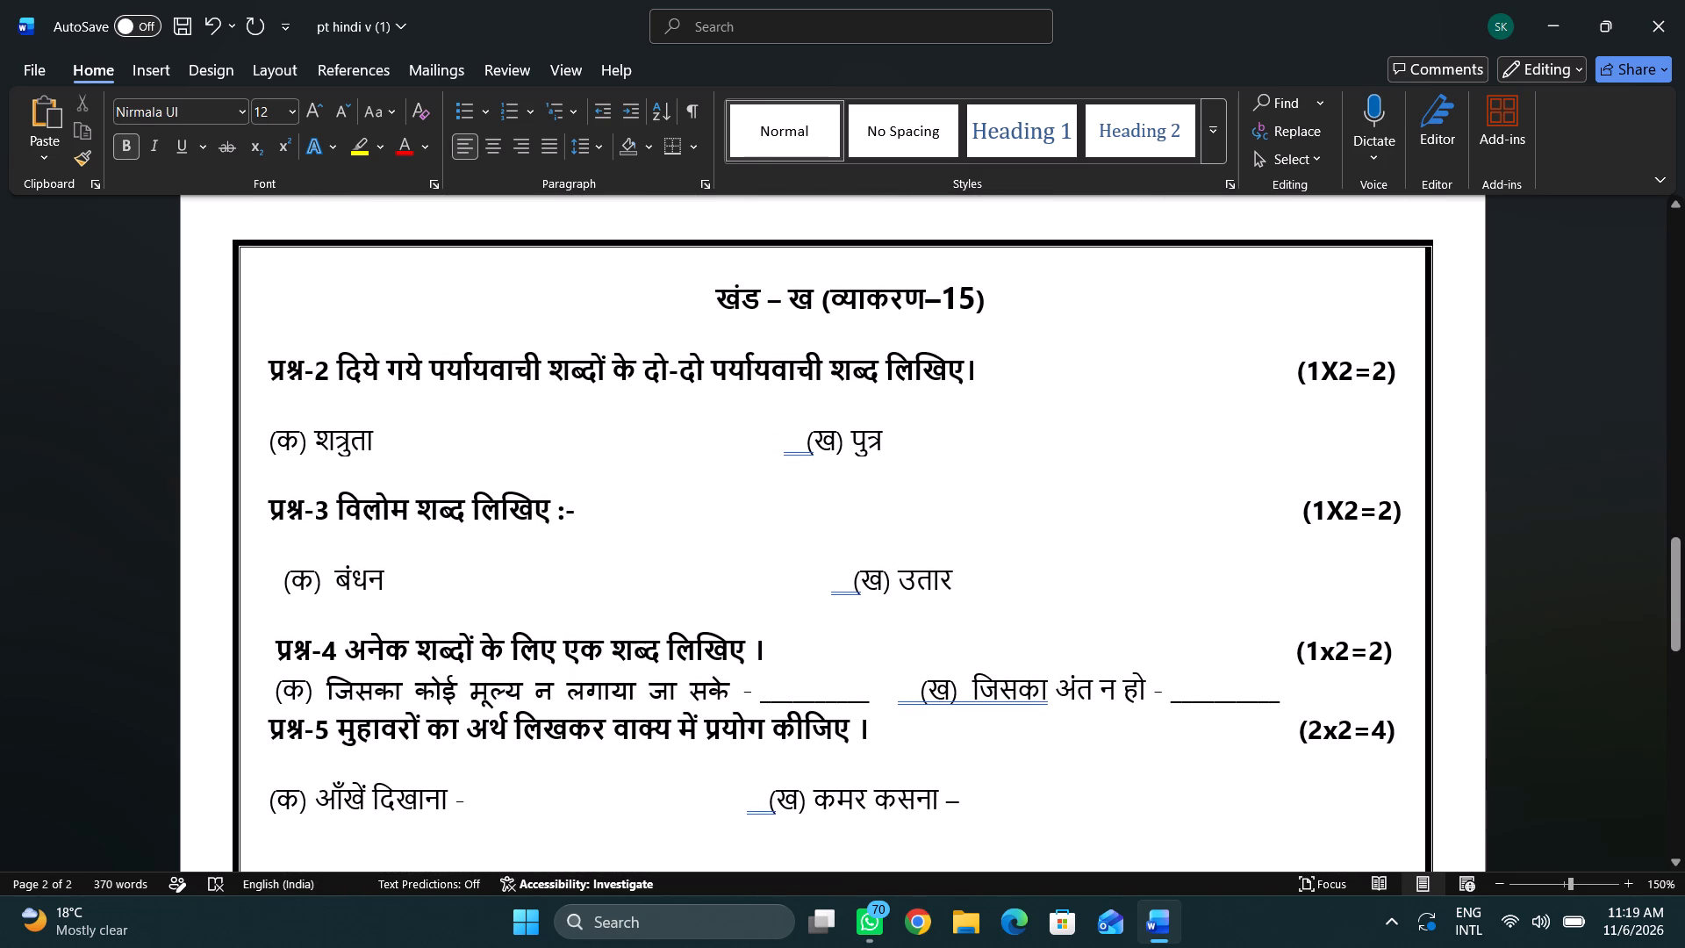
drag(848, 442, 817, 444)
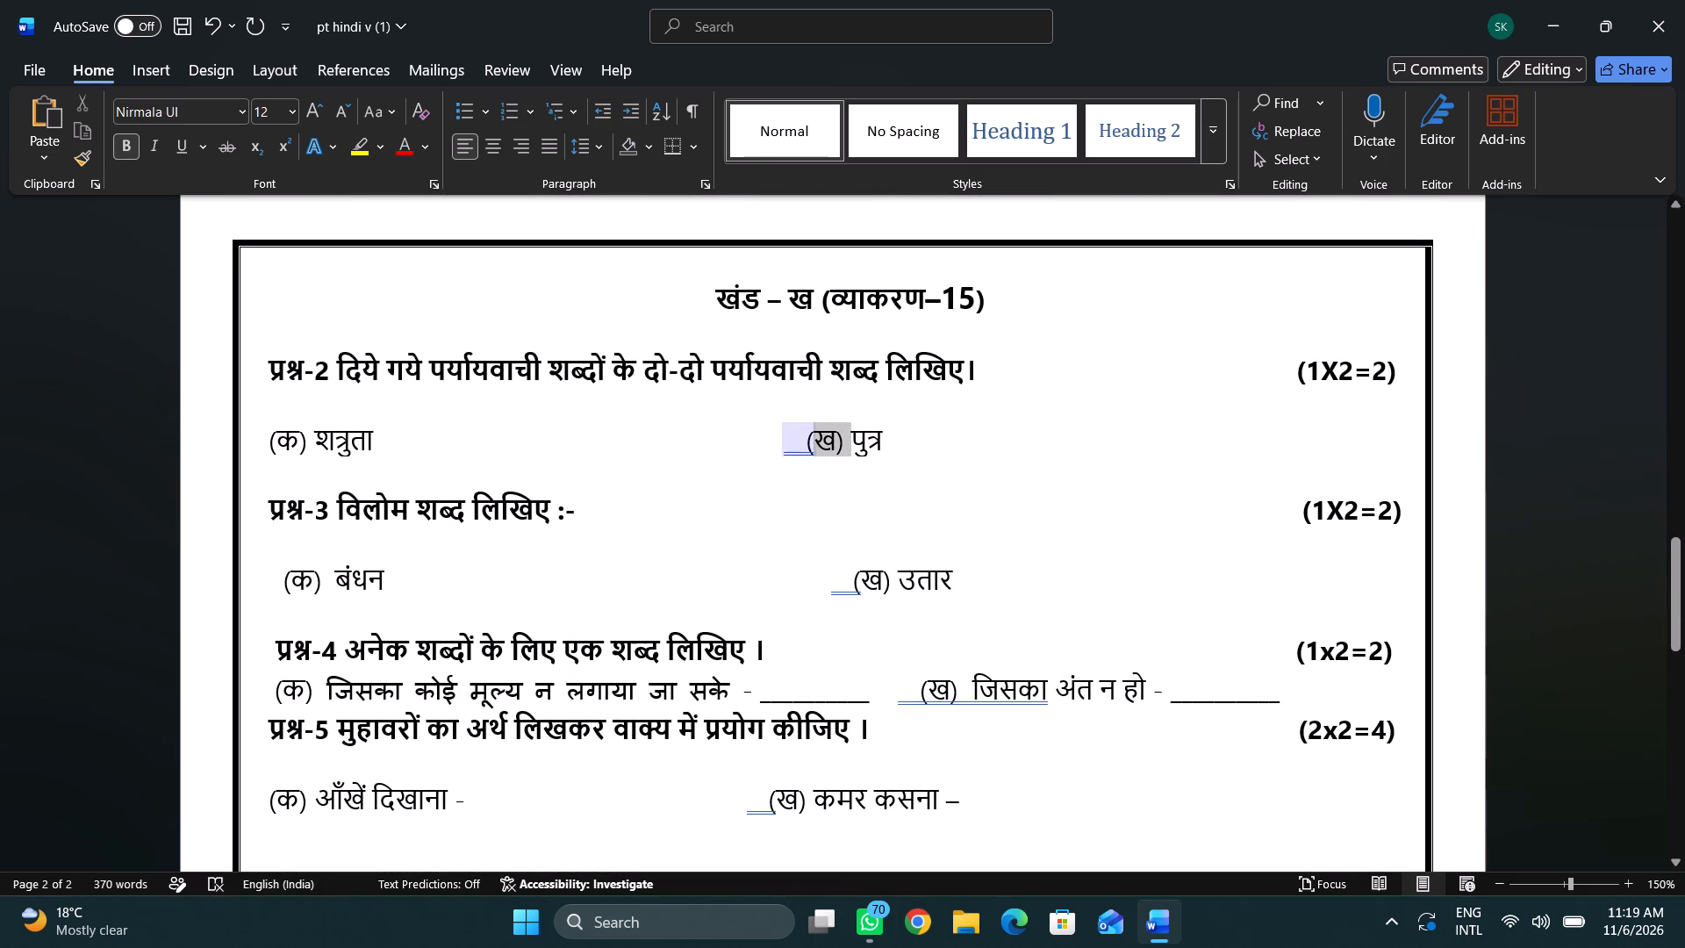
drag(817, 444, 813, 442)
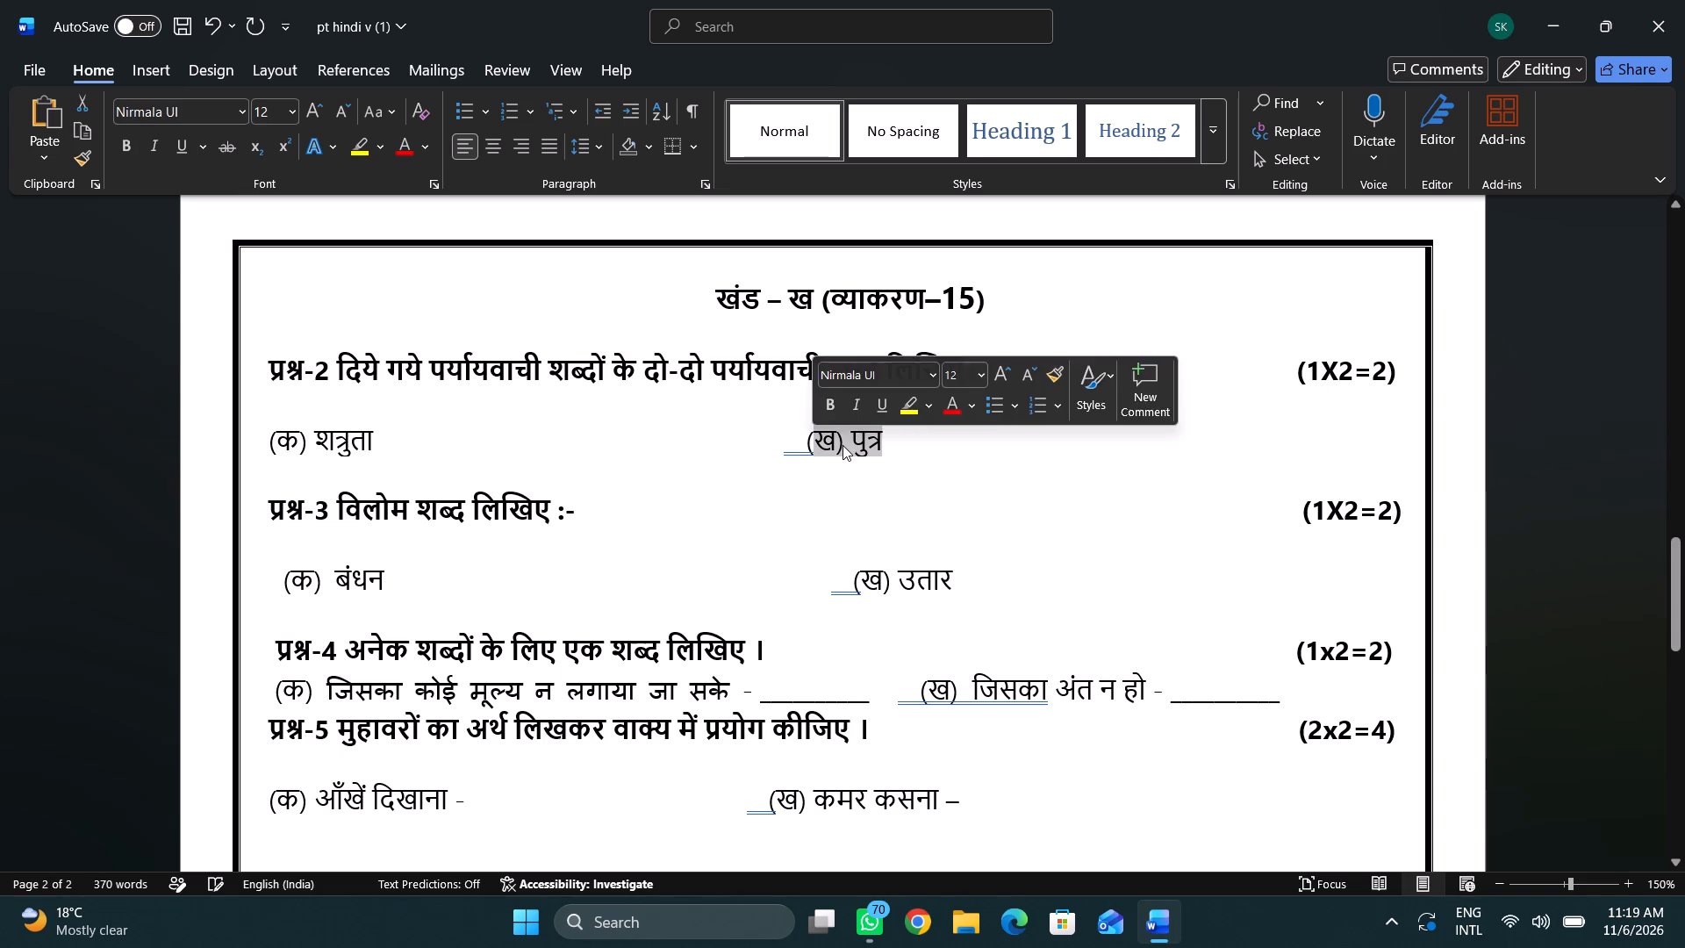
click(842, 445)
drag(842, 437, 821, 457)
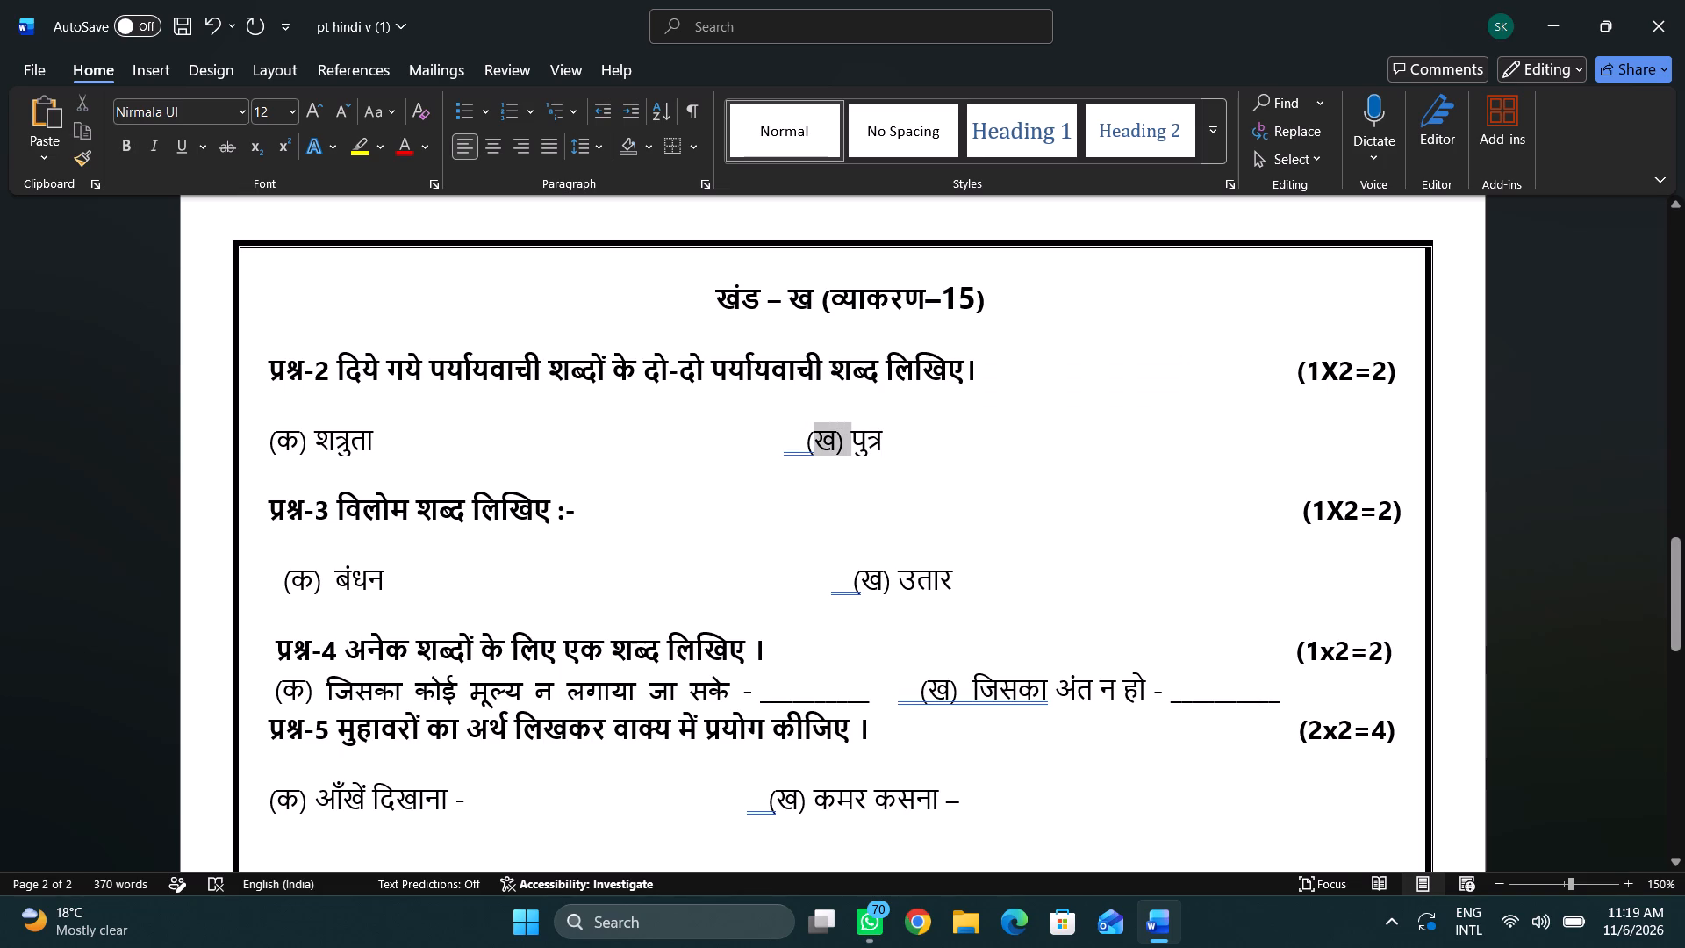
drag(821, 457, 828, 436)
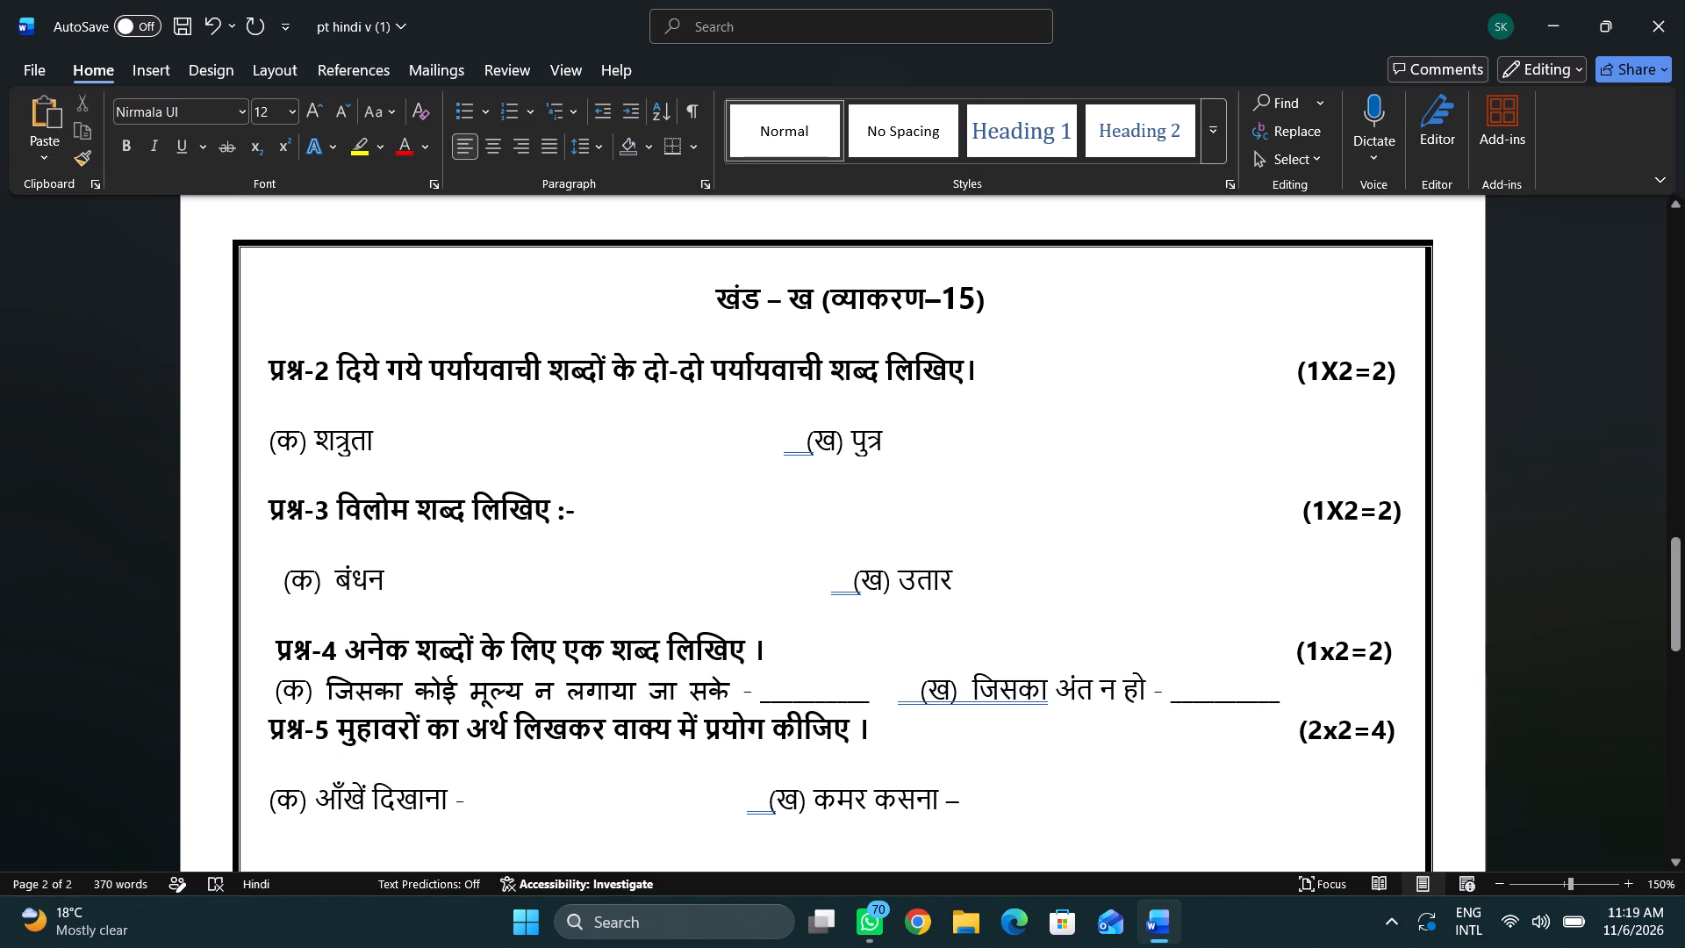
drag(842, 447, 810, 446)
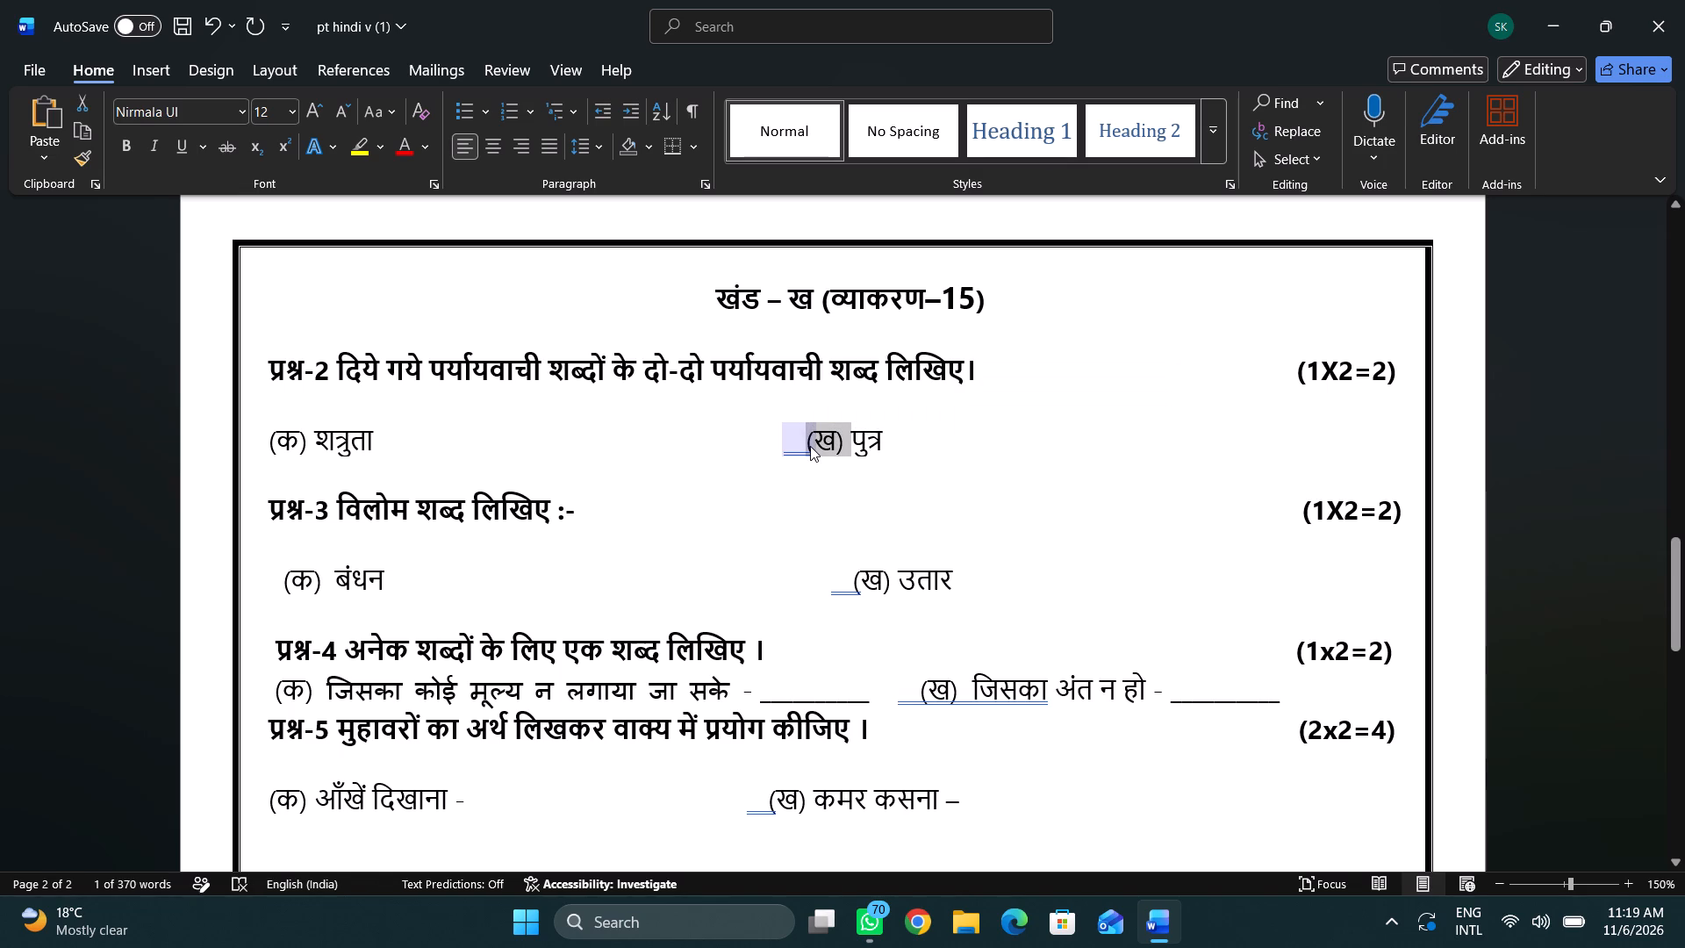
key(ctrl+c)
scroll(810, 446, down, 1)
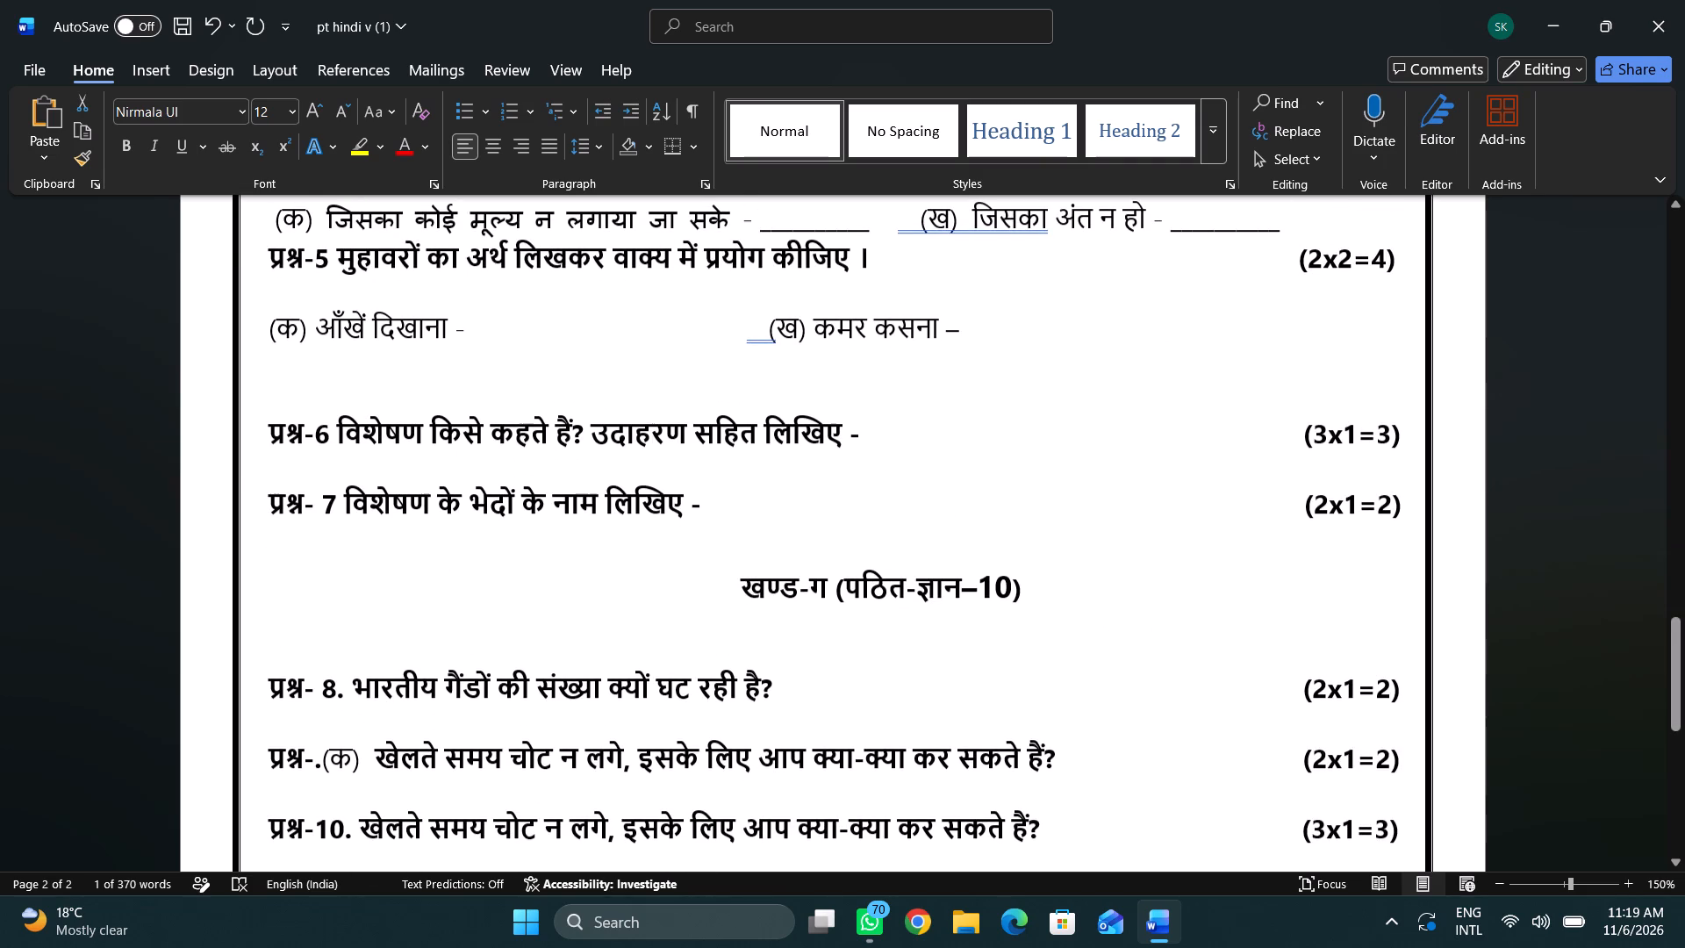
scroll(810, 446, down, 3)
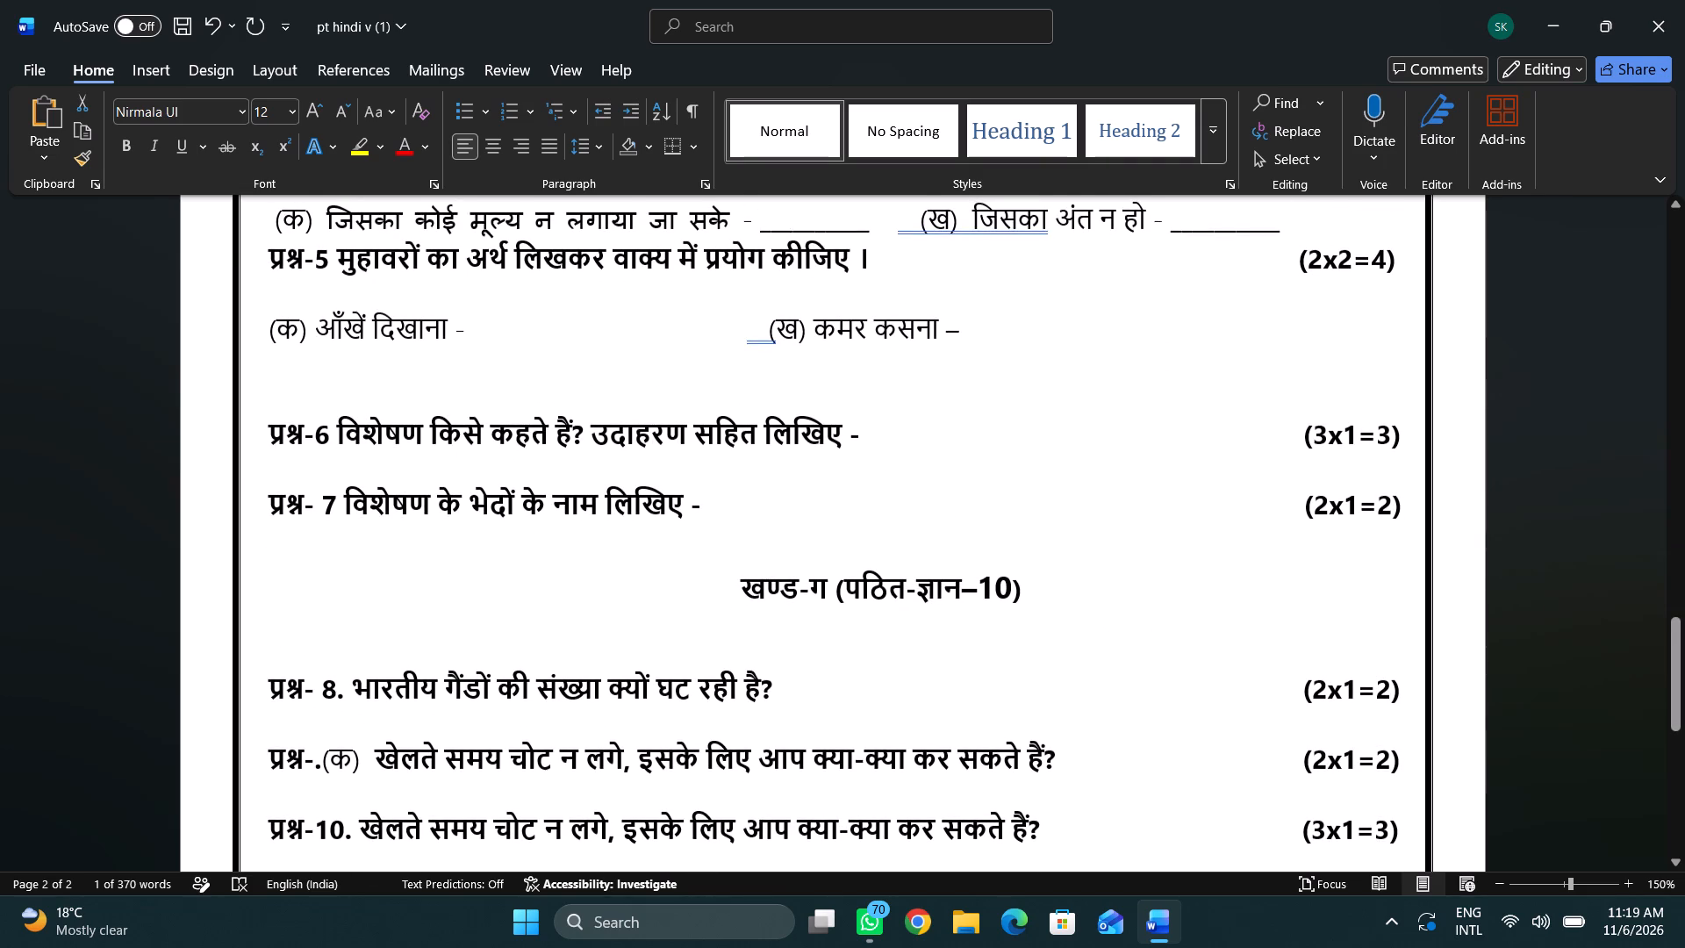
scroll(810, 446, down, 2)
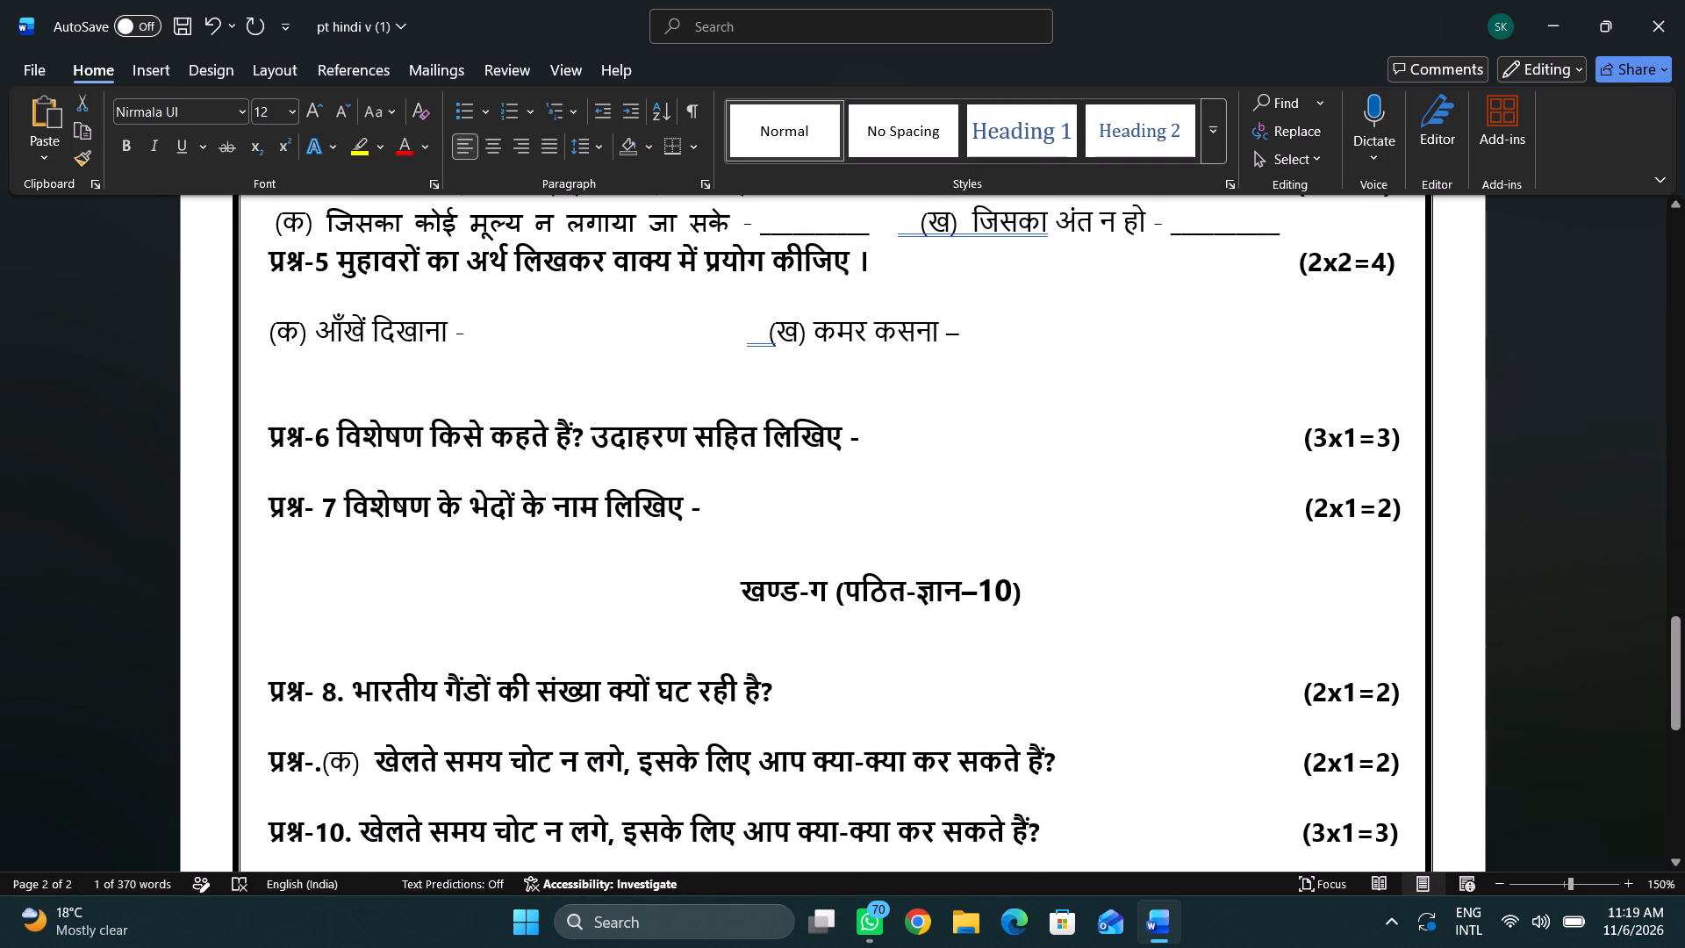
scroll(810, 446, down, 1)
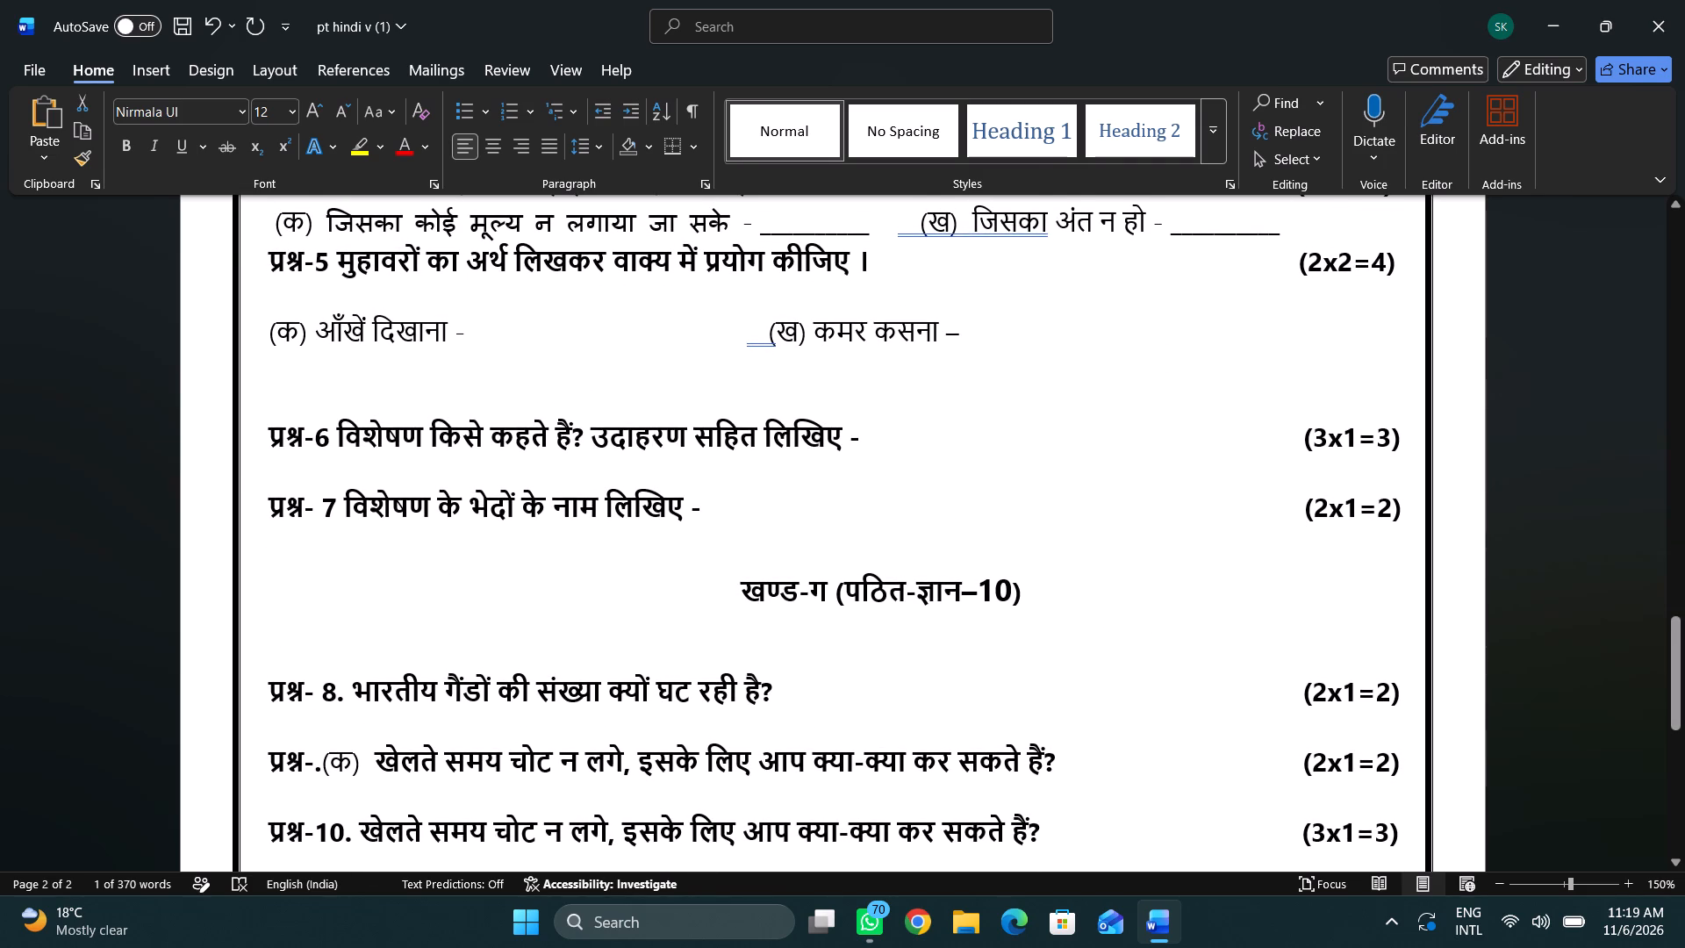
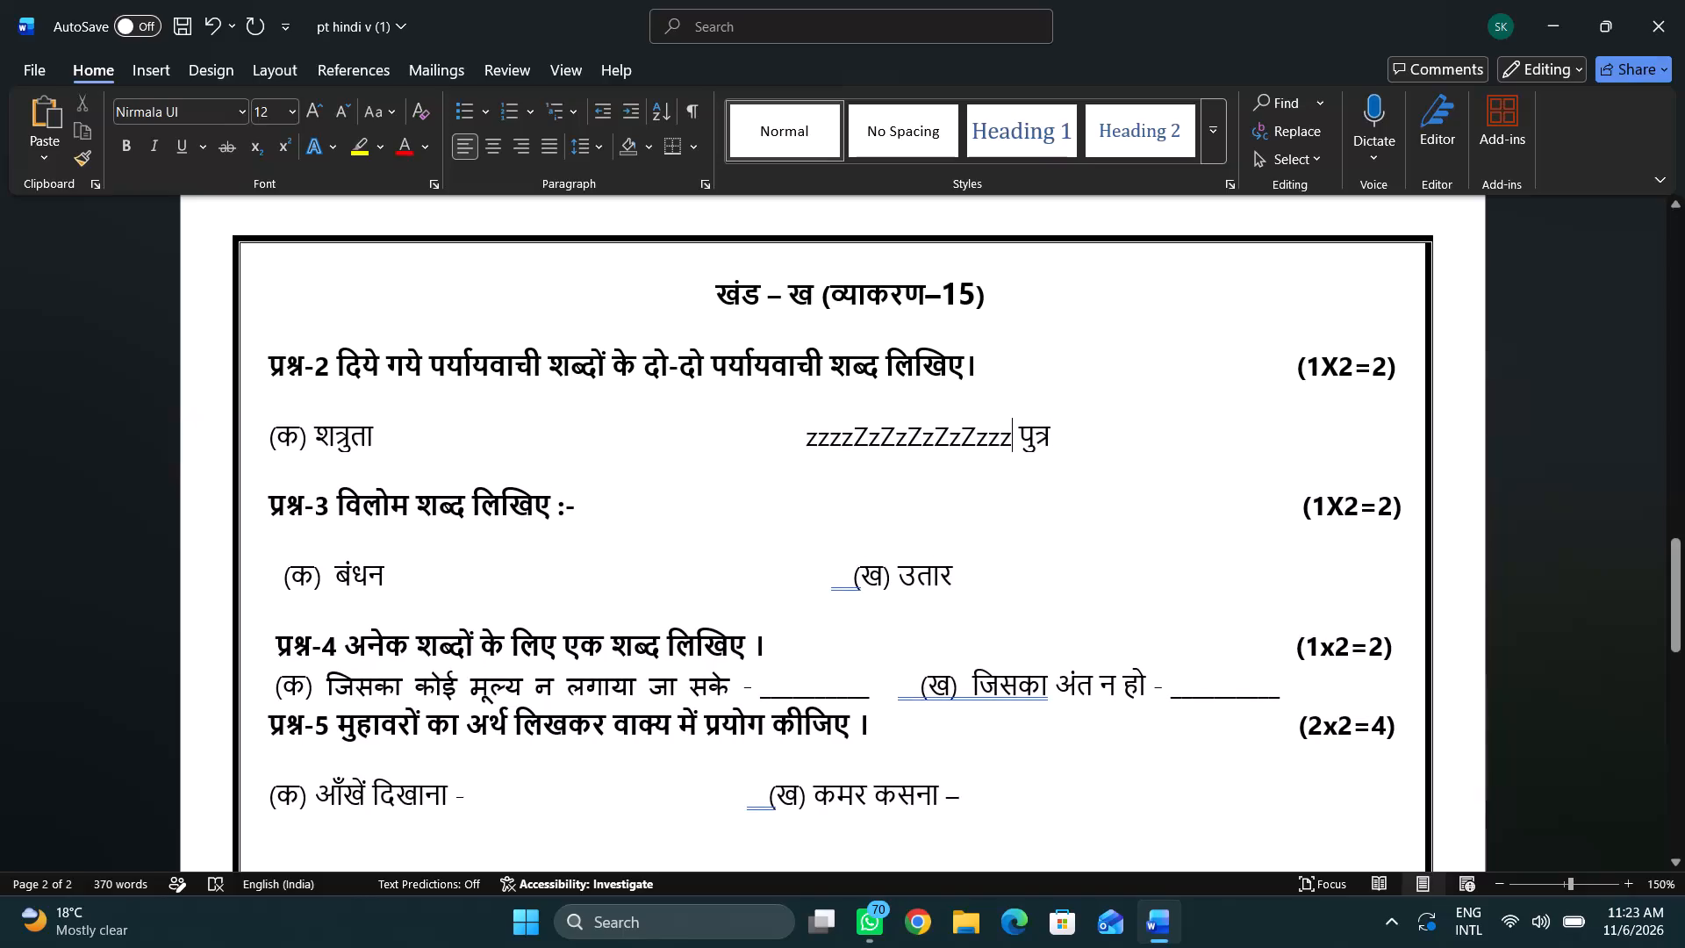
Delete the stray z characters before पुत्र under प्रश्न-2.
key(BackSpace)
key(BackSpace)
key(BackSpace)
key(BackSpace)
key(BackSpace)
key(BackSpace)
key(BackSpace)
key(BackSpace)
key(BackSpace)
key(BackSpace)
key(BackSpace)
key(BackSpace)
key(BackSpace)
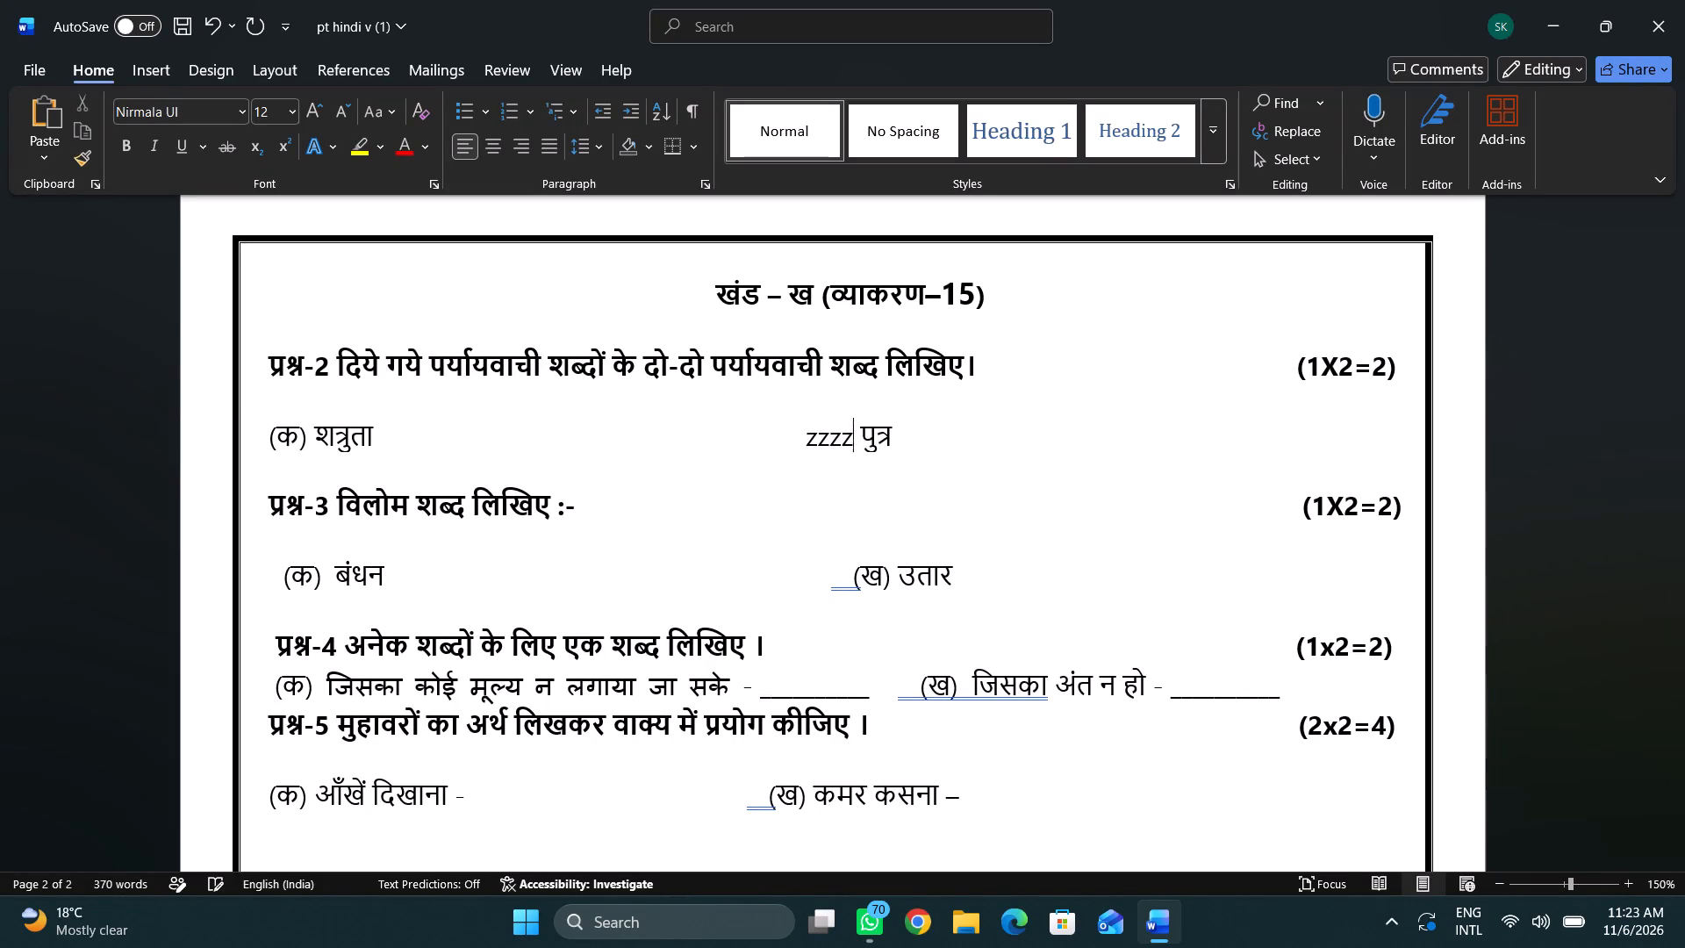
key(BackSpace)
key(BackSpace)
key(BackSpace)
Restore the (ख) label before पुत्र under प्रश्न-2 by undoing the stray z typing, redoing any edits undone too far.
triple_click(204, 24)
triple_click(204, 24)
triple_click(204, 24)
triple_click(204, 24)
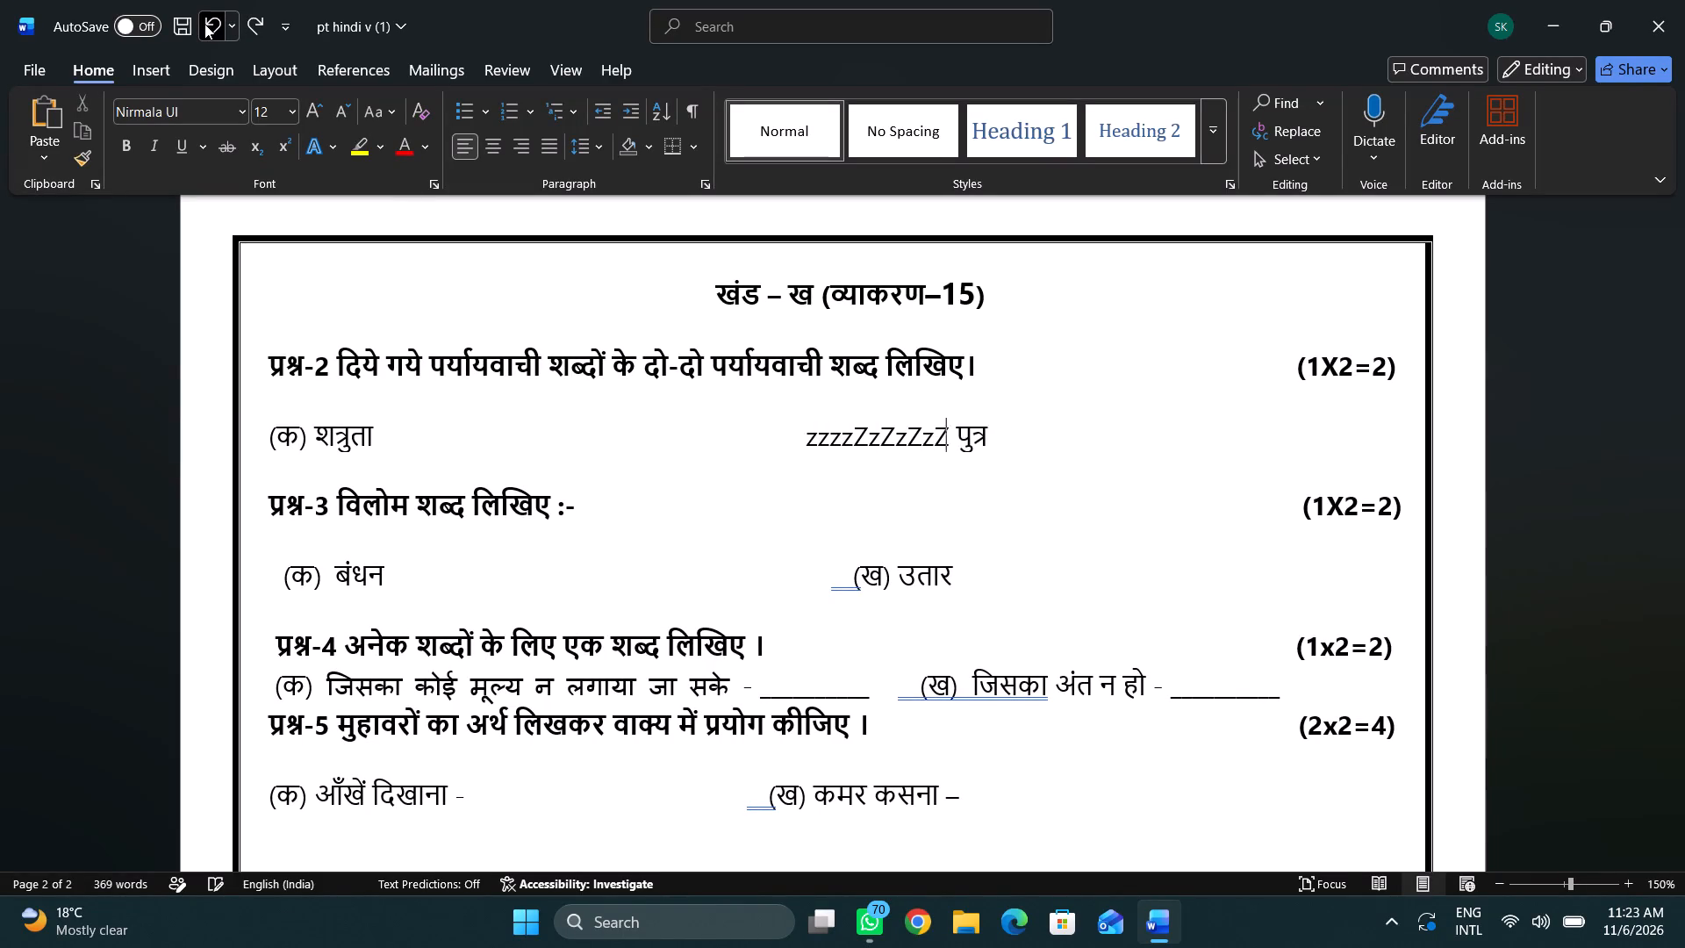
triple_click(204, 24)
triple_click(204, 24)
click(204, 24)
scroll(204, 24, up, 1)
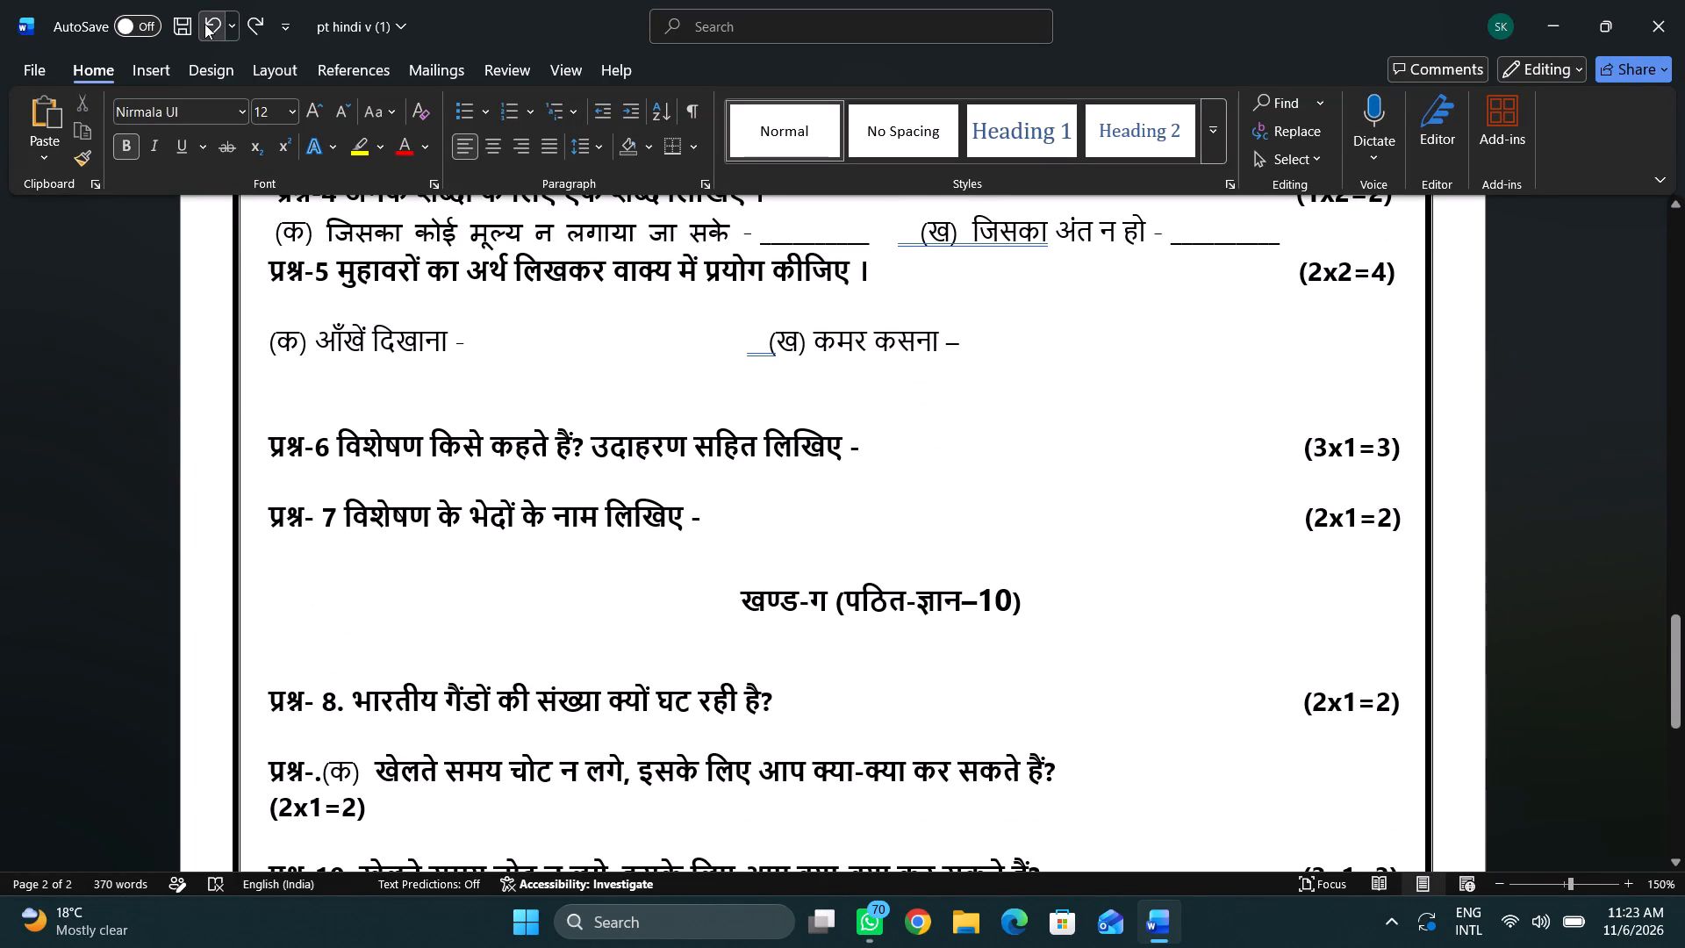
scroll(204, 24, up, 3)
click(259, 24)
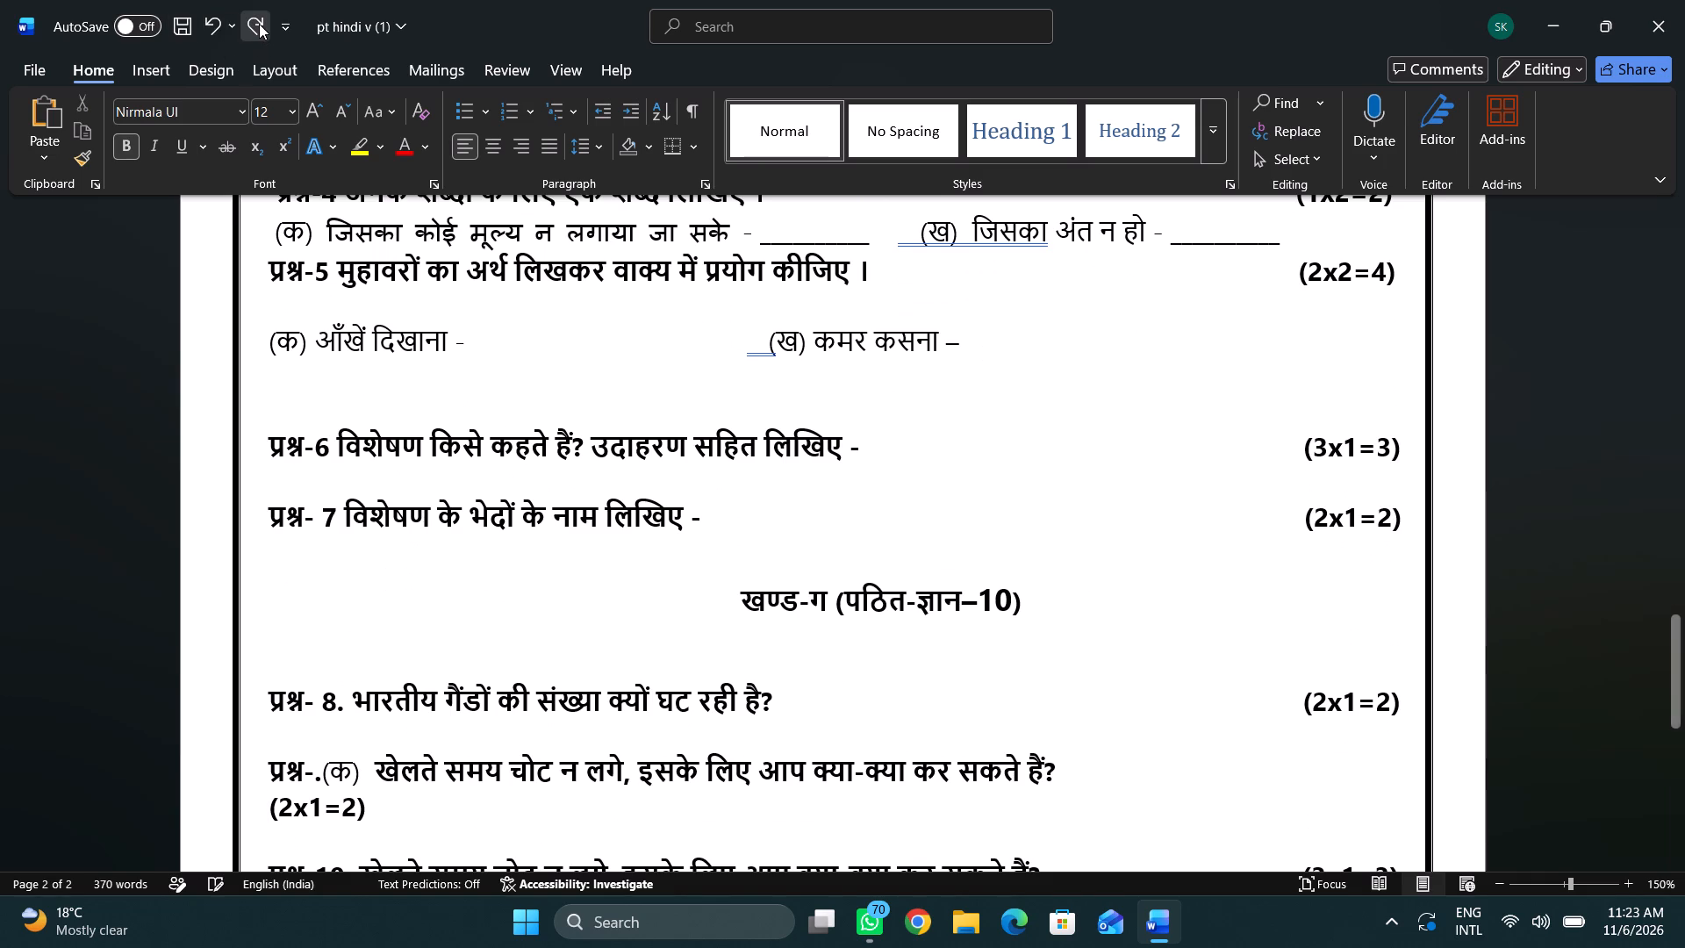
click(259, 24)
click(259, 24)
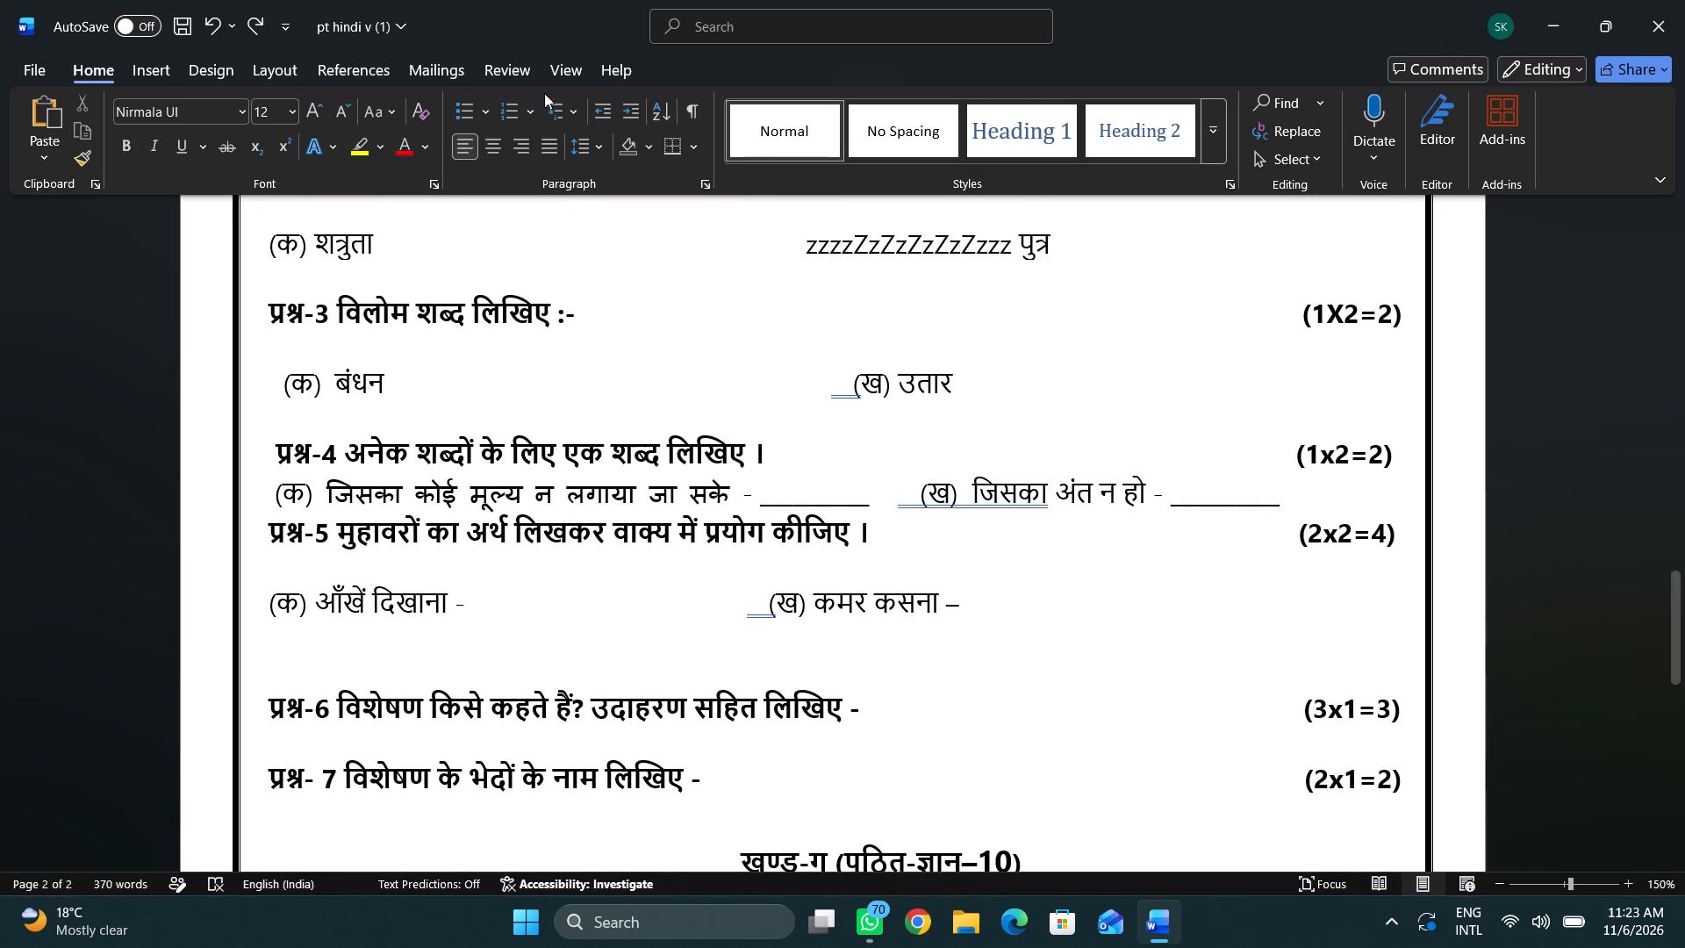
click(205, 18)
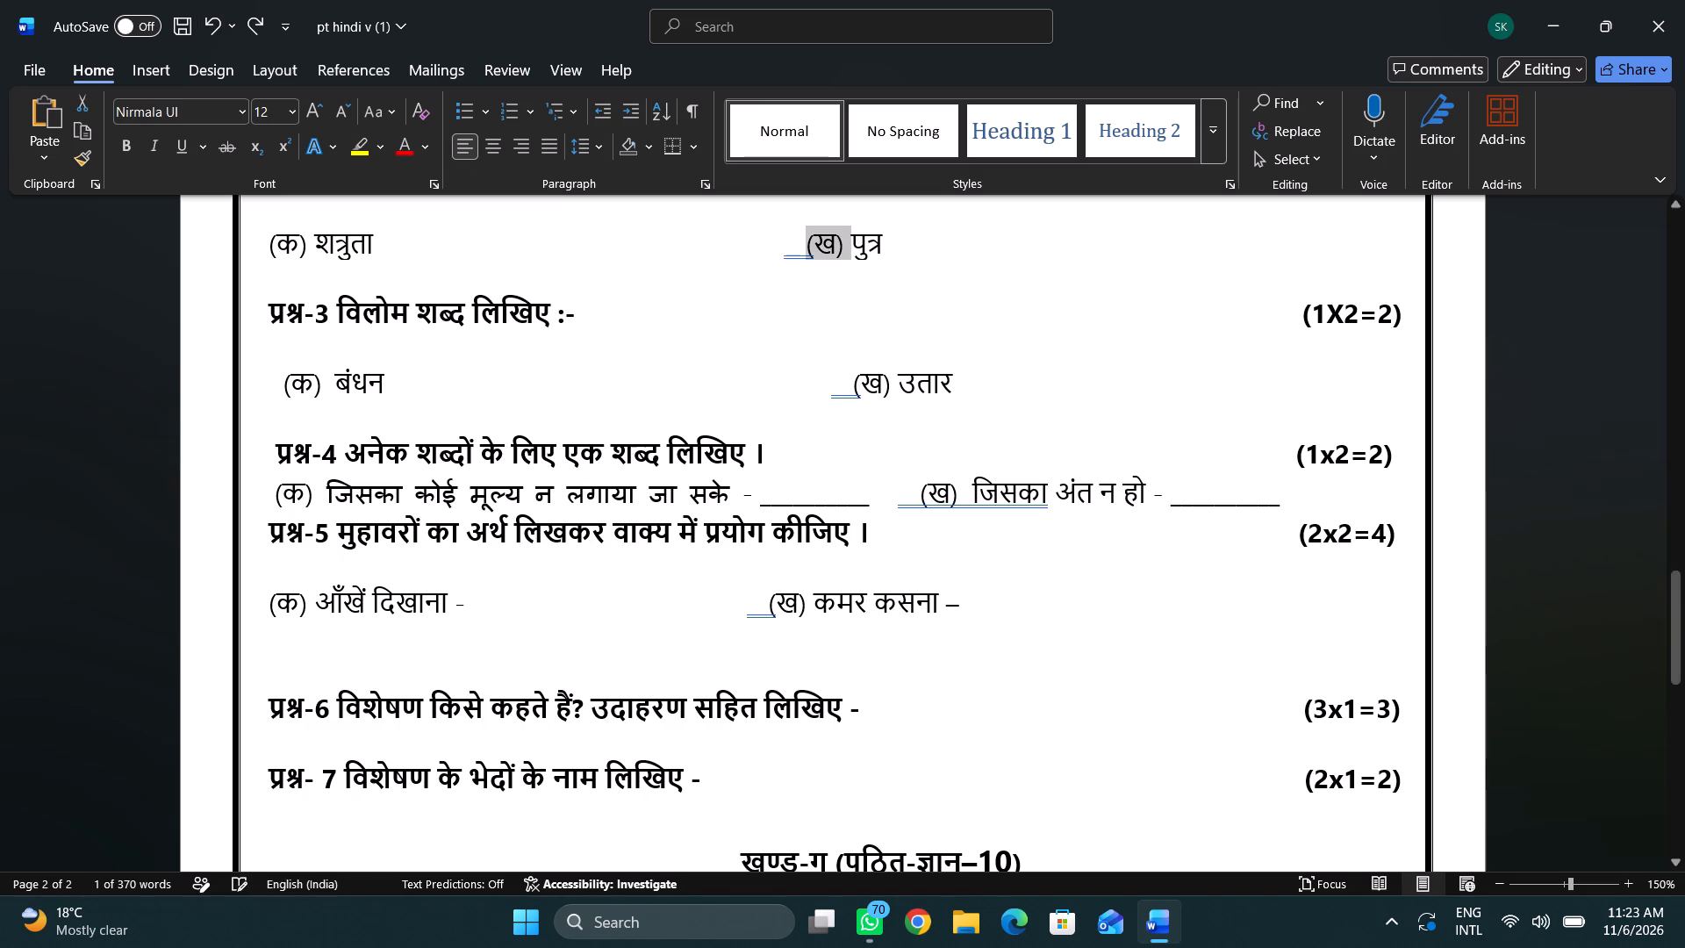
Replace the number 10 in the प्रश्न-10 label with the copied (ख) label and pull its (3x1=3) marks back onto the question line.
key(ctrl+c)
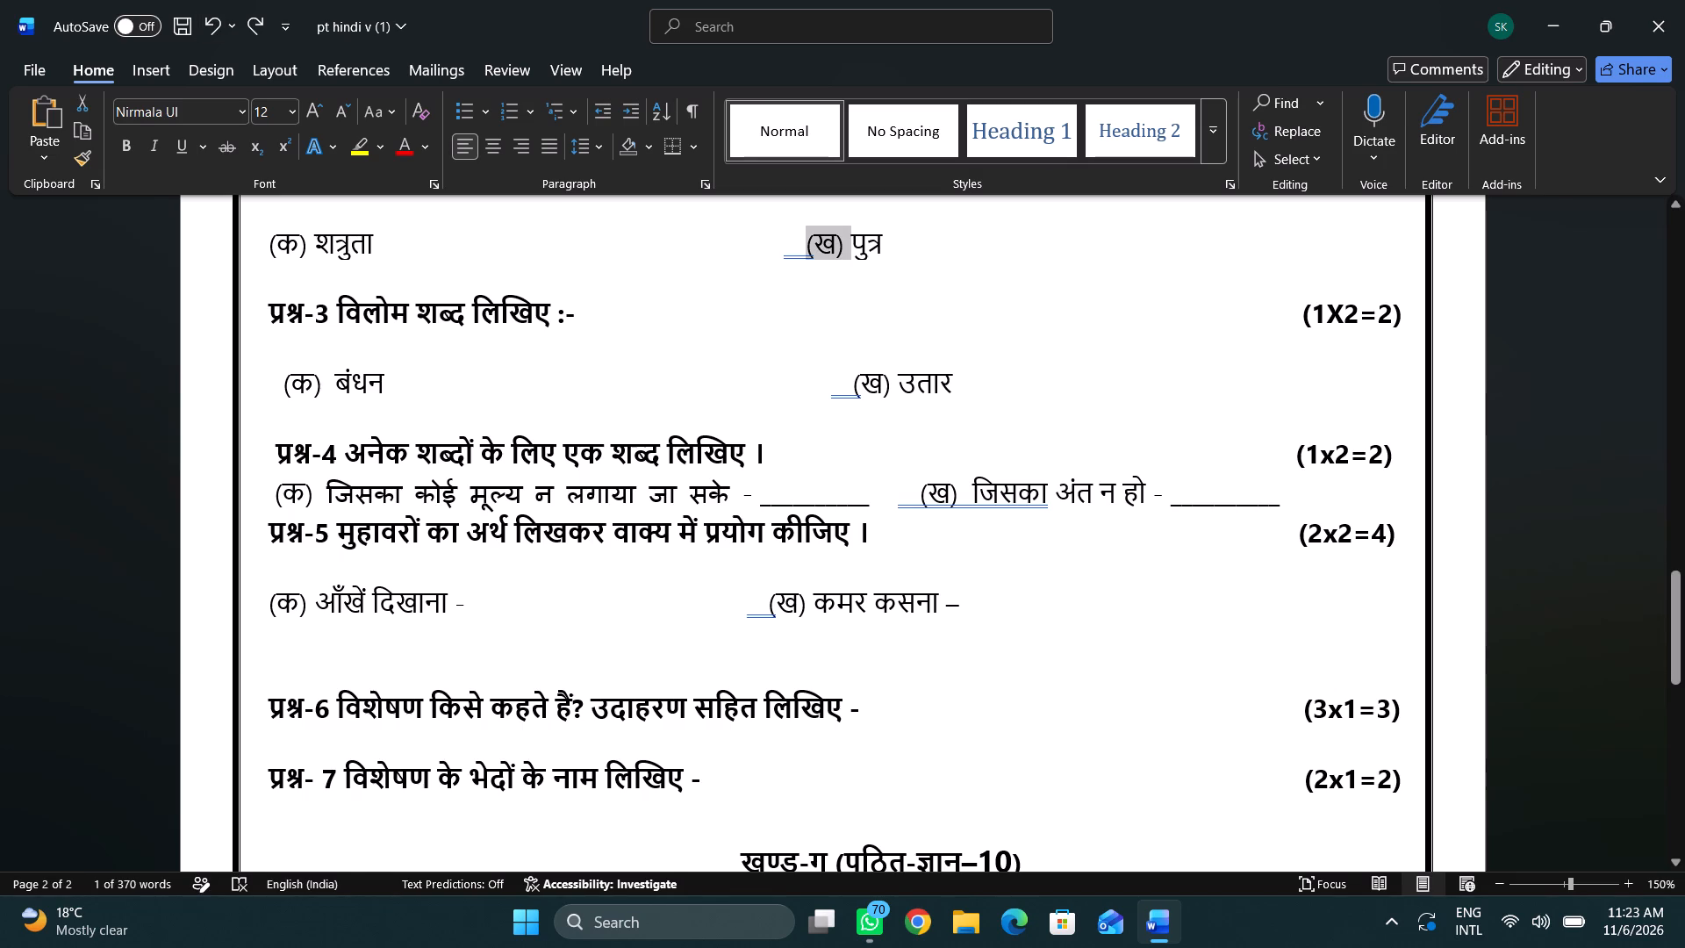
scroll(832, 280, down, 2)
scroll(832, 280, up, 1)
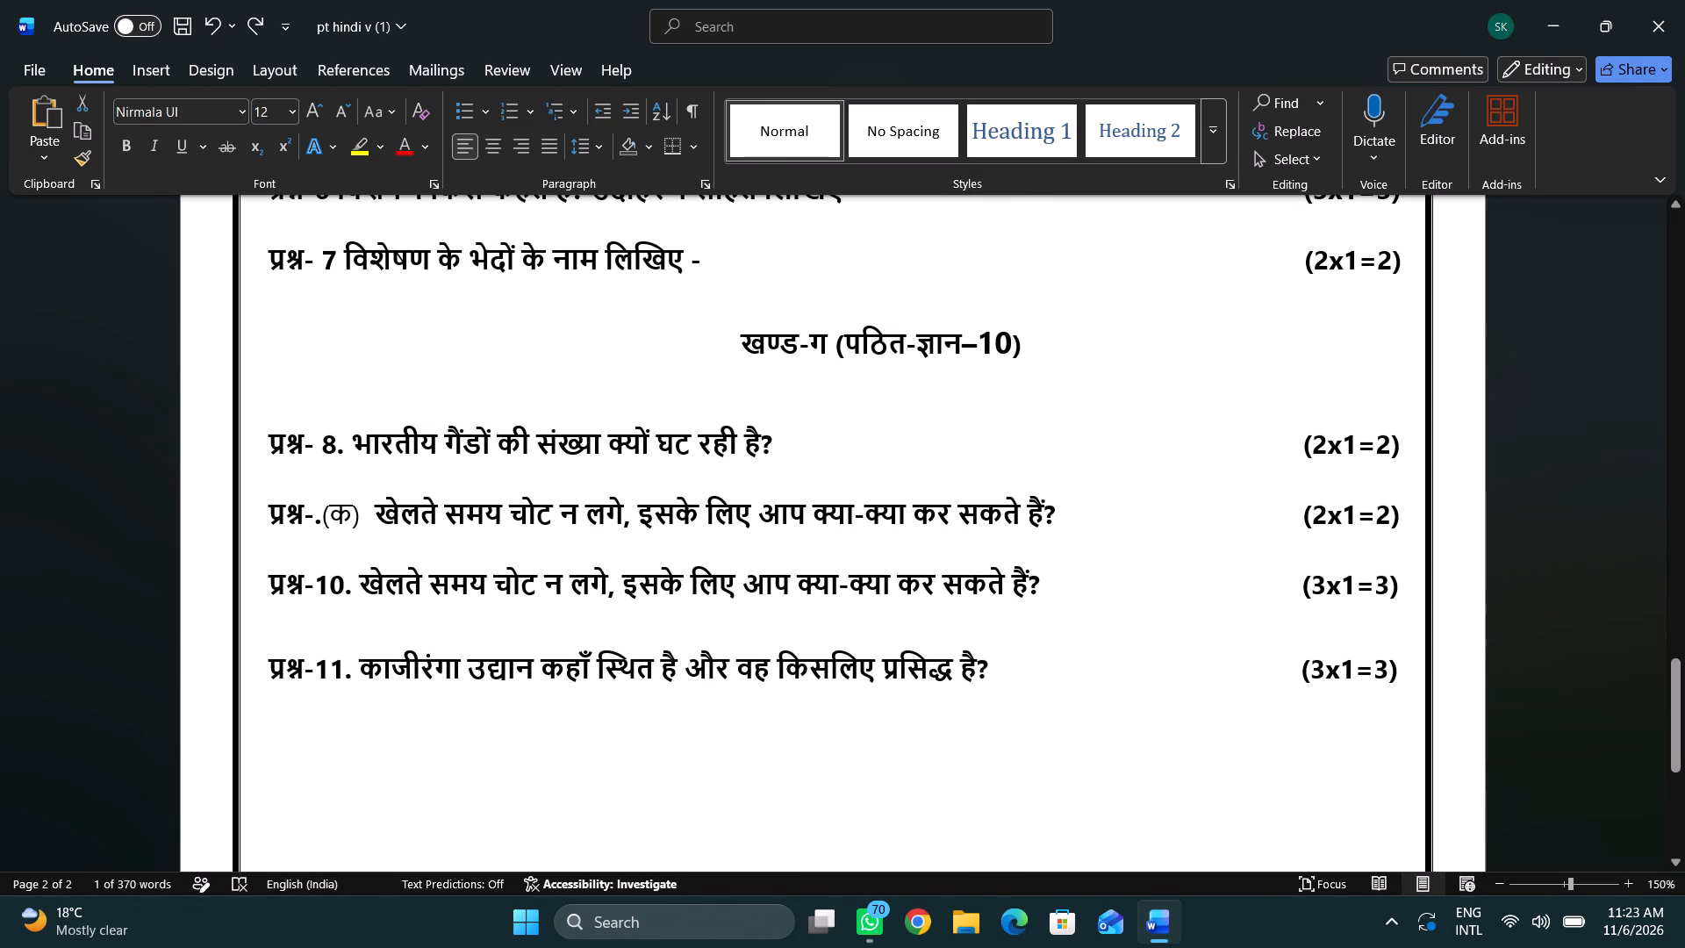
click(343, 586)
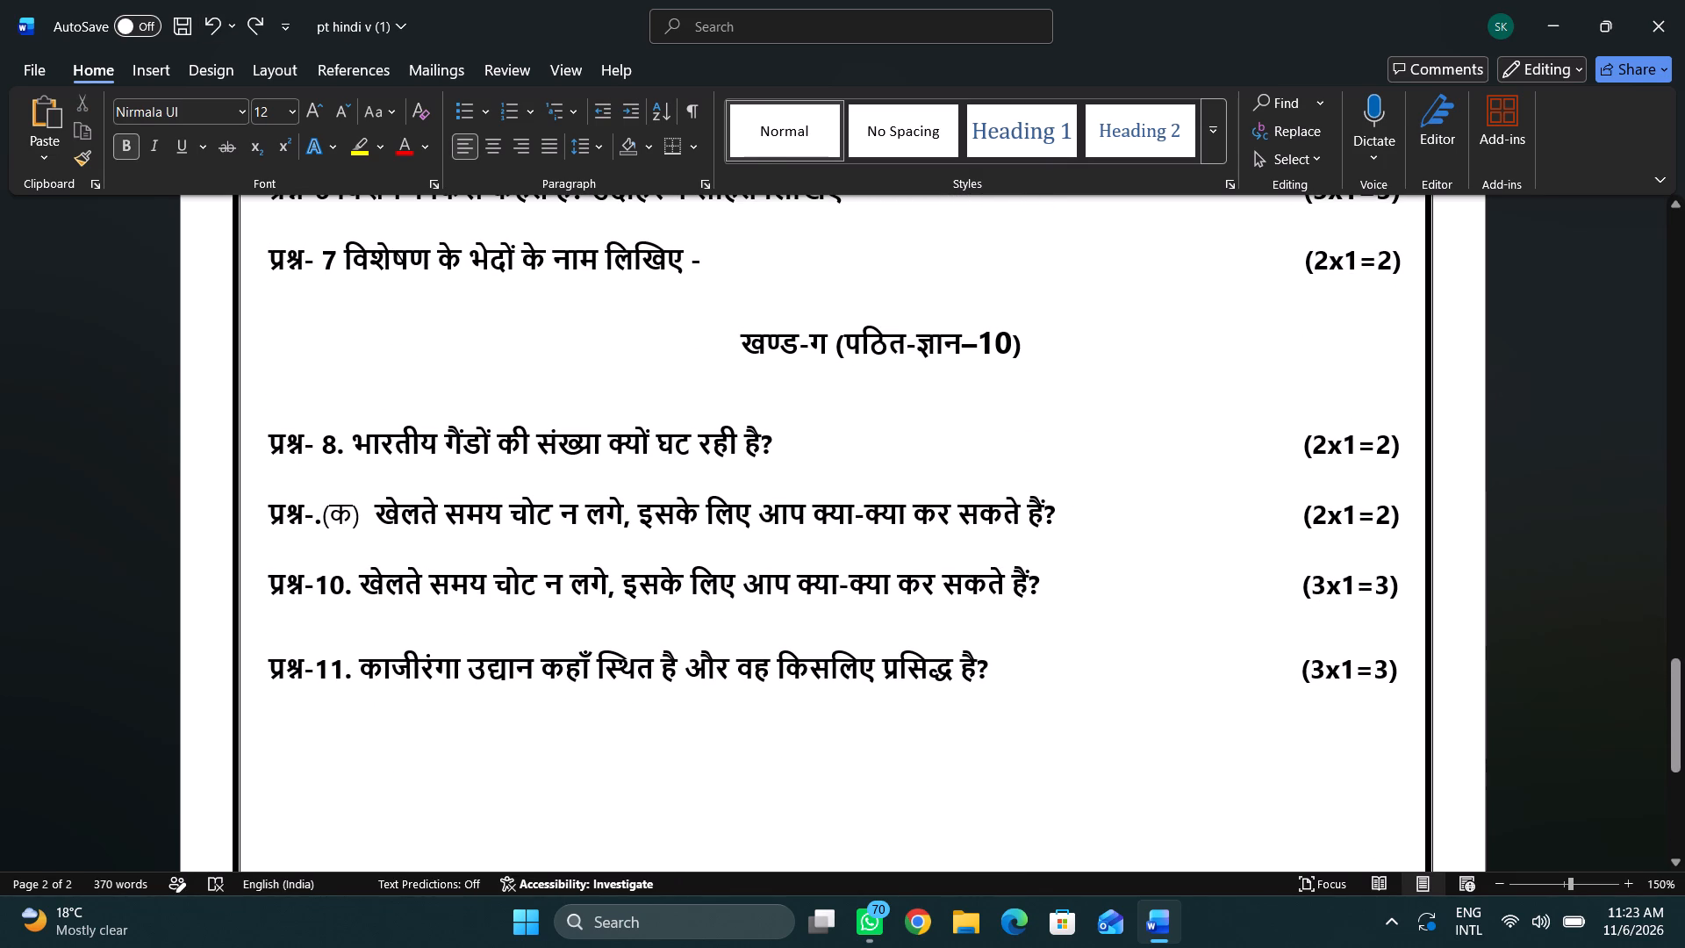
key(BackSpace)
key(BackSpace)
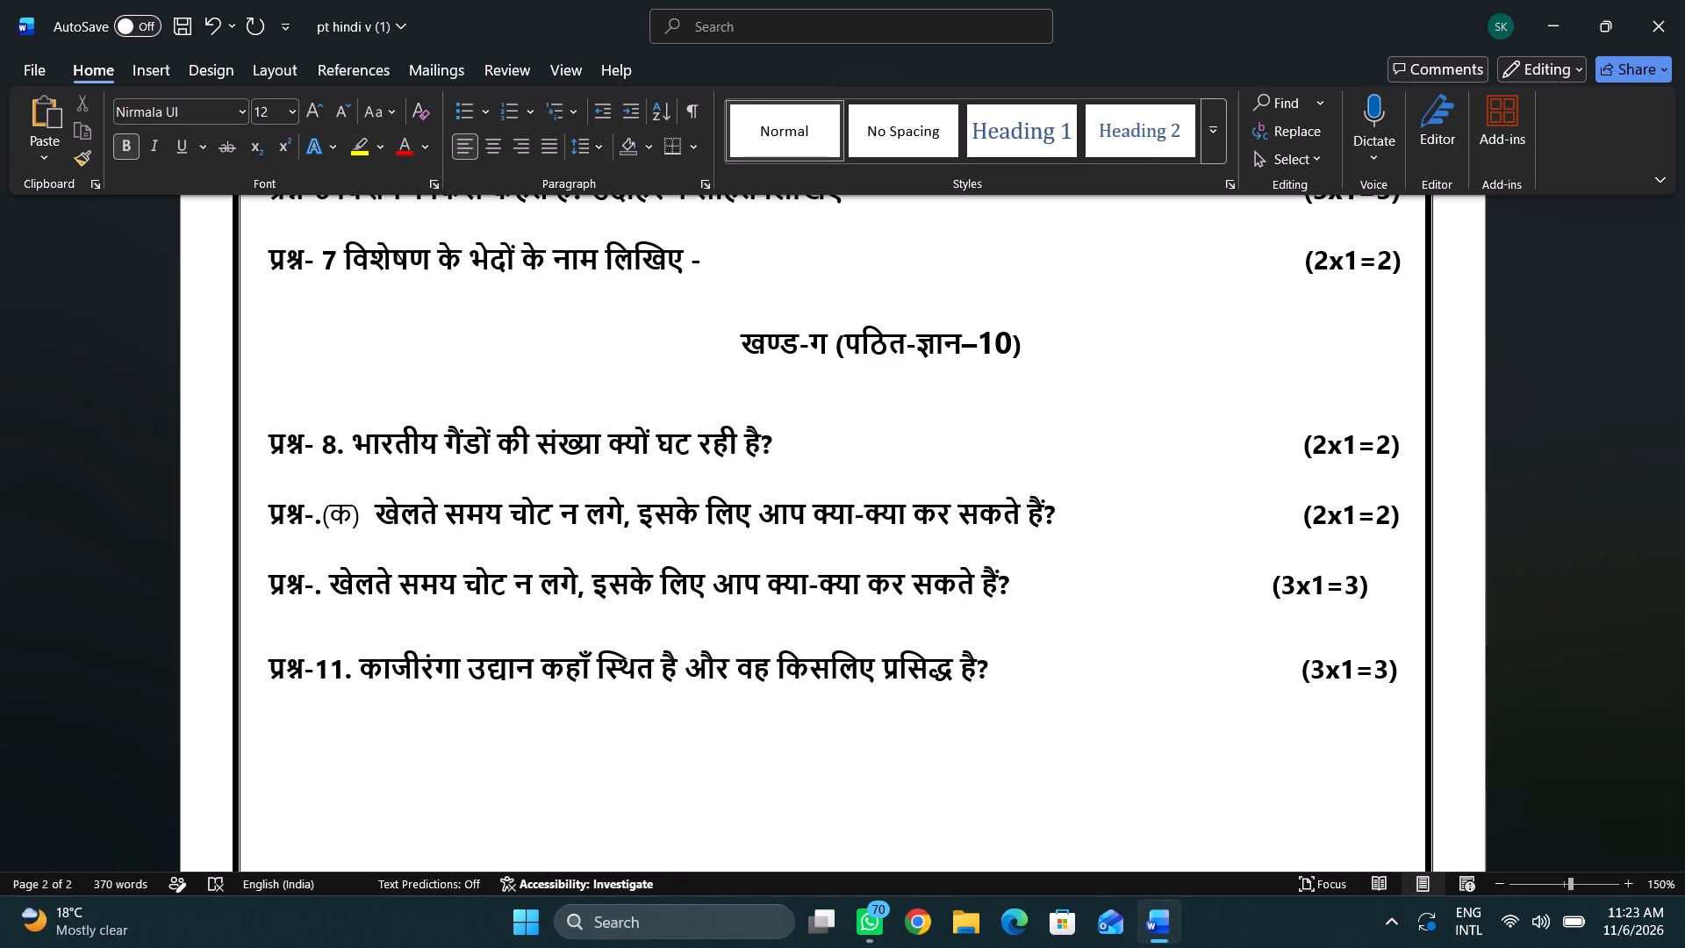
key(ctrl+v)
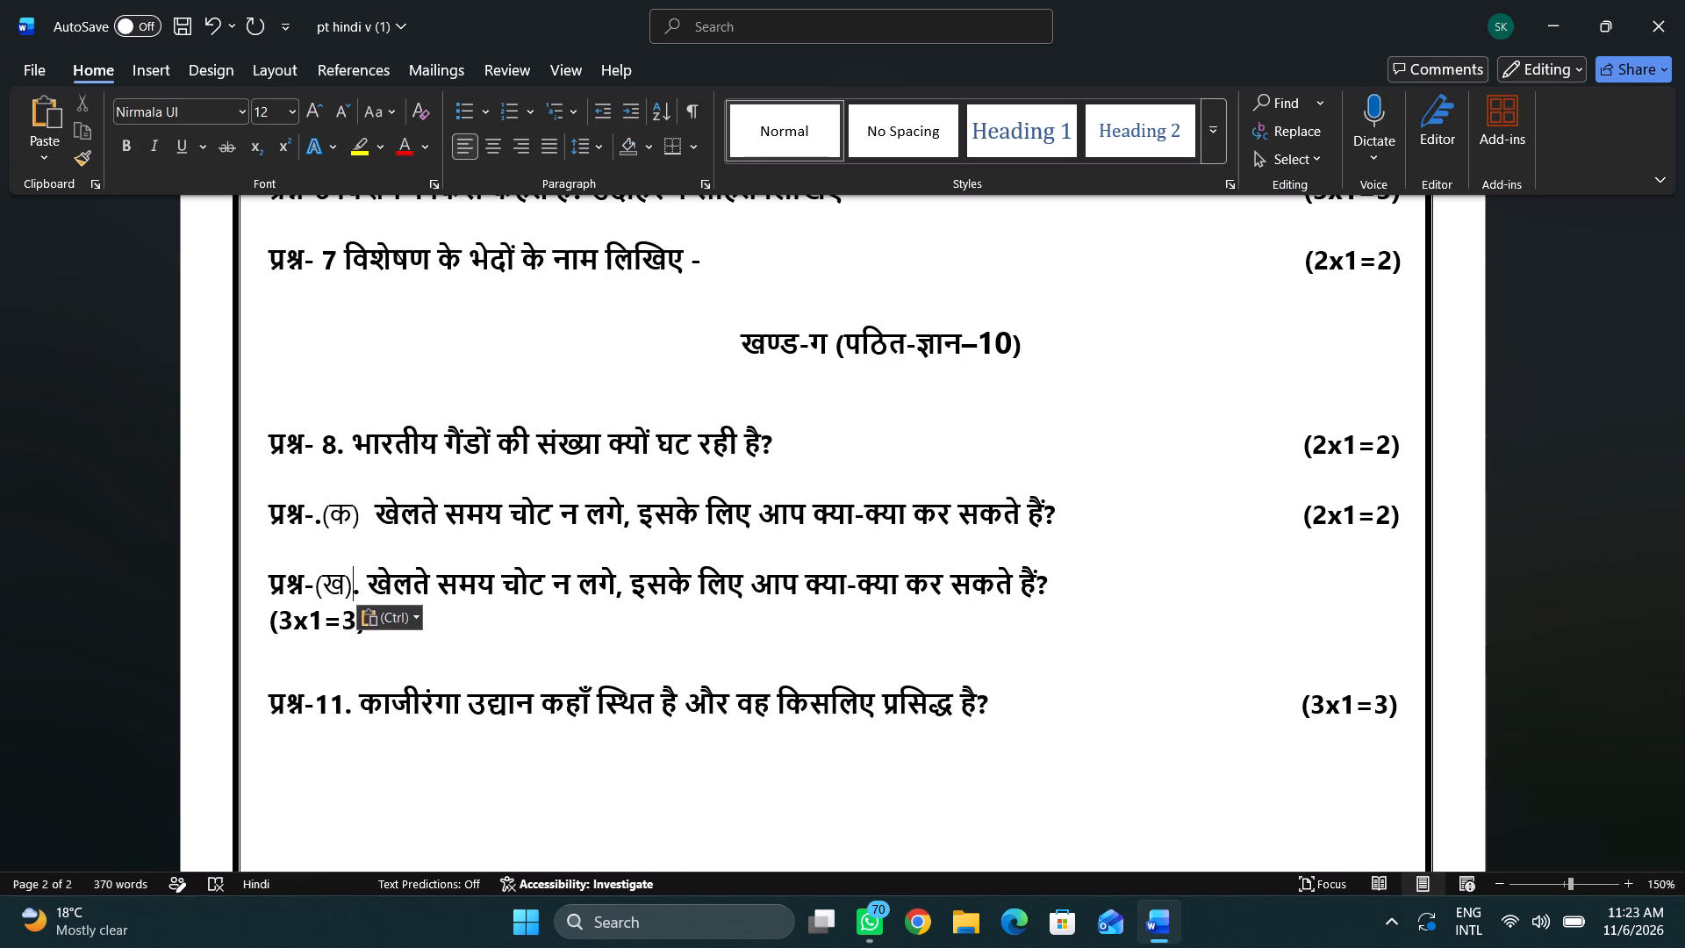
click(271, 617)
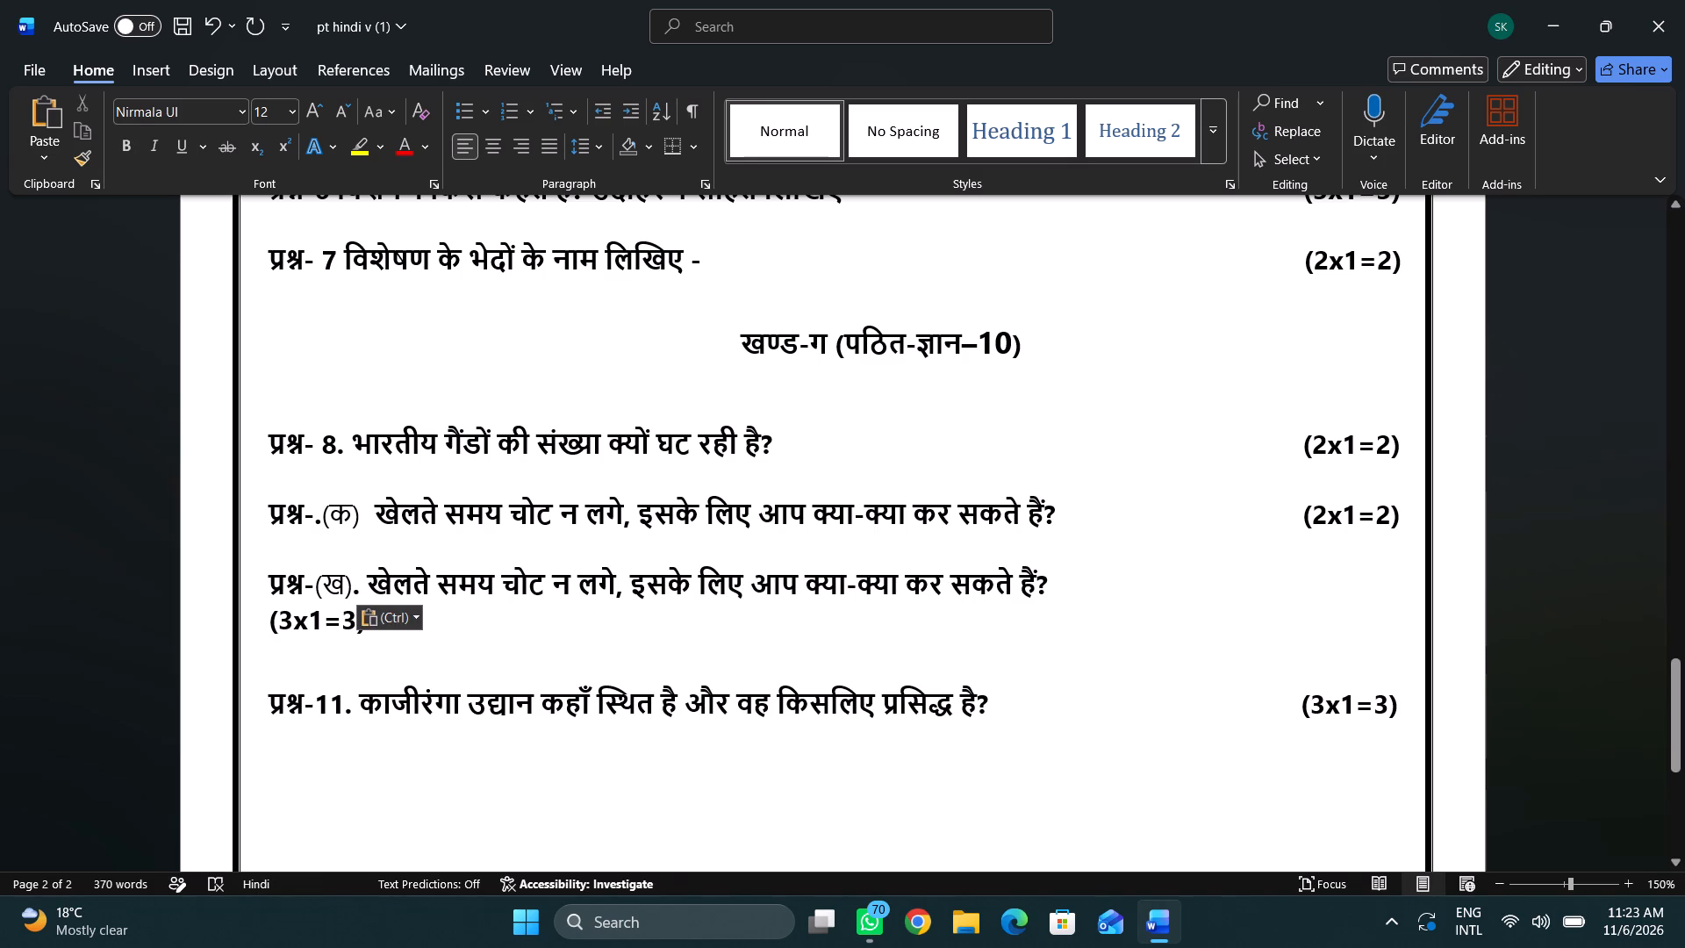
key(BackSpace)
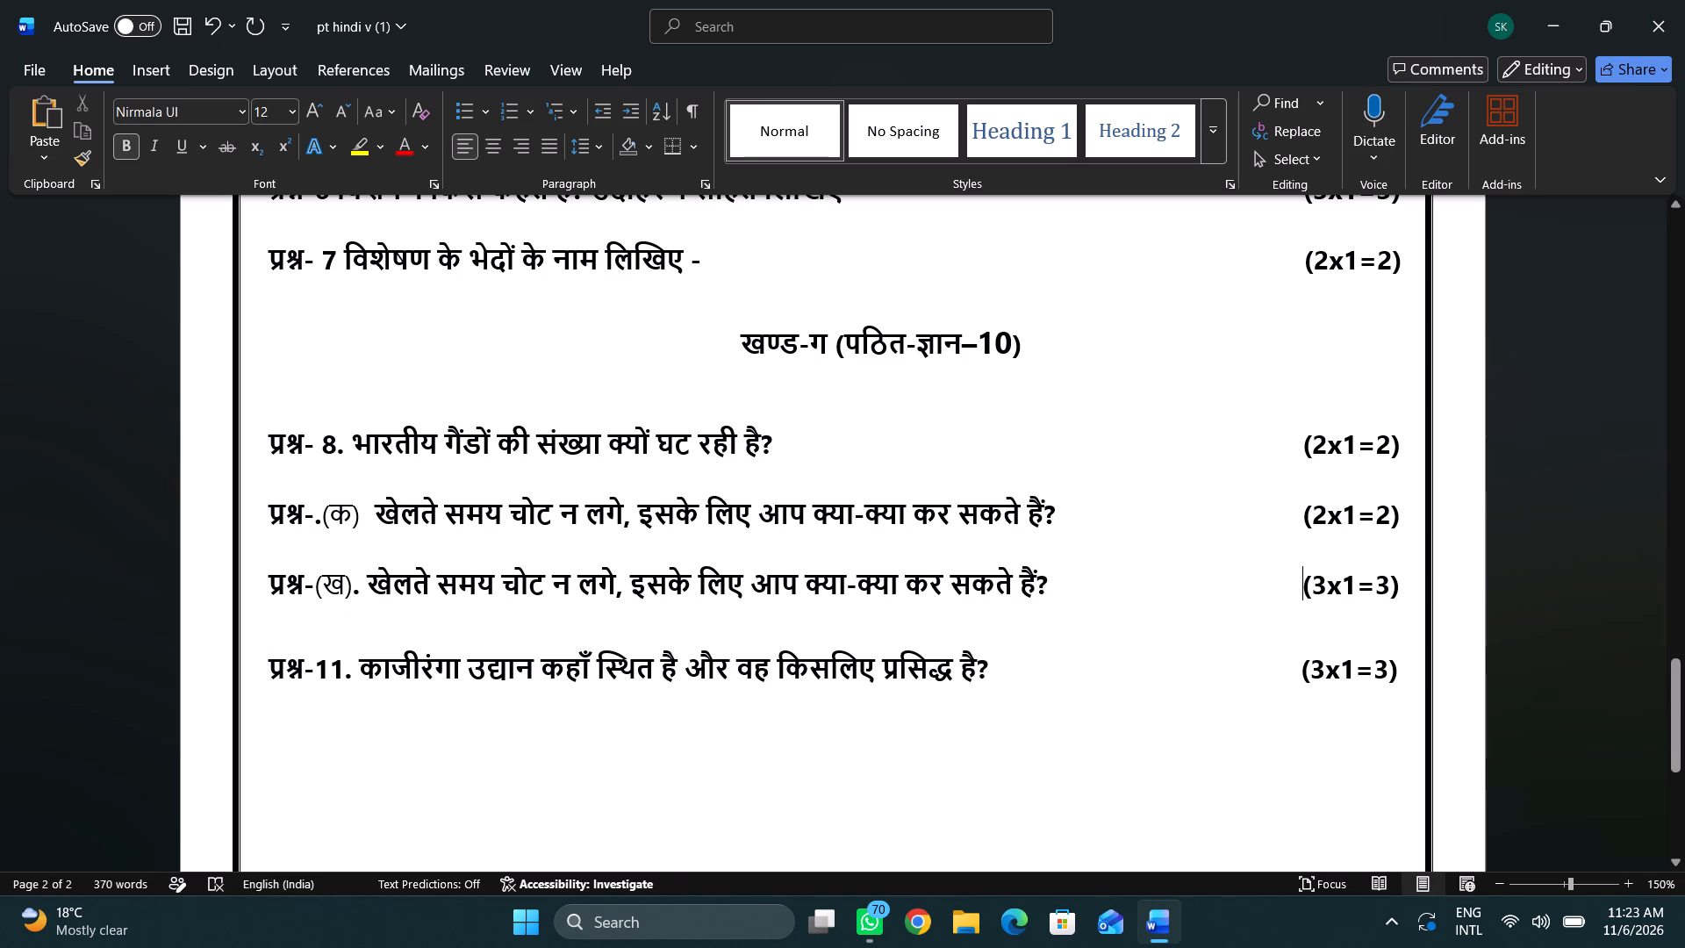
Make the (क) label of the first खेलते समय question bold and pull its (2x1=2) marks back onto the same line.
drag(304, 519, 338, 518)
drag(338, 518, 401, 531)
click(420, 498)
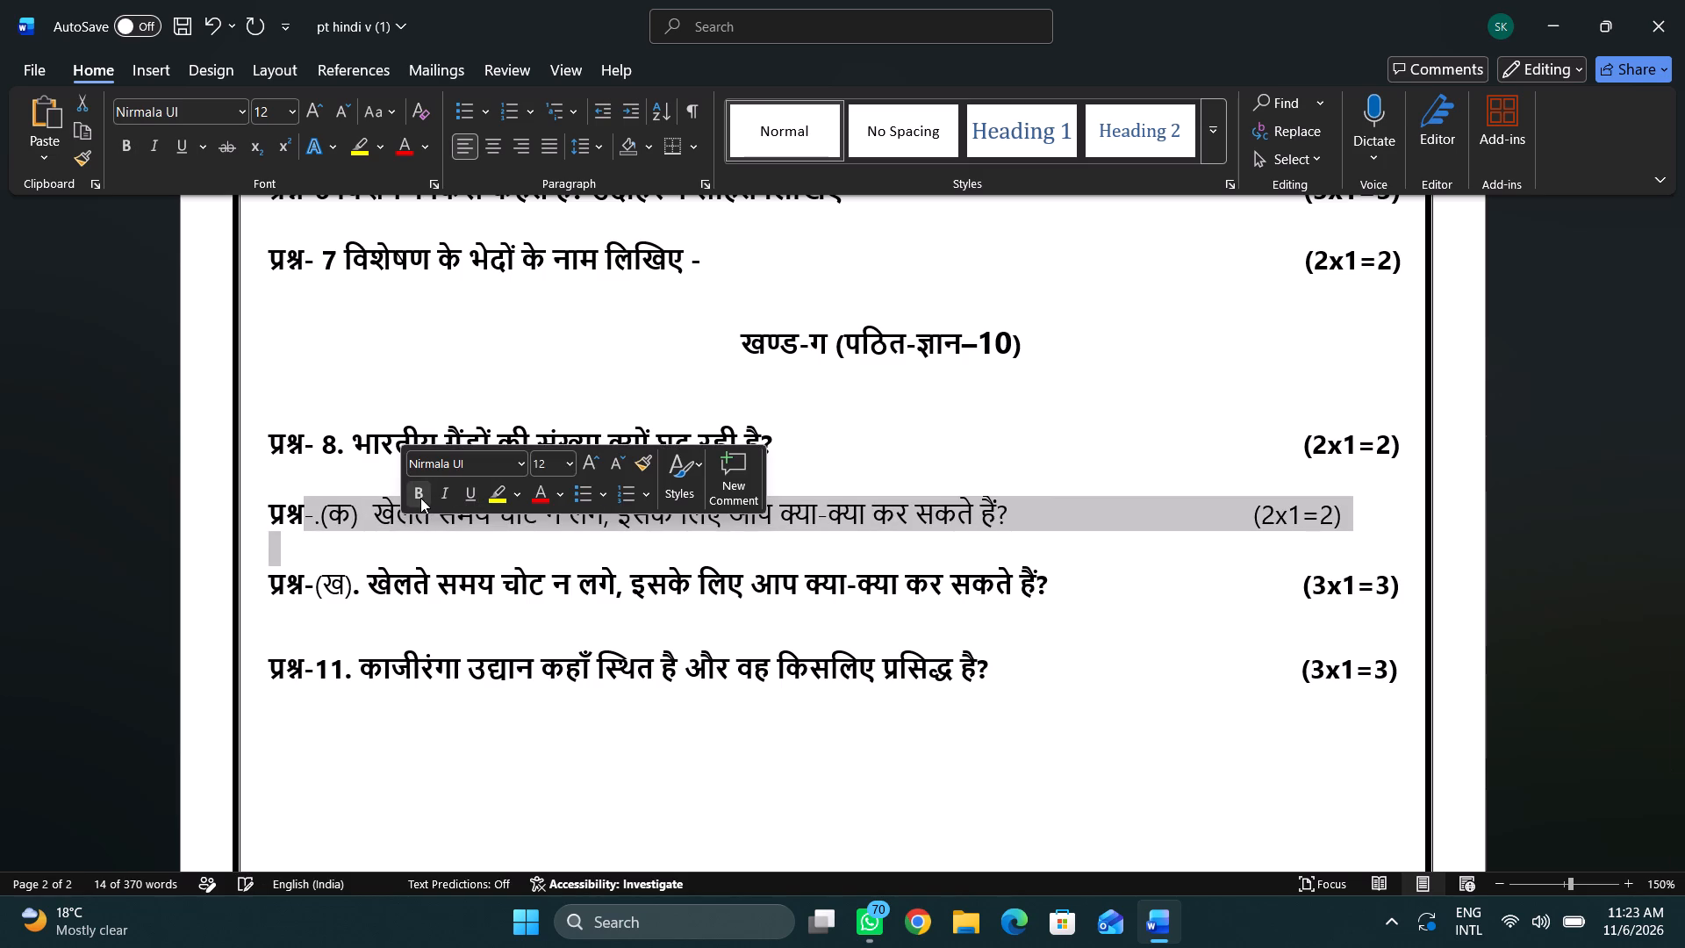
click(420, 498)
click(268, 552)
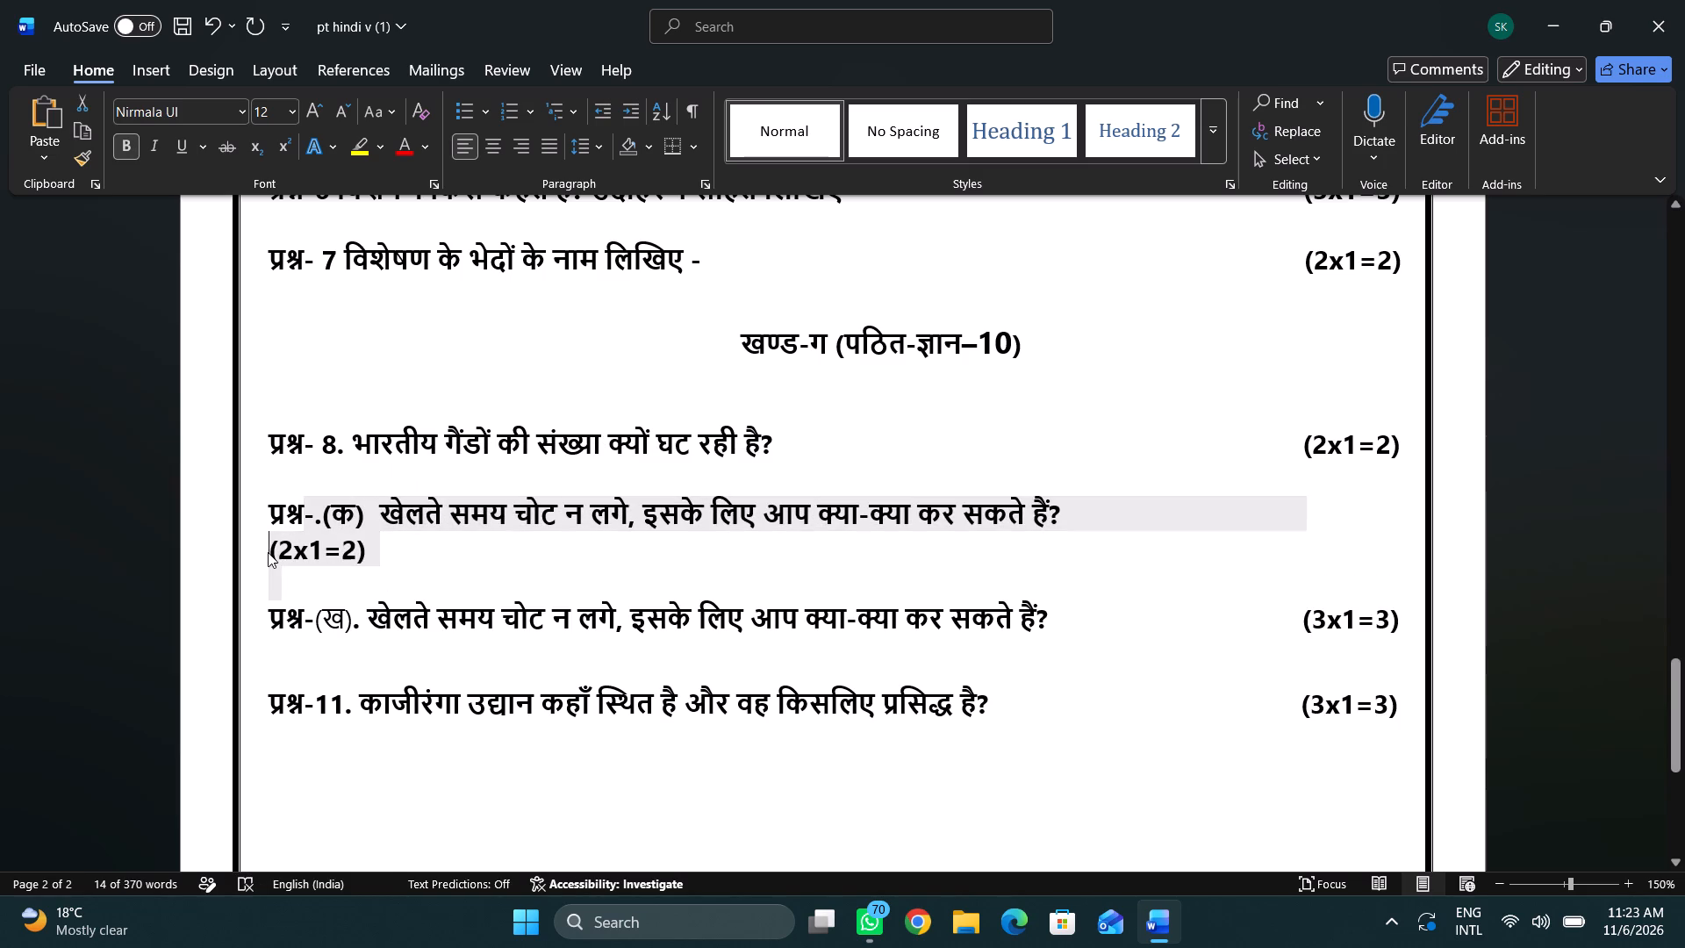
key(BackSpace)
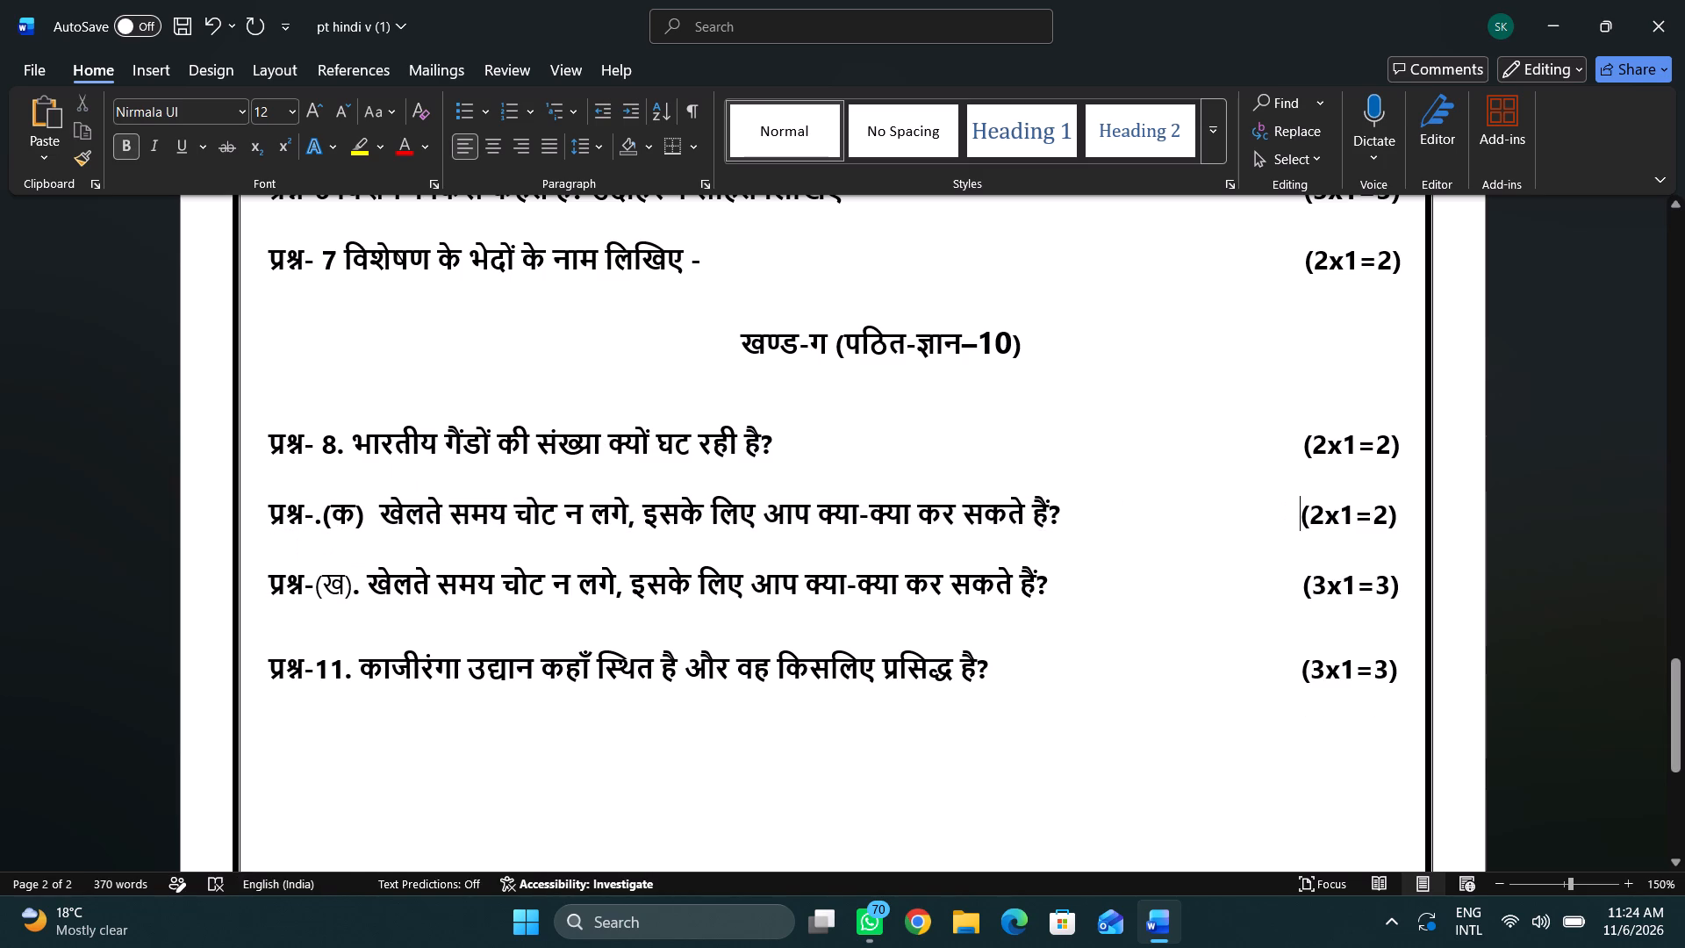
Make the (ख) label of the second खेलते समय question bold and pull its (3x1=3) marks back onto the same line.
drag(305, 586, 371, 593)
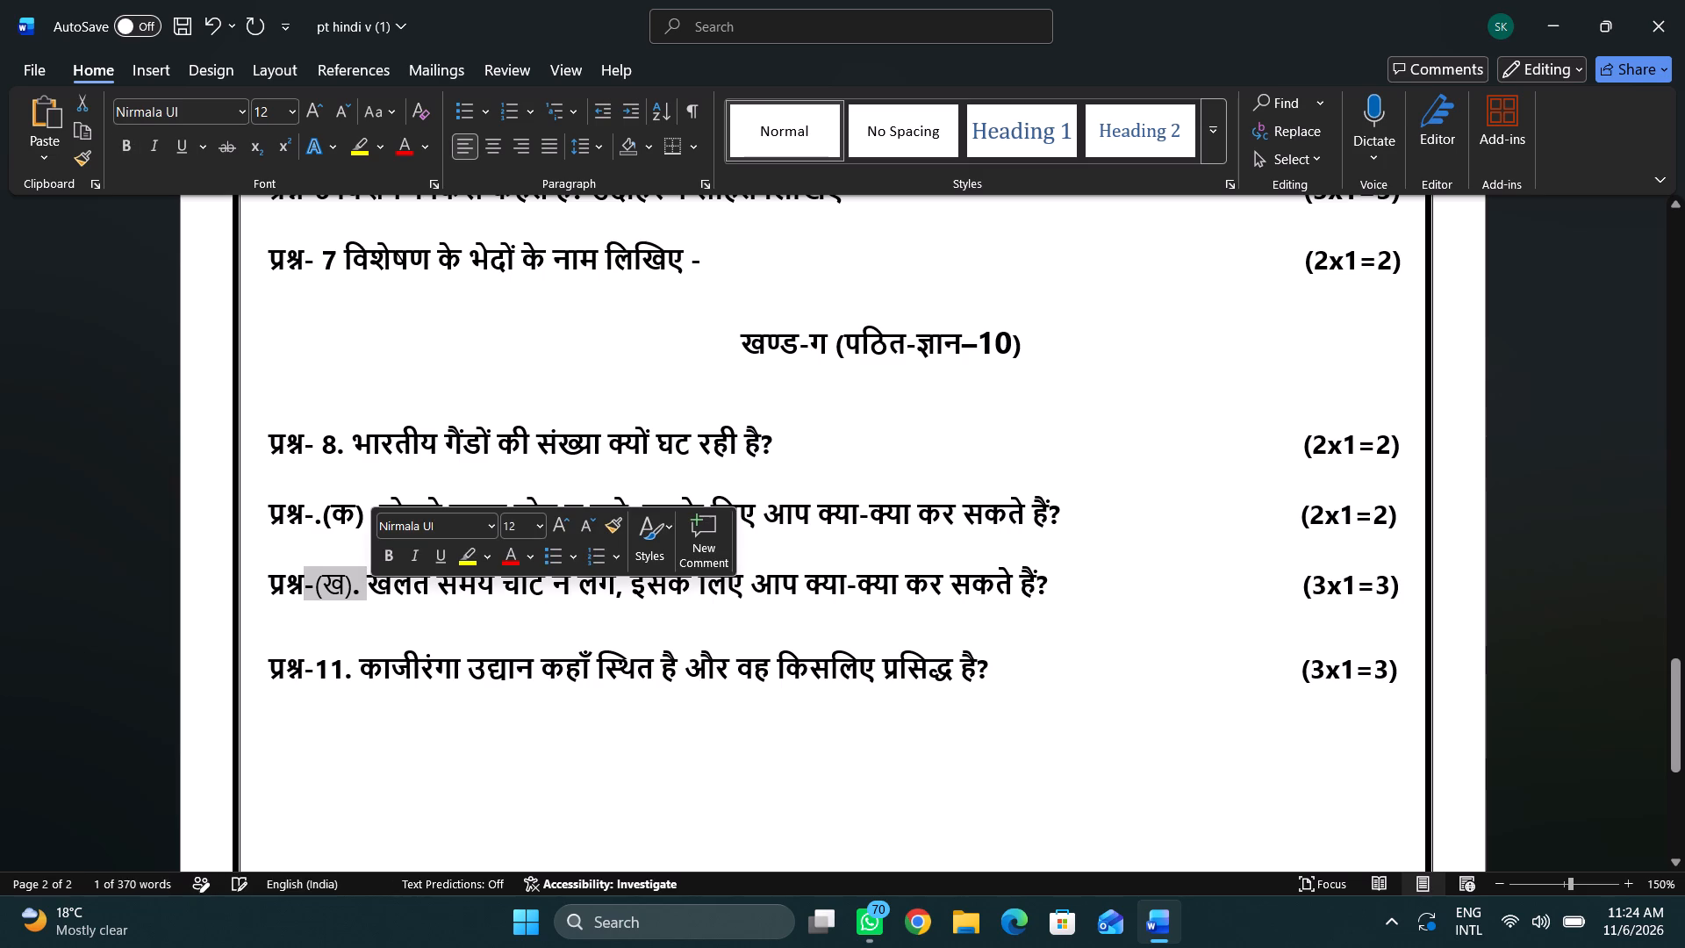
click(386, 556)
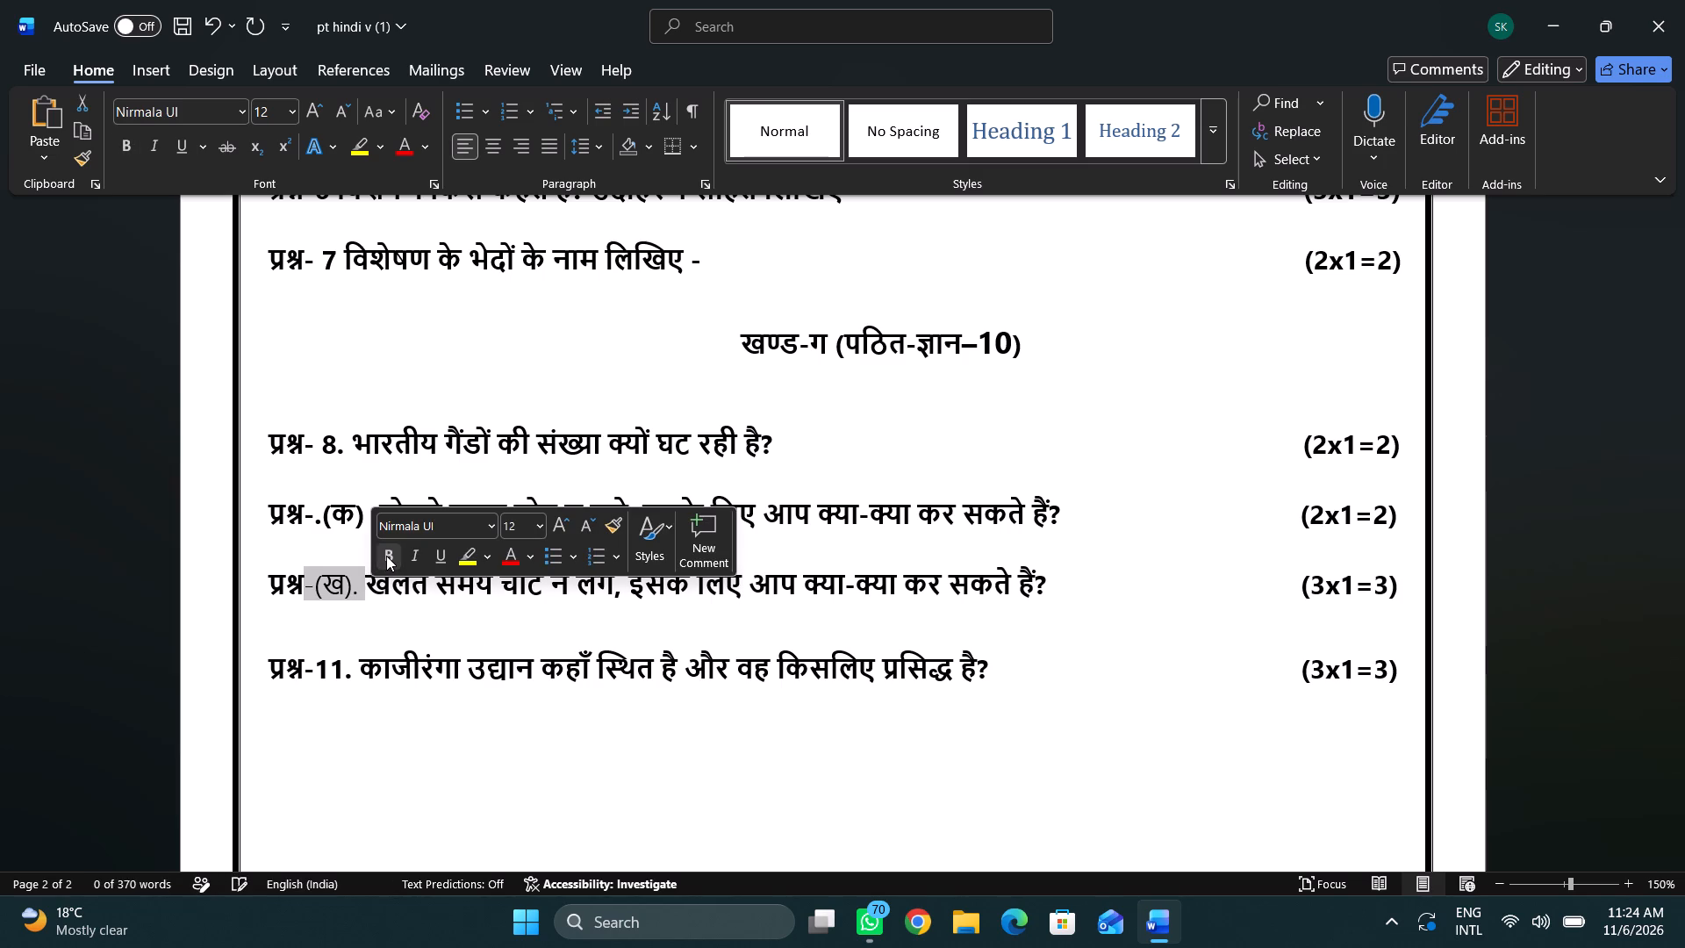
click(386, 556)
click(271, 613)
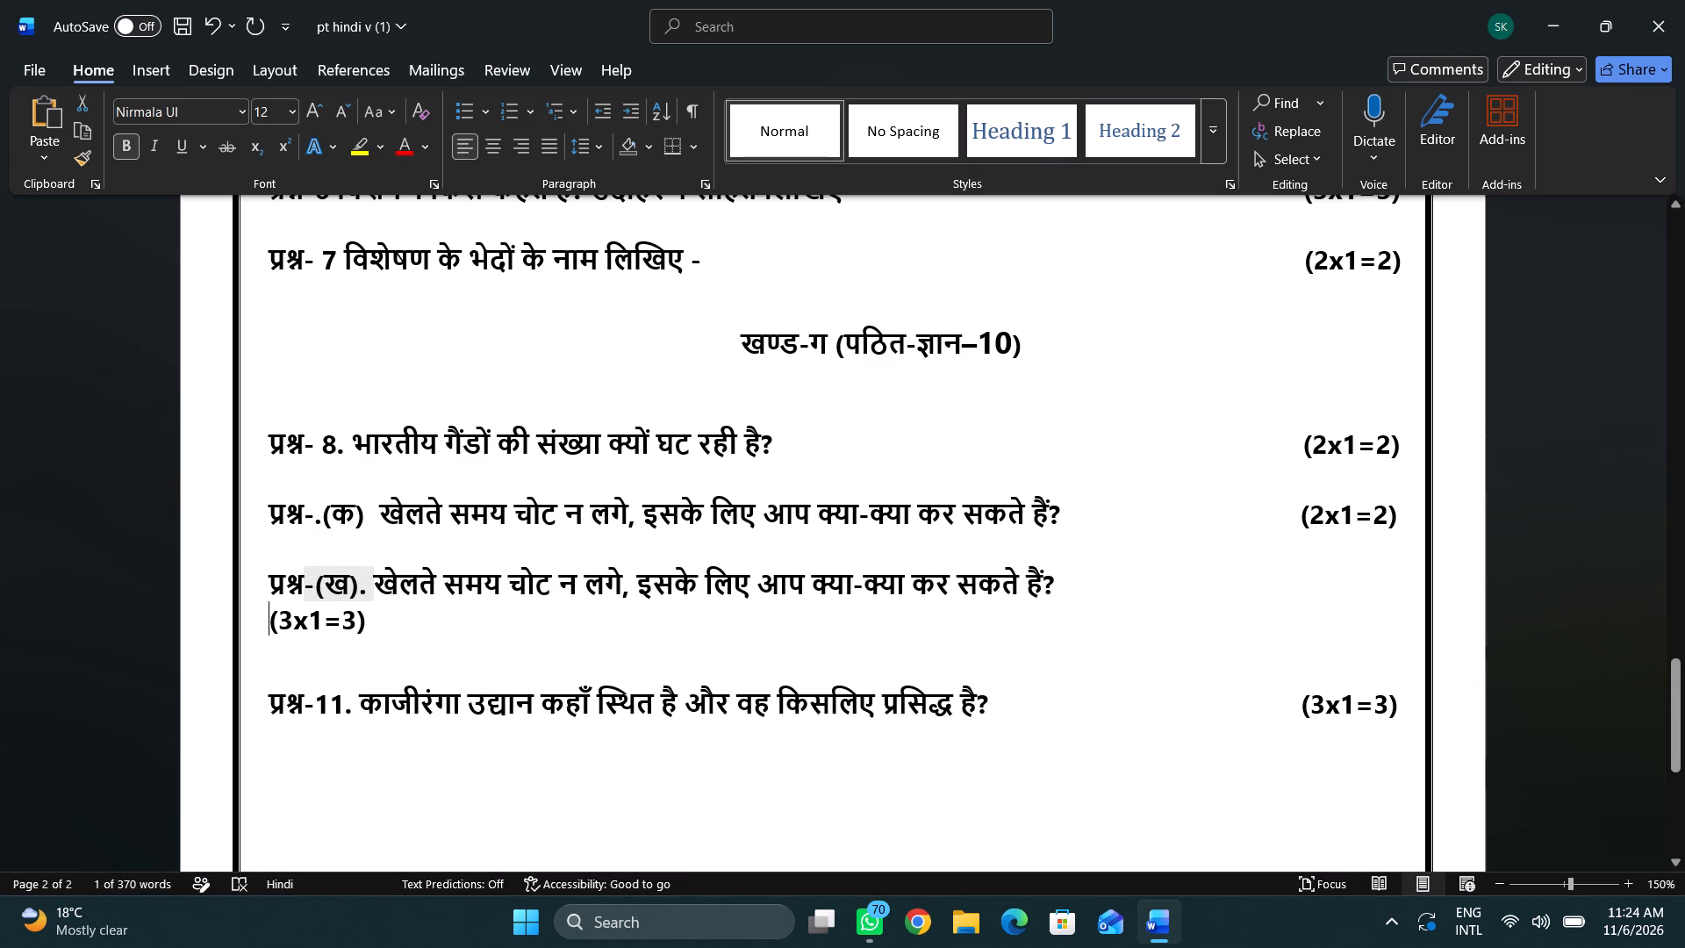
key(BackSpace)
Delete one digit 1 from the प्रश्न-11 label of the काजीरंगा उद्यान question.
scroll(271, 613, up, 1)
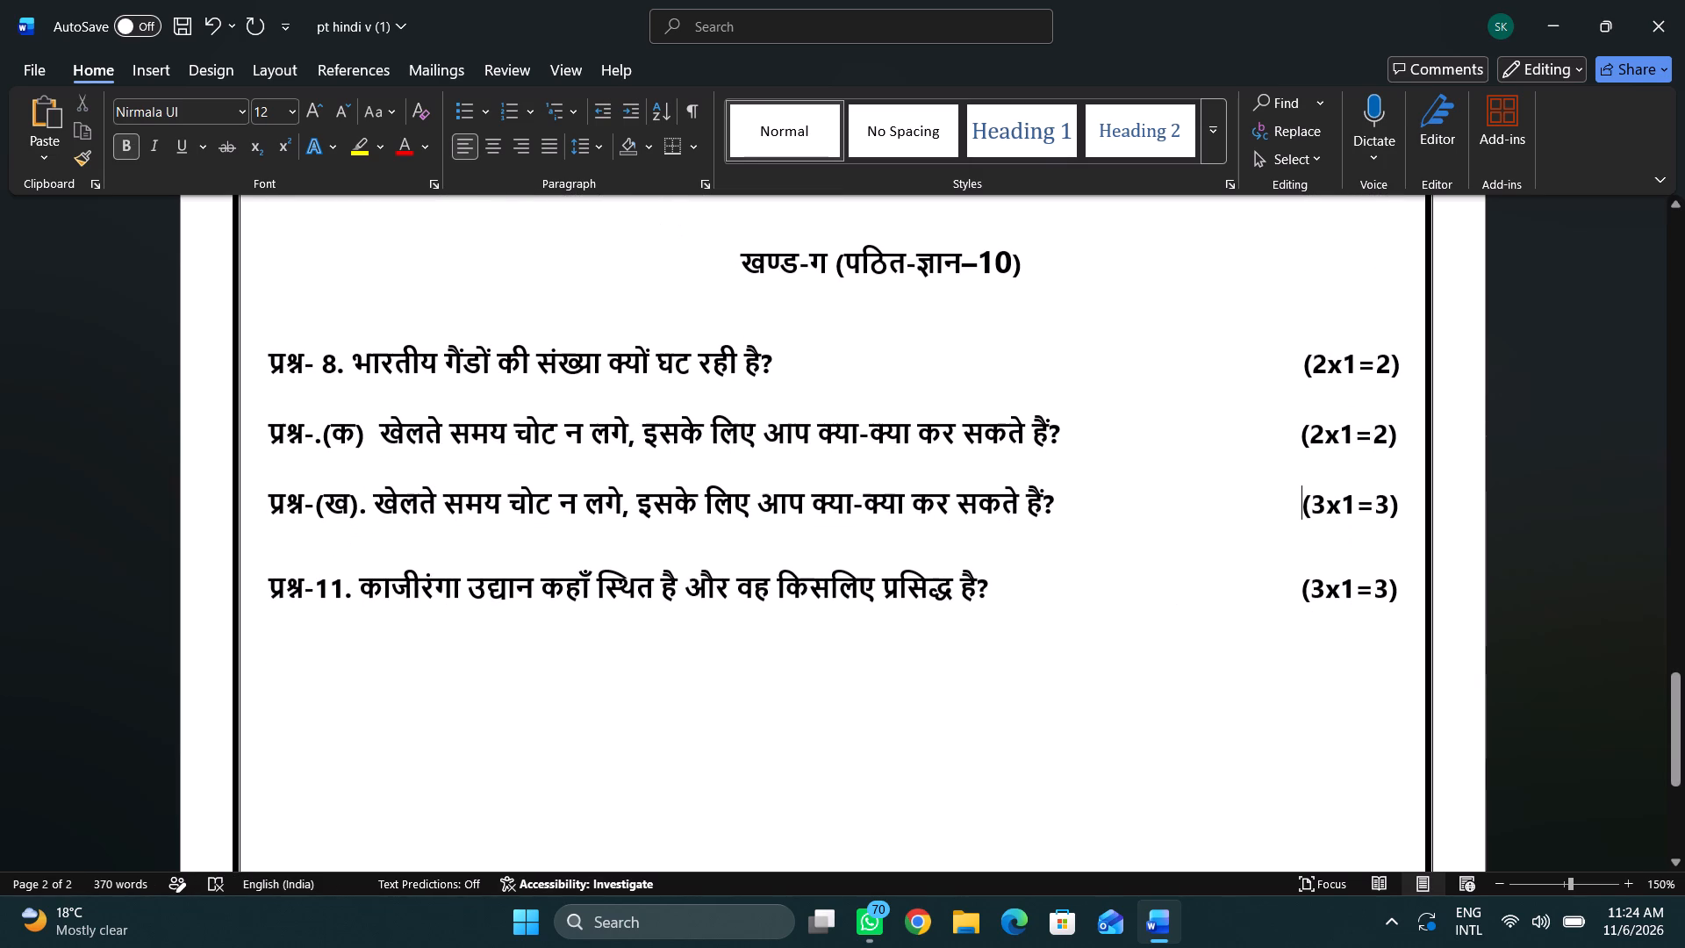
scroll(271, 613, up, 1)
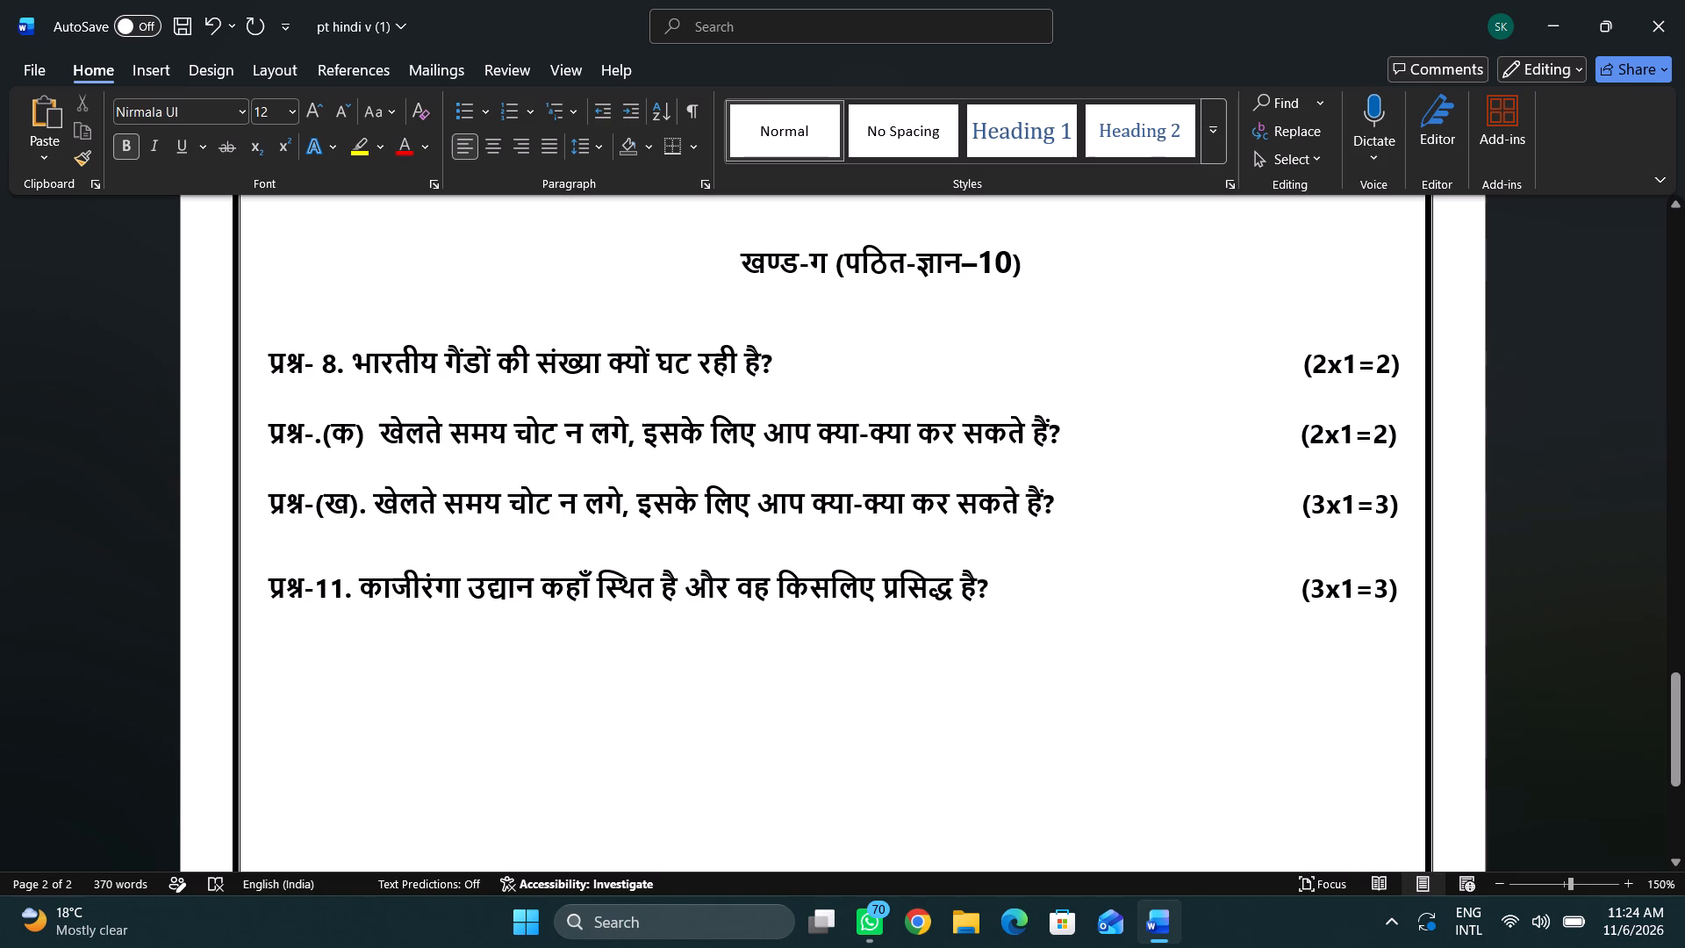
click(345, 590)
key(BackSpace)
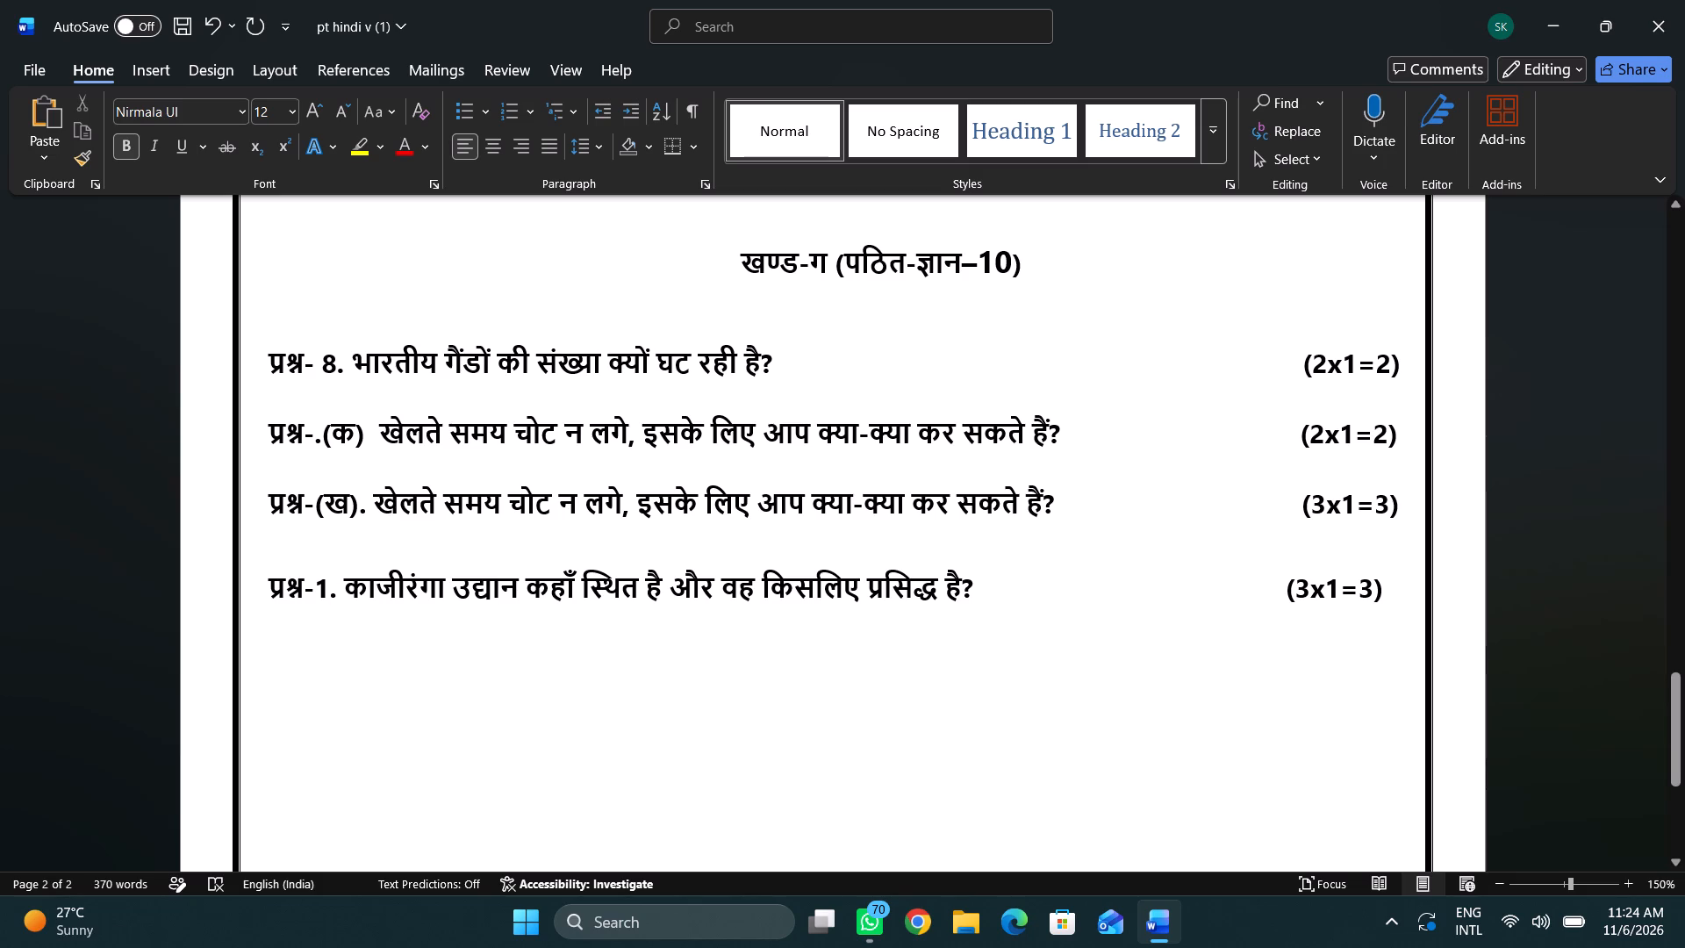
Copy the bold (ख). label from the second खेलते समय question and insert it after (क) in the first खेलते समय question.
click(349, 501)
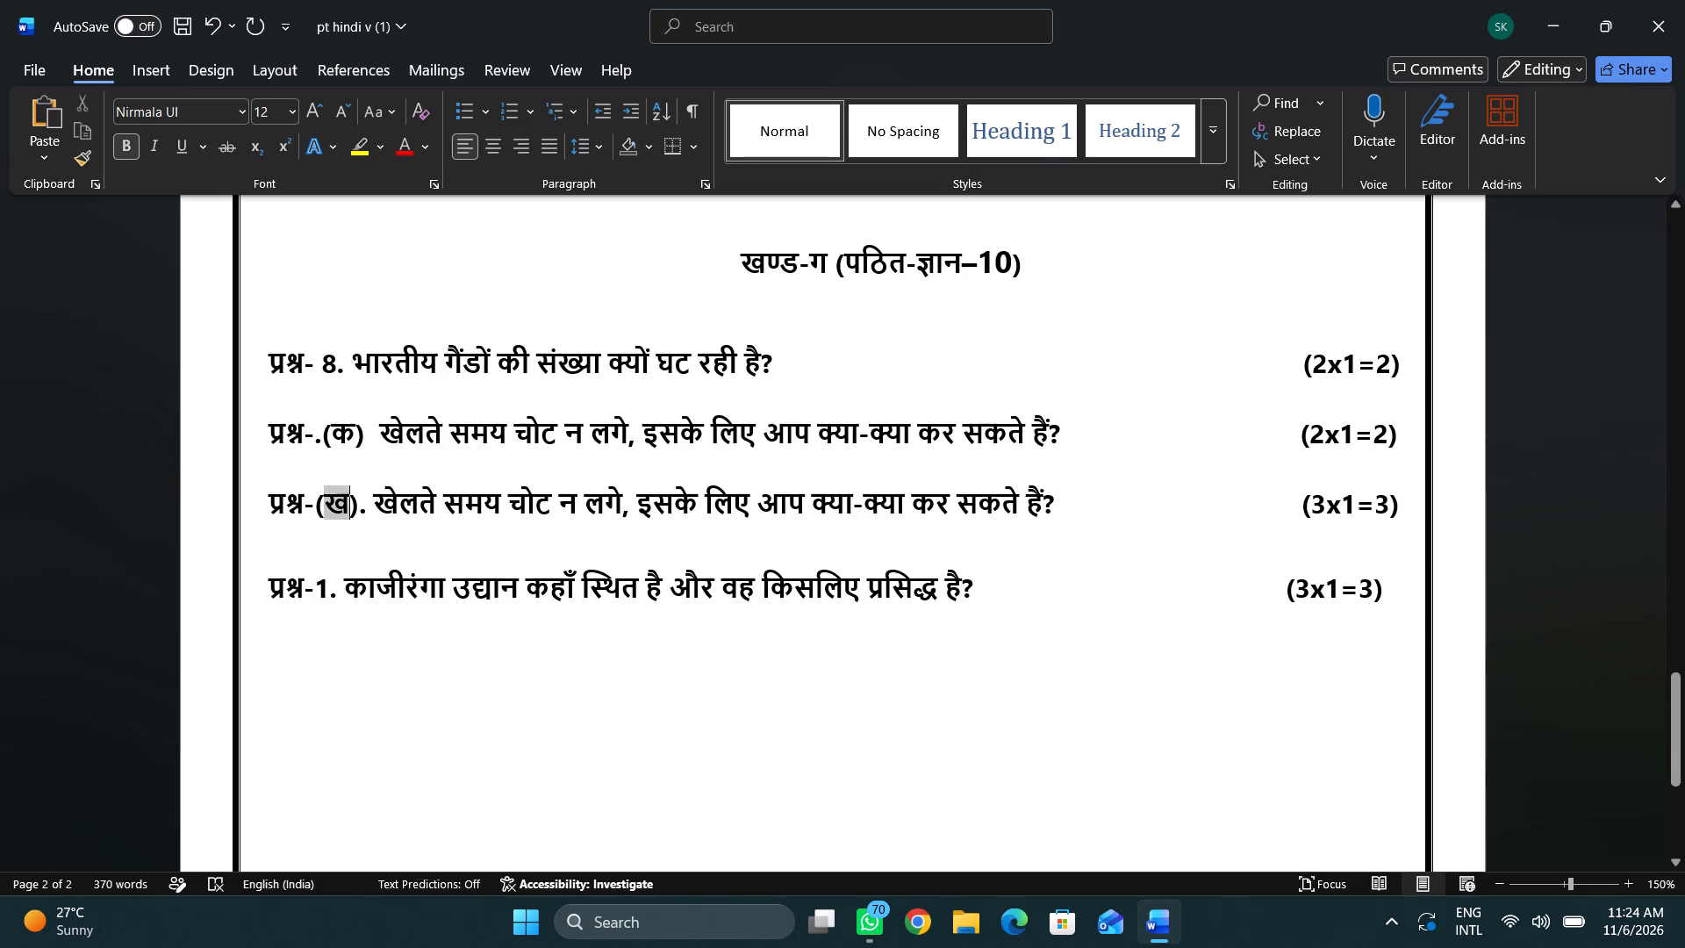
drag(353, 507, 361, 507)
drag(361, 507, 321, 506)
drag(321, 506, 313, 507)
key(ctrl+c)
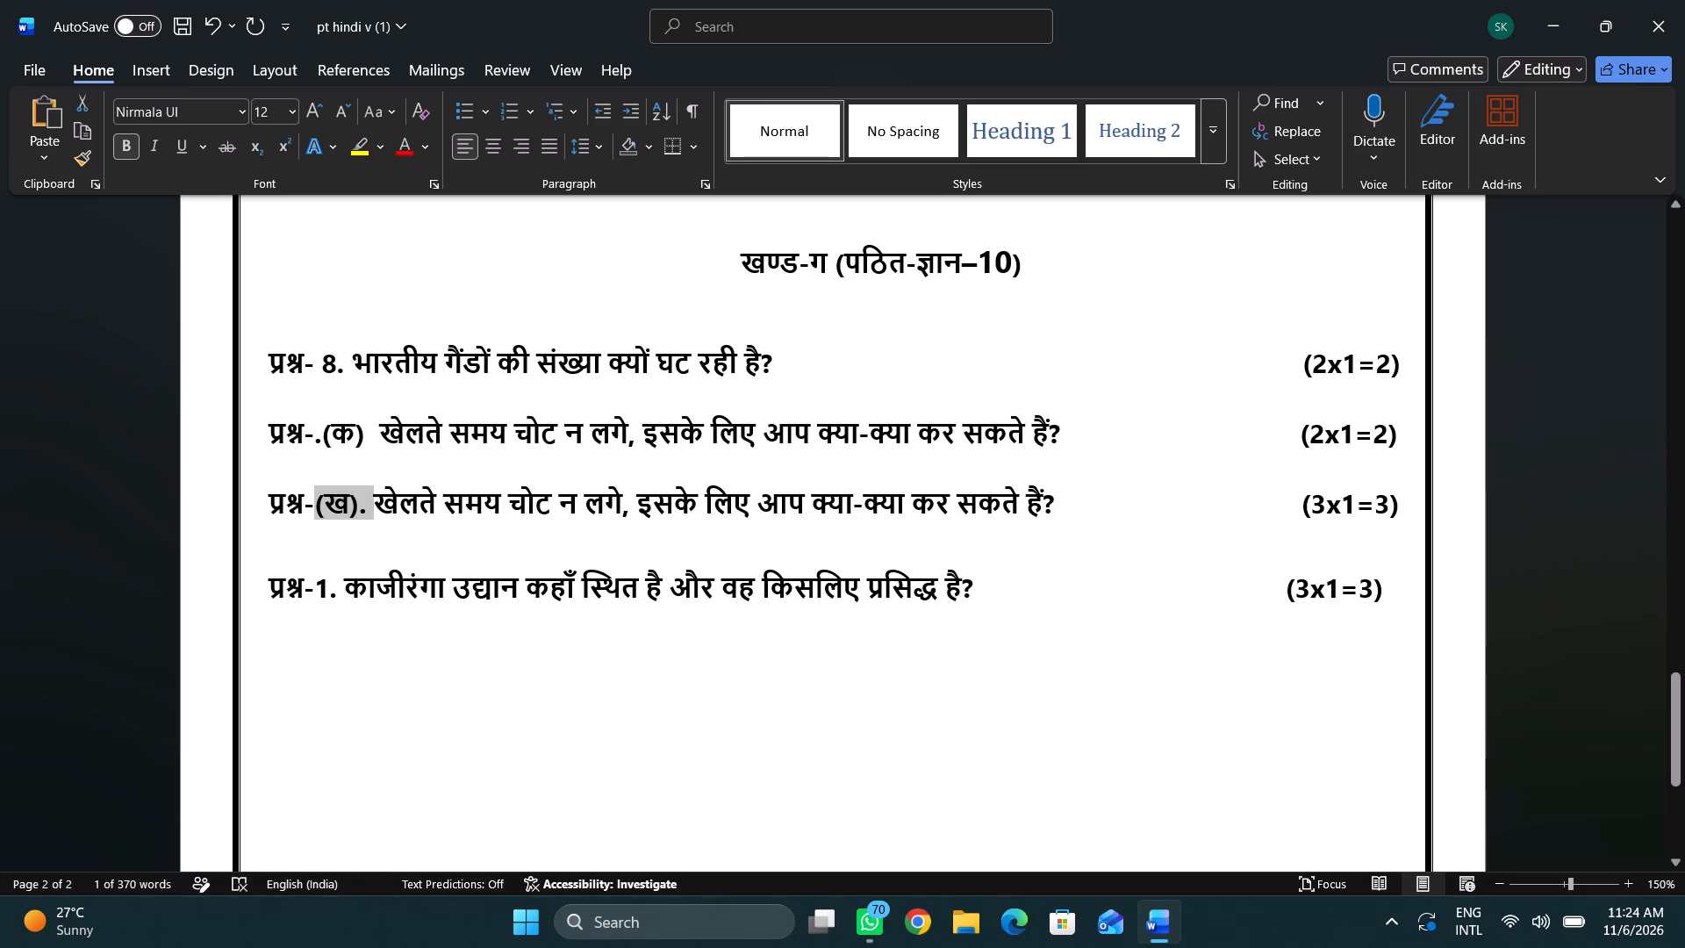
click(372, 435)
key(ctrl+v)
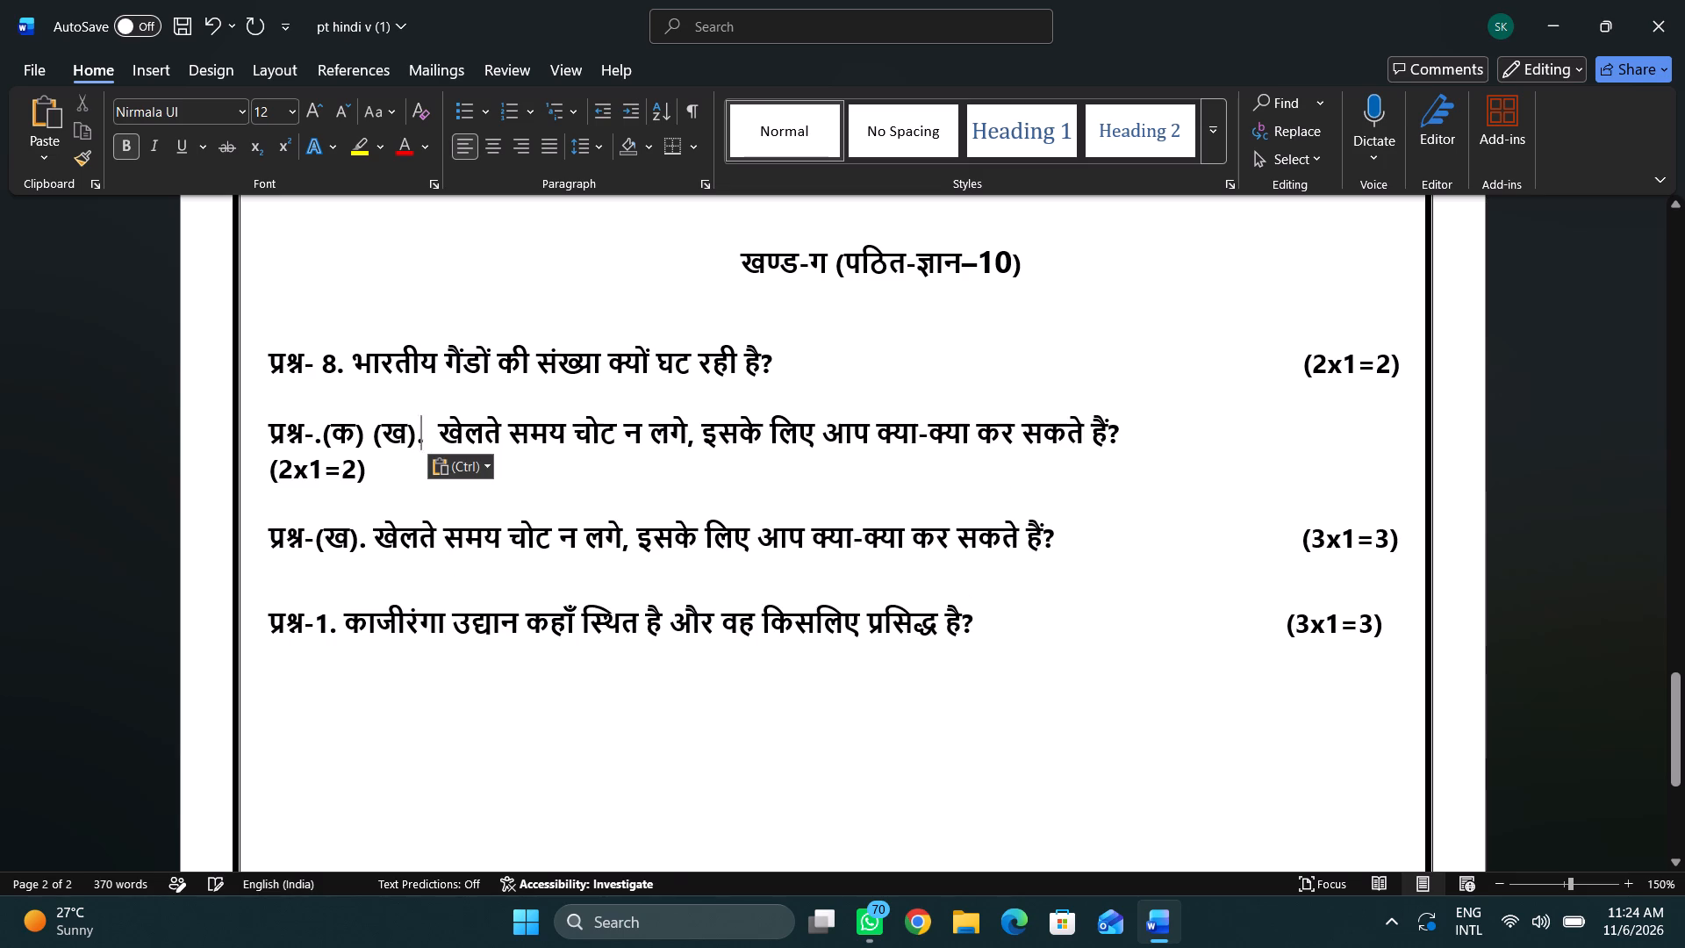
Copy the bold (क) label from the first खेलते समय question and replace the number 8 in the प्रश्न- 8 label with it.
drag(363, 432, 344, 435)
drag(344, 435, 322, 438)
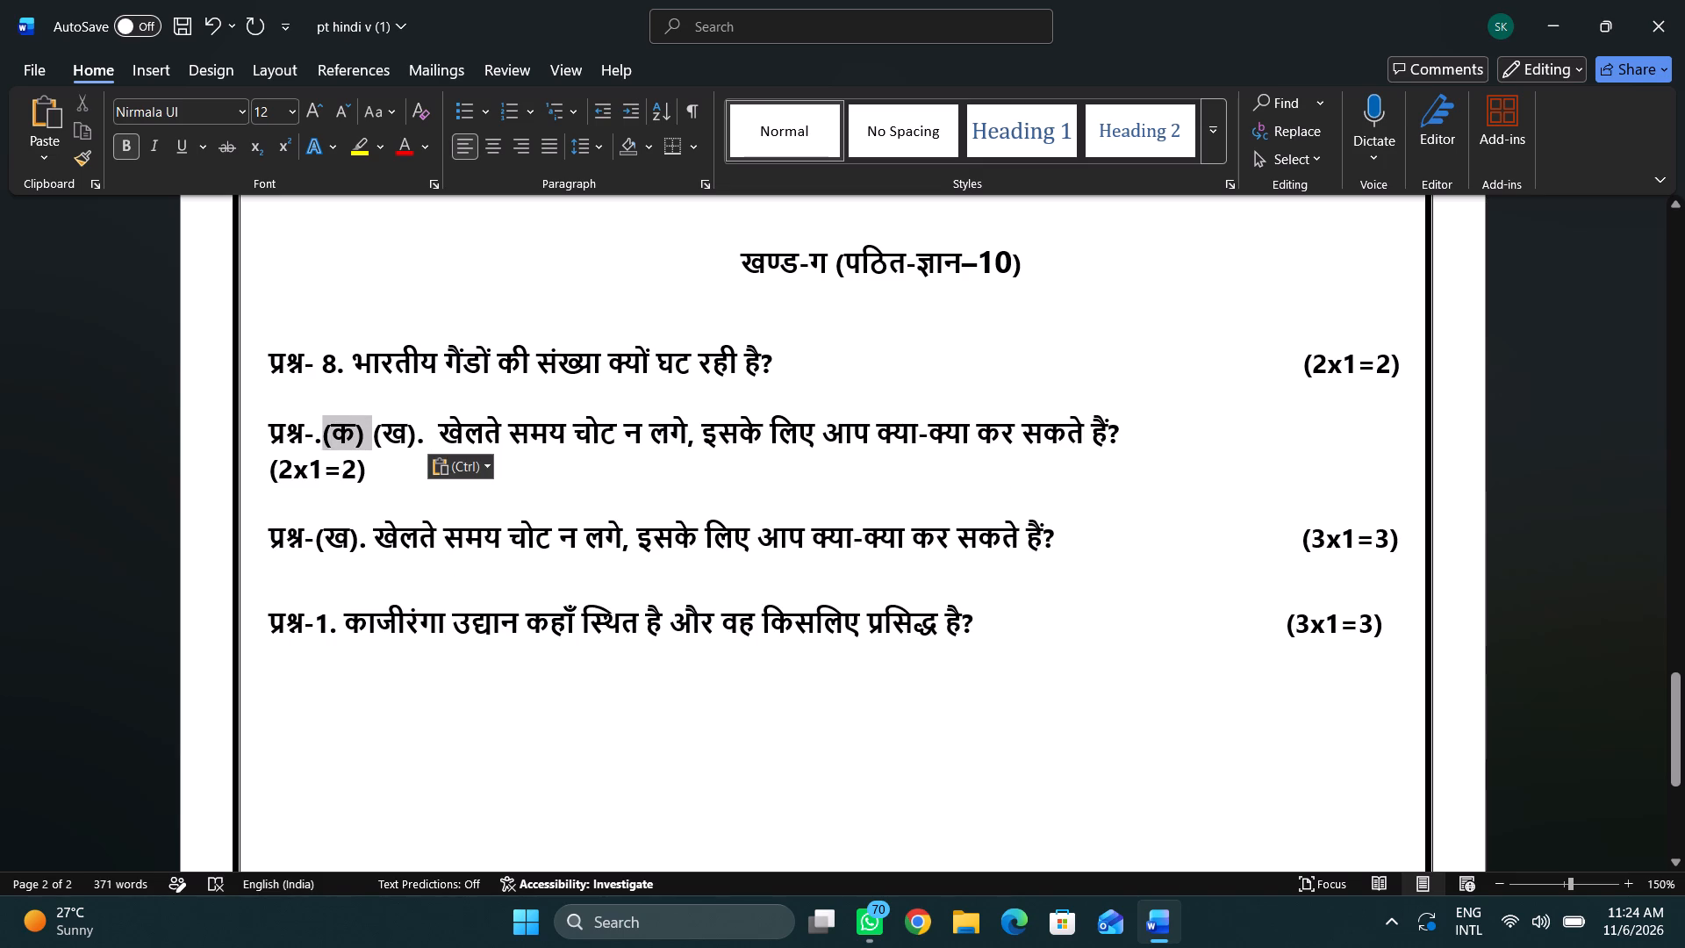
drag(322, 438, 325, 441)
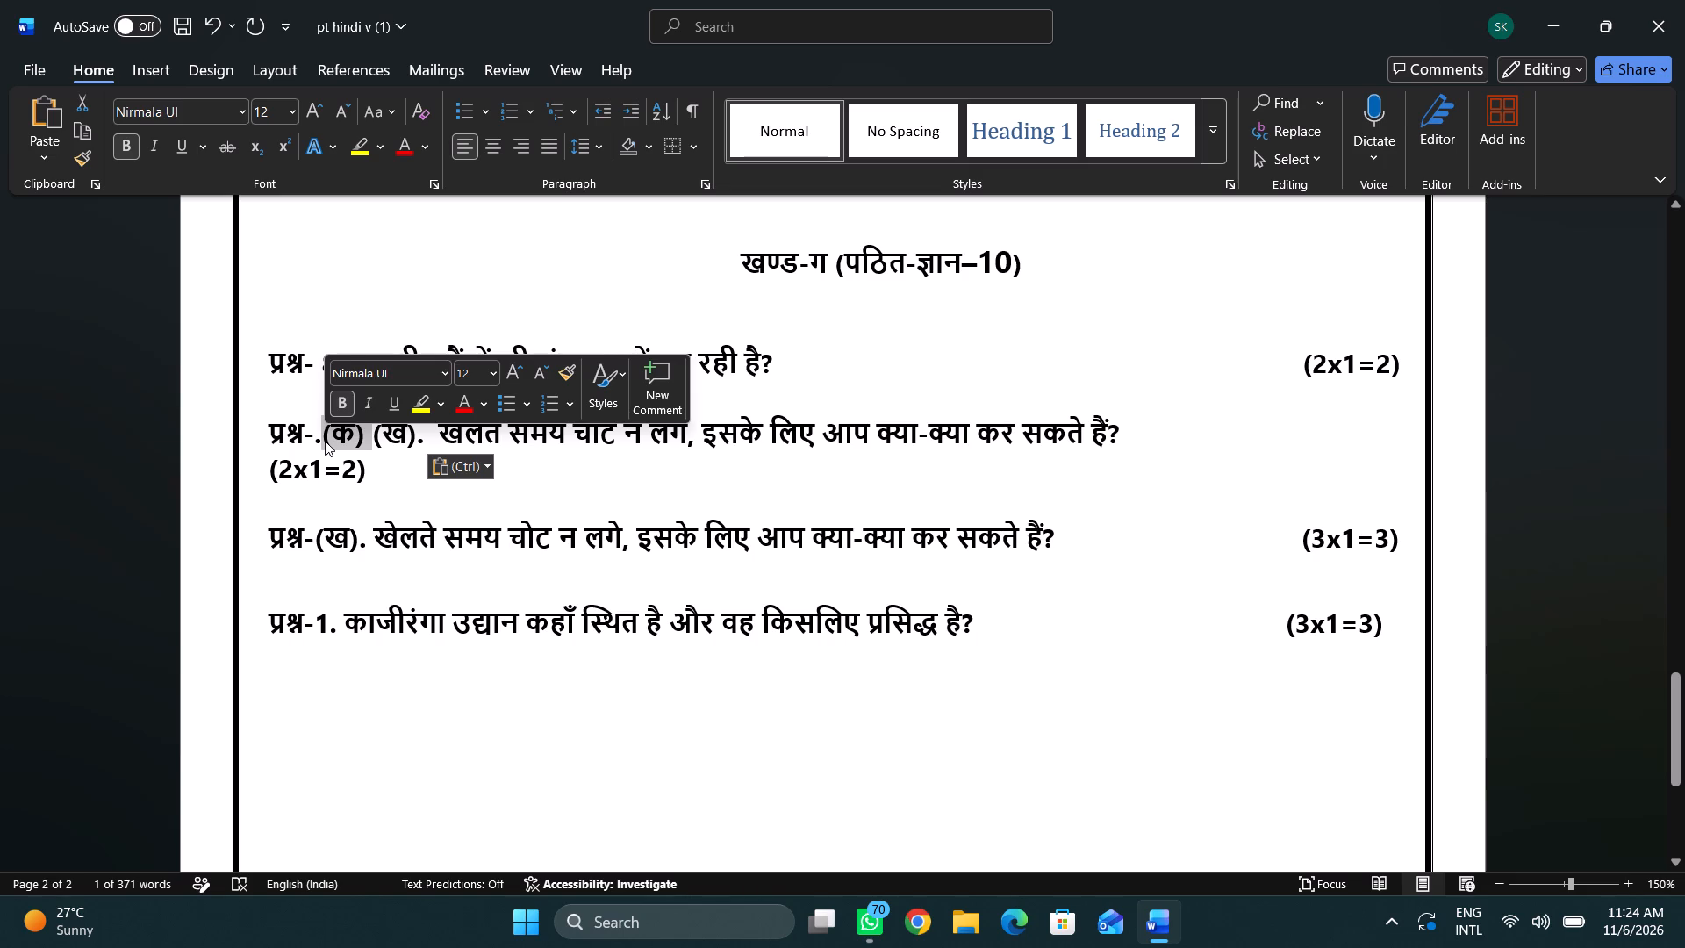
key(ctrl+c)
click(331, 363)
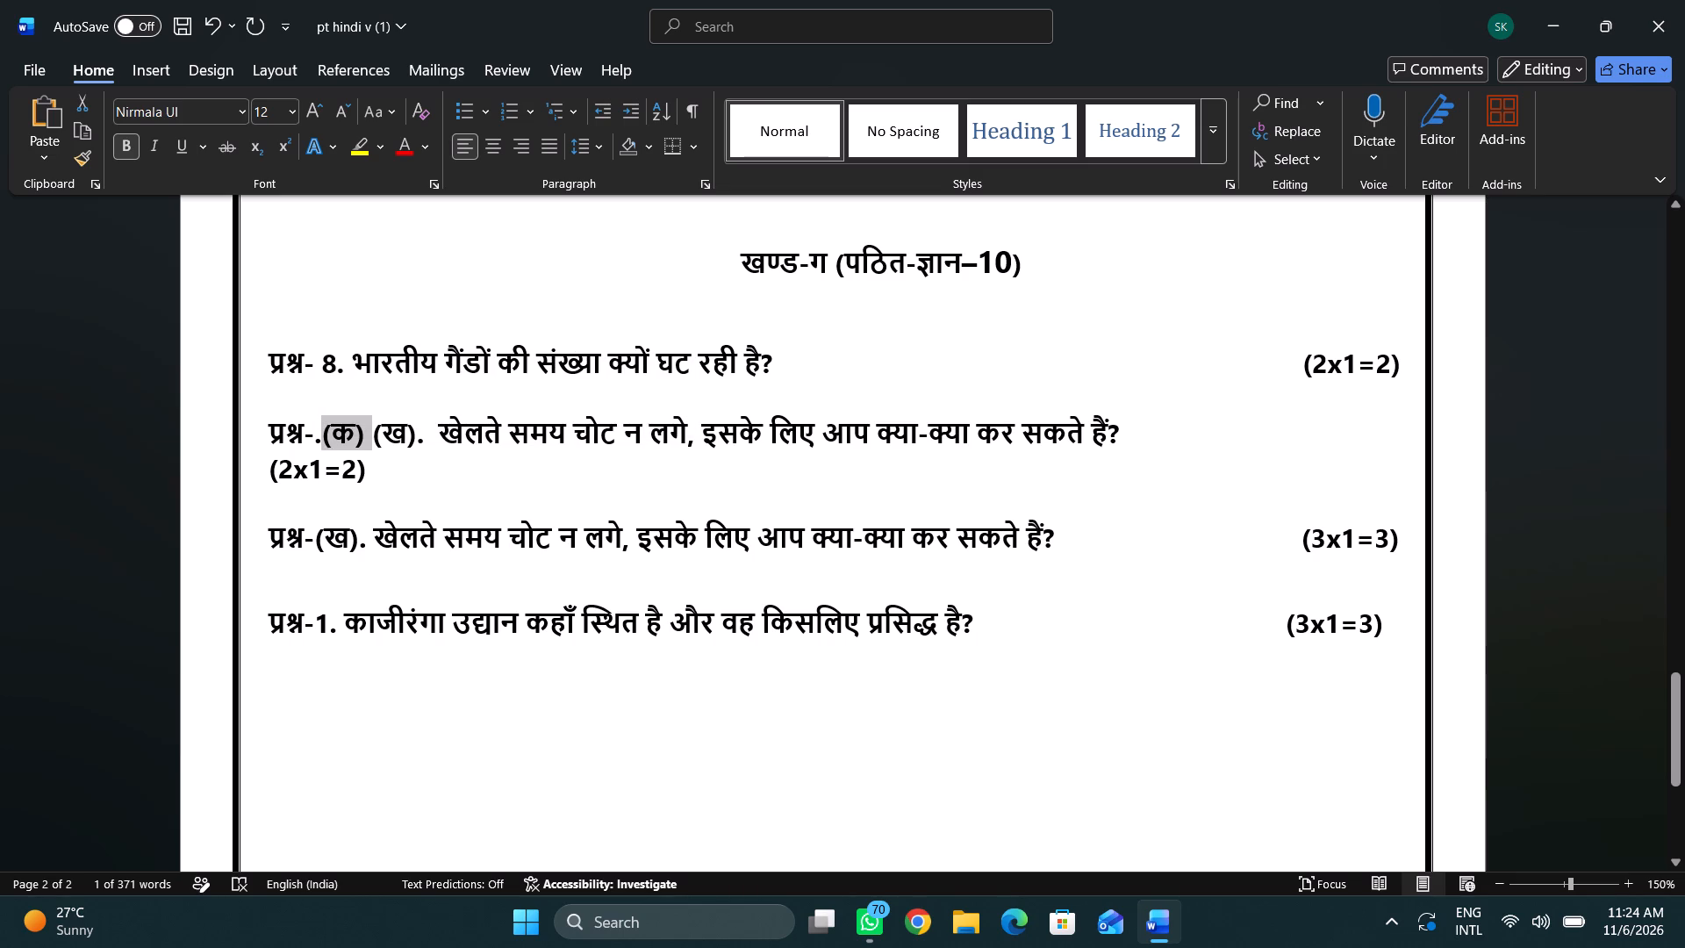
key(BackSpace)
key(ctrl+v)
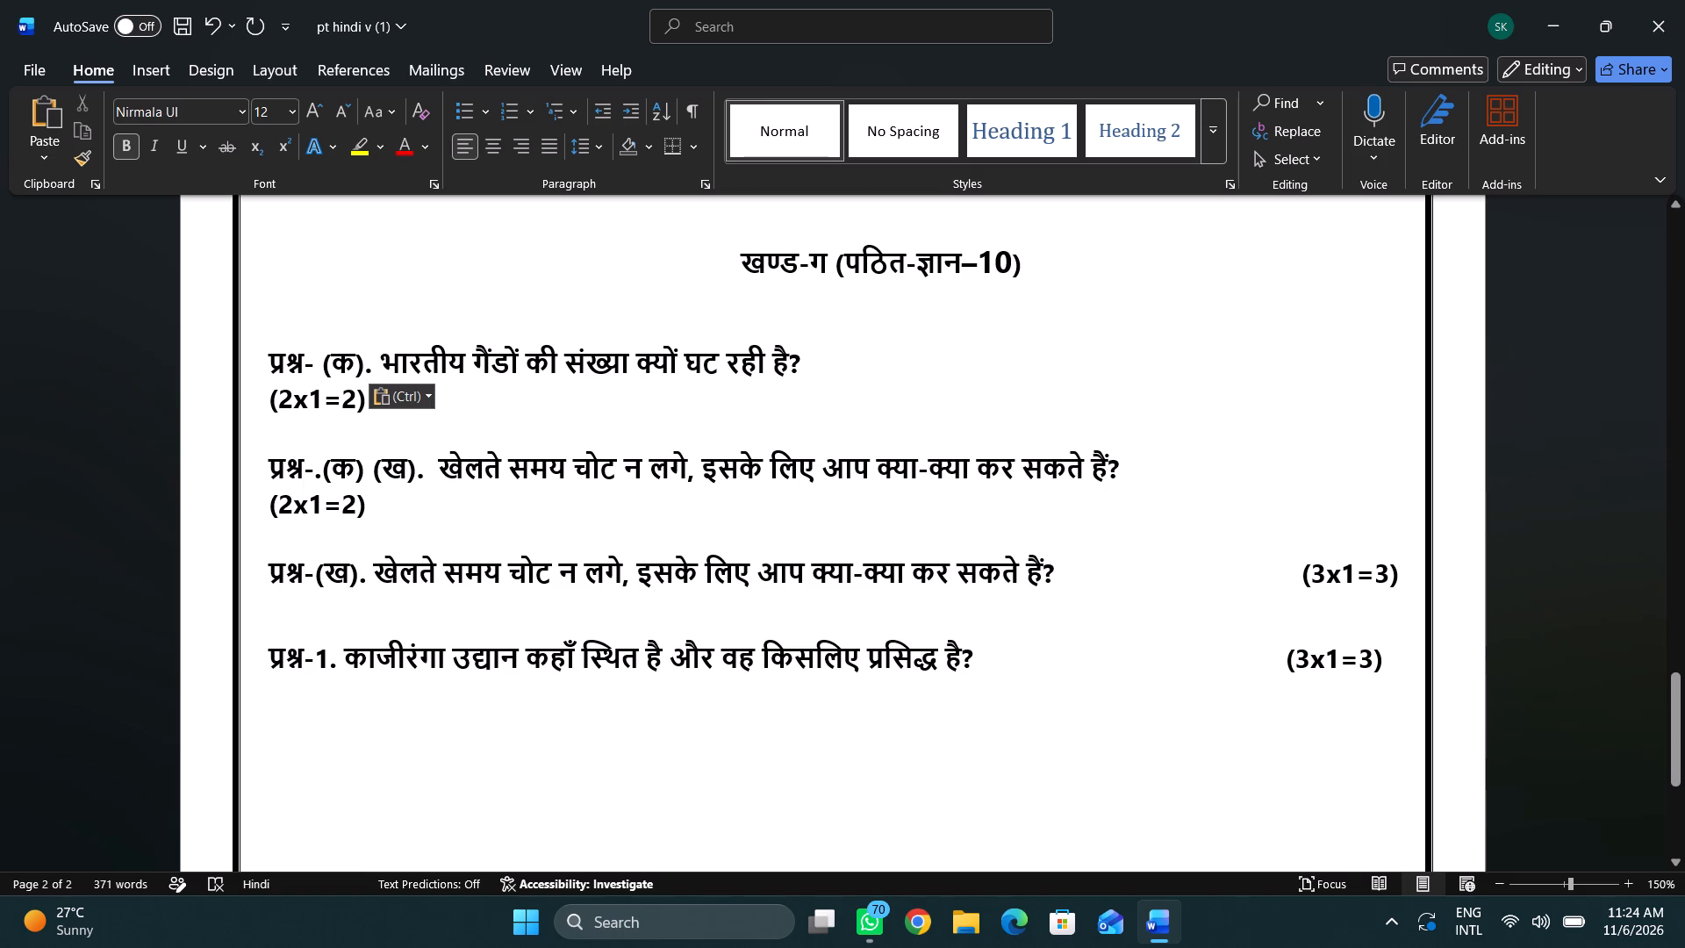
Copy the bold (क) label from the first खेलते समय question and insert it after (ख) in the second one.
drag(366, 470, 324, 475)
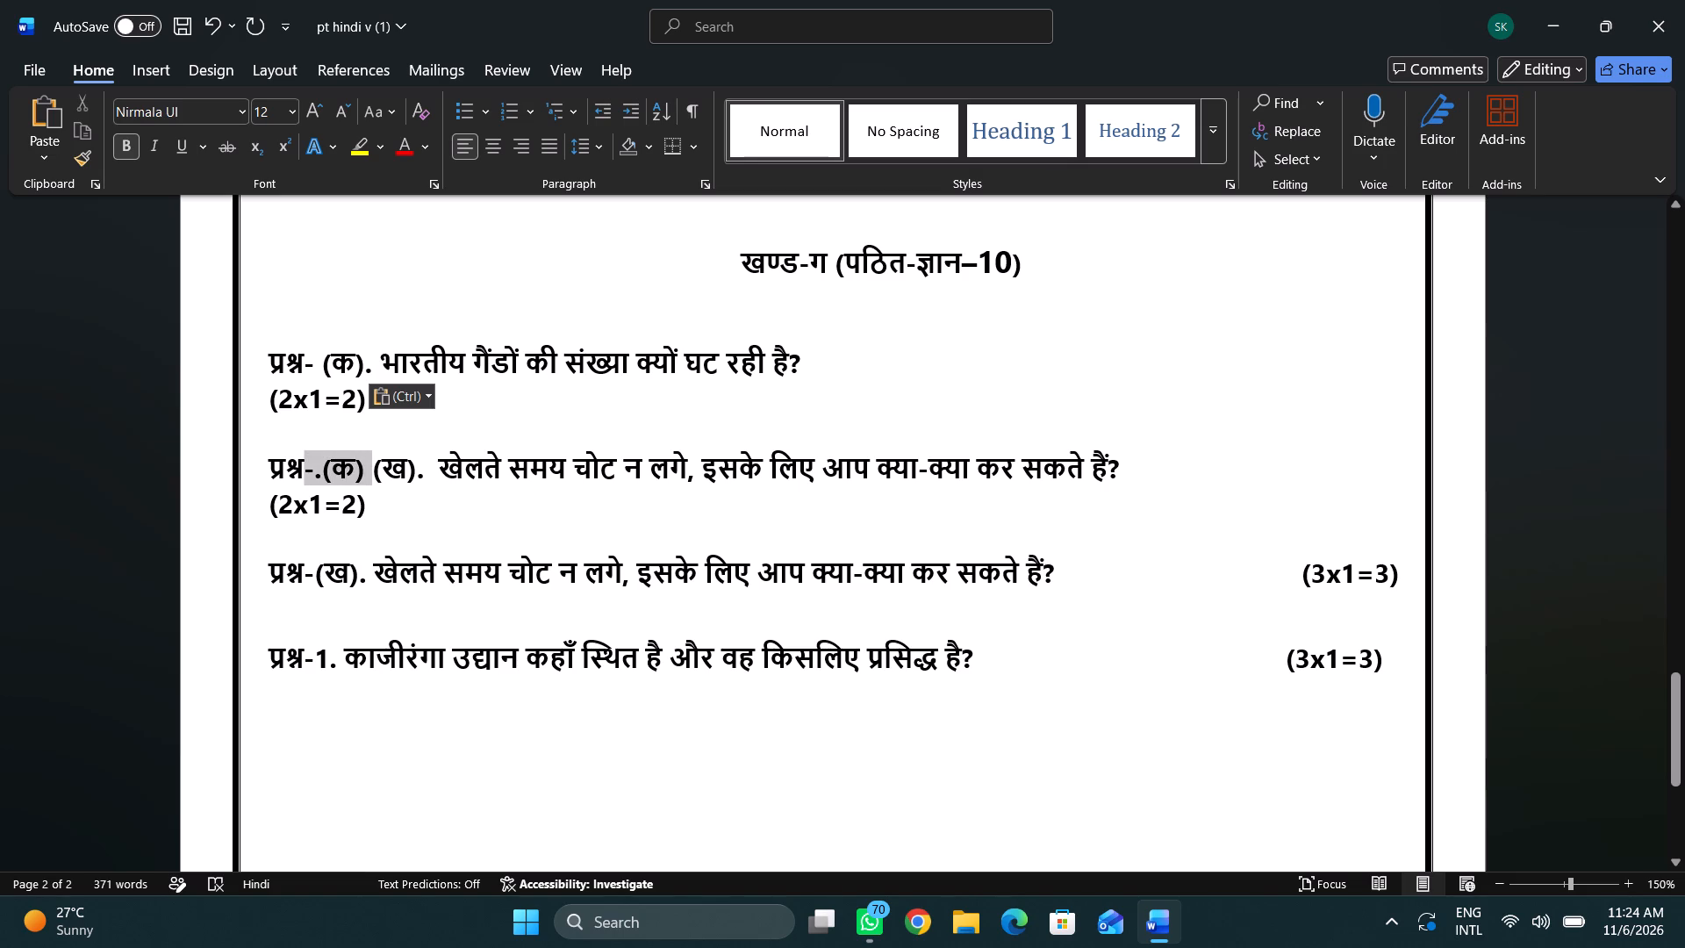
drag(324, 475, 327, 471)
drag(327, 471, 323, 469)
key(ctrl+c)
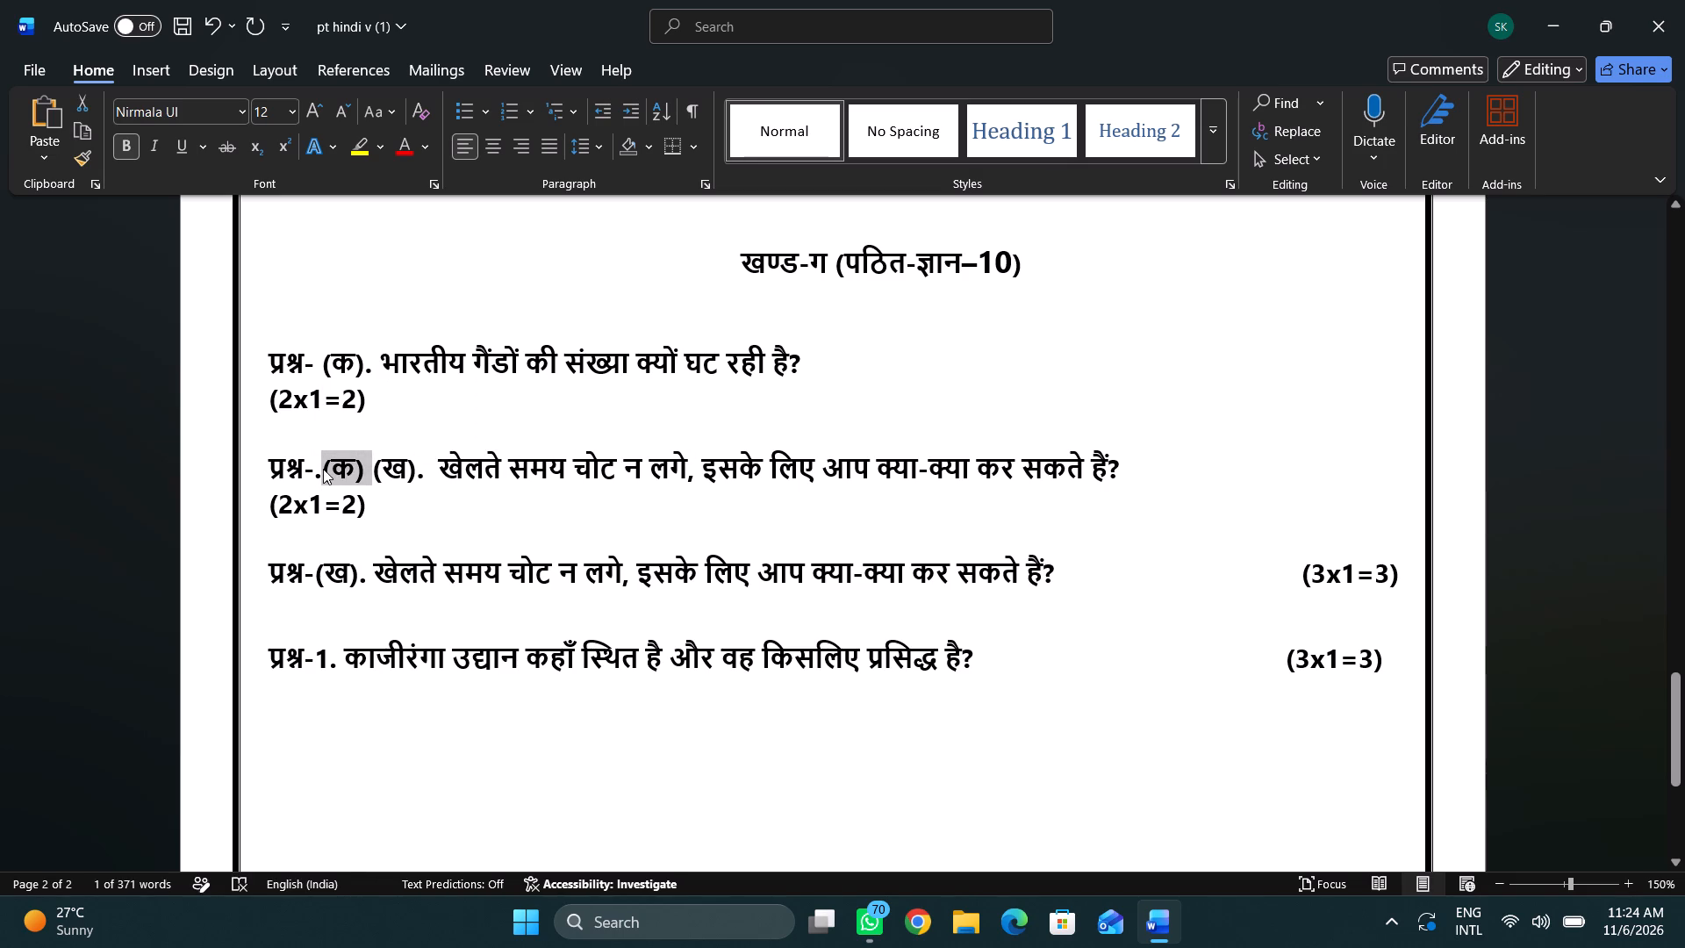
click(354, 573)
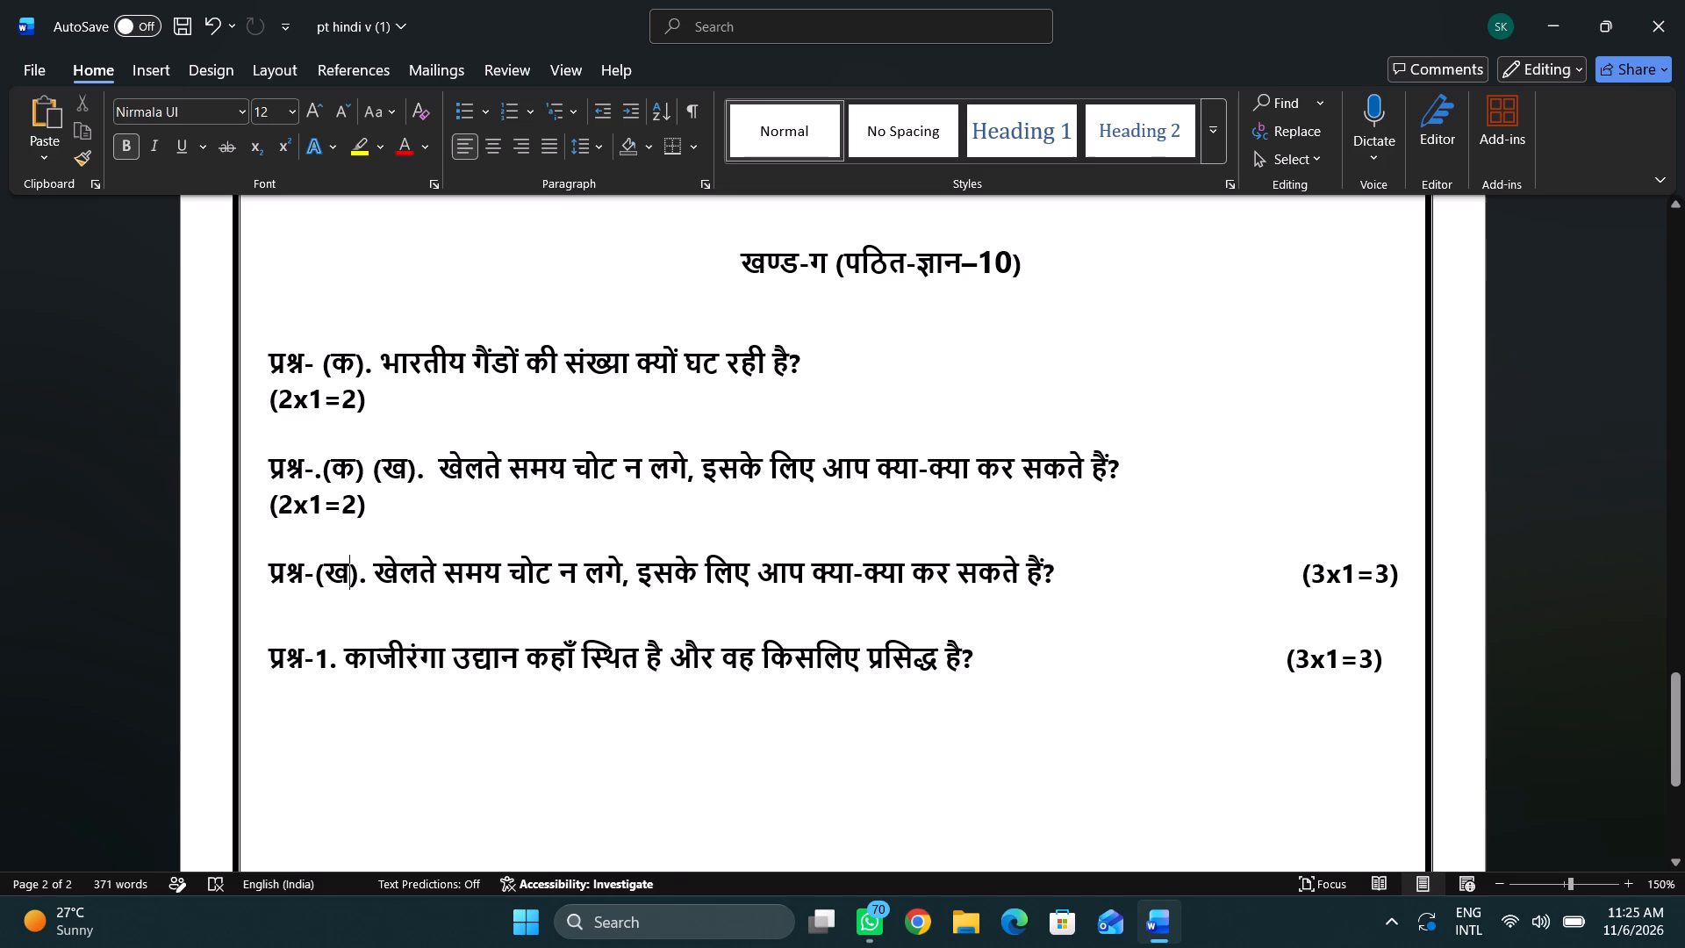
click(360, 579)
key(ctrl+v)
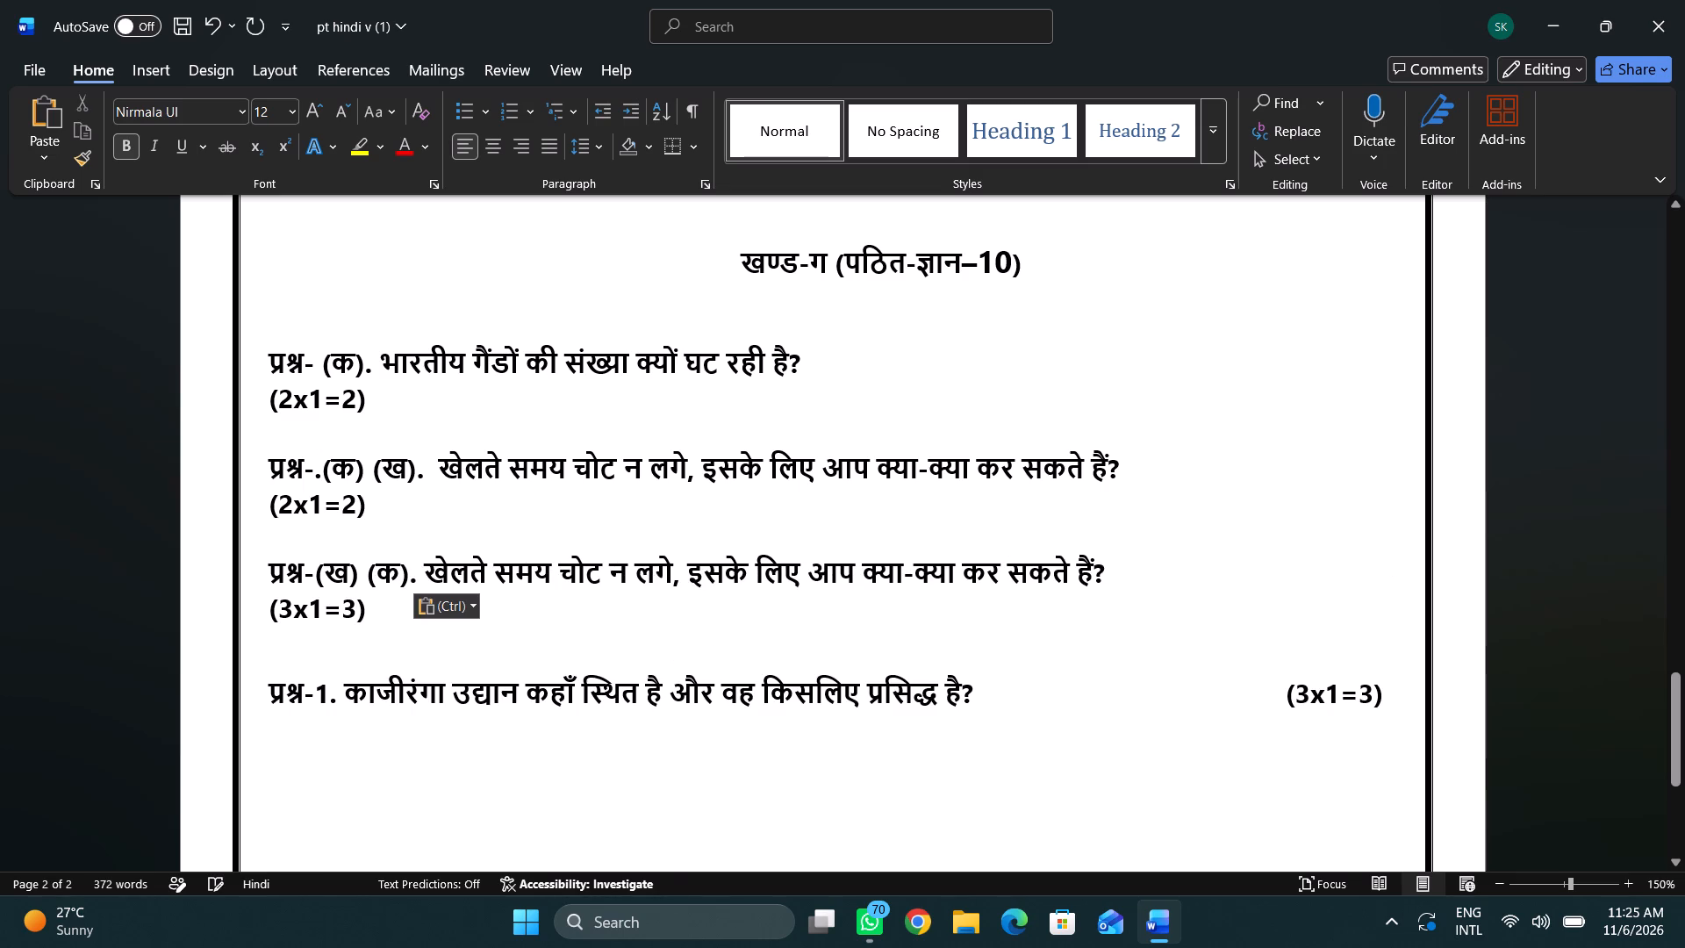
Copy the bold (ख) label from the second खेलते समय question and replace the number 1 in the काजीरंगा उद्यान question's label with it.
drag(360, 570, 326, 572)
drag(326, 572, 321, 576)
drag(321, 576, 324, 557)
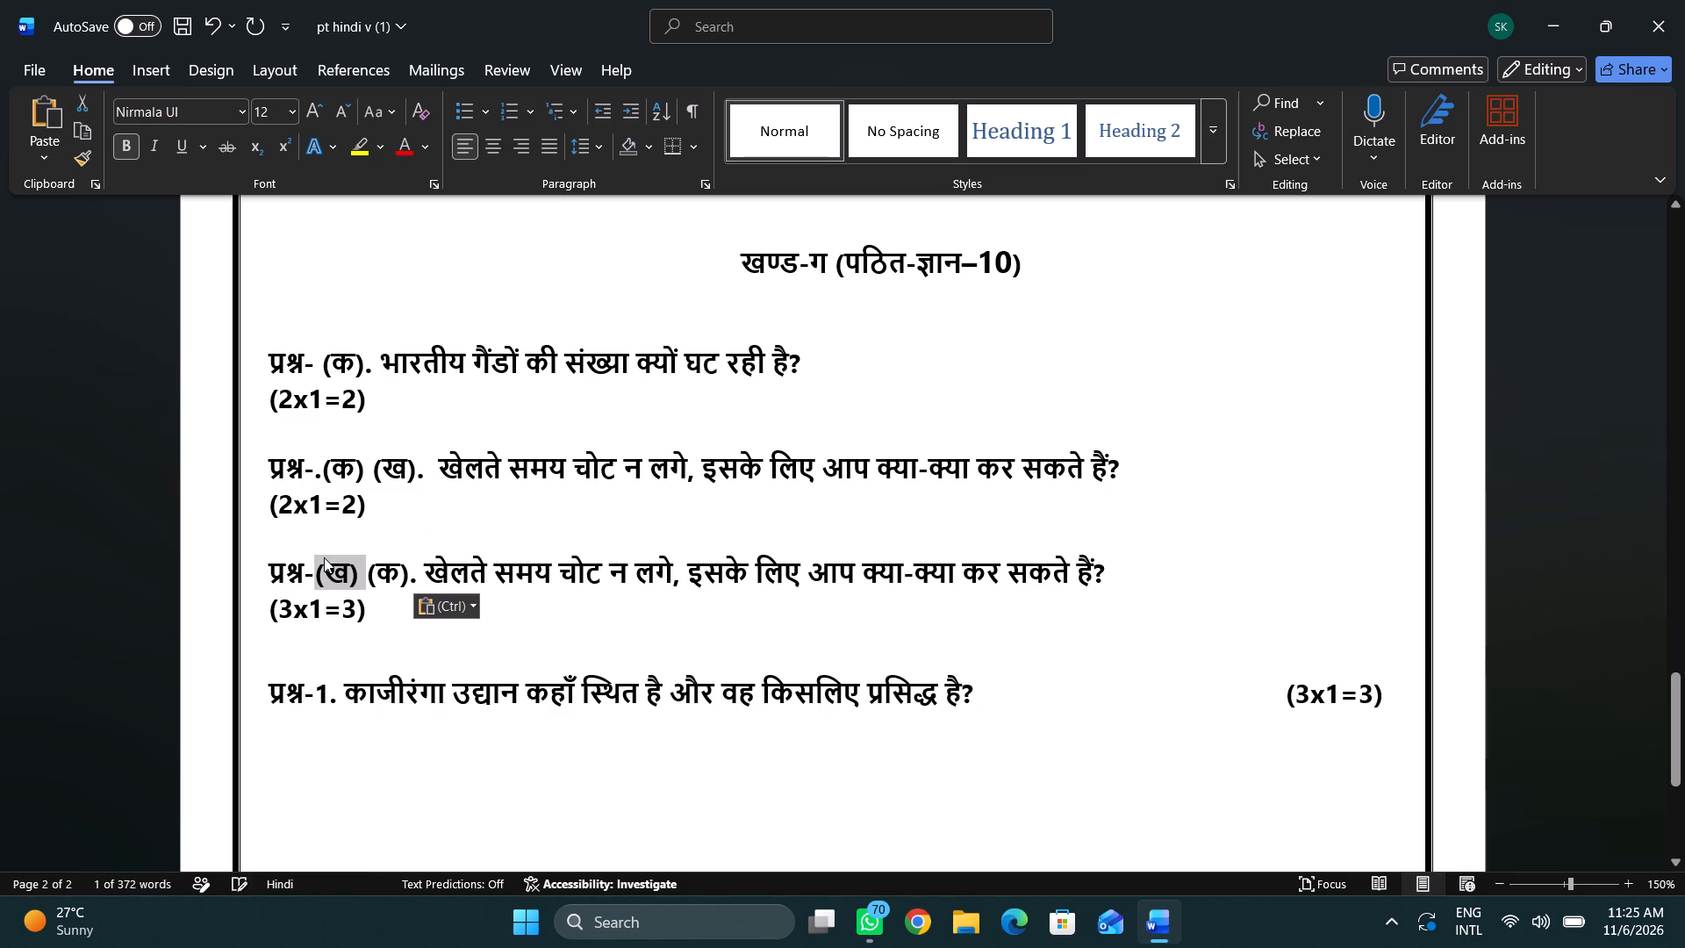
key(ctrl+c)
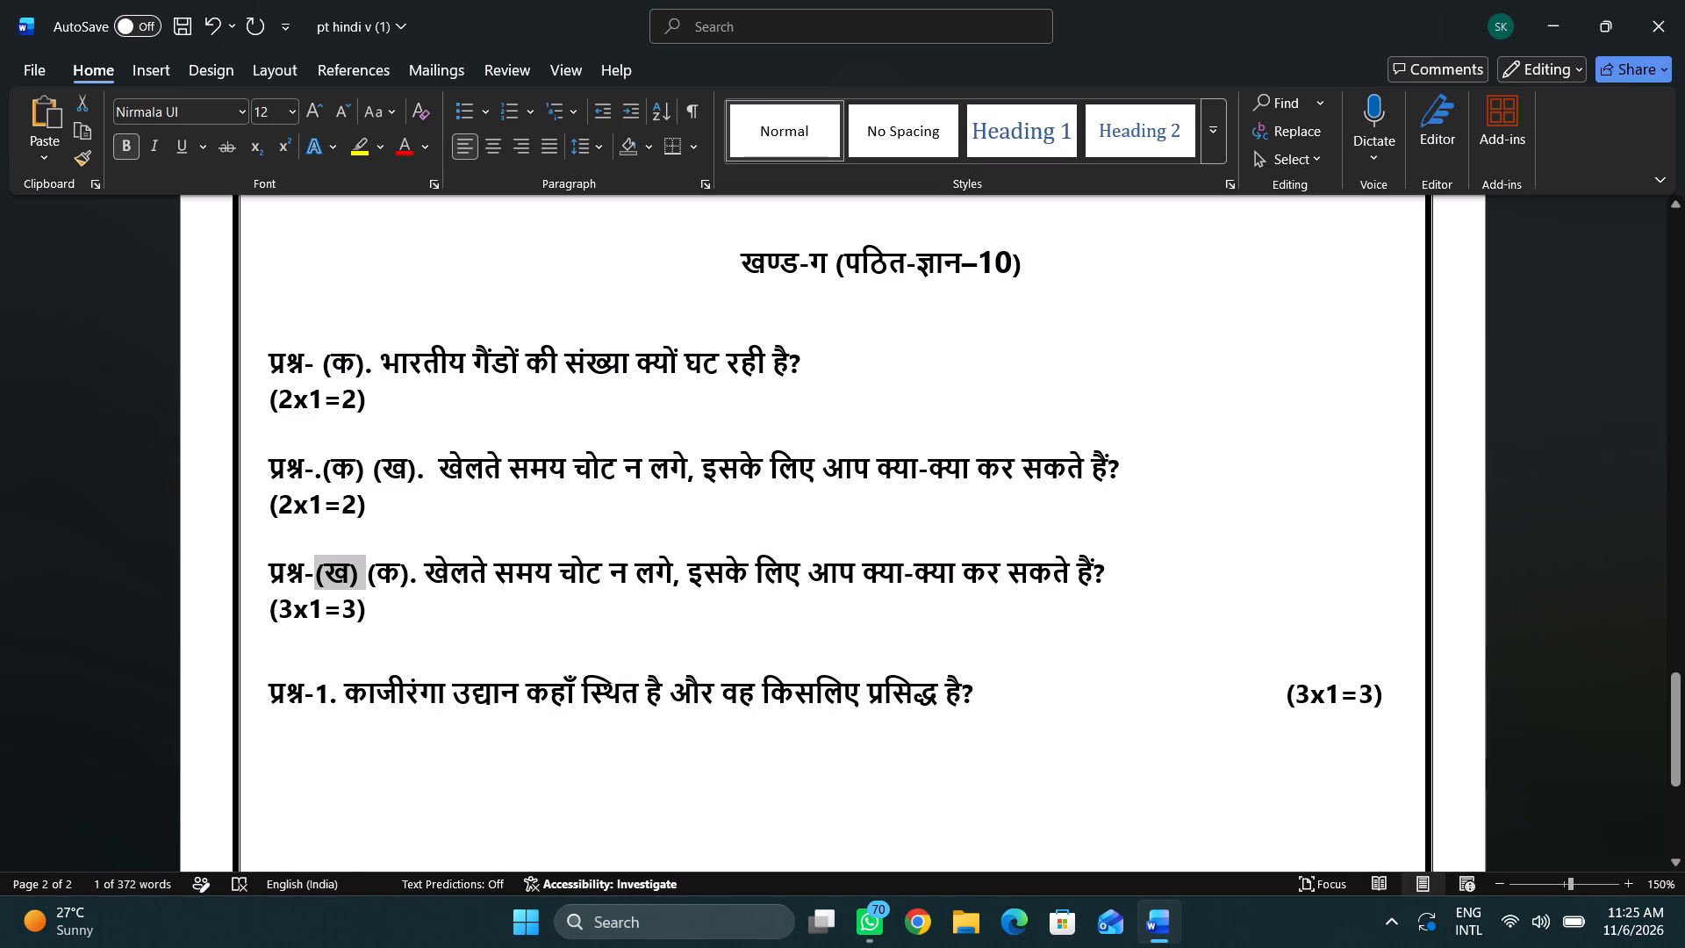
click(330, 694)
key(ctrl+v)
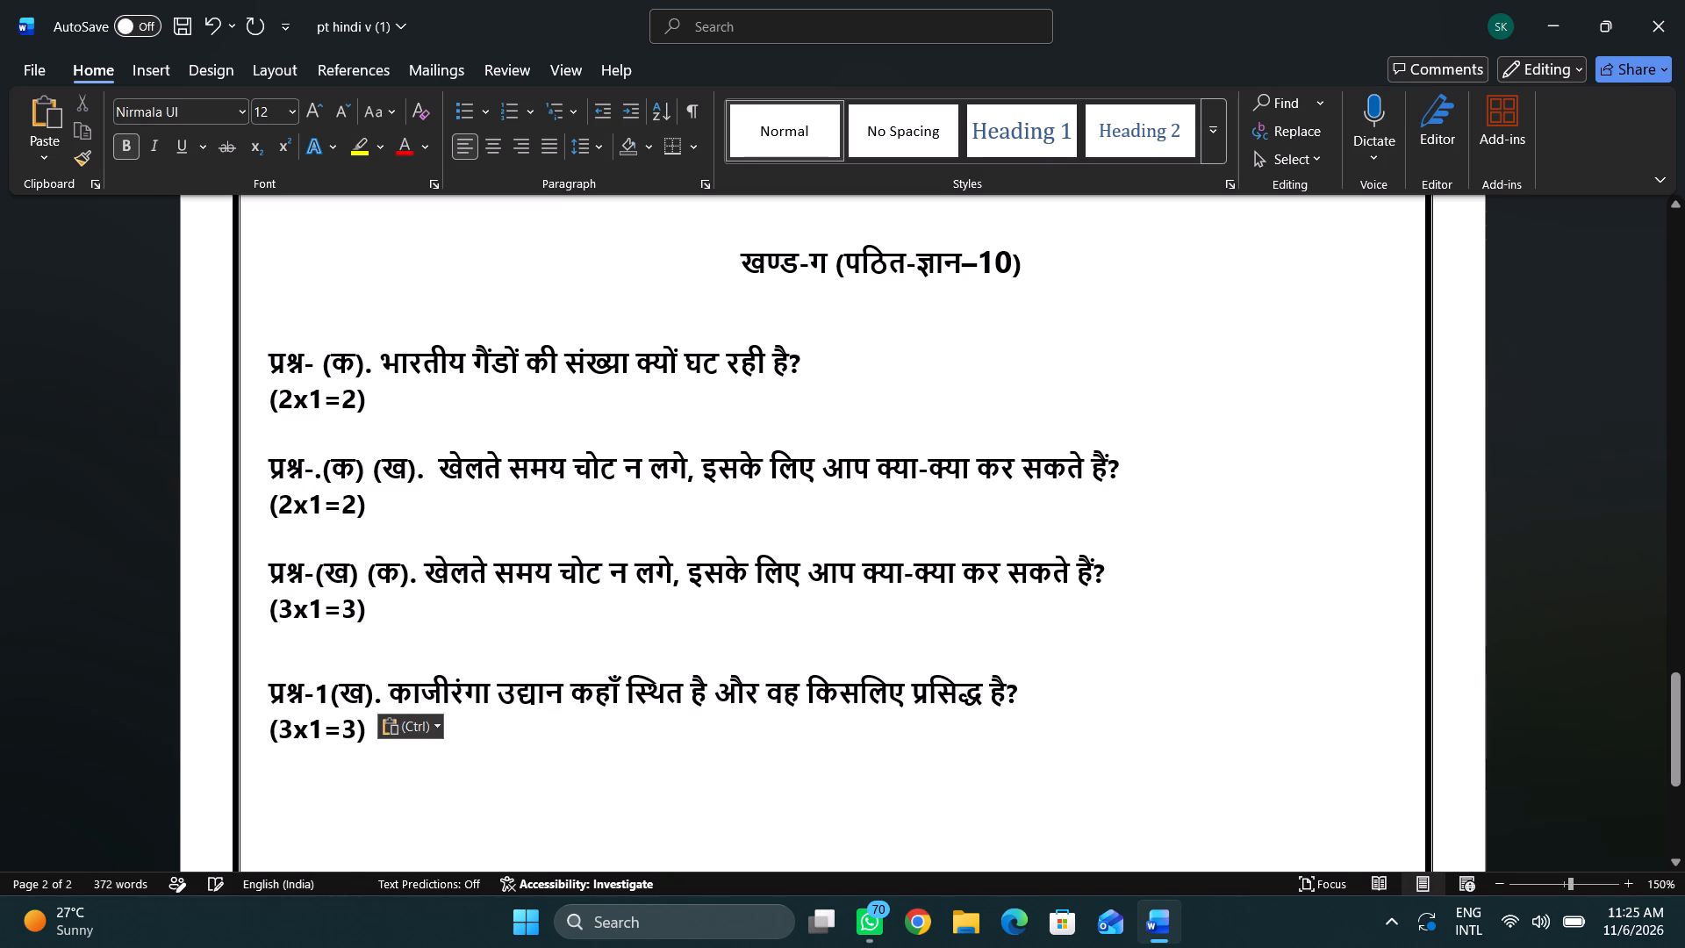
click(323, 694)
key(BackSpace)
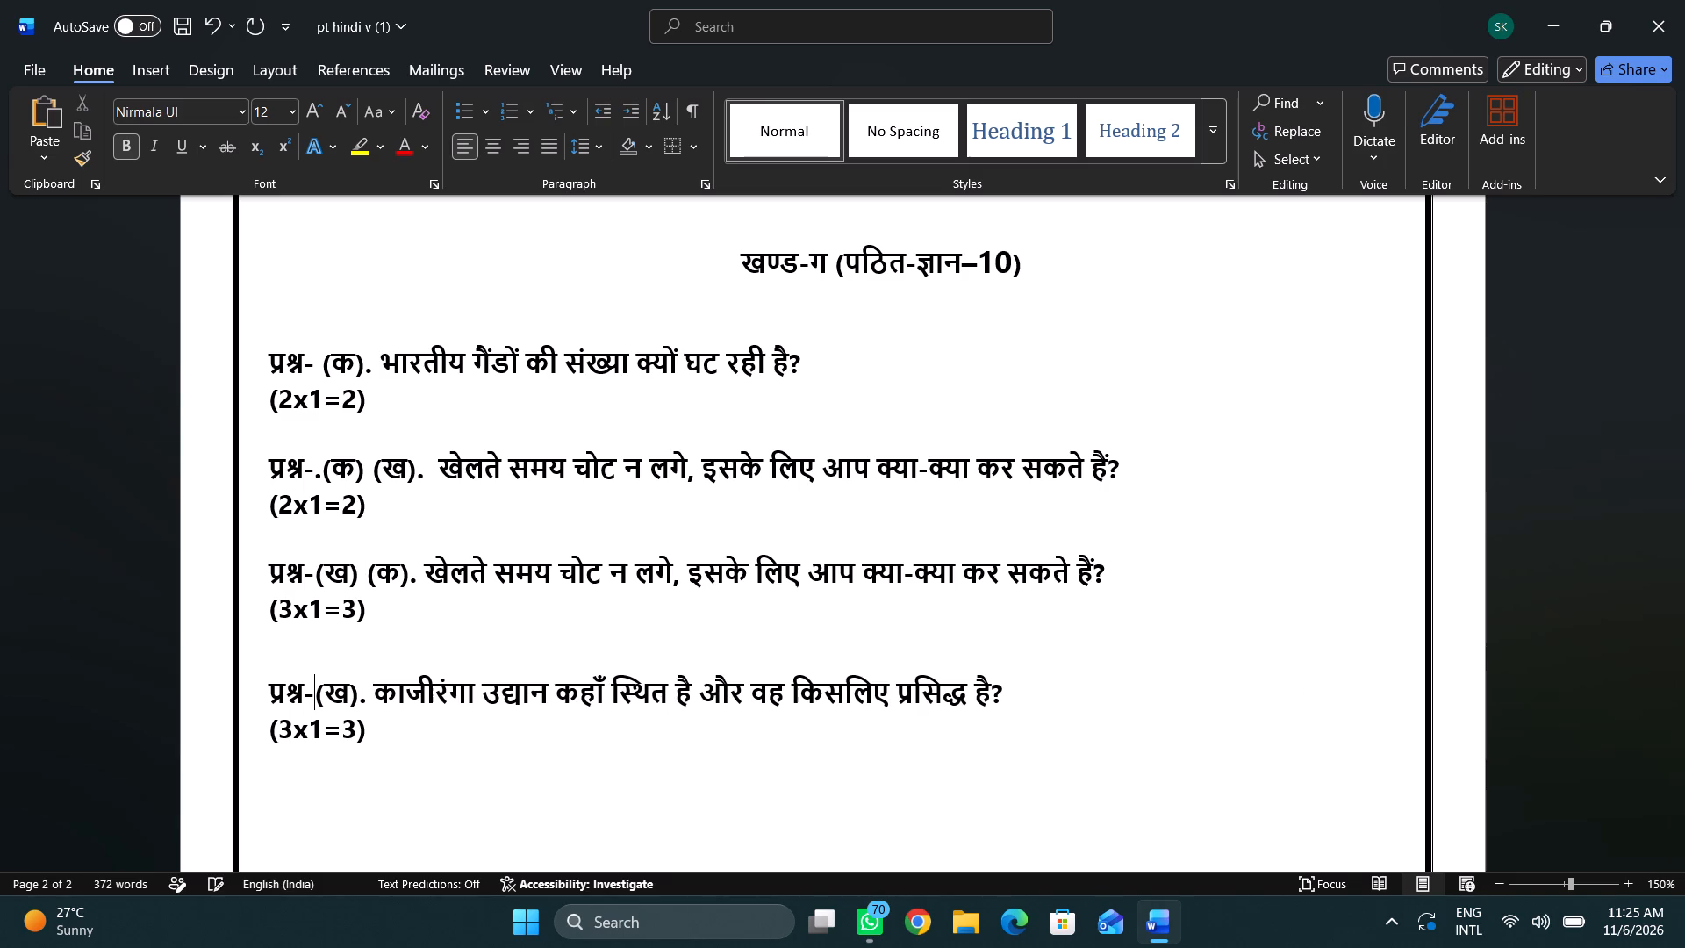
Delete the extra (ख) from the second खेलते समय question, leaving only its (क) label.
click(361, 573)
key(BackSpace)
key(BackSpace)
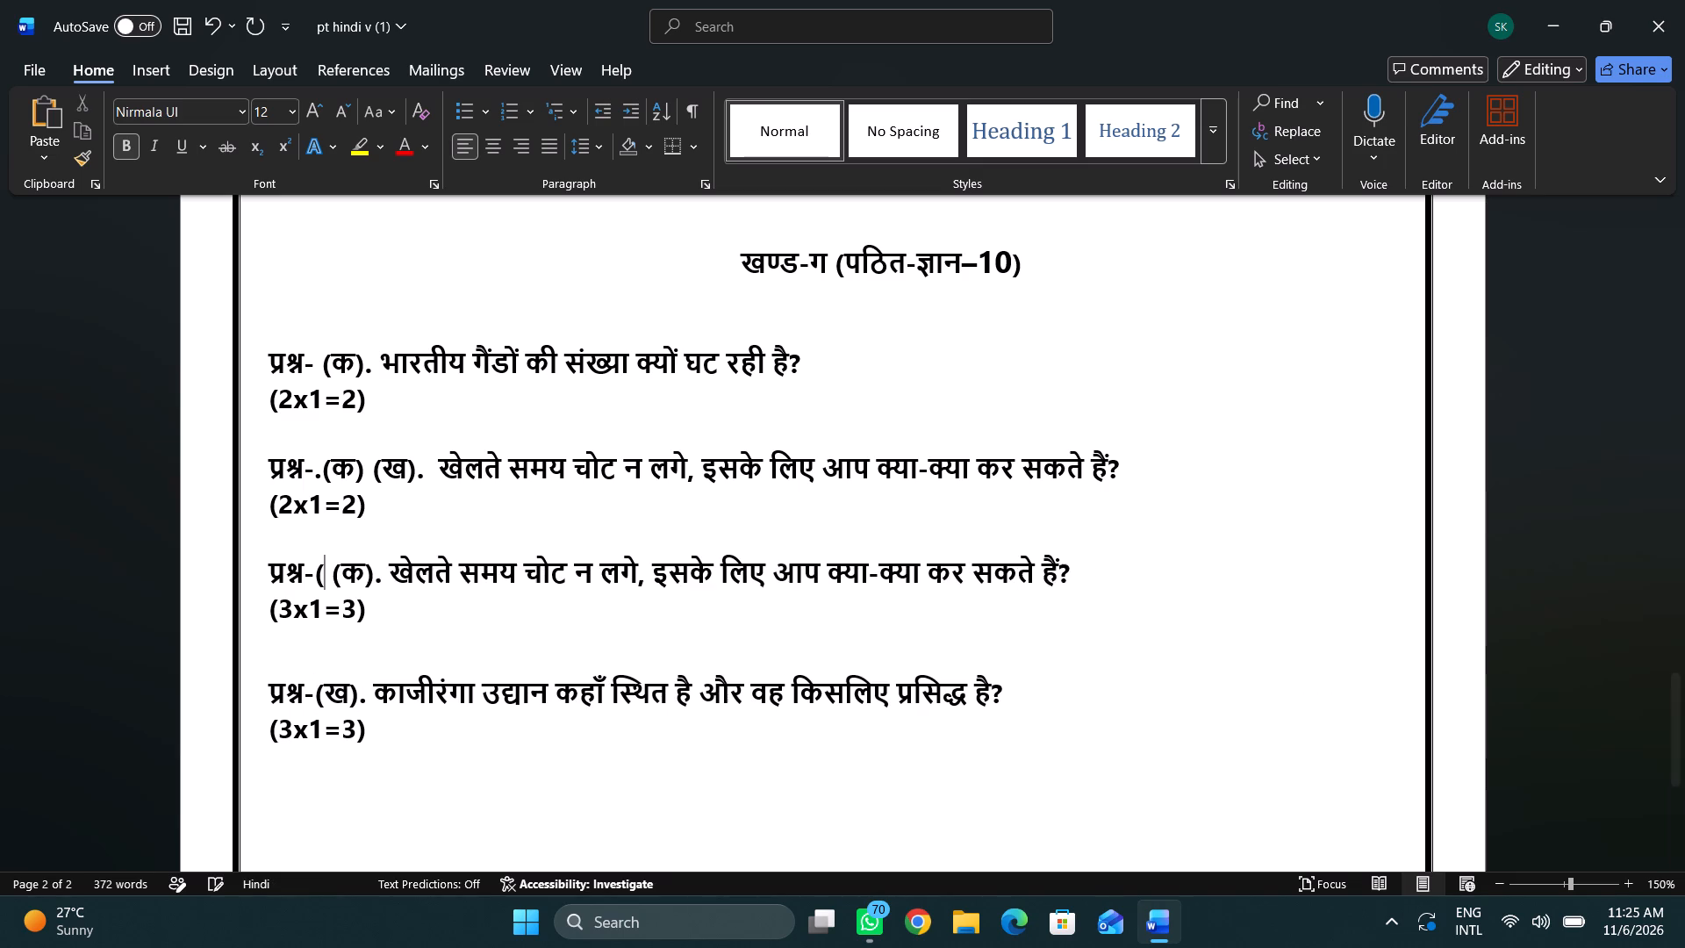
key(BackSpace)
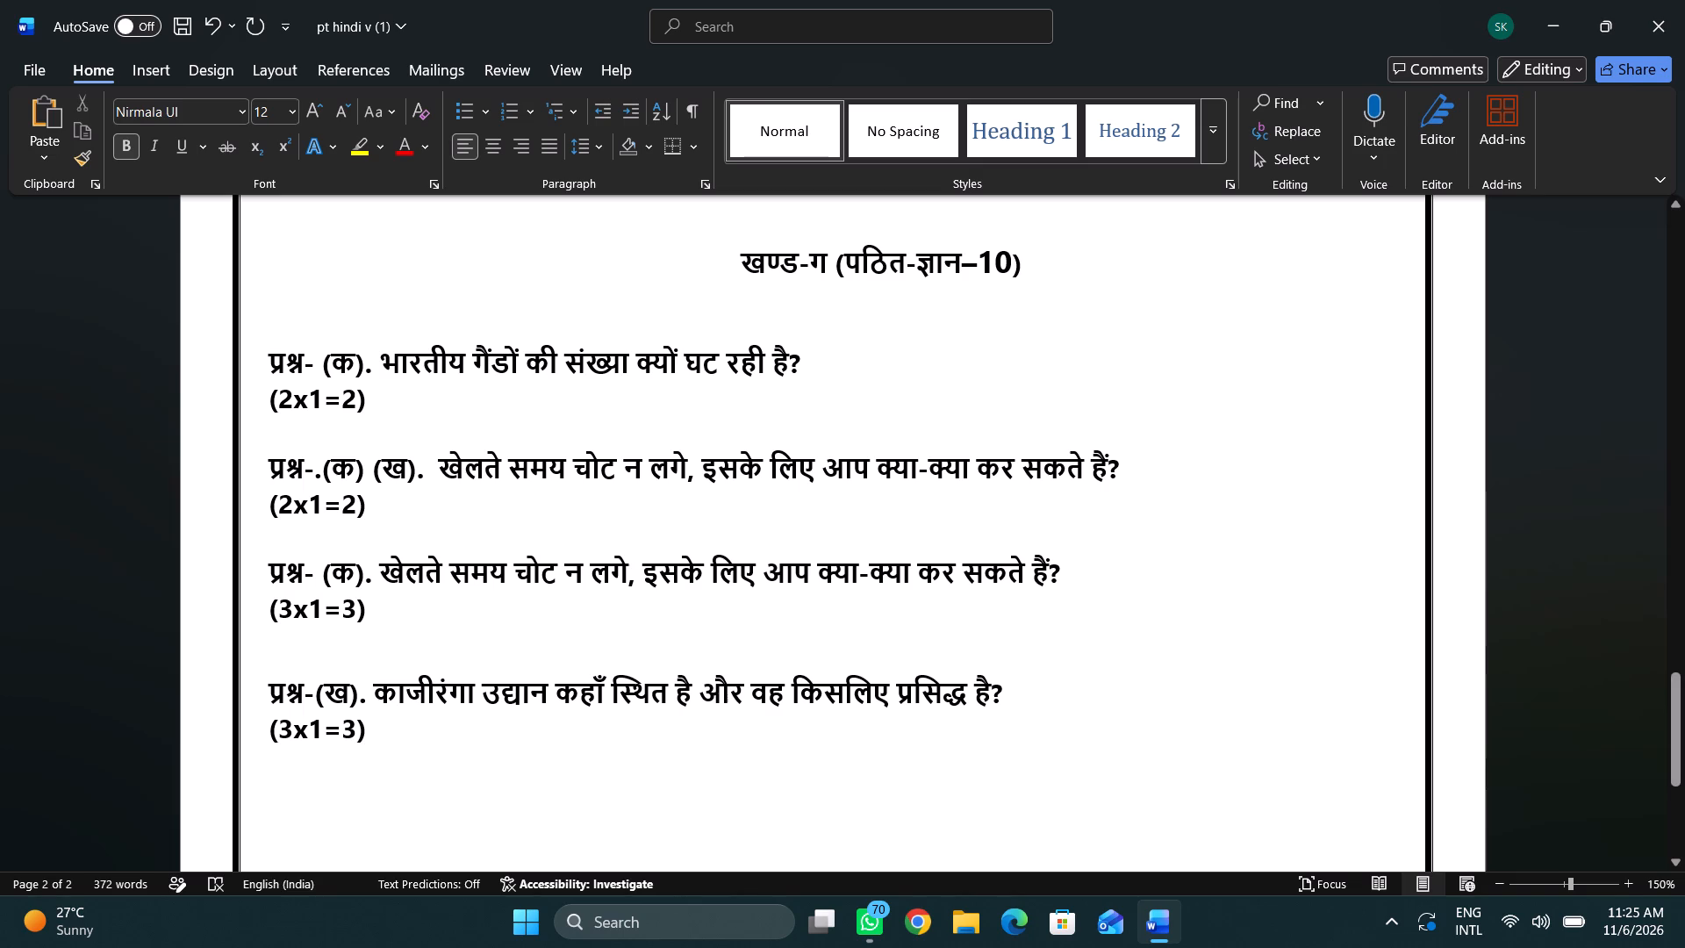
Delete the extra (क) from the first खेलते समय question, leaving only its (ख) label.
click(371, 472)
key(BackSpace)
key(BackSpace)
key(BackSpace)
key(BackSpace)
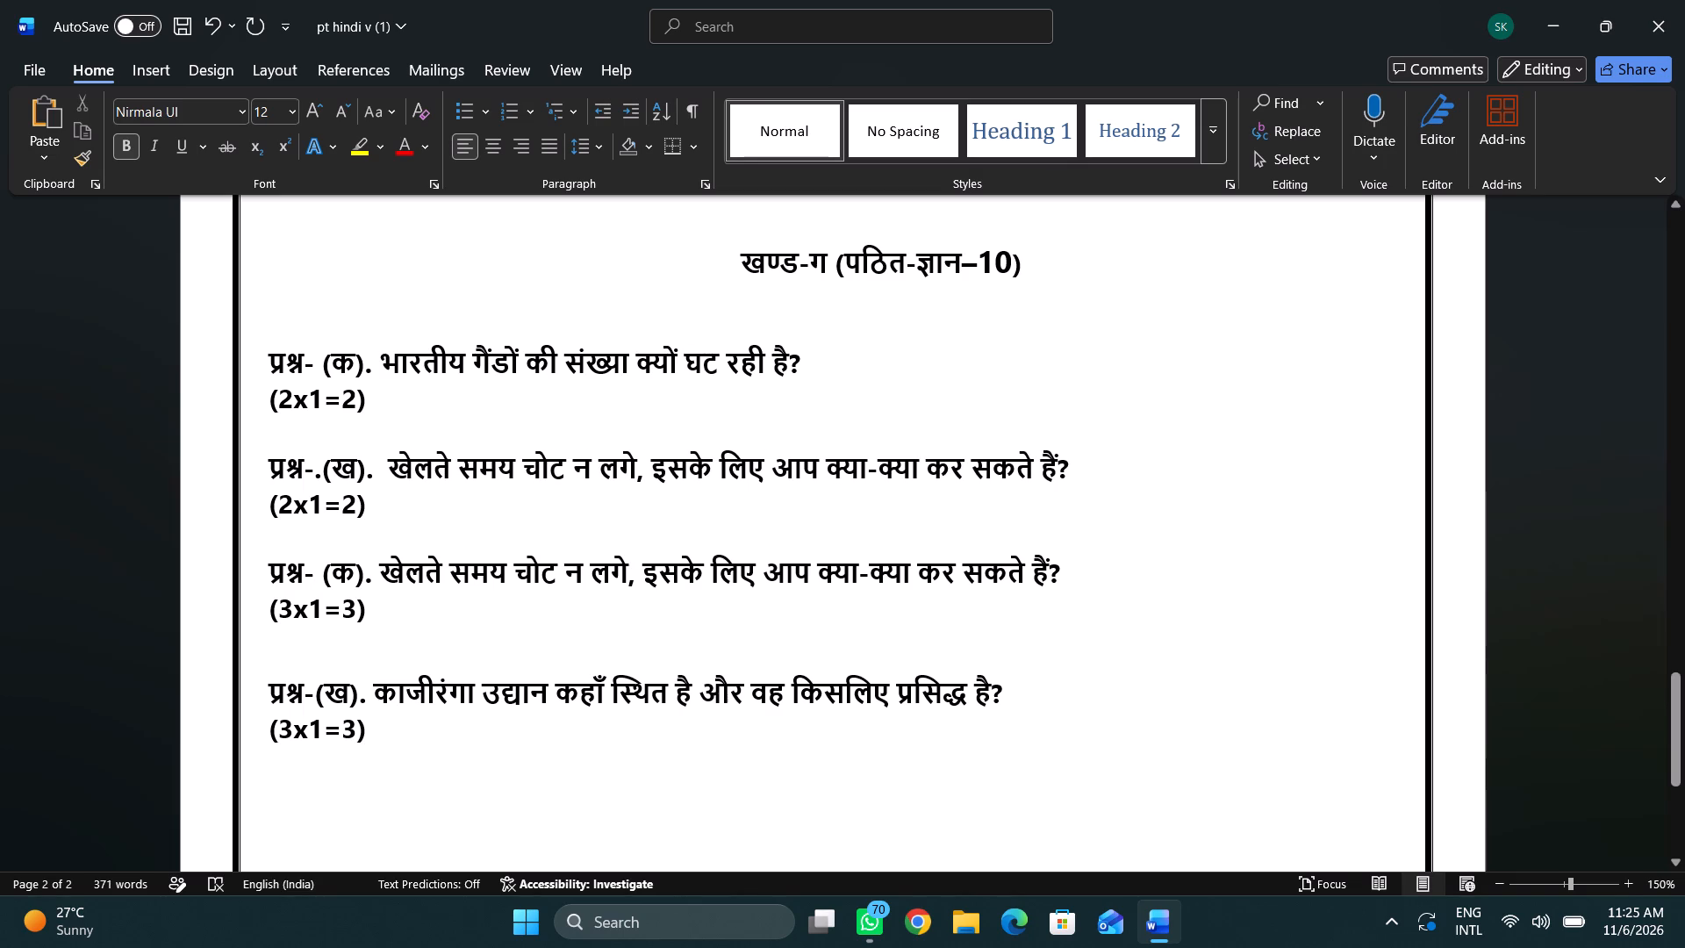
Pull the (2x1=2) marks of the भारतीय गैंडों question back onto the question's line.
click(264, 411)
key(BackSpace)
key(BackSpace)
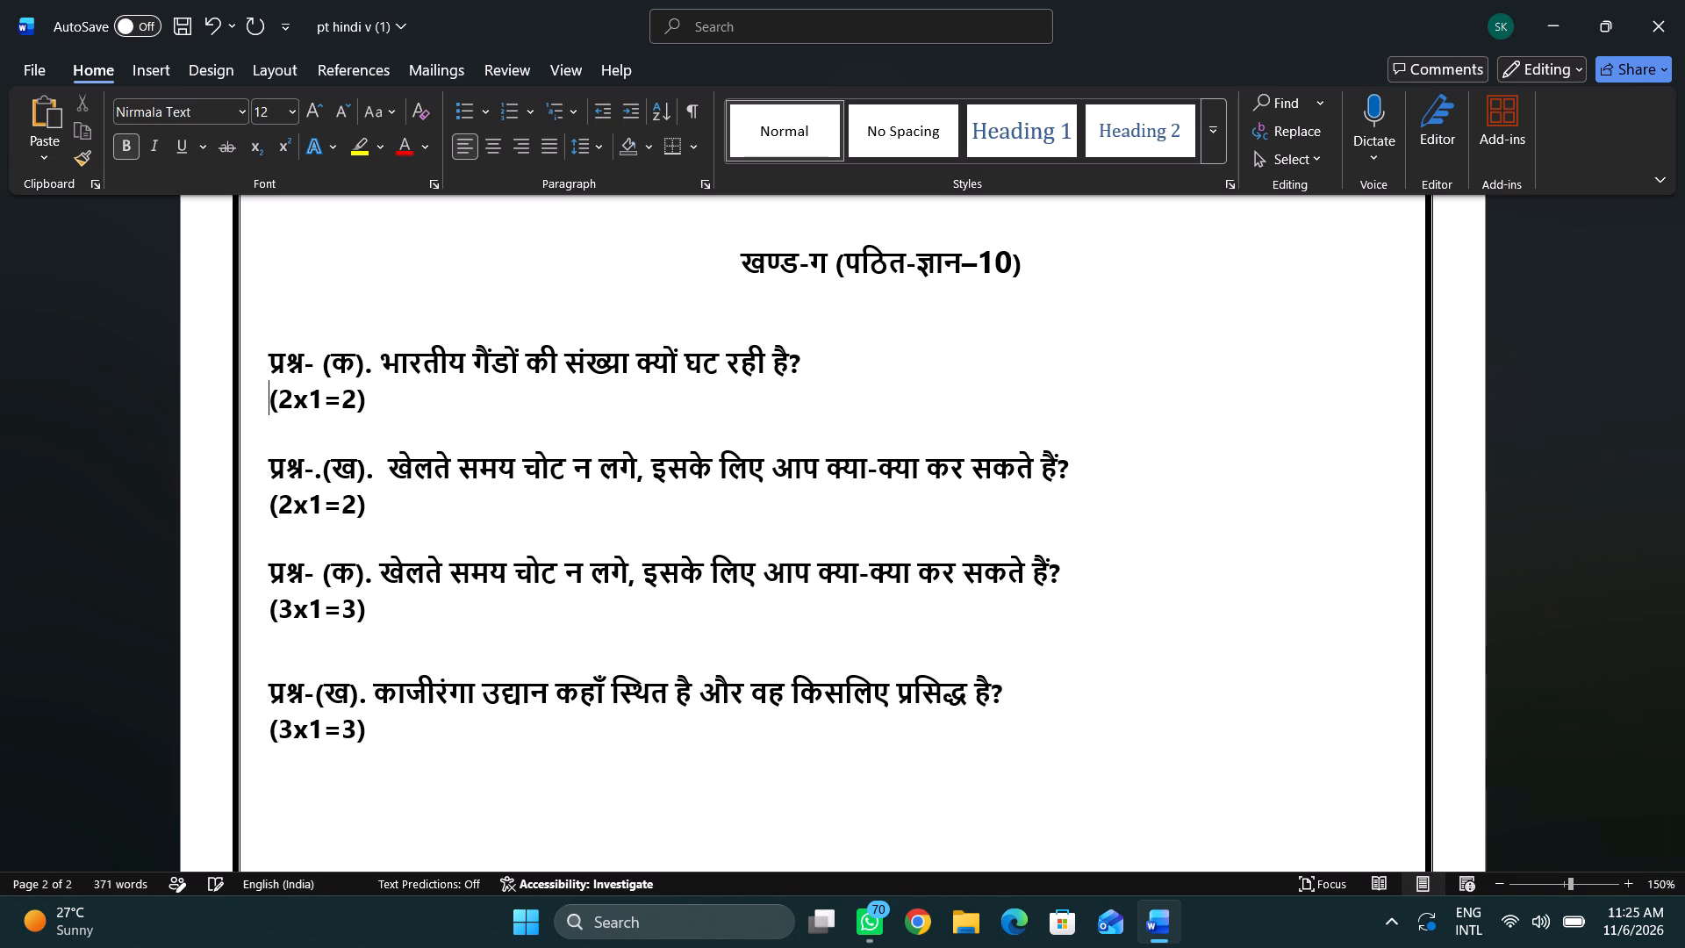
key(BackSpace)
key(BackSpace)
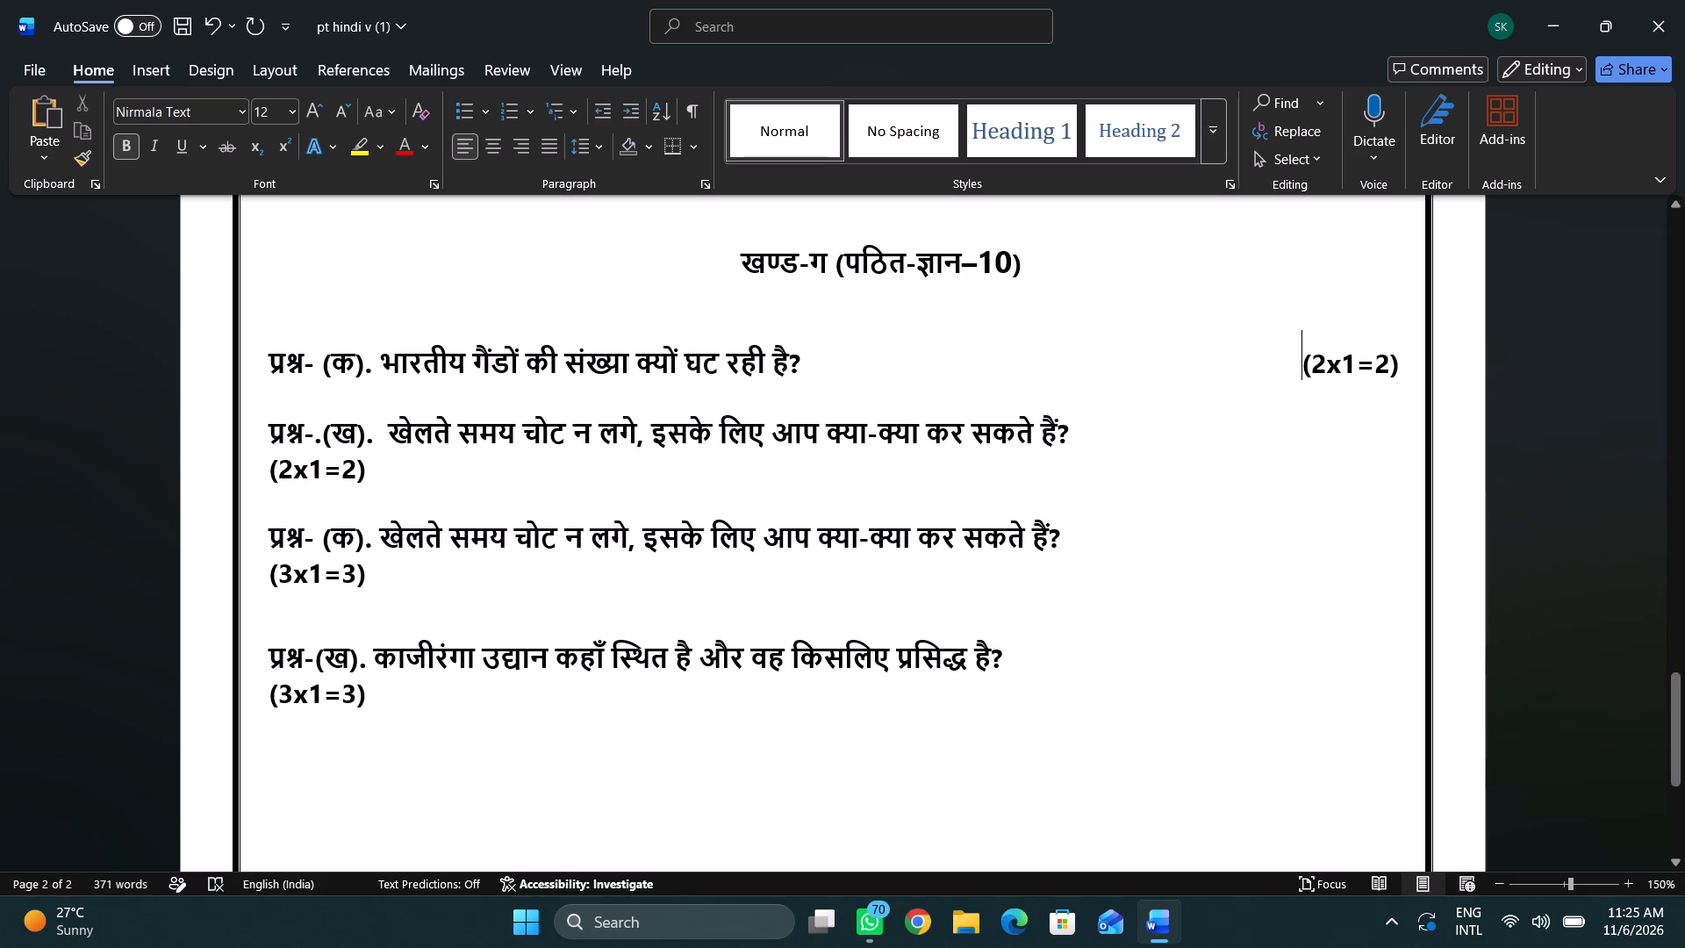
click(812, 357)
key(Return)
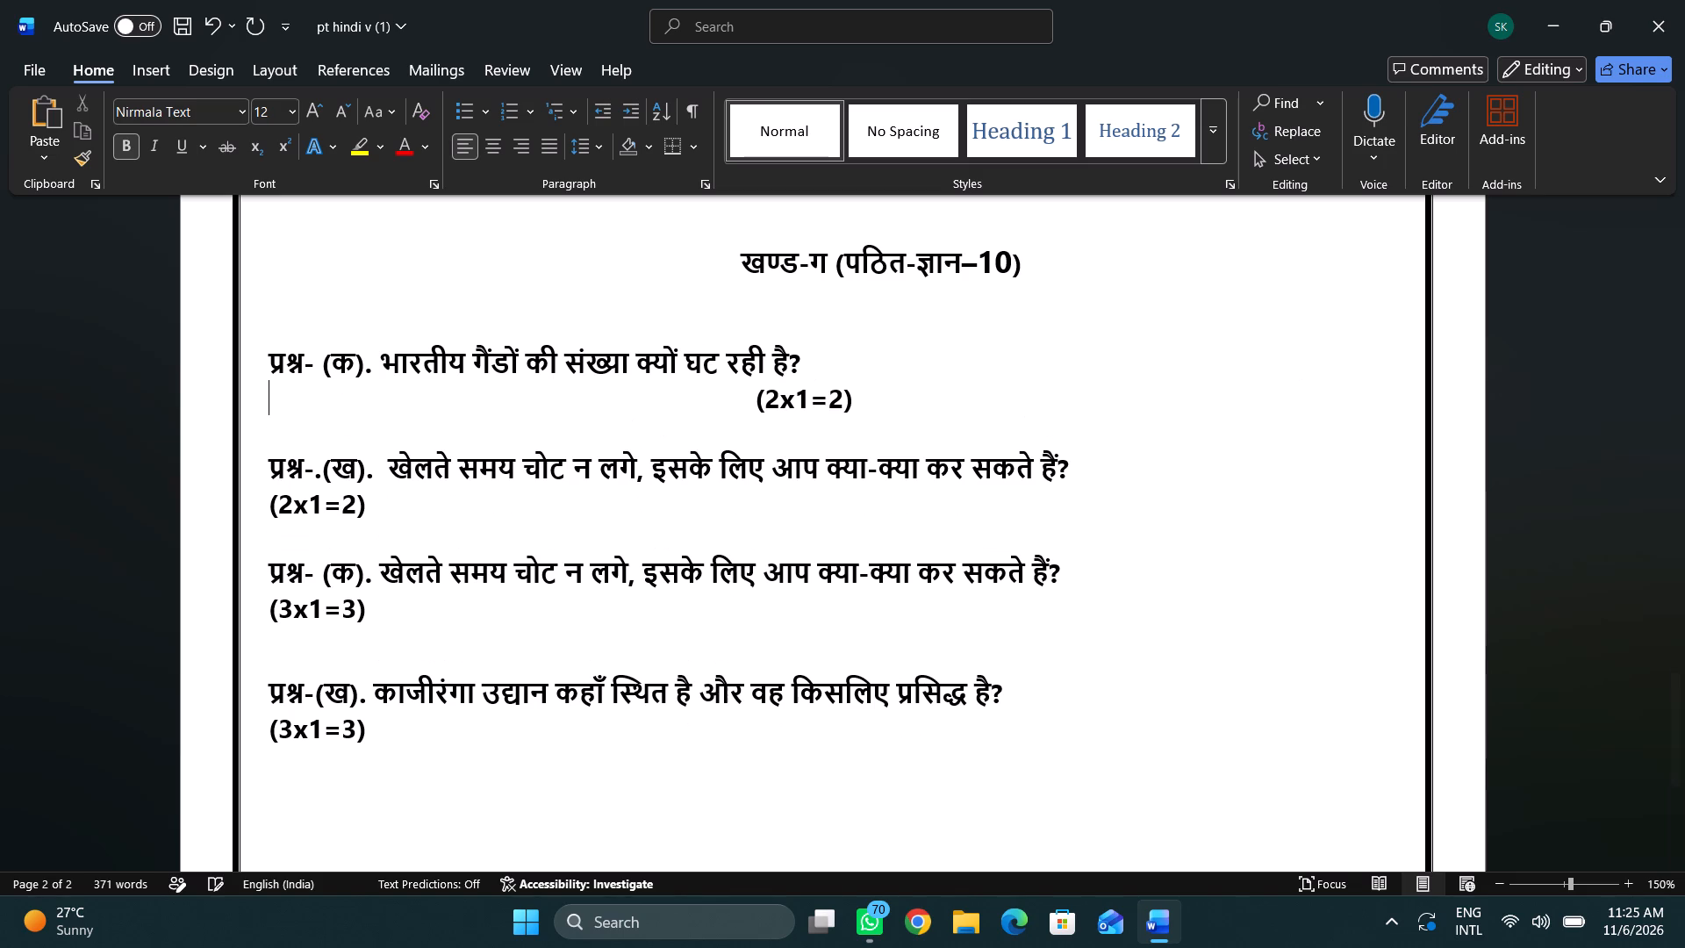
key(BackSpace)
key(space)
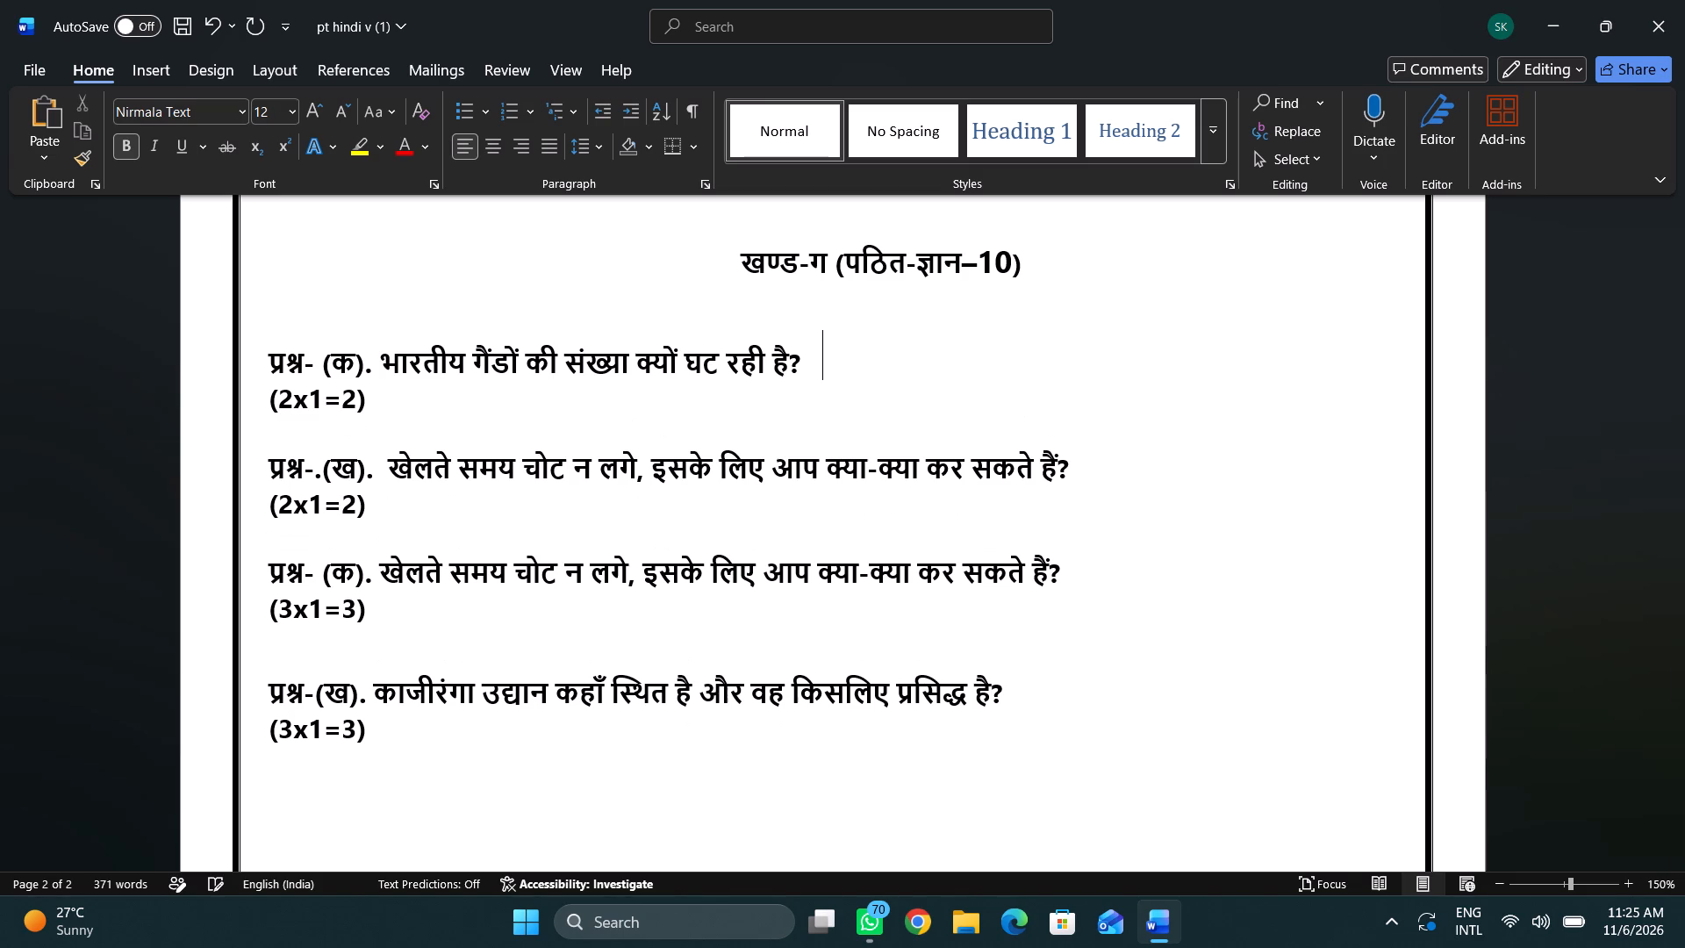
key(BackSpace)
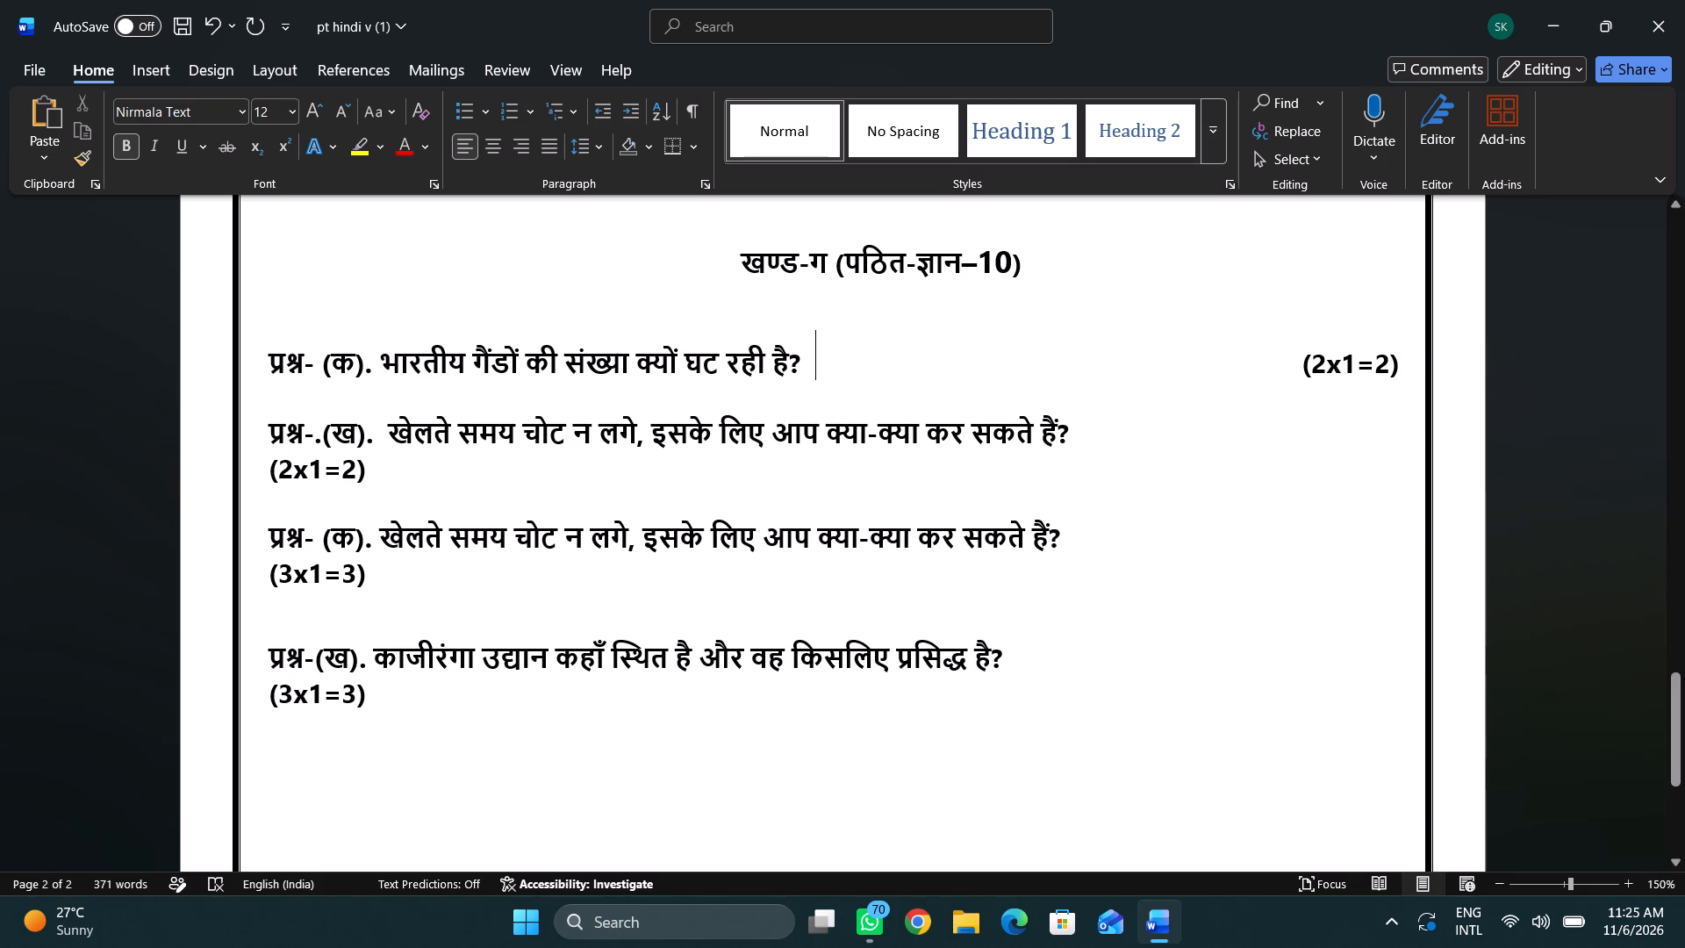
Pull the marks of both खेलते समय questions and the काजीरंगा उद्यान question back onto their question lines.
click(269, 472)
key(BackSpace)
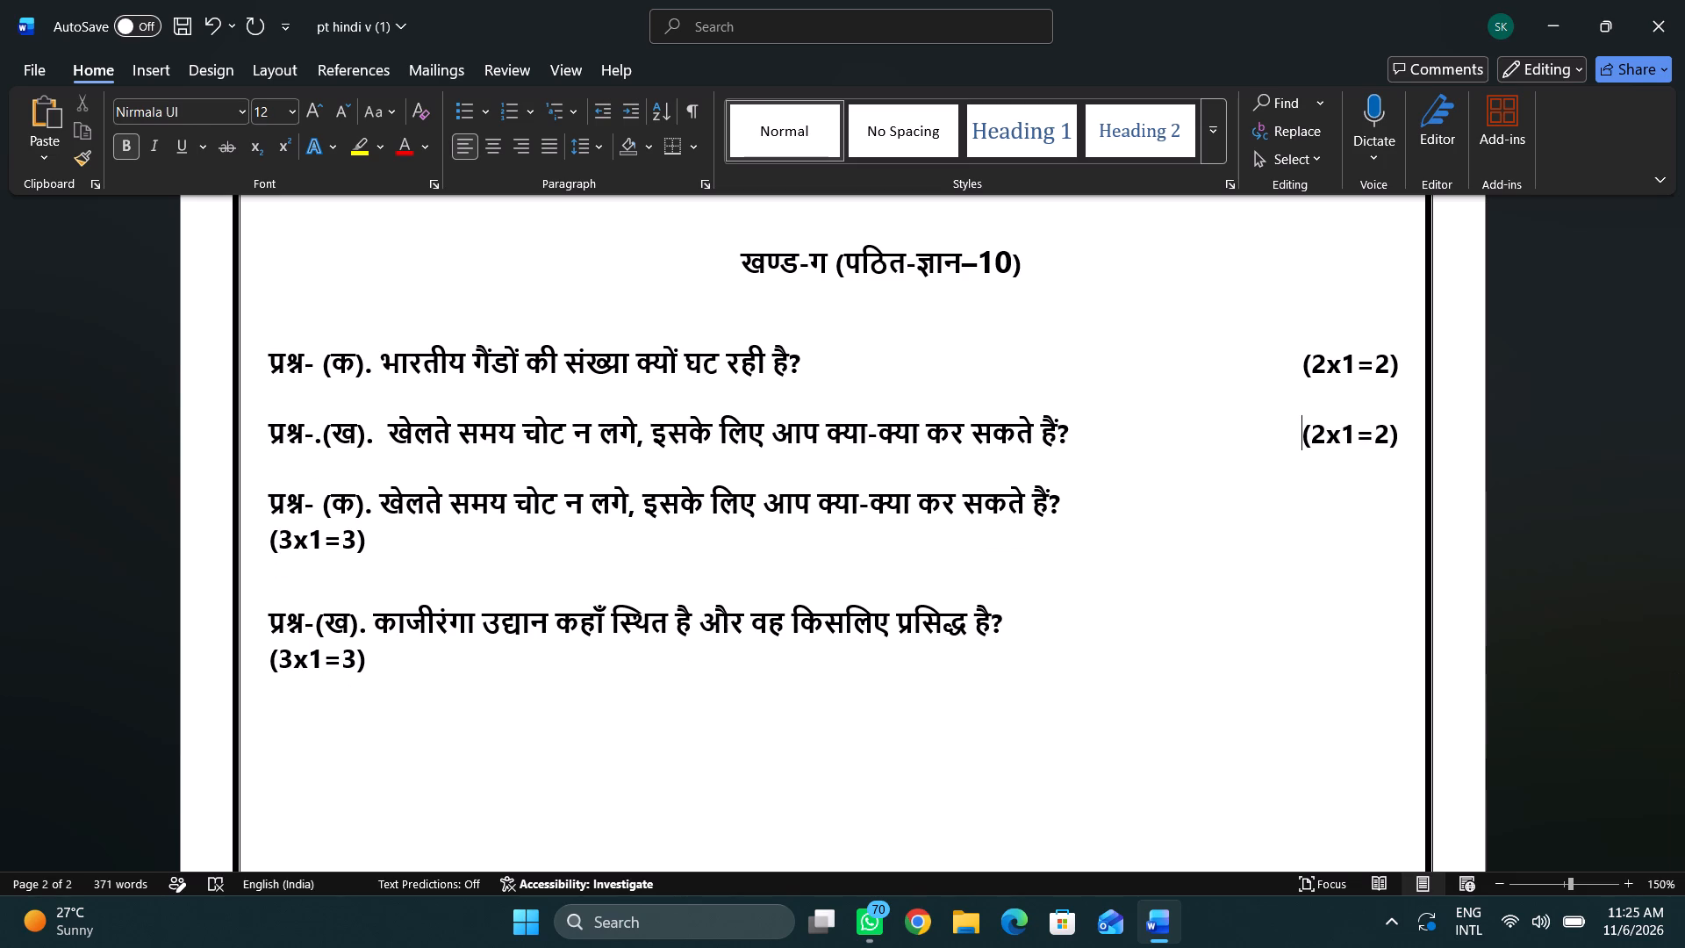
click(268, 548)
key(BackSpace)
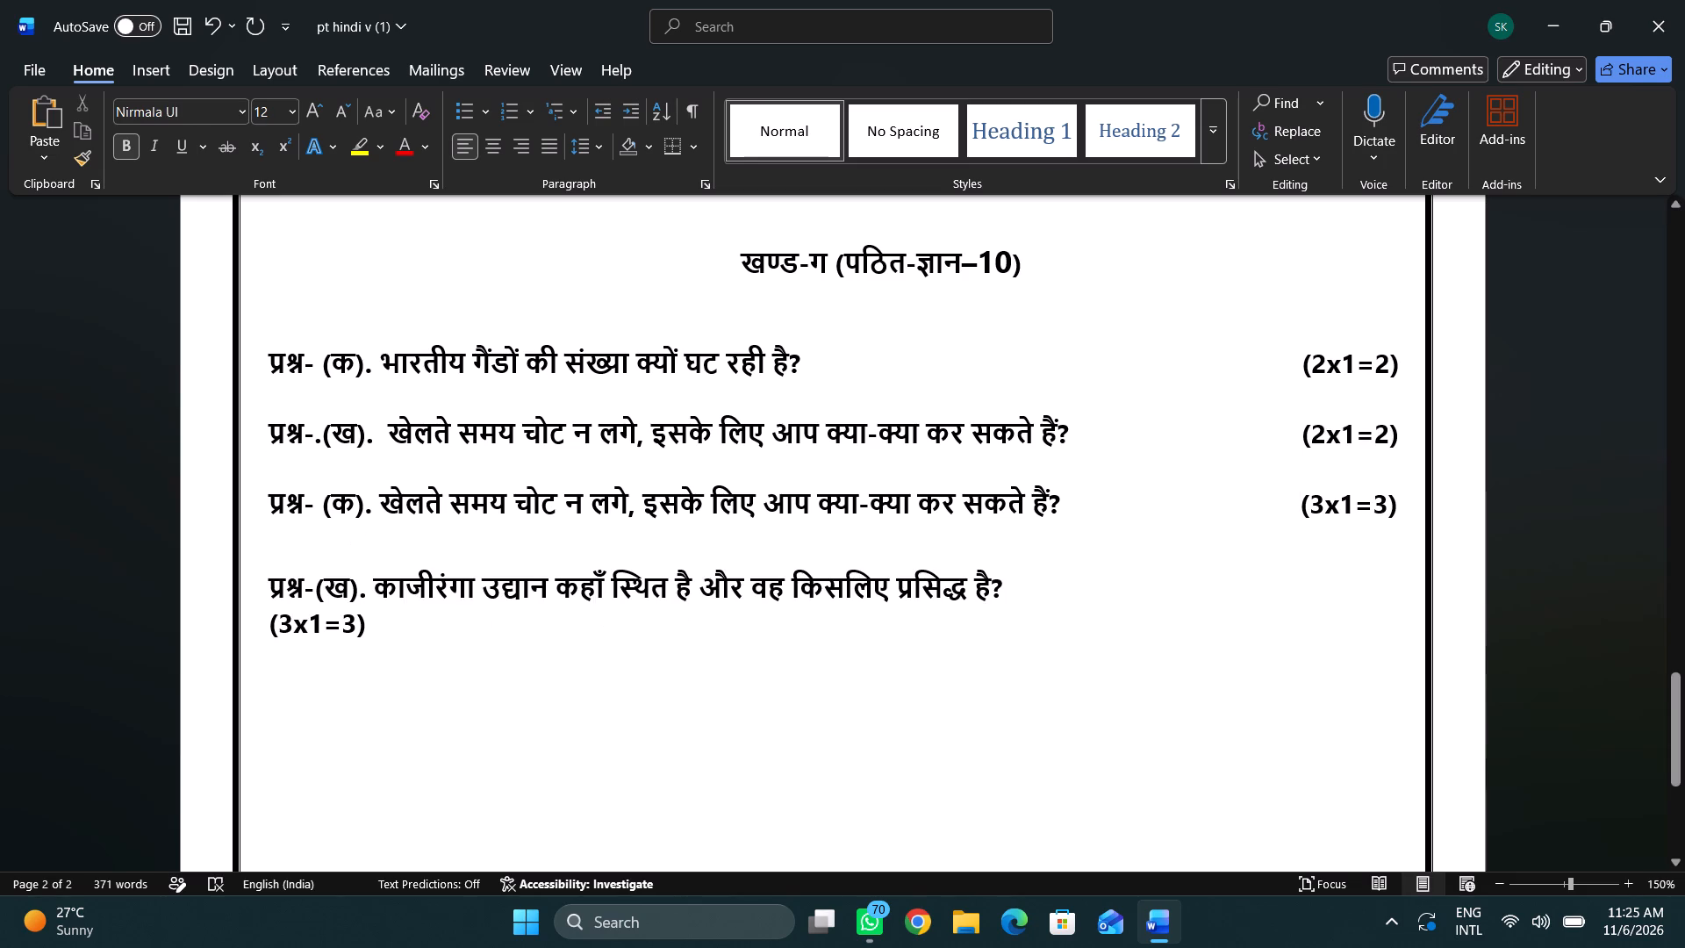
click(267, 618)
key(BackSpace)
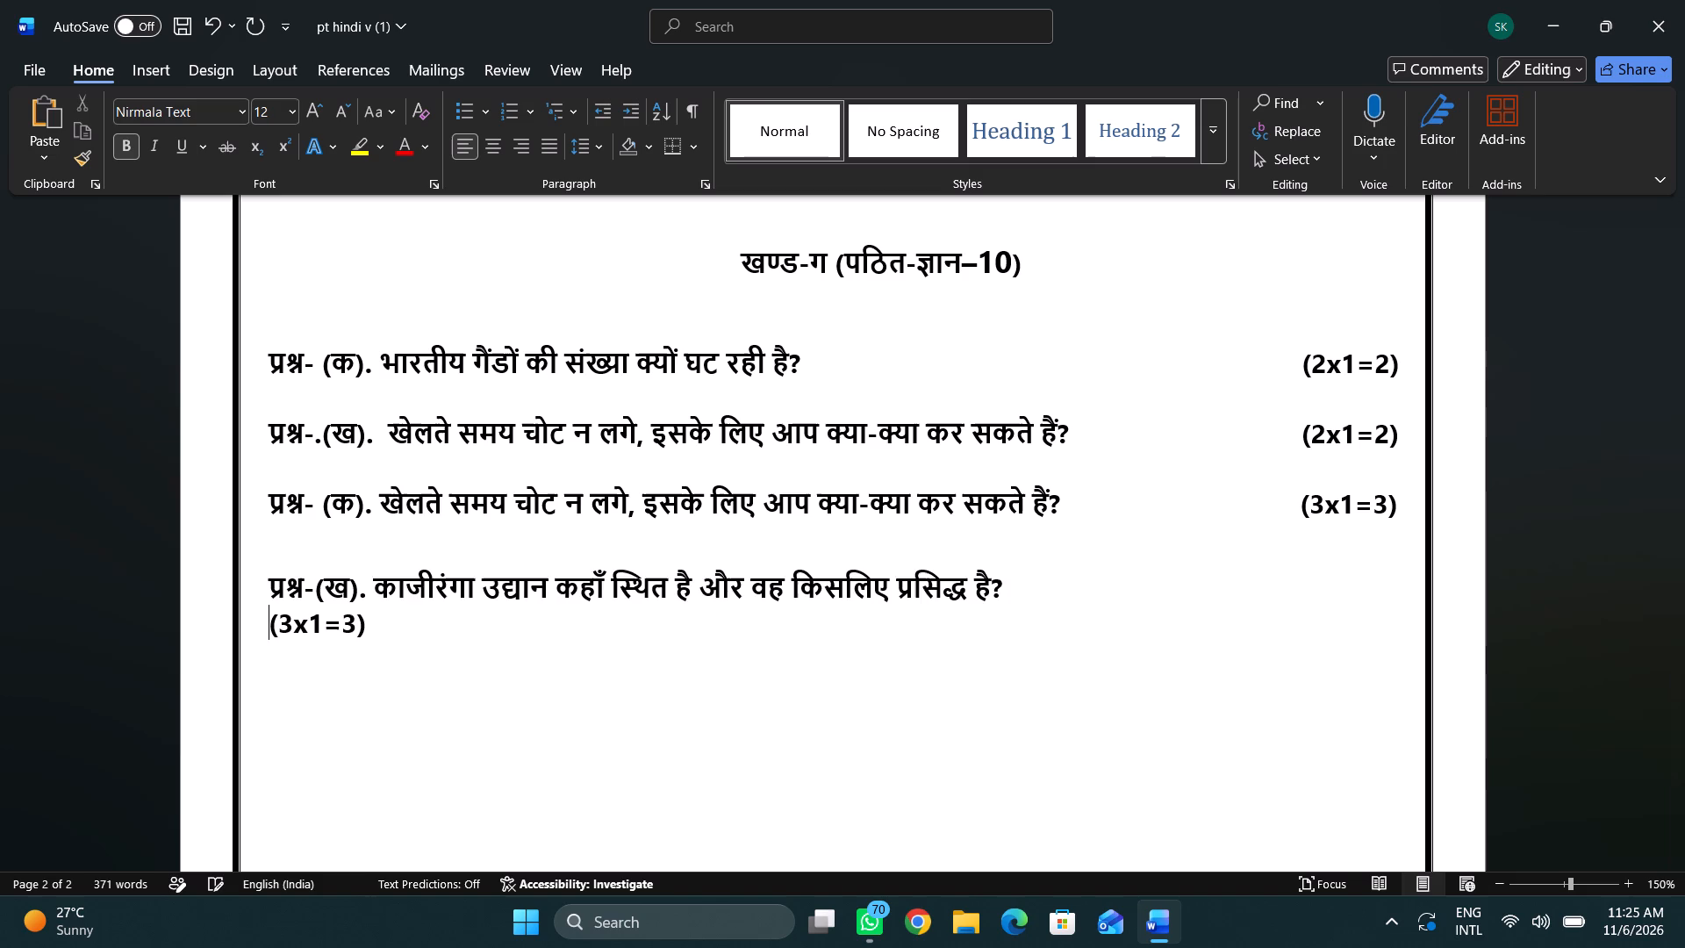
key(BackSpace)
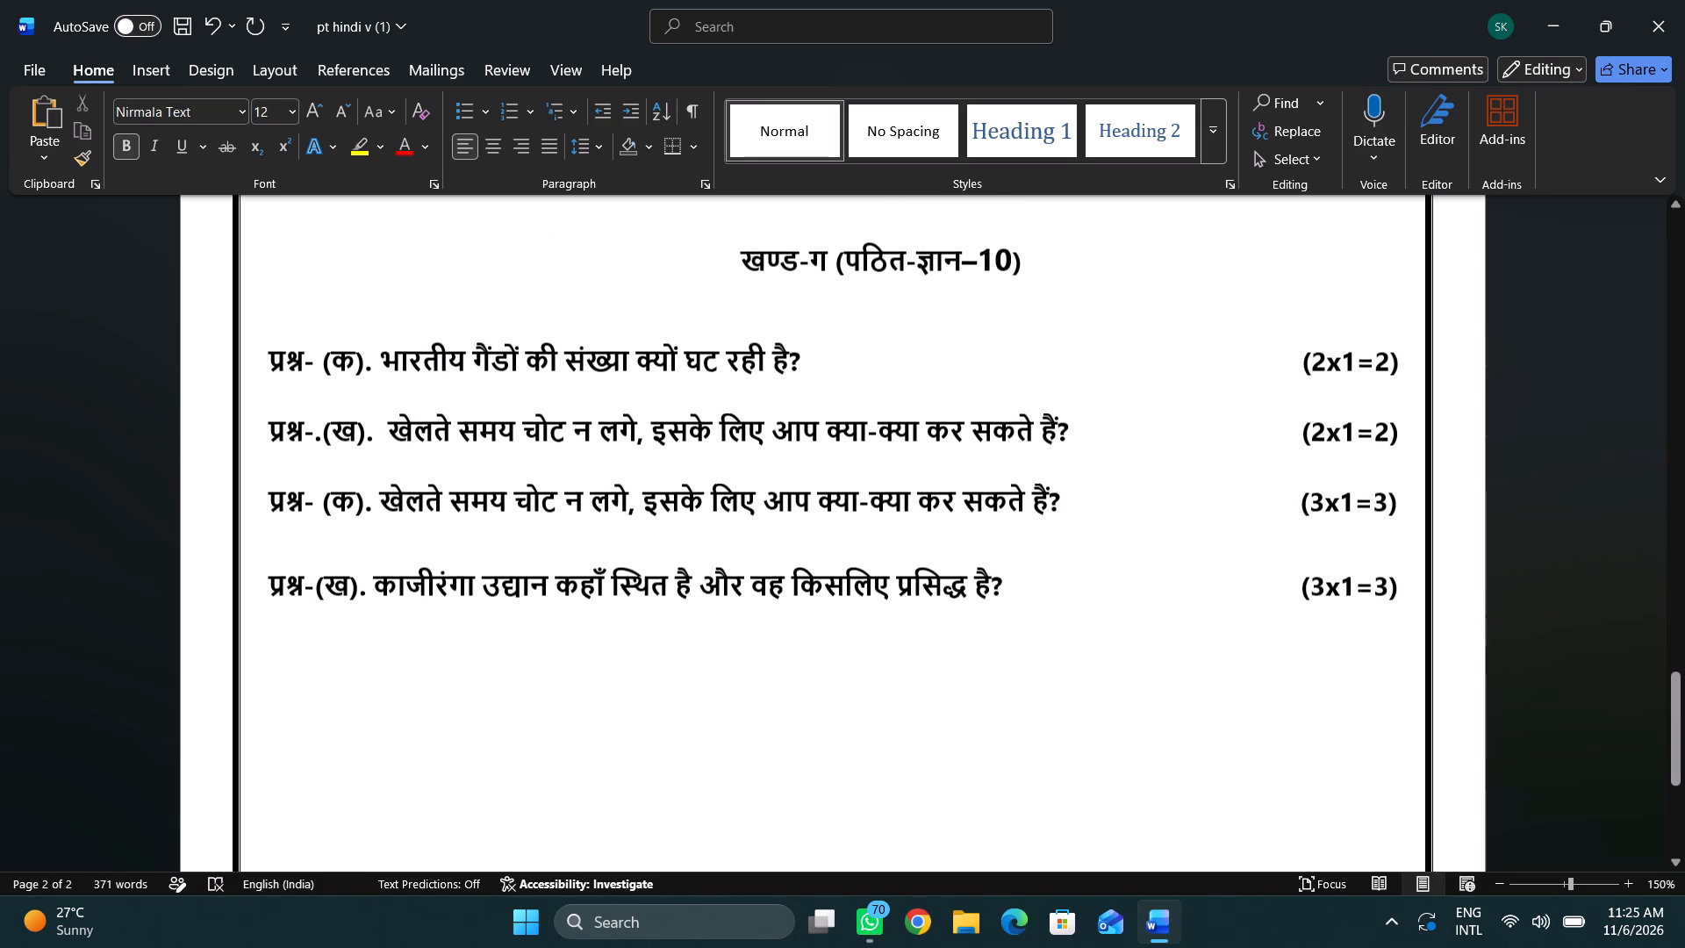
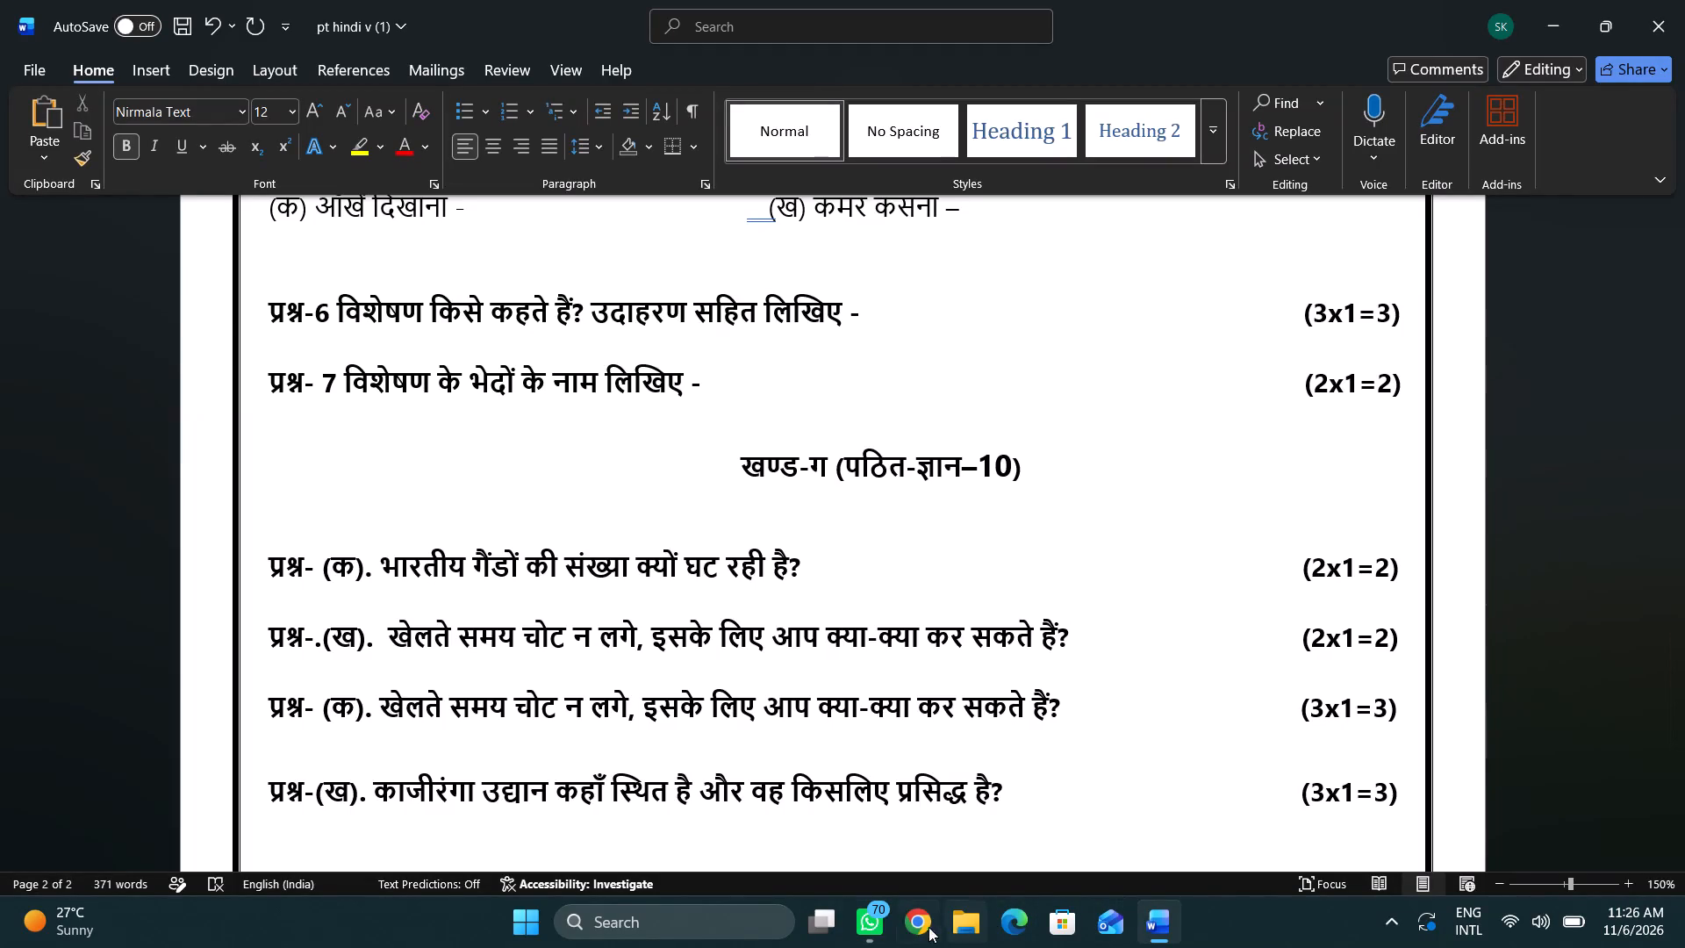
Switch from the question paper to WhatsApp.
click(871, 914)
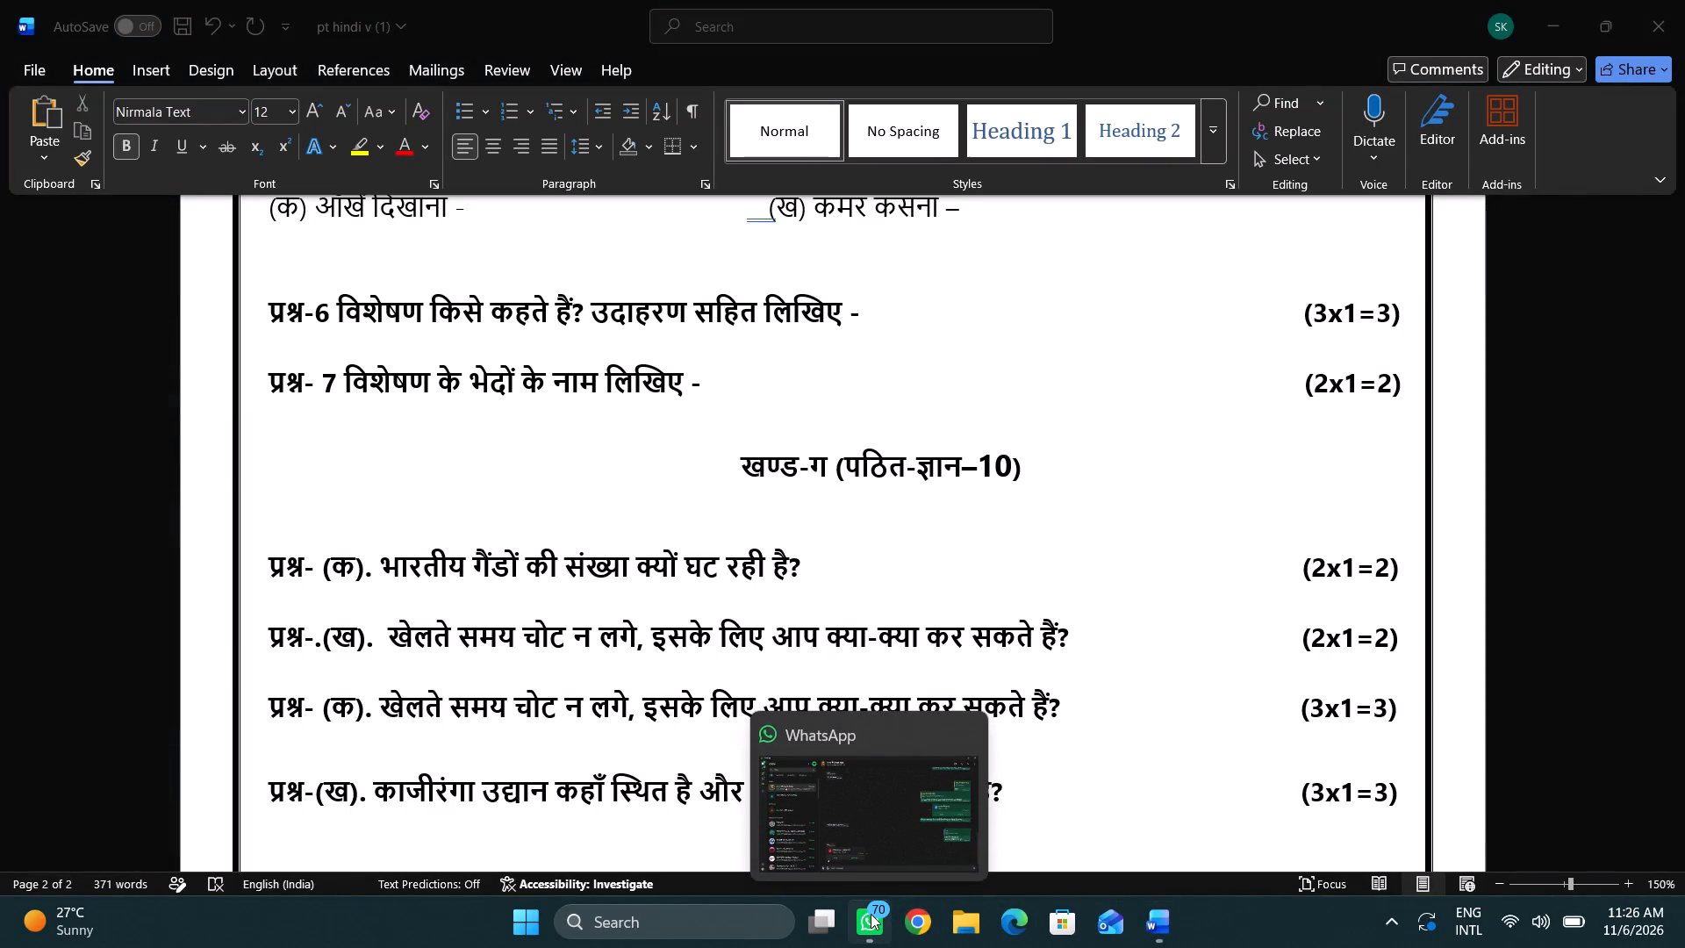
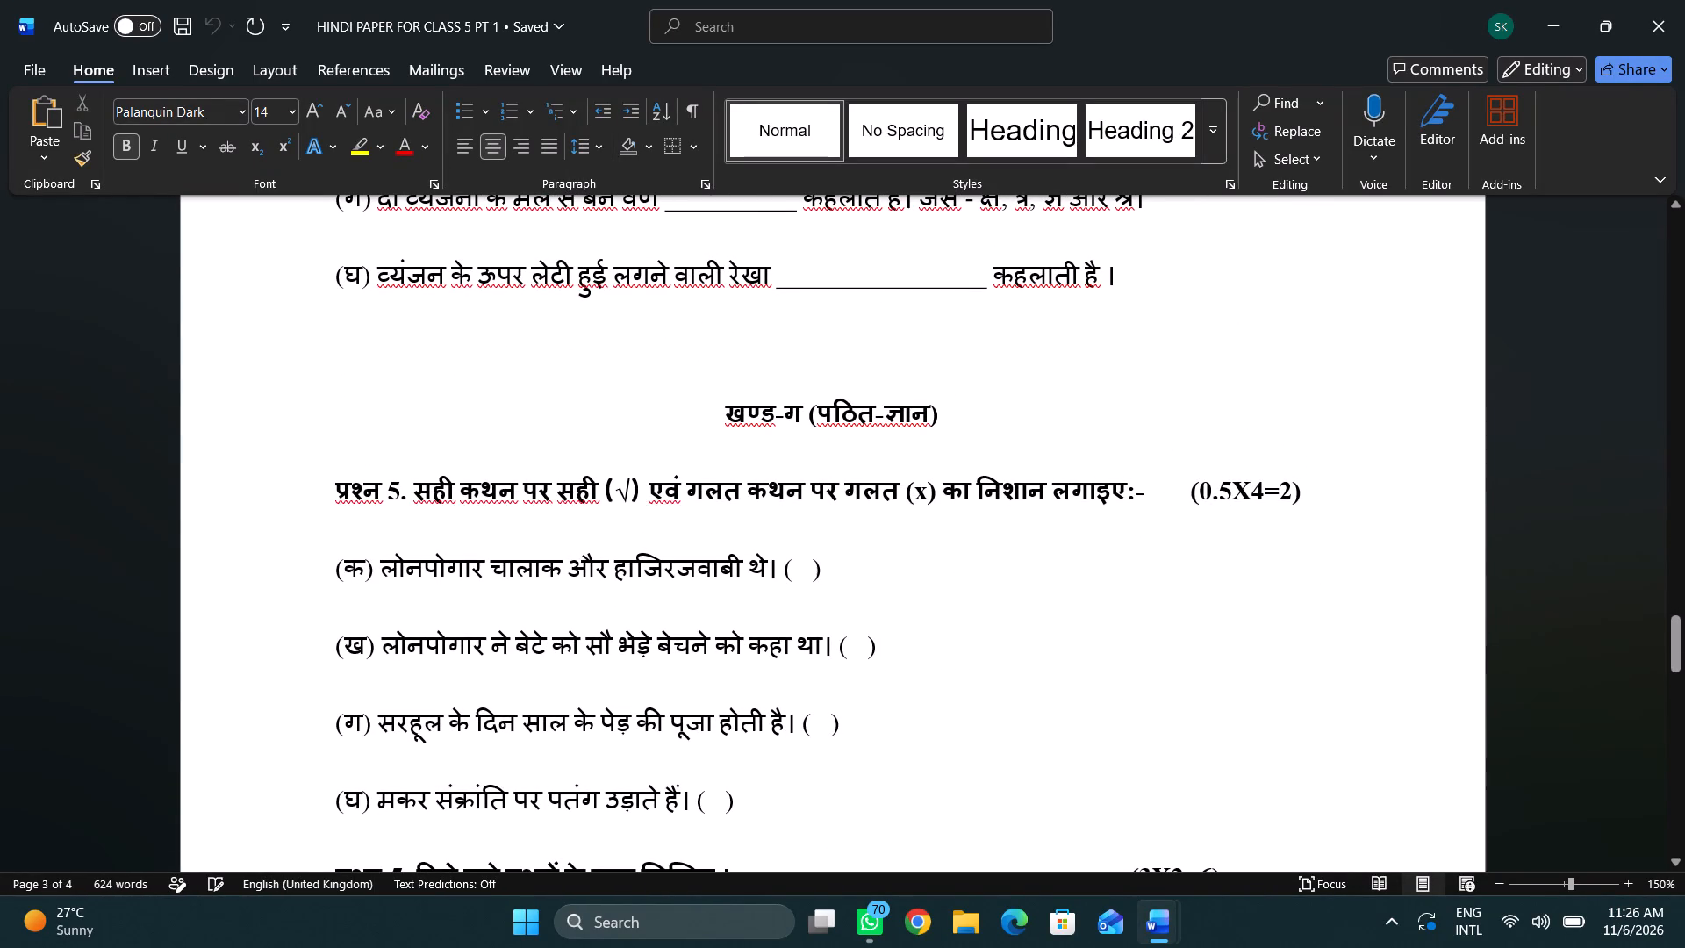
Review the remaining questions from खण्ड-ग through the खण्ड-घ (रचनात्मक कार्य) section for spacing, numbering and marks alignment.
scroll(563, 625, down, 4)
scroll(563, 625, up, 2)
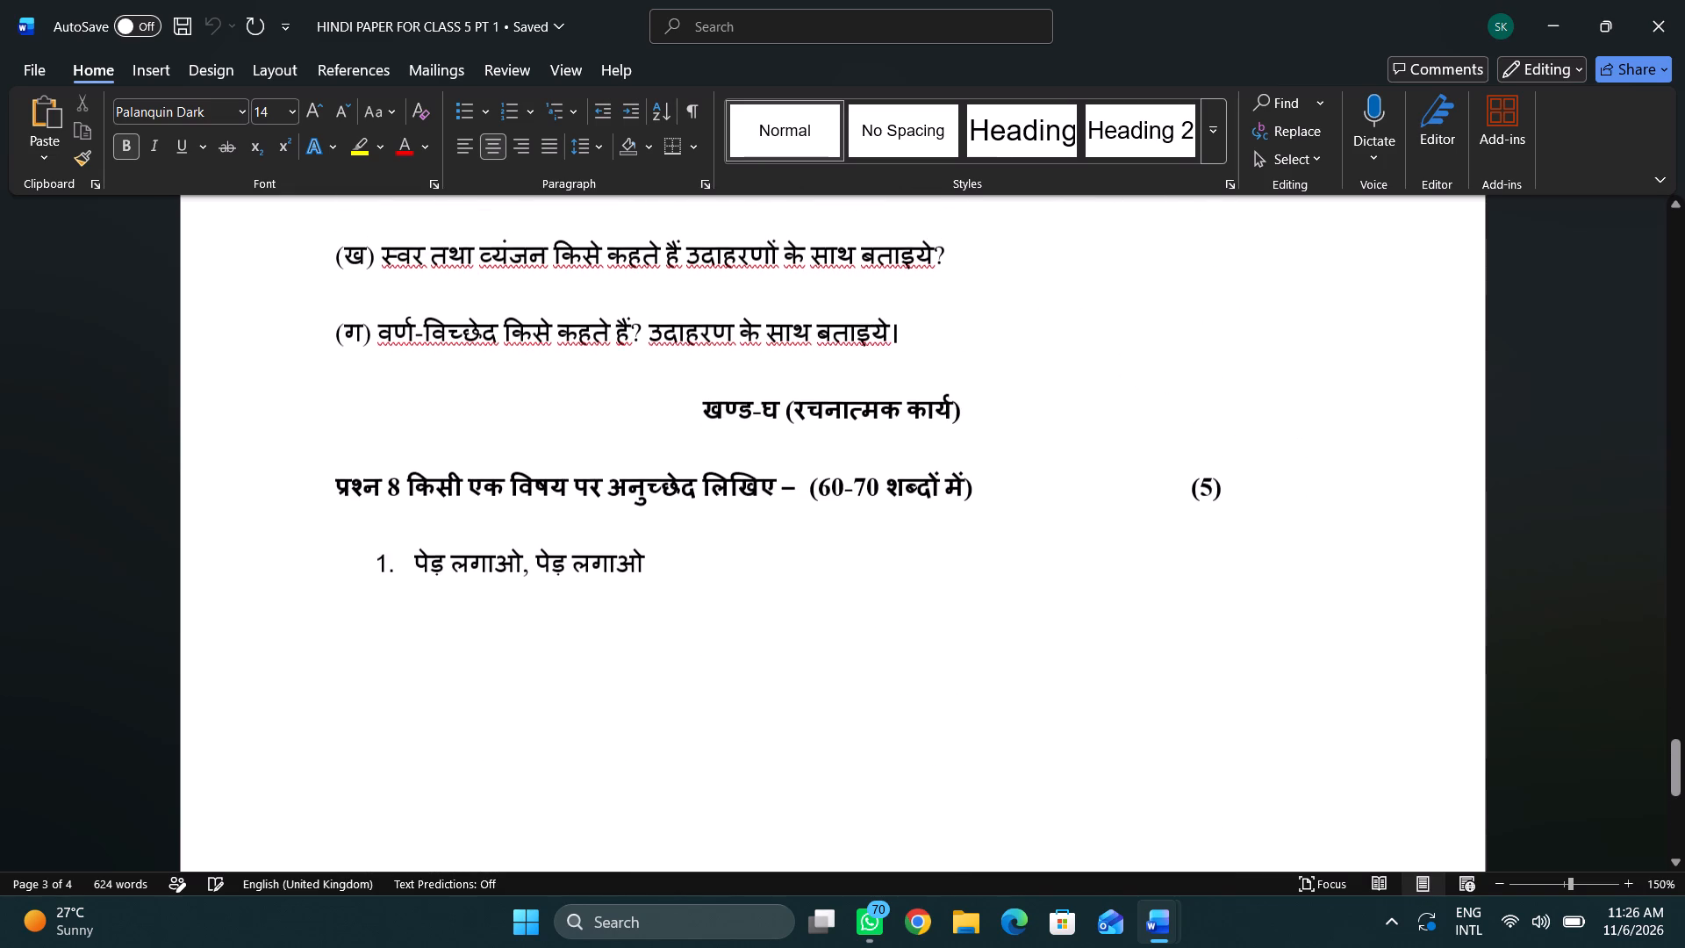
scroll(563, 625, up, 3)
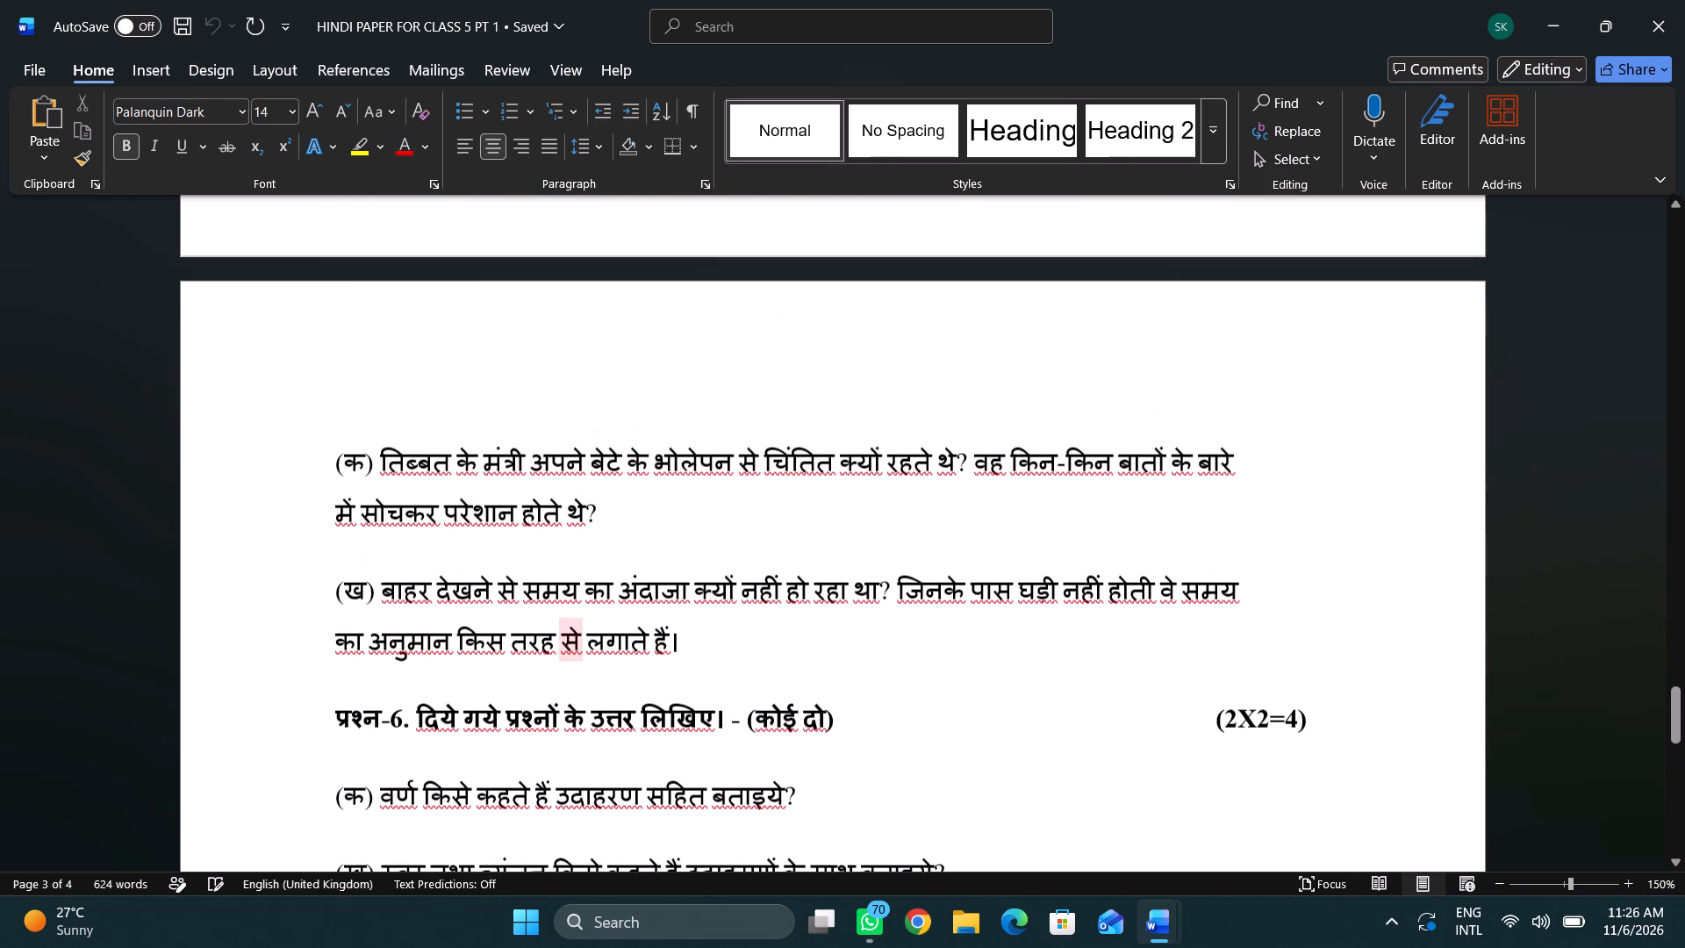
scroll(563, 625, up, 1)
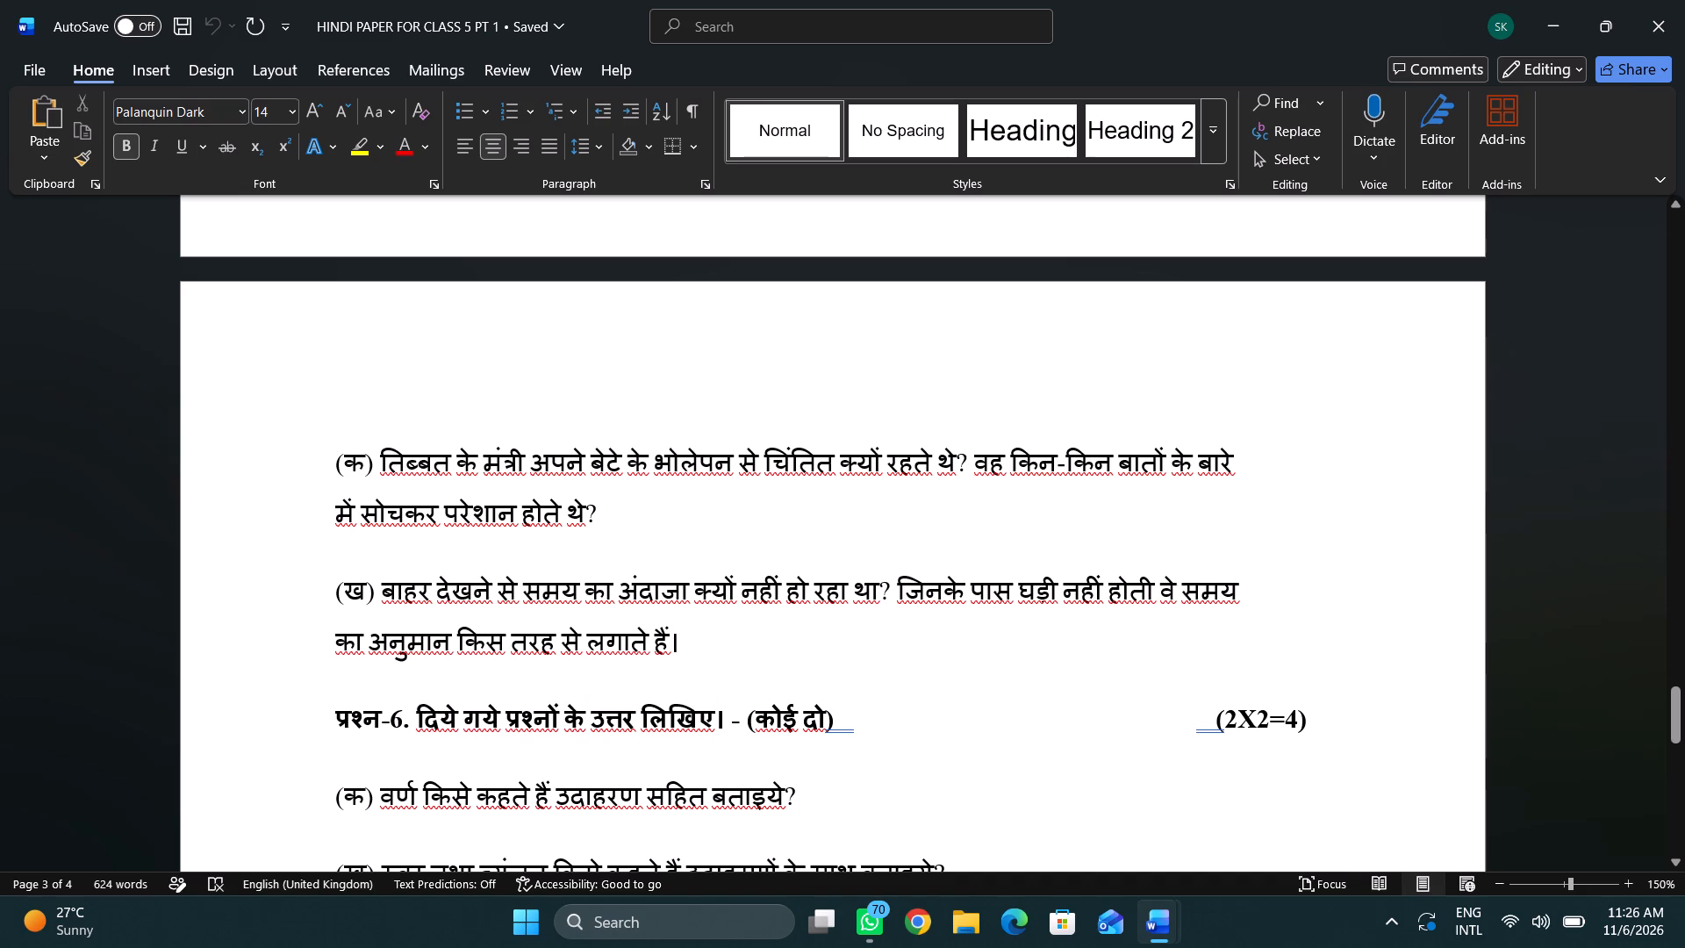
Copy the instruction text दिये गये प्रश्नों के उत्तर लिखिए। from the प्रश्न-6 heading, leaving out the (कोई दो) part.
drag(405, 735, 824, 750)
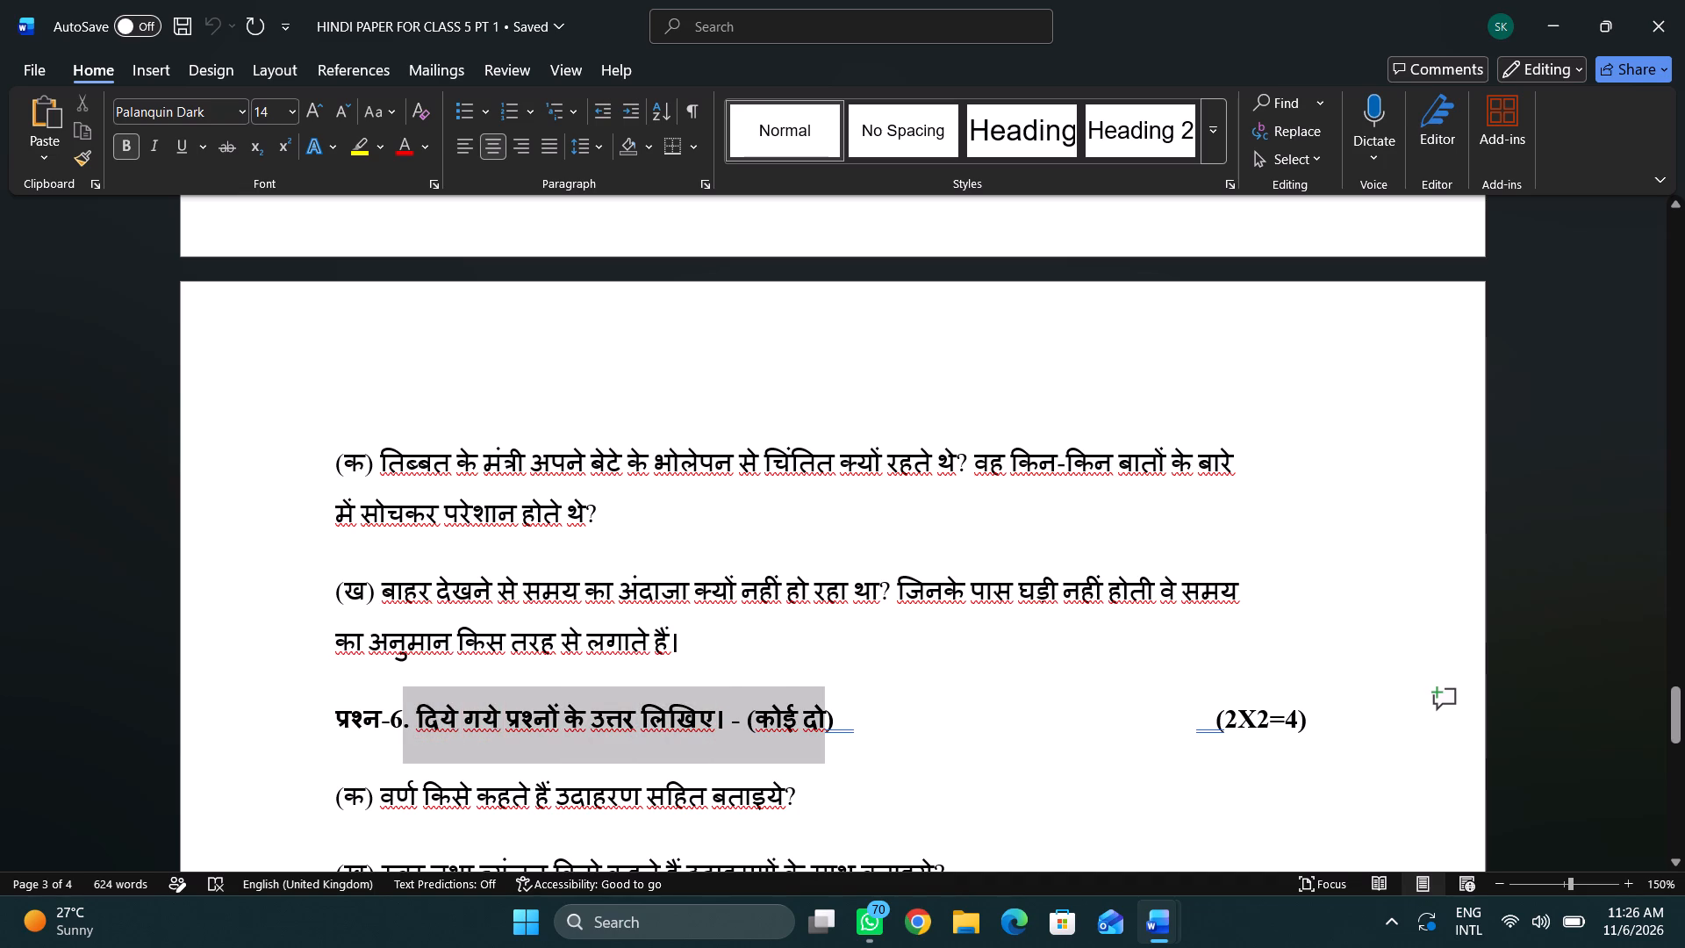
drag(824, 750, 832, 715)
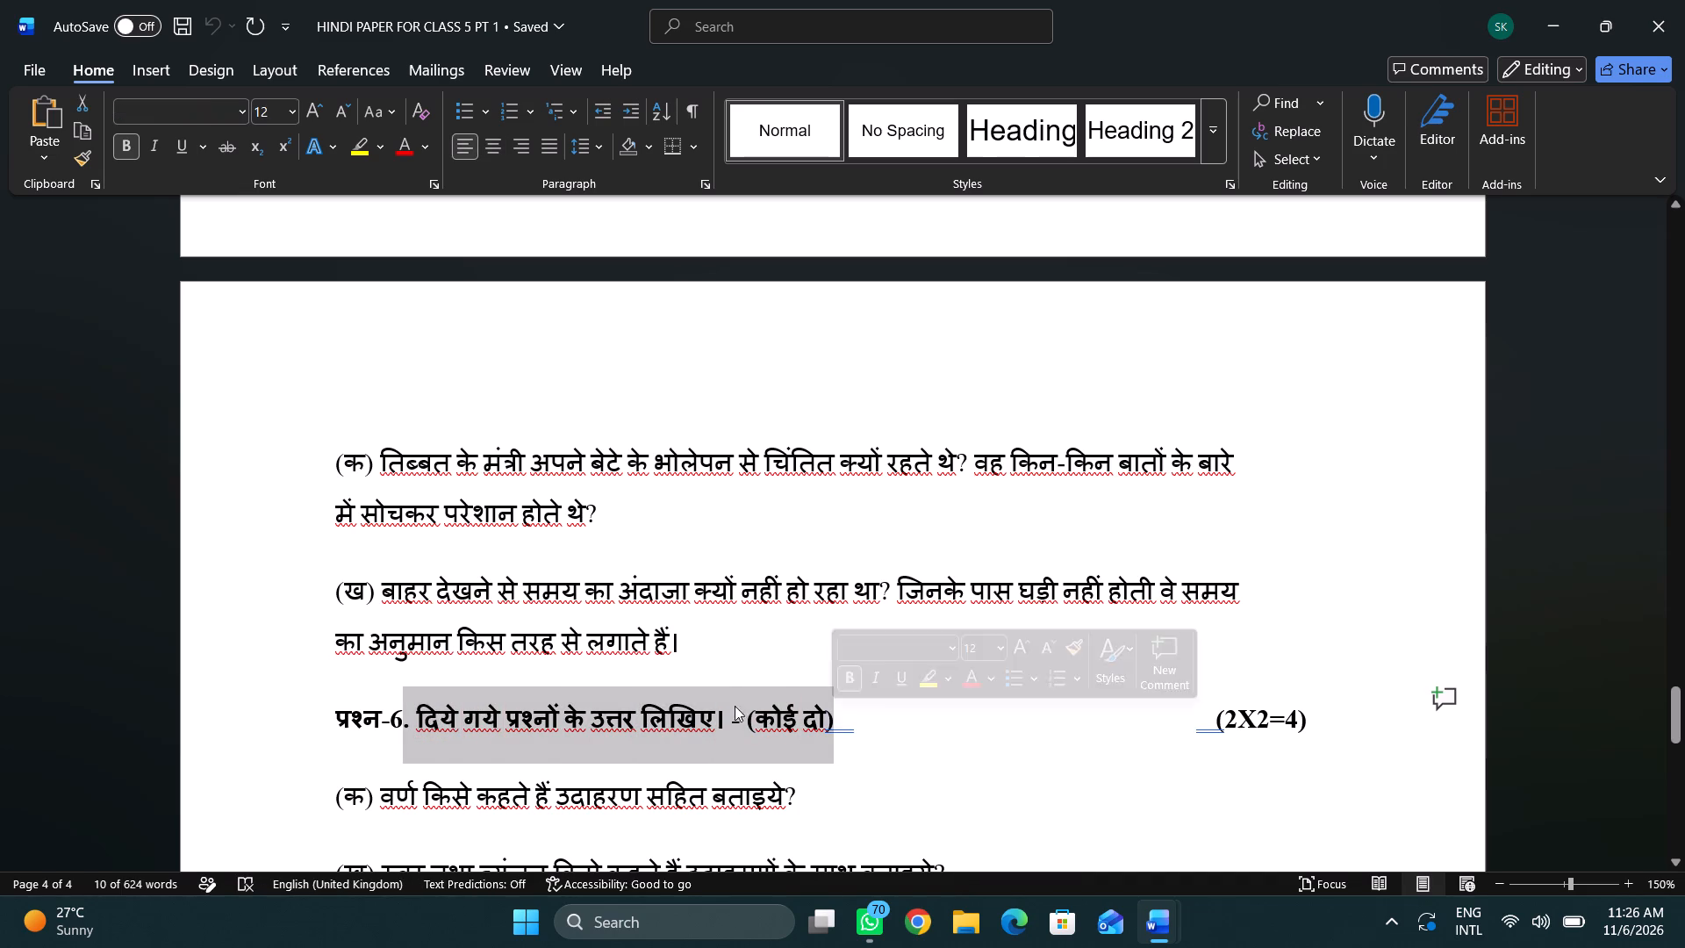
click(708, 707)
click(724, 707)
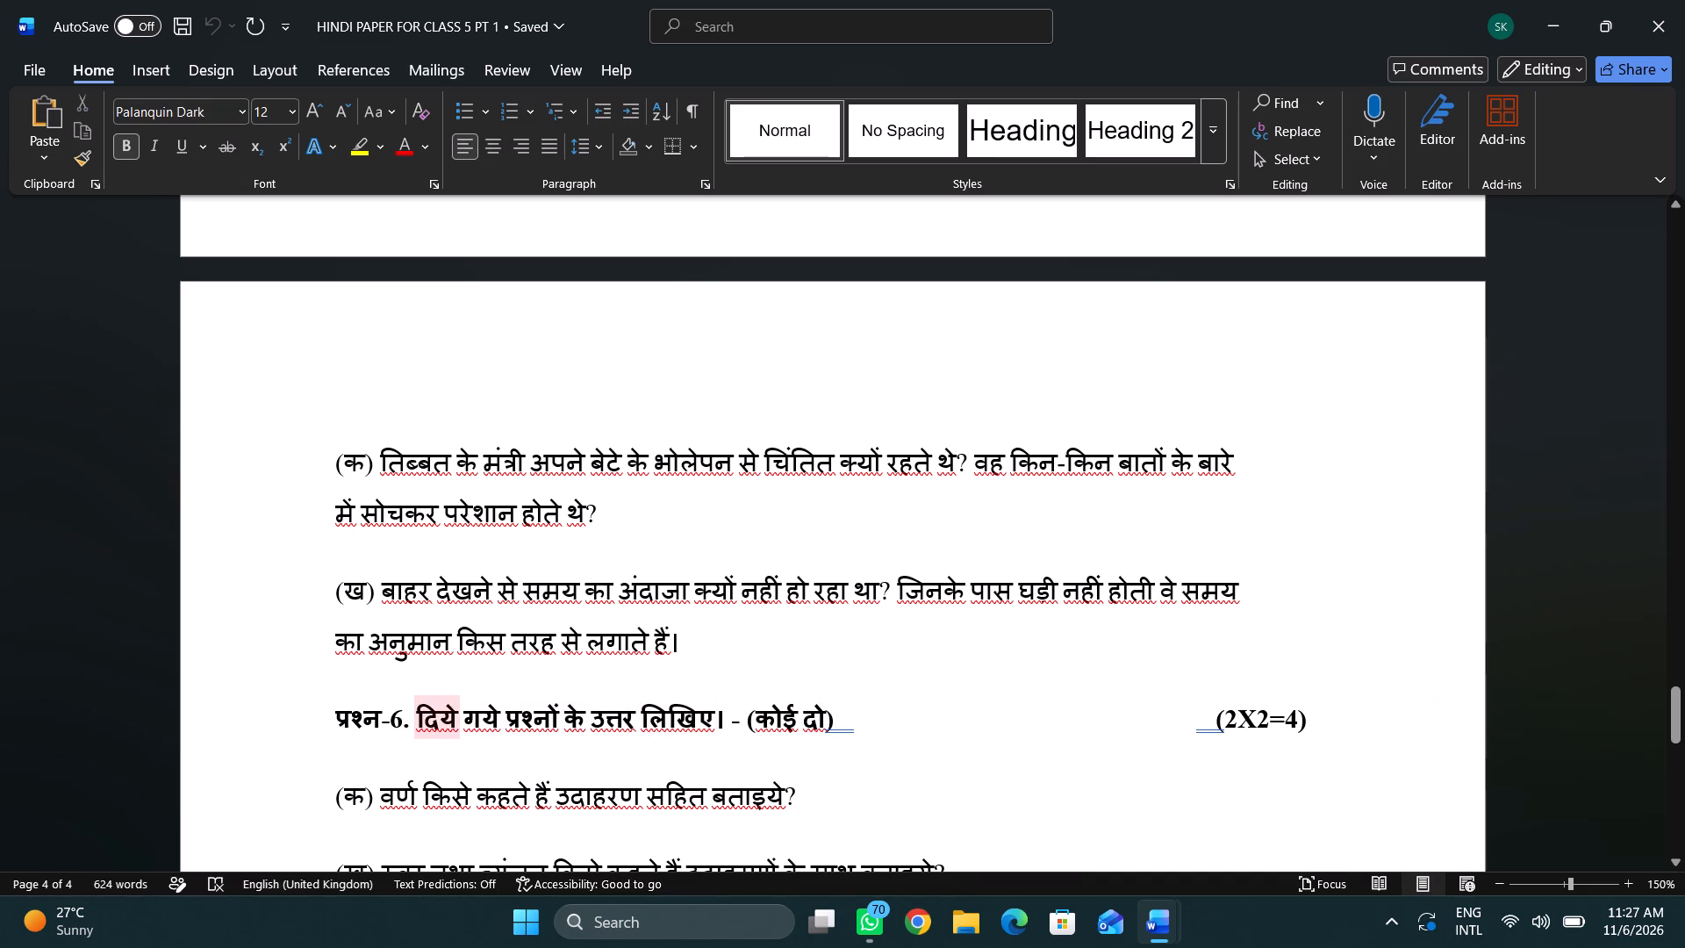
click(408, 722)
drag(408, 722, 775, 756)
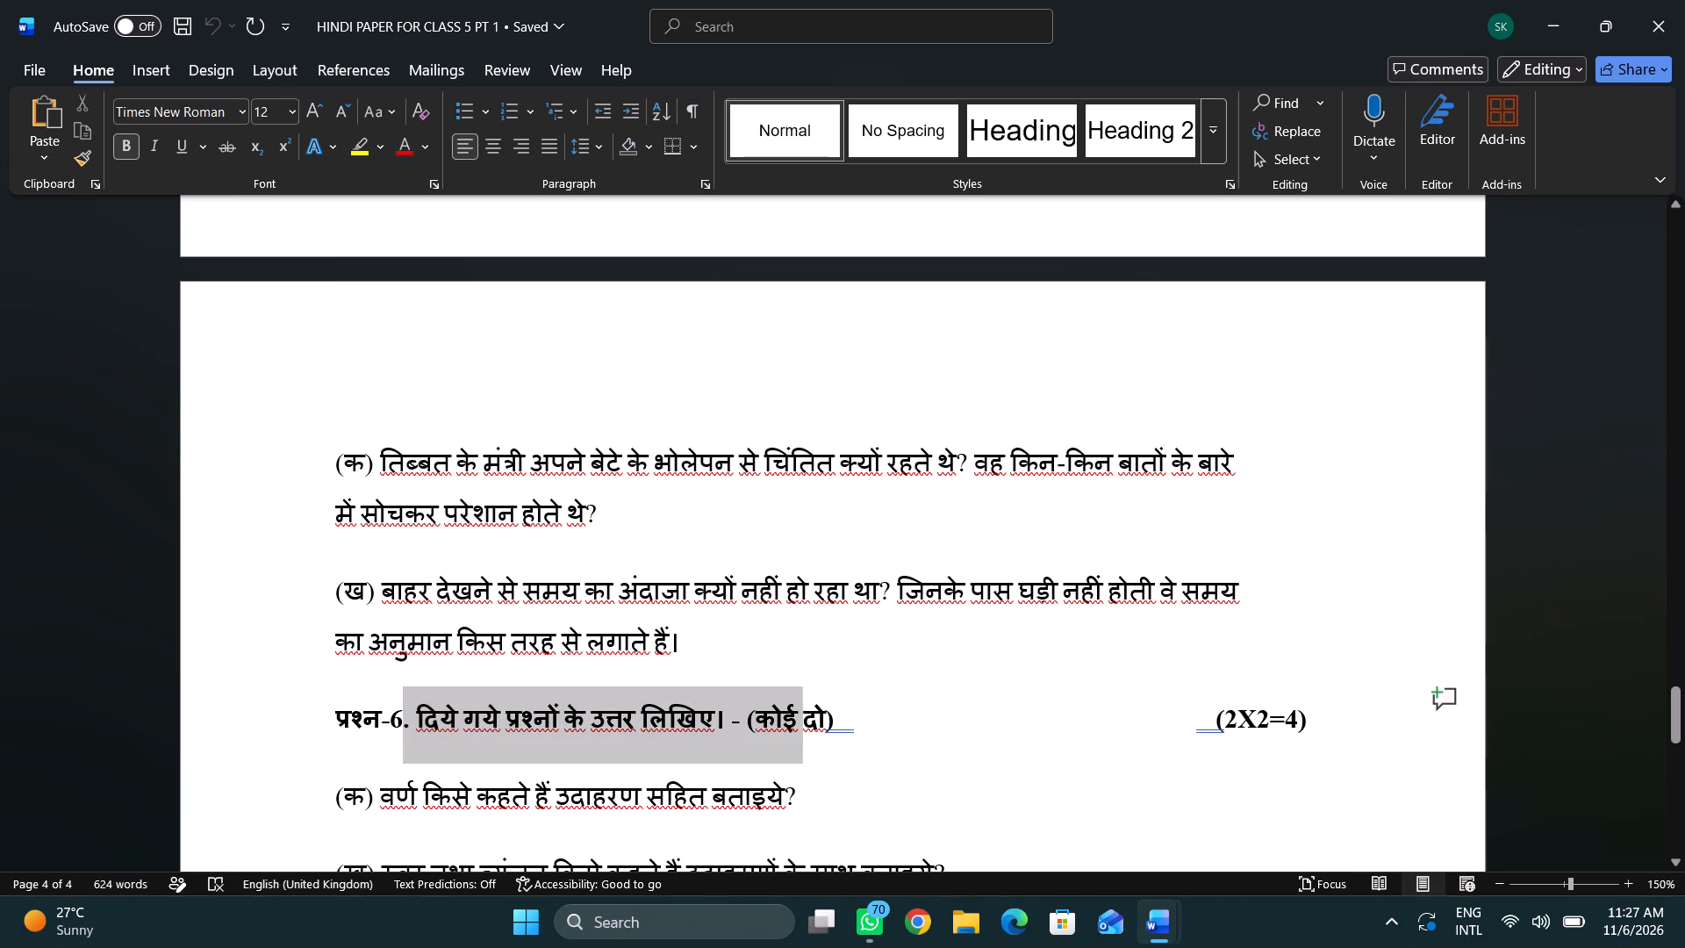
drag(775, 756, 724, 726)
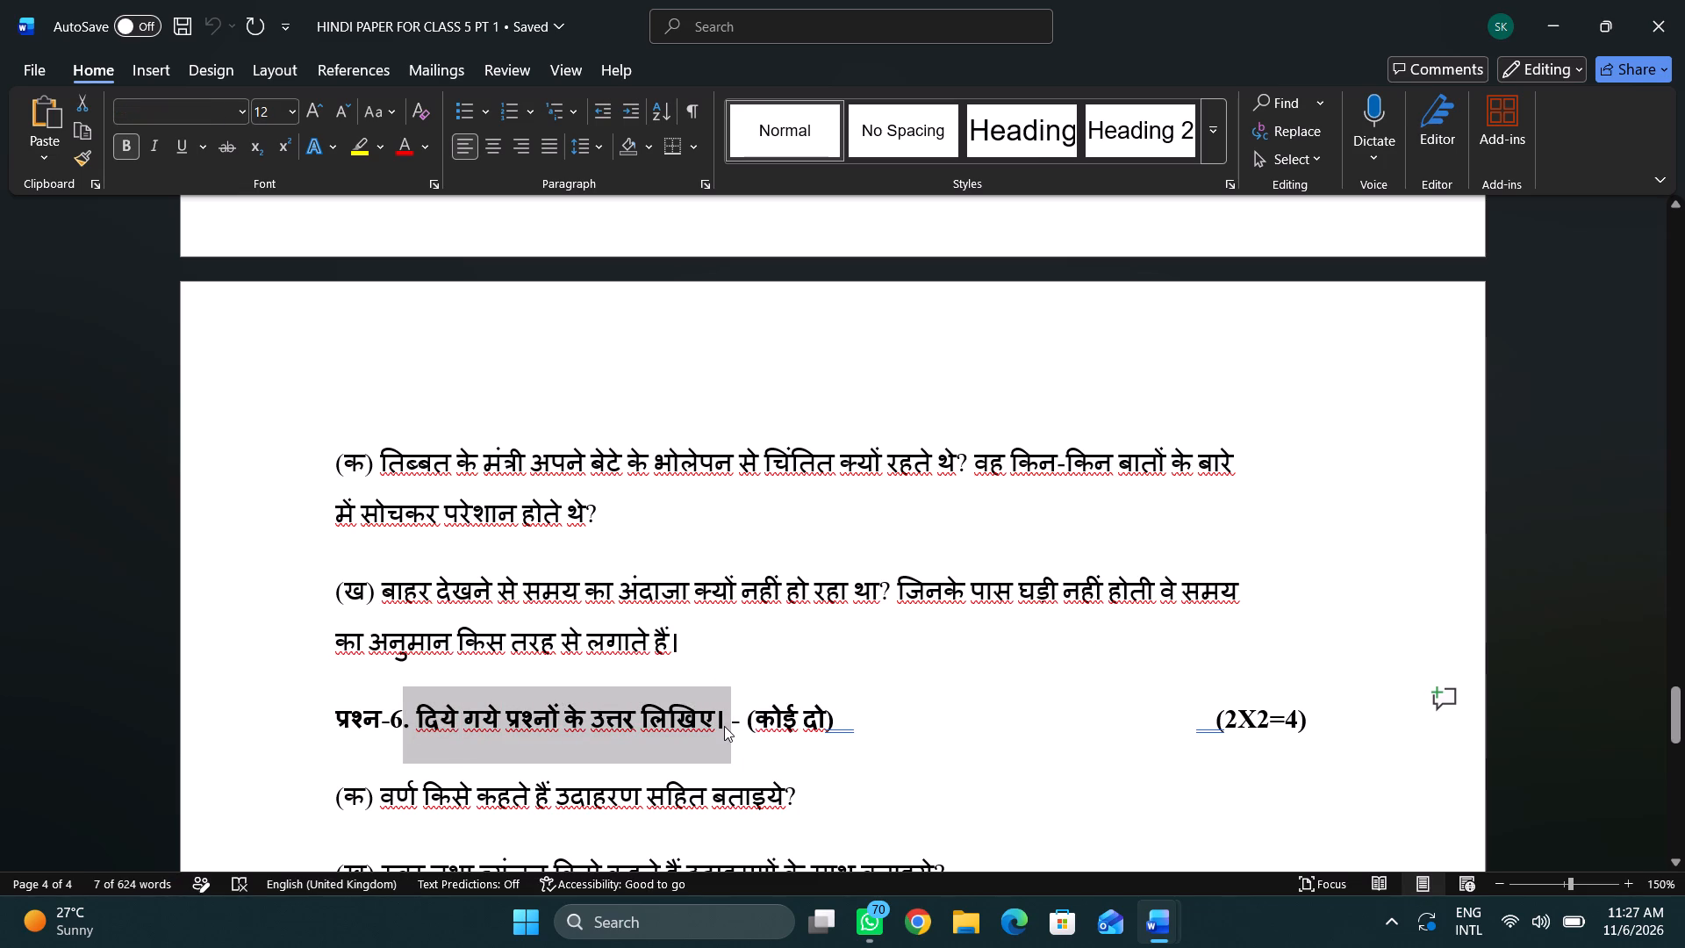
key(ctrl+c)
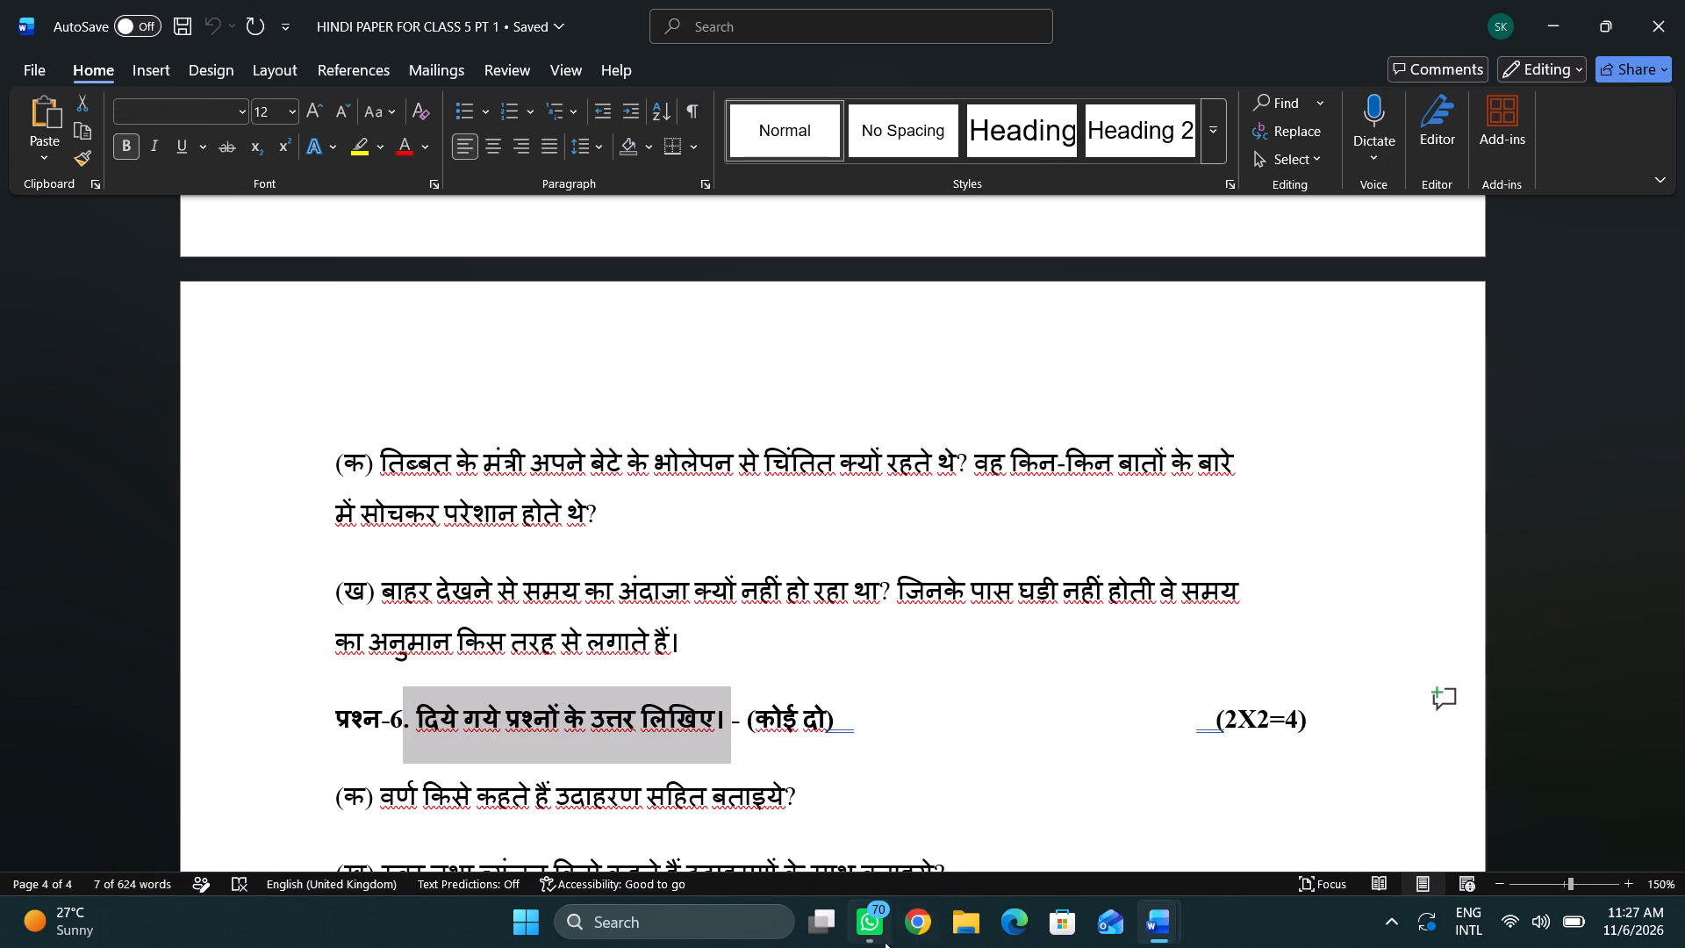
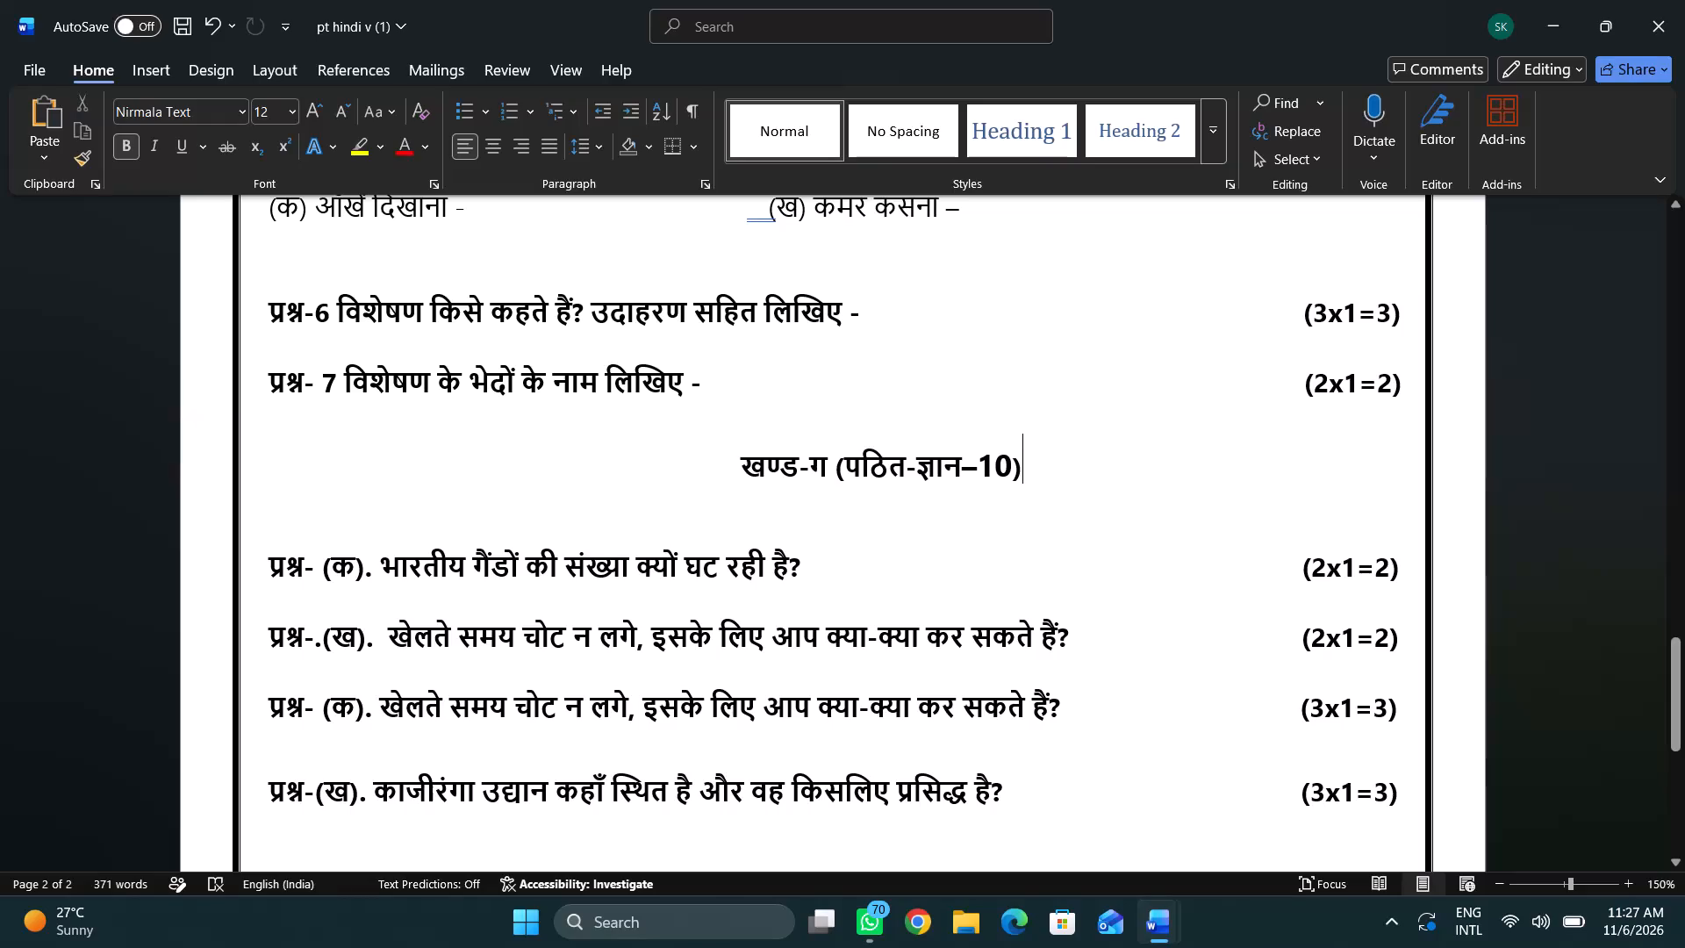
Paste the copied instruction on a new line under the खण्ड-ग (पठित-ज्ञान–10) heading and open a gap before दिये for a label.
key(Return)
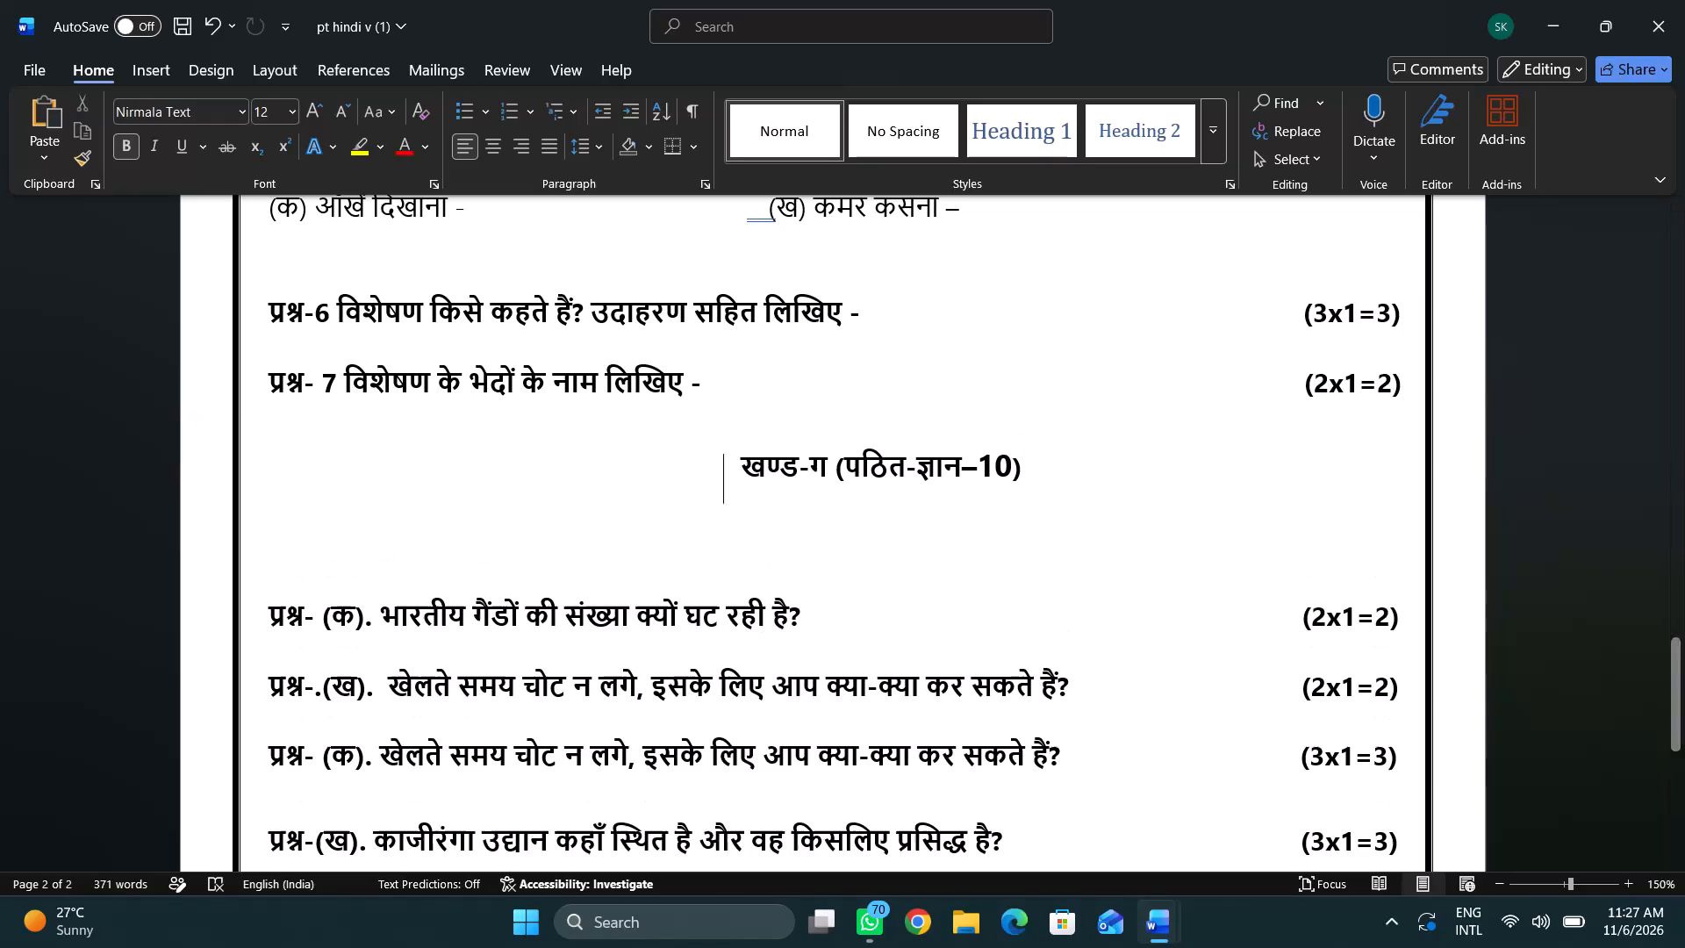
key(ctrl+v)
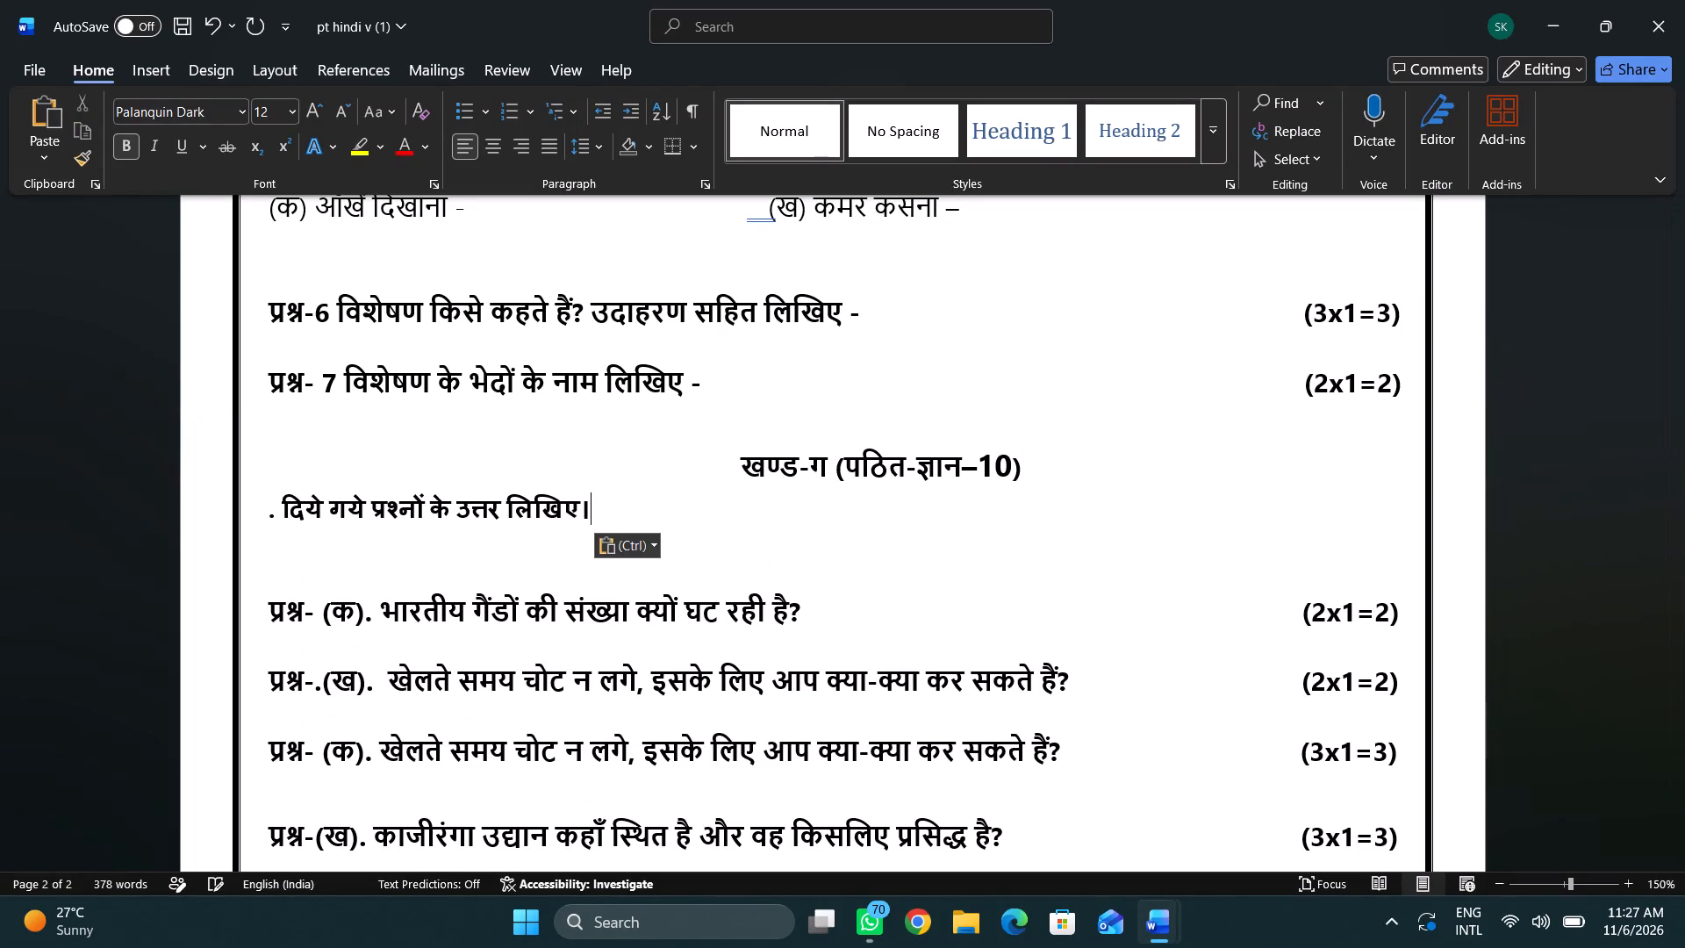
click(280, 511)
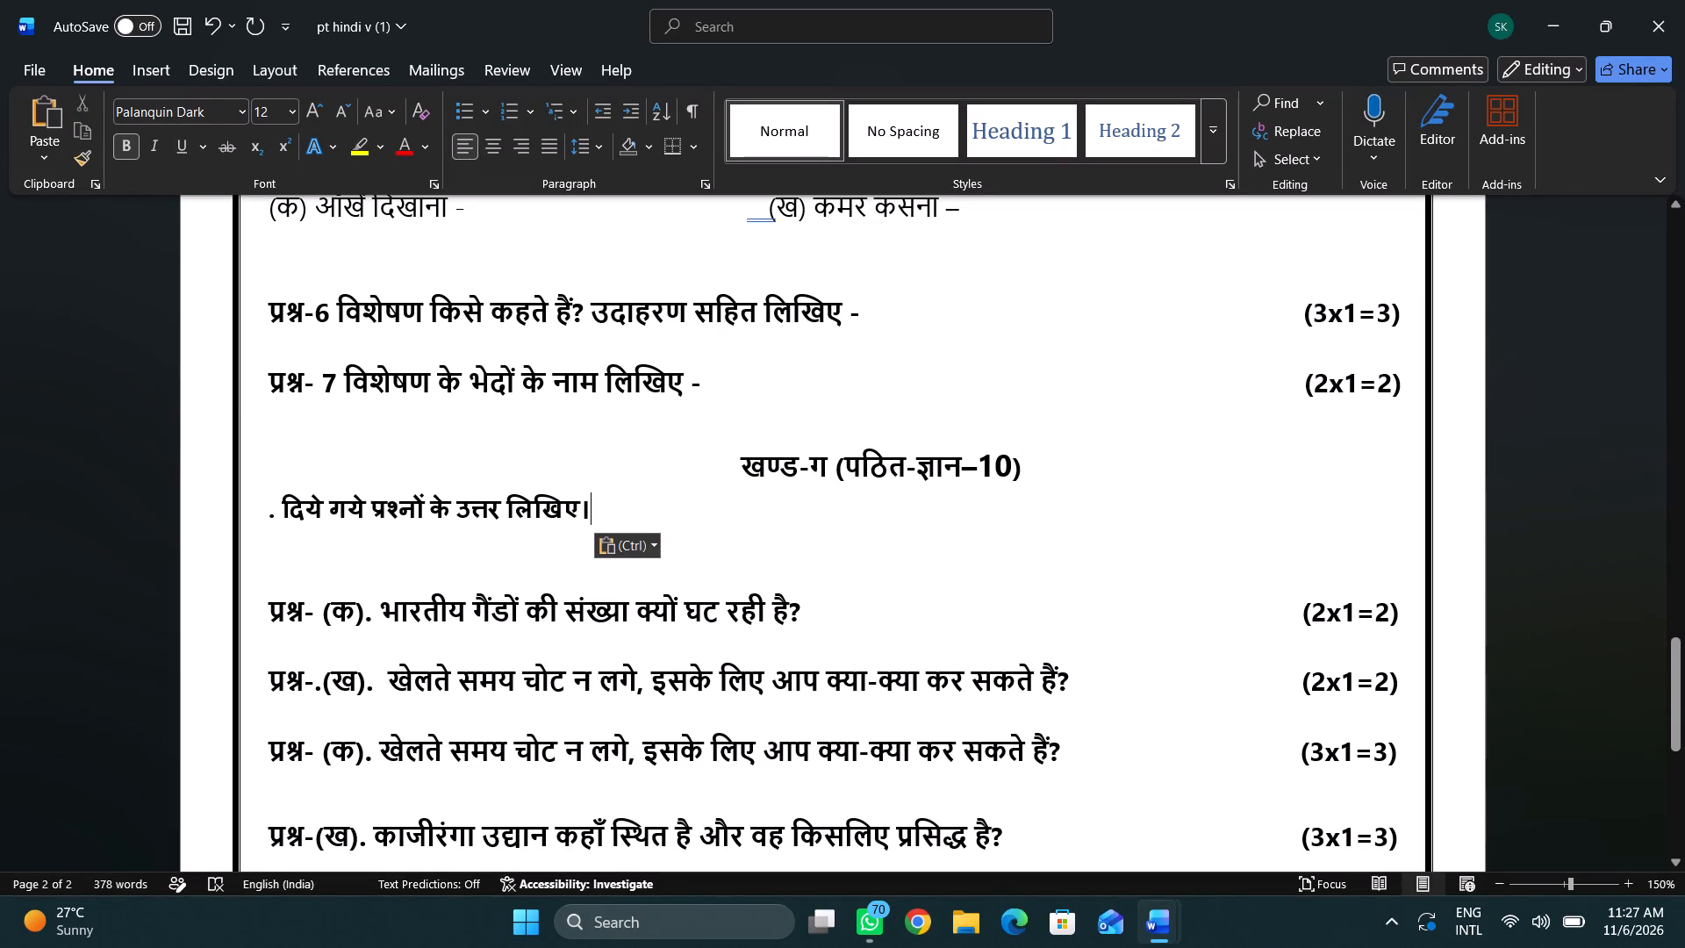
key(space)
key(space)
key(space)
key(space)
key(space)
key(space)
key(space)
key(space)
key(space)
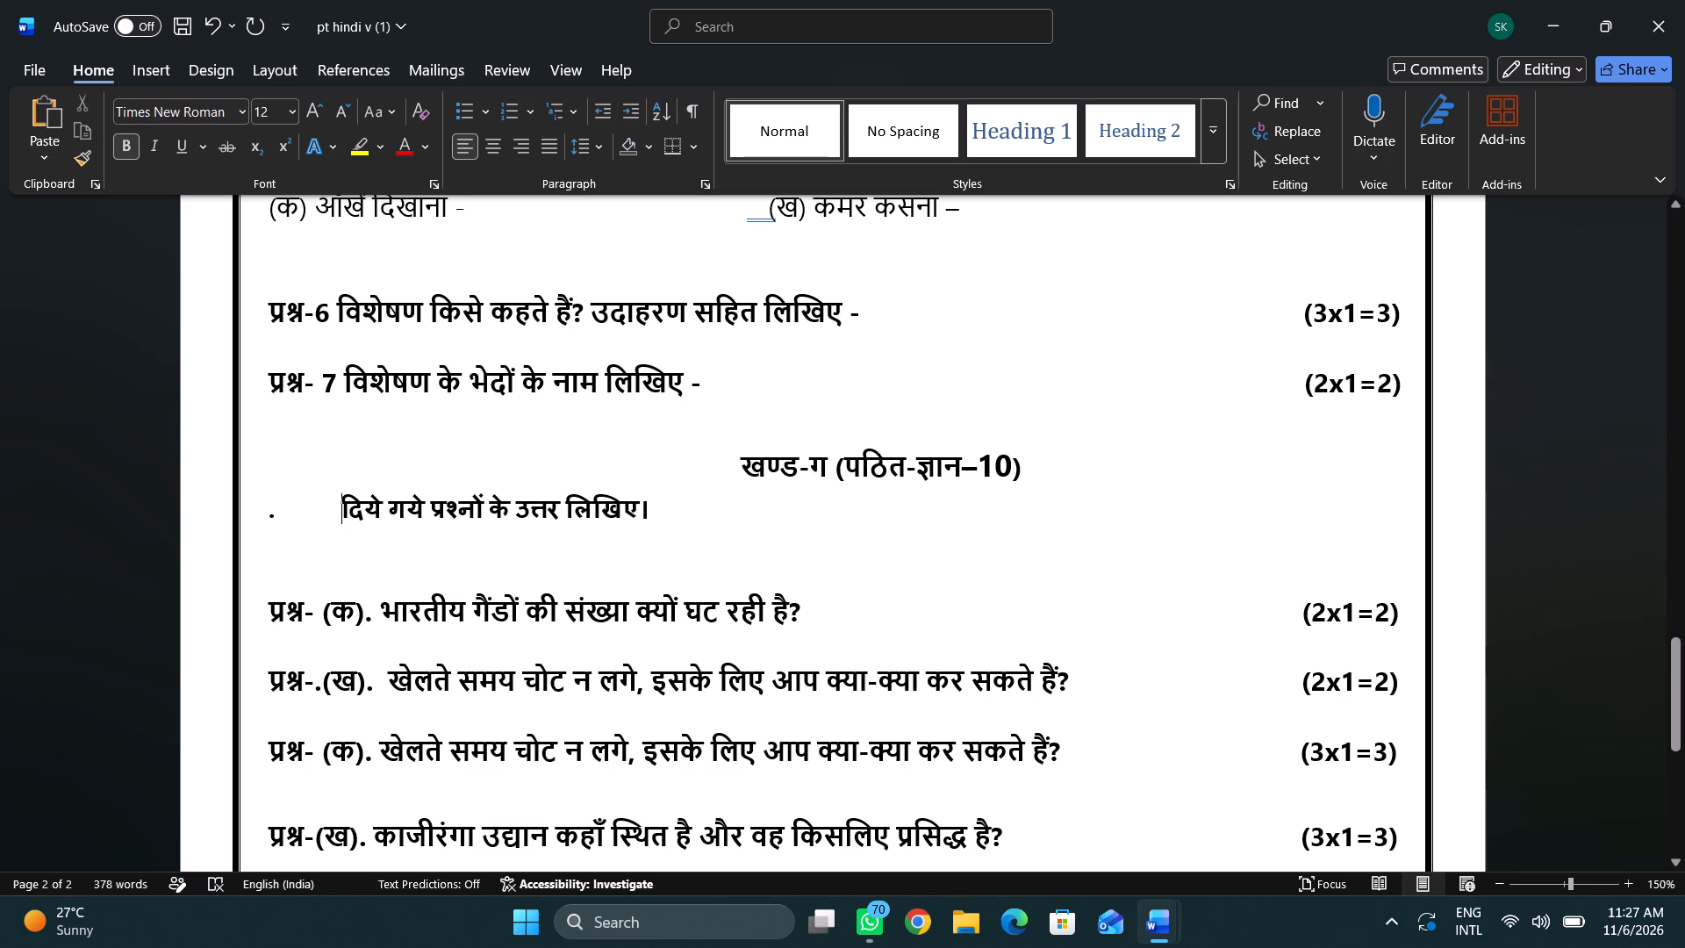
Label the new instruction line प्रश्न- 8 by reusing the प्रश्न- 7 label, and remove the surplus spaces before दिये.
drag(334, 371, 275, 374)
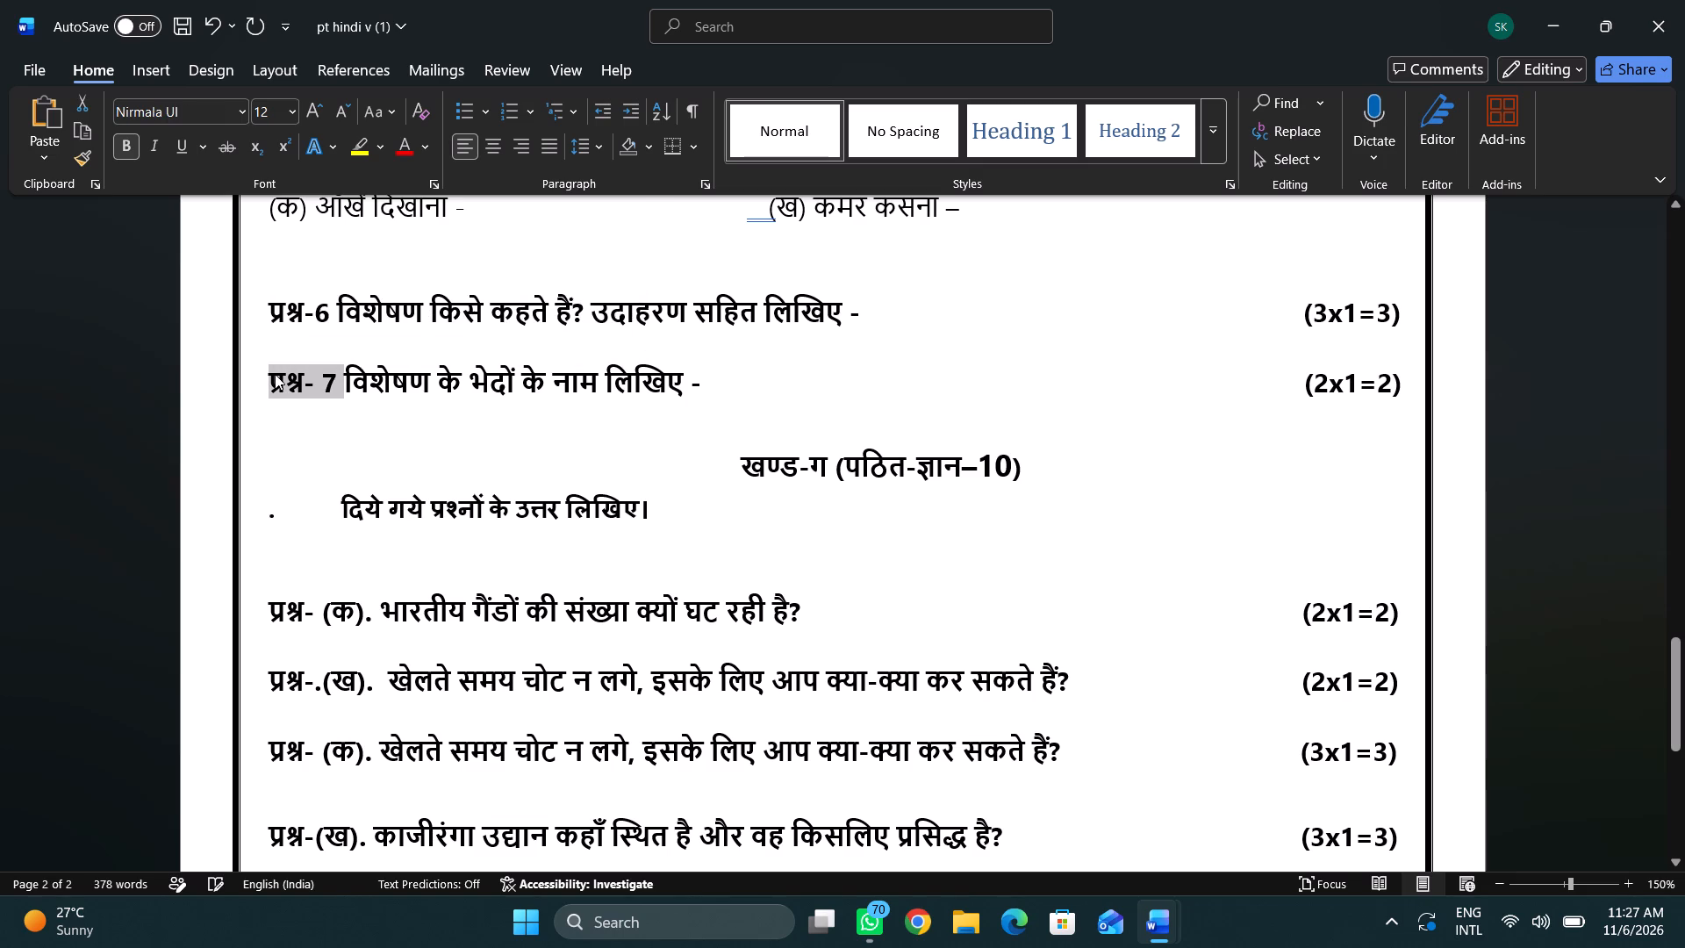
key(ctrl+c)
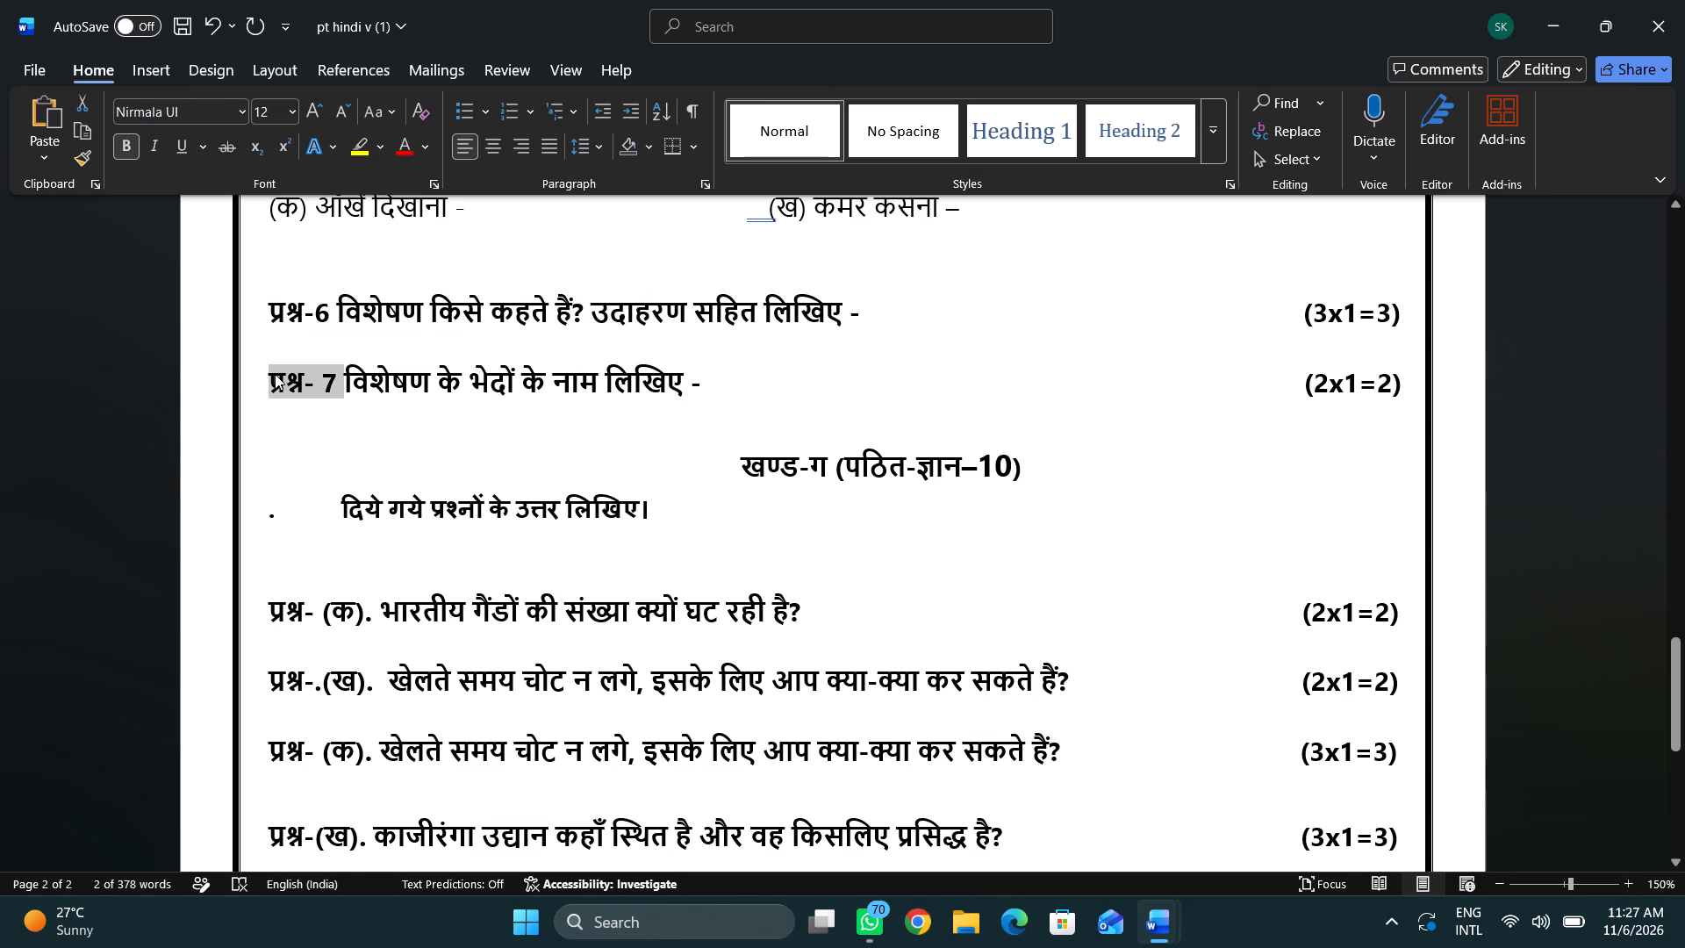
click(291, 497)
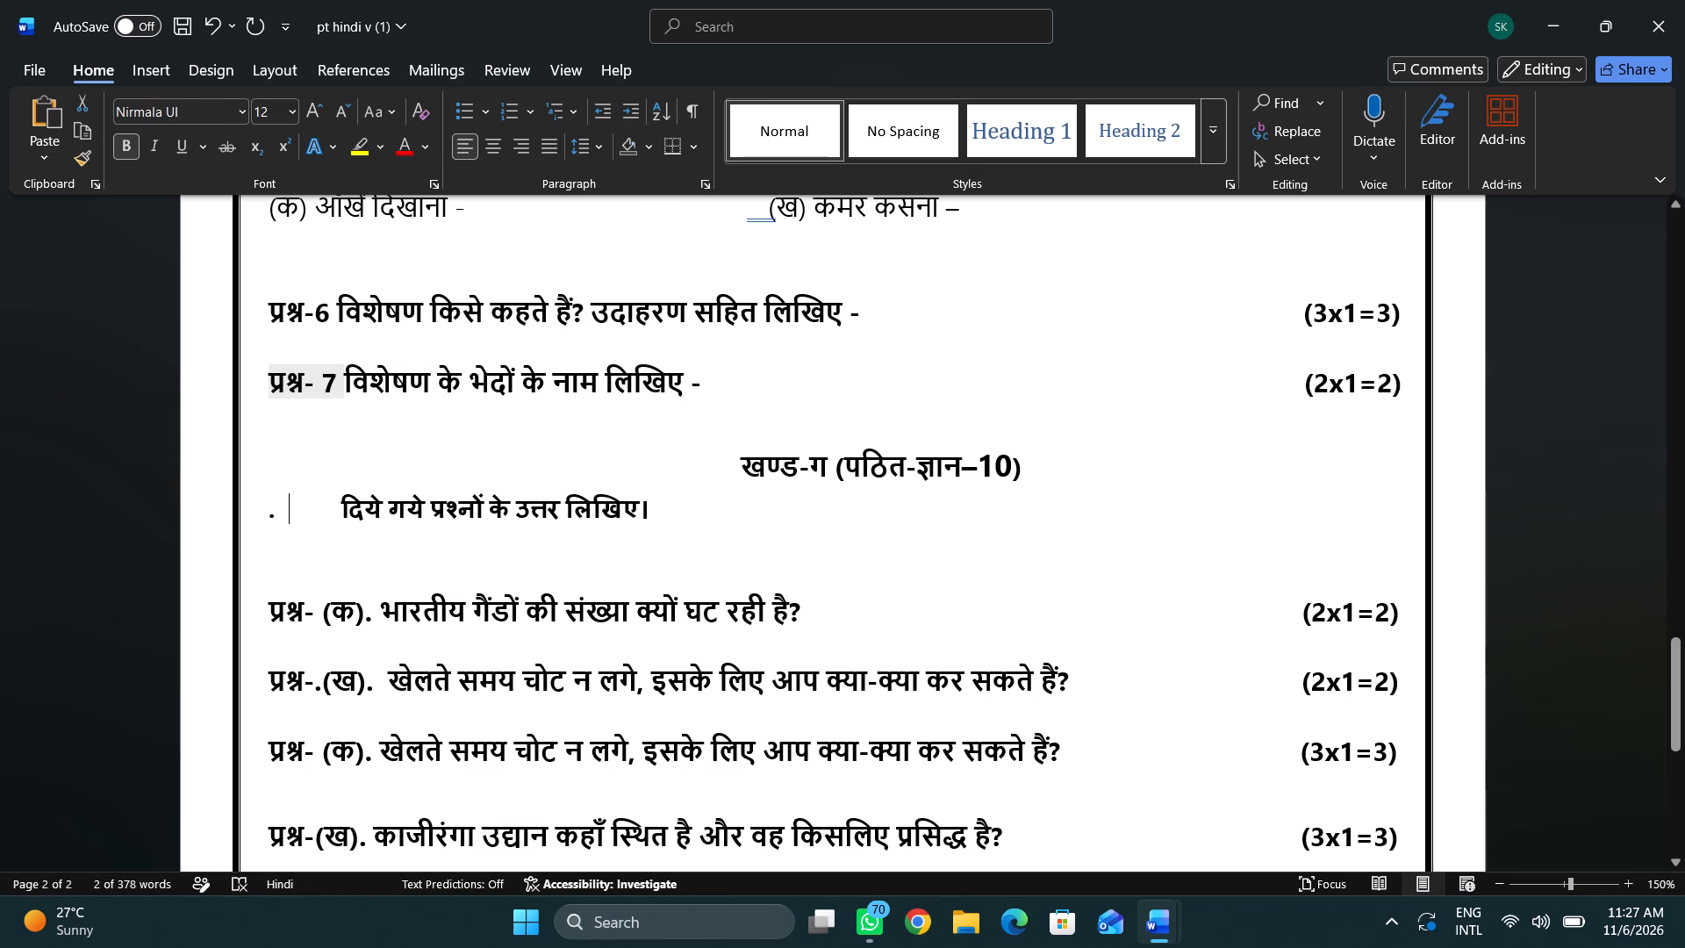
key(ctrl+v)
key(BackSpace)
key(BackSpace)
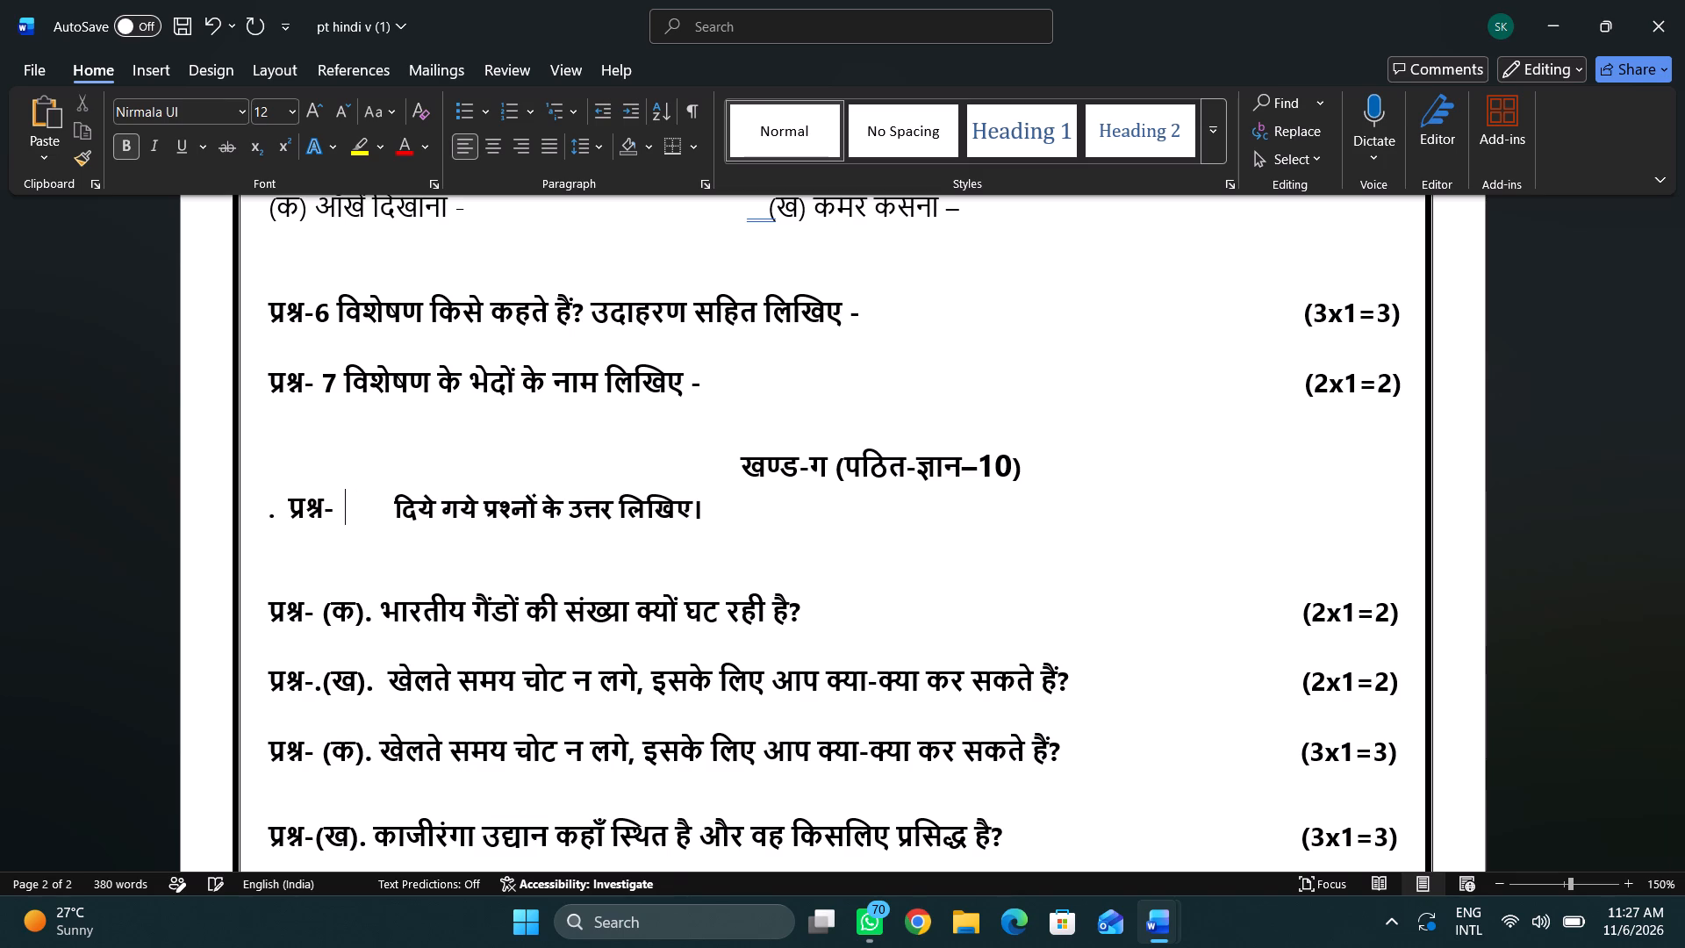
key(8)
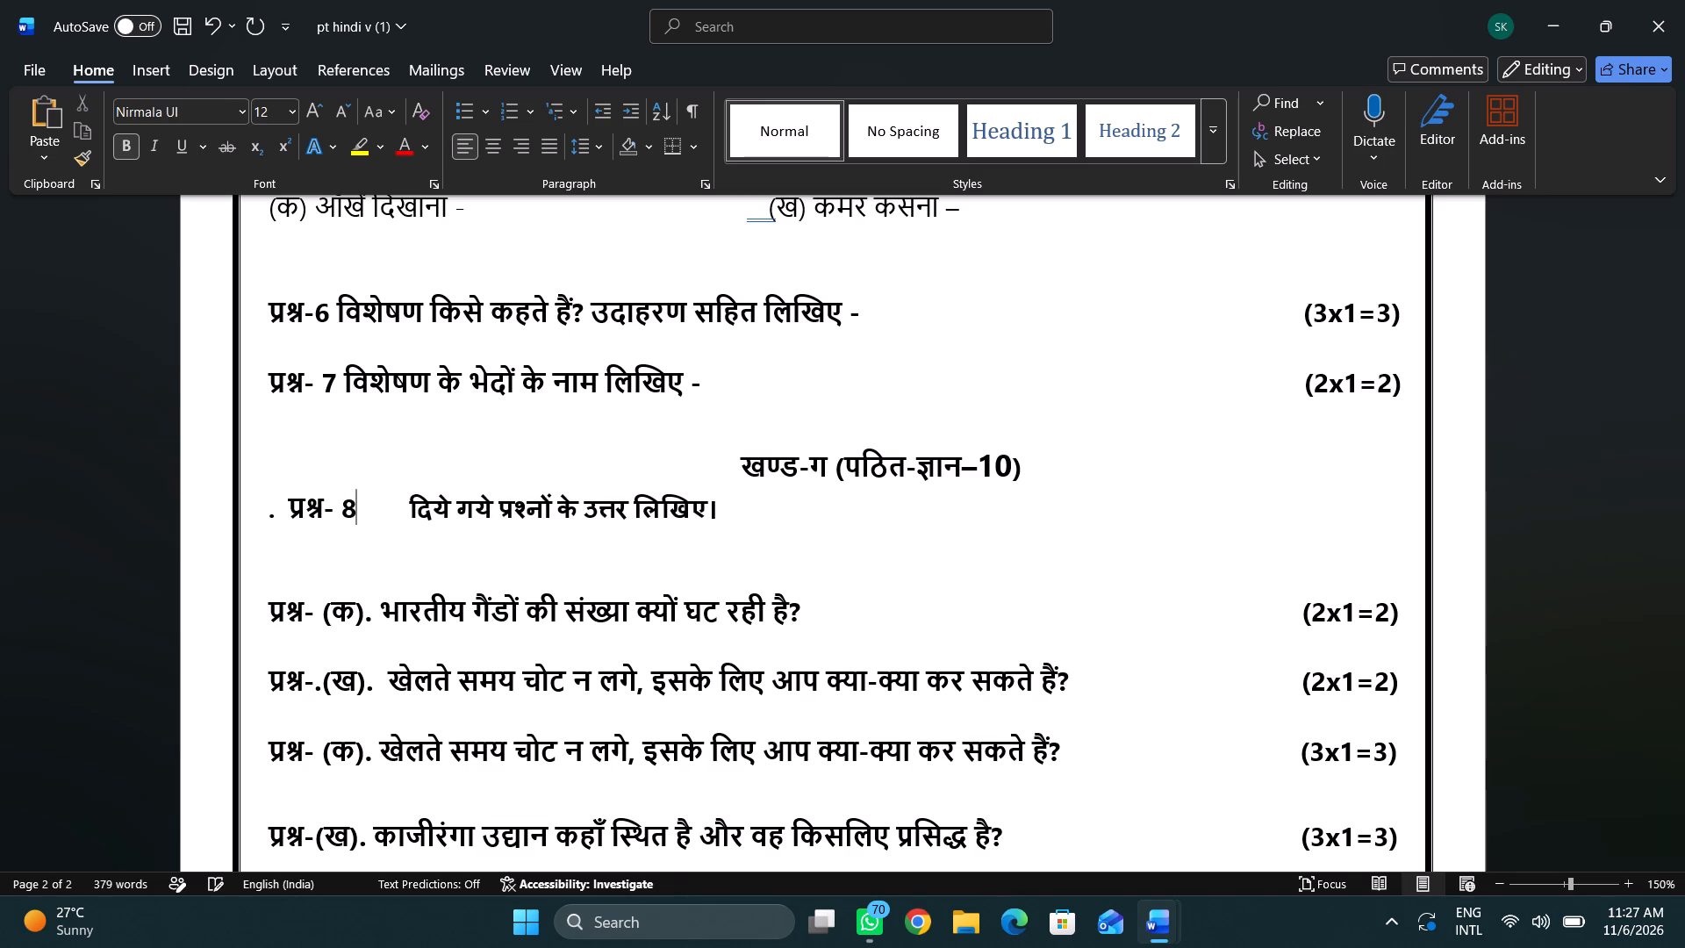
click(407, 511)
key(BackSpace)
key(BackSpace)
key(BackSpace)
key(BackSpace)
key(BackSpace)
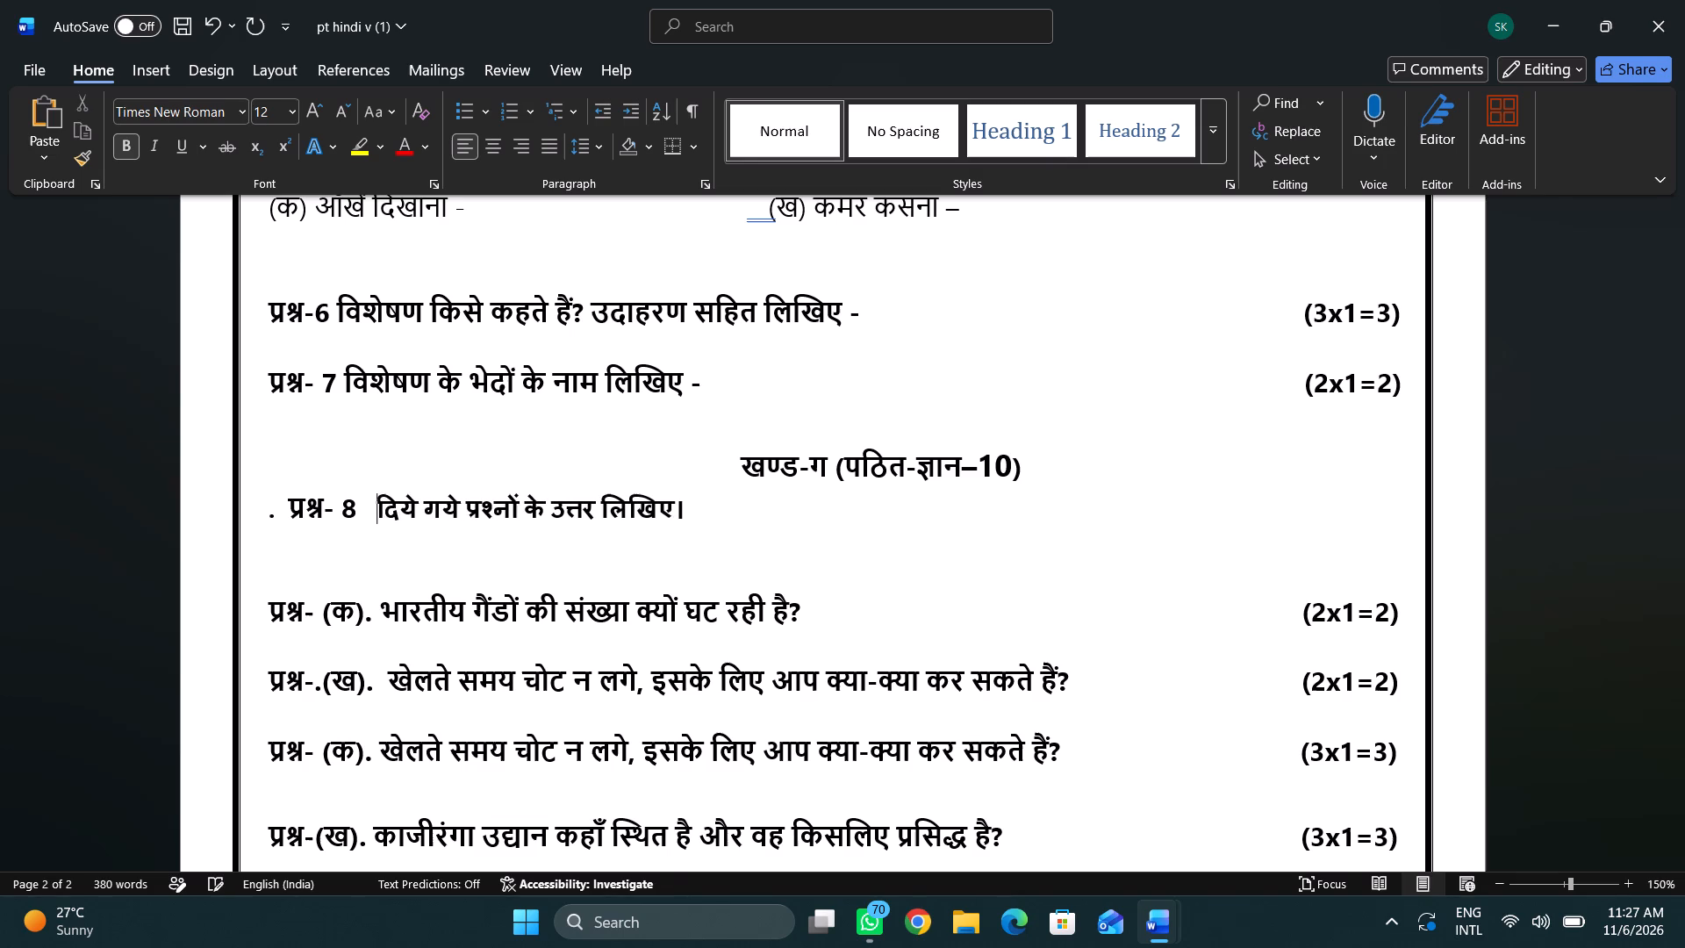
Copy दिये गये प्रश्नों के उत्तर लिखिए। to a new line below the (ख) question worth (2x1=2), separated by a blank line.
scroll(381, 681, down, 1)
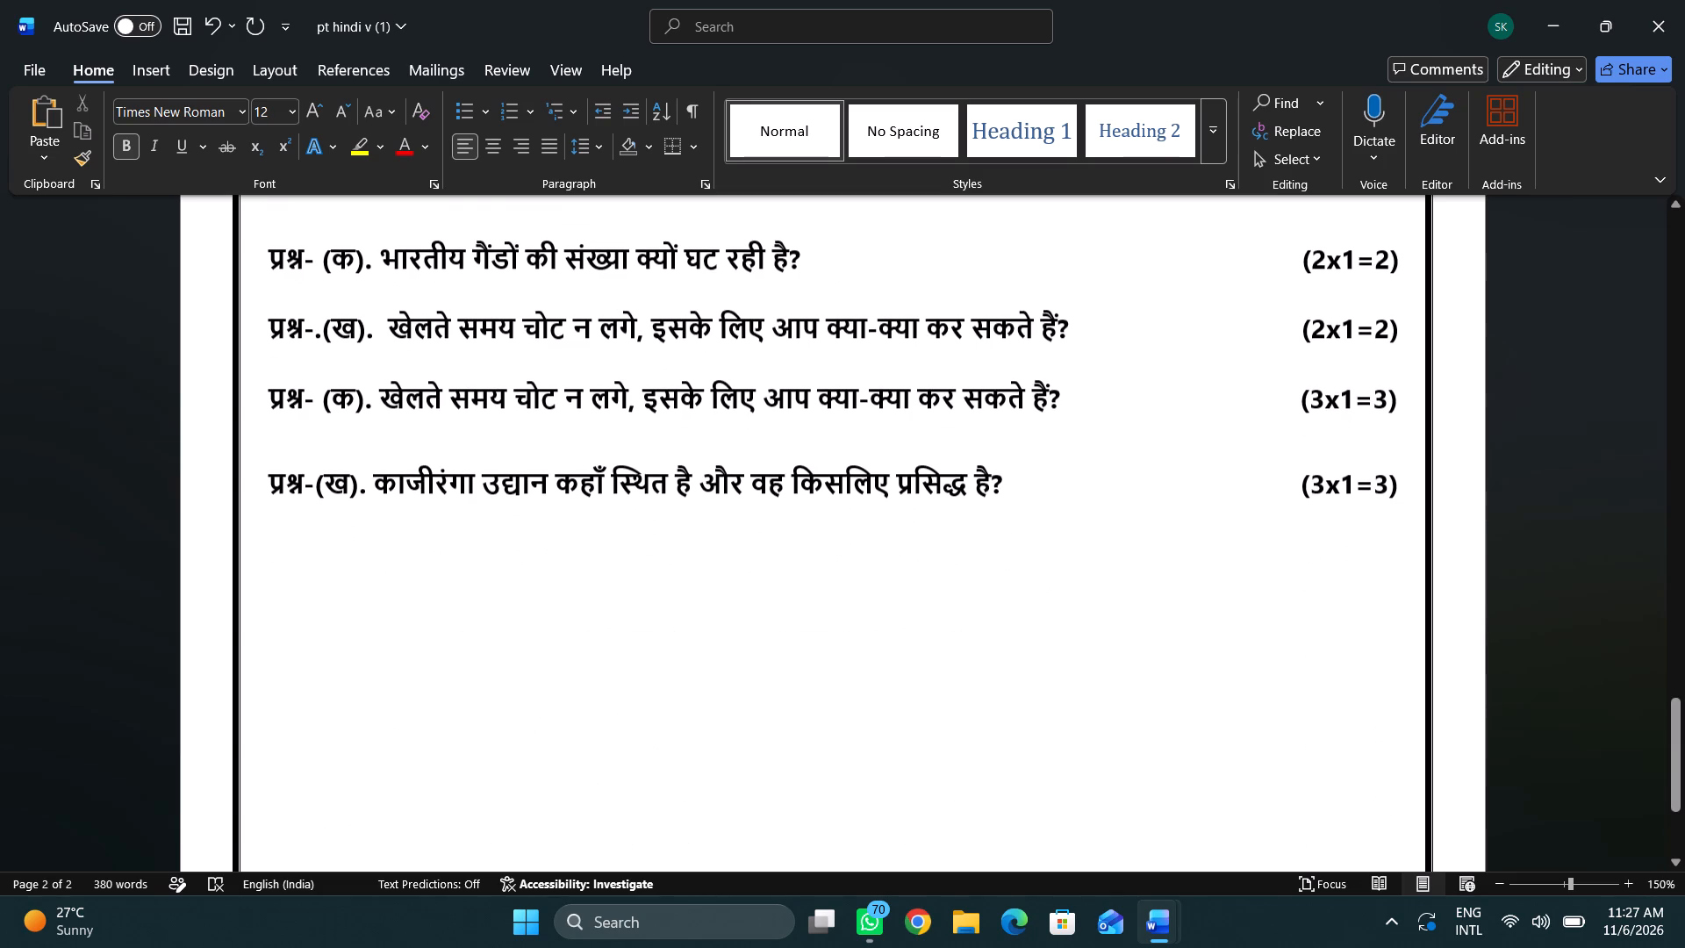
scroll(380, 537, up, 1)
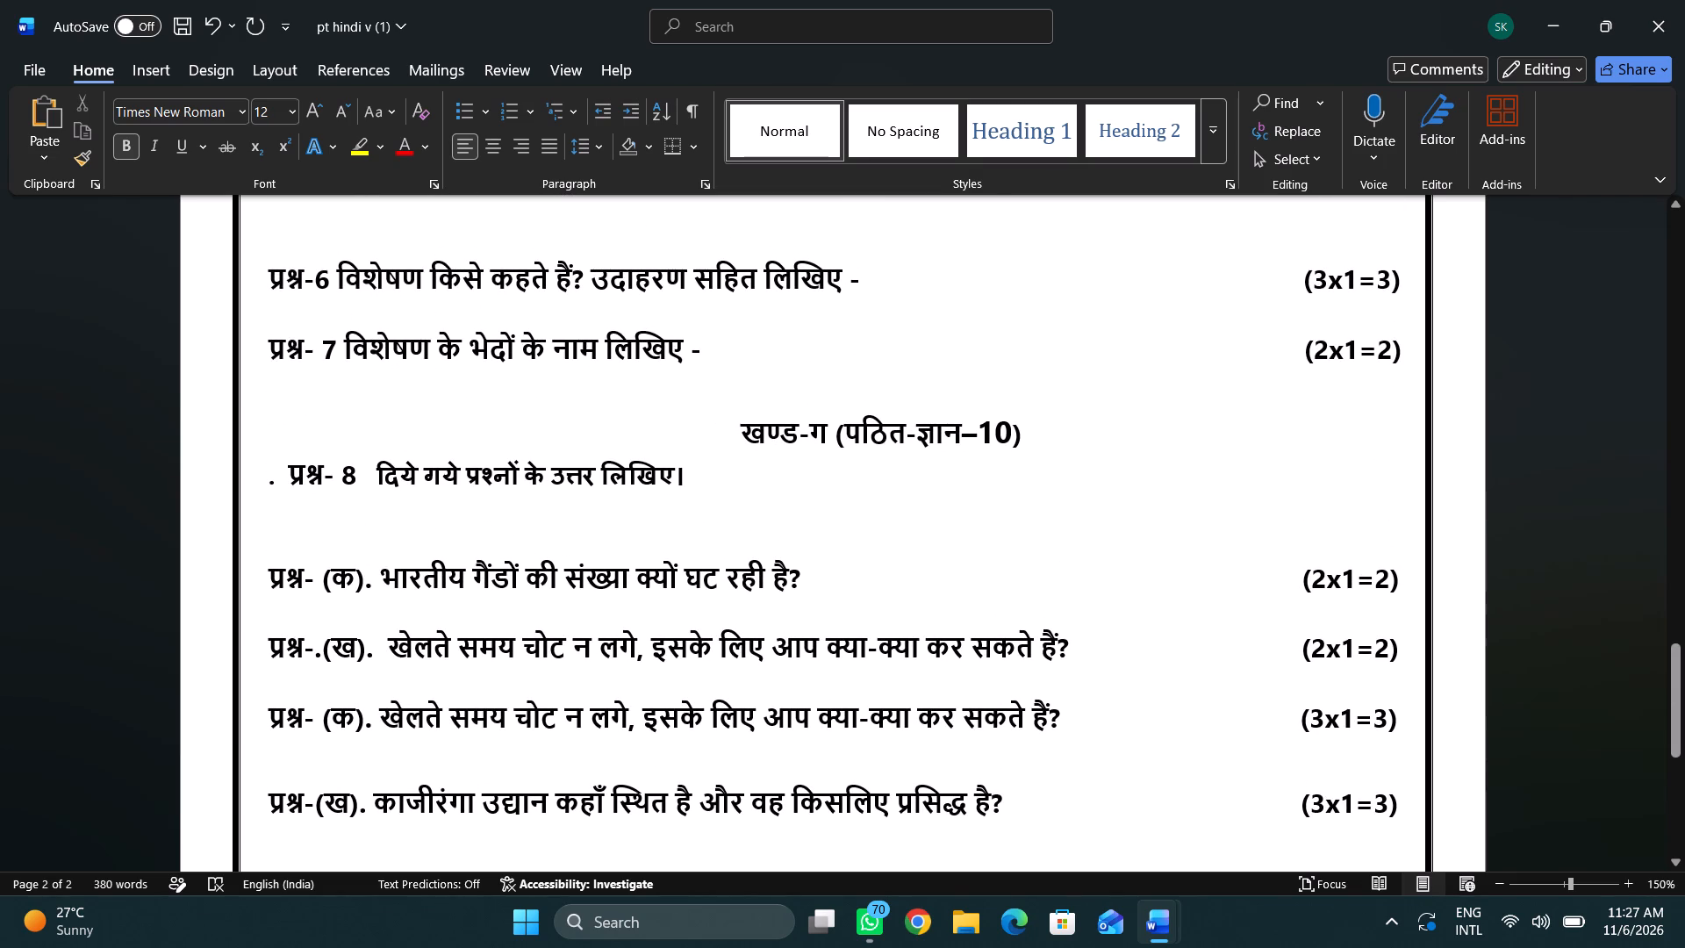
drag(376, 466, 649, 472)
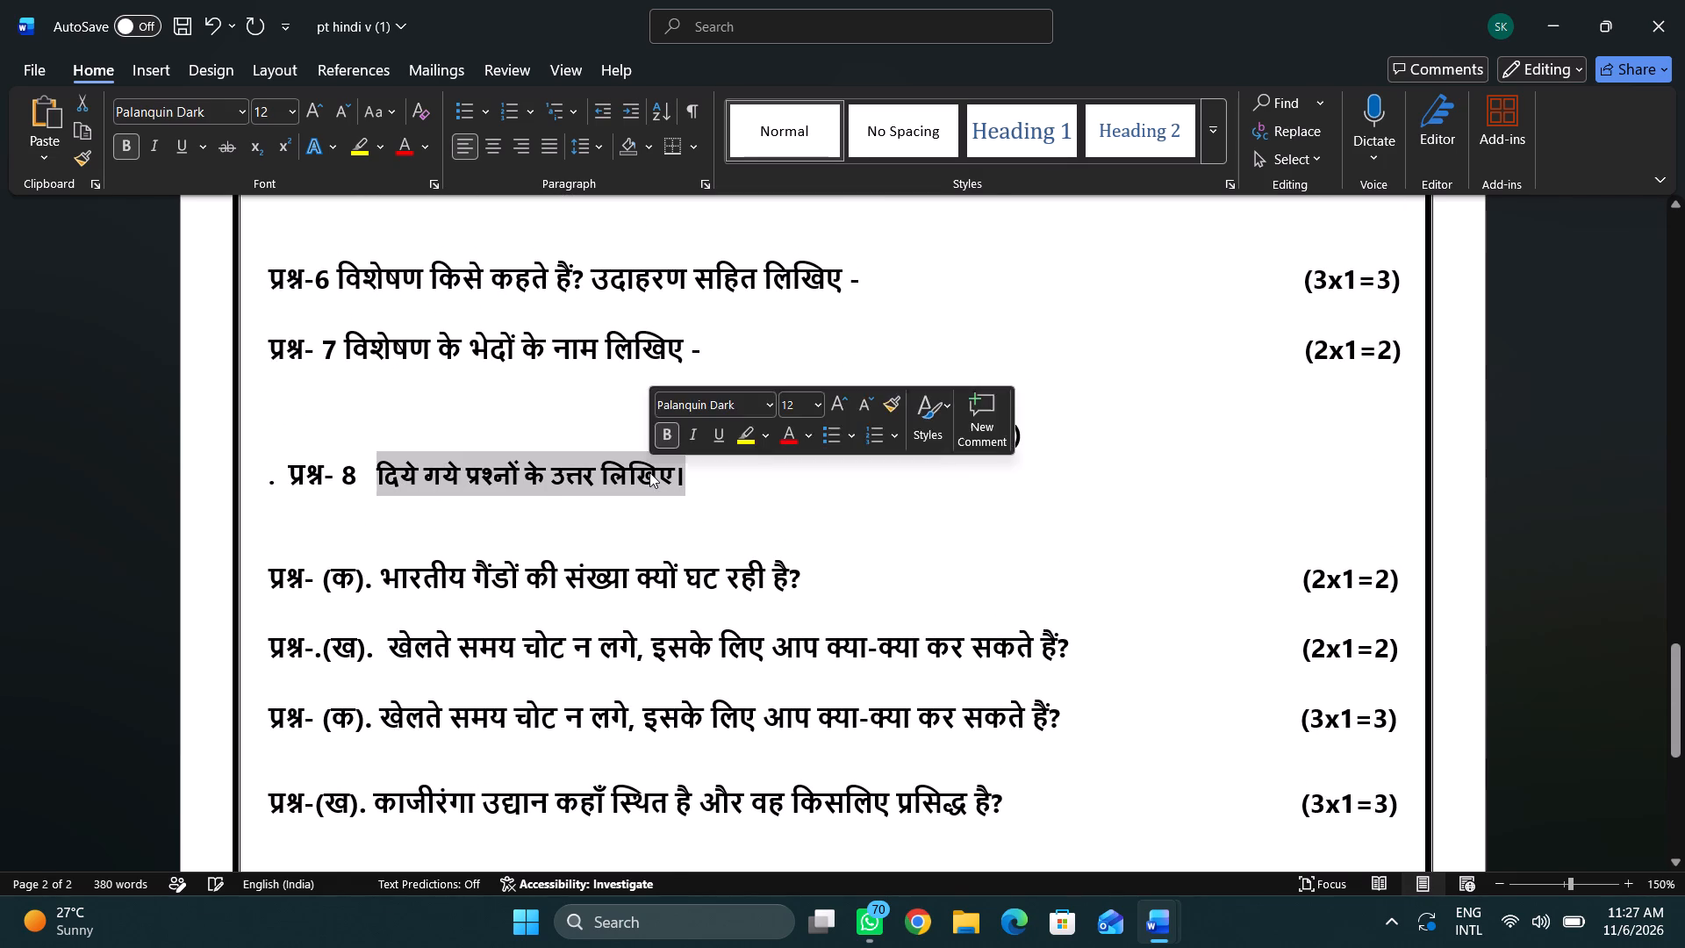
key(ctrl+c)
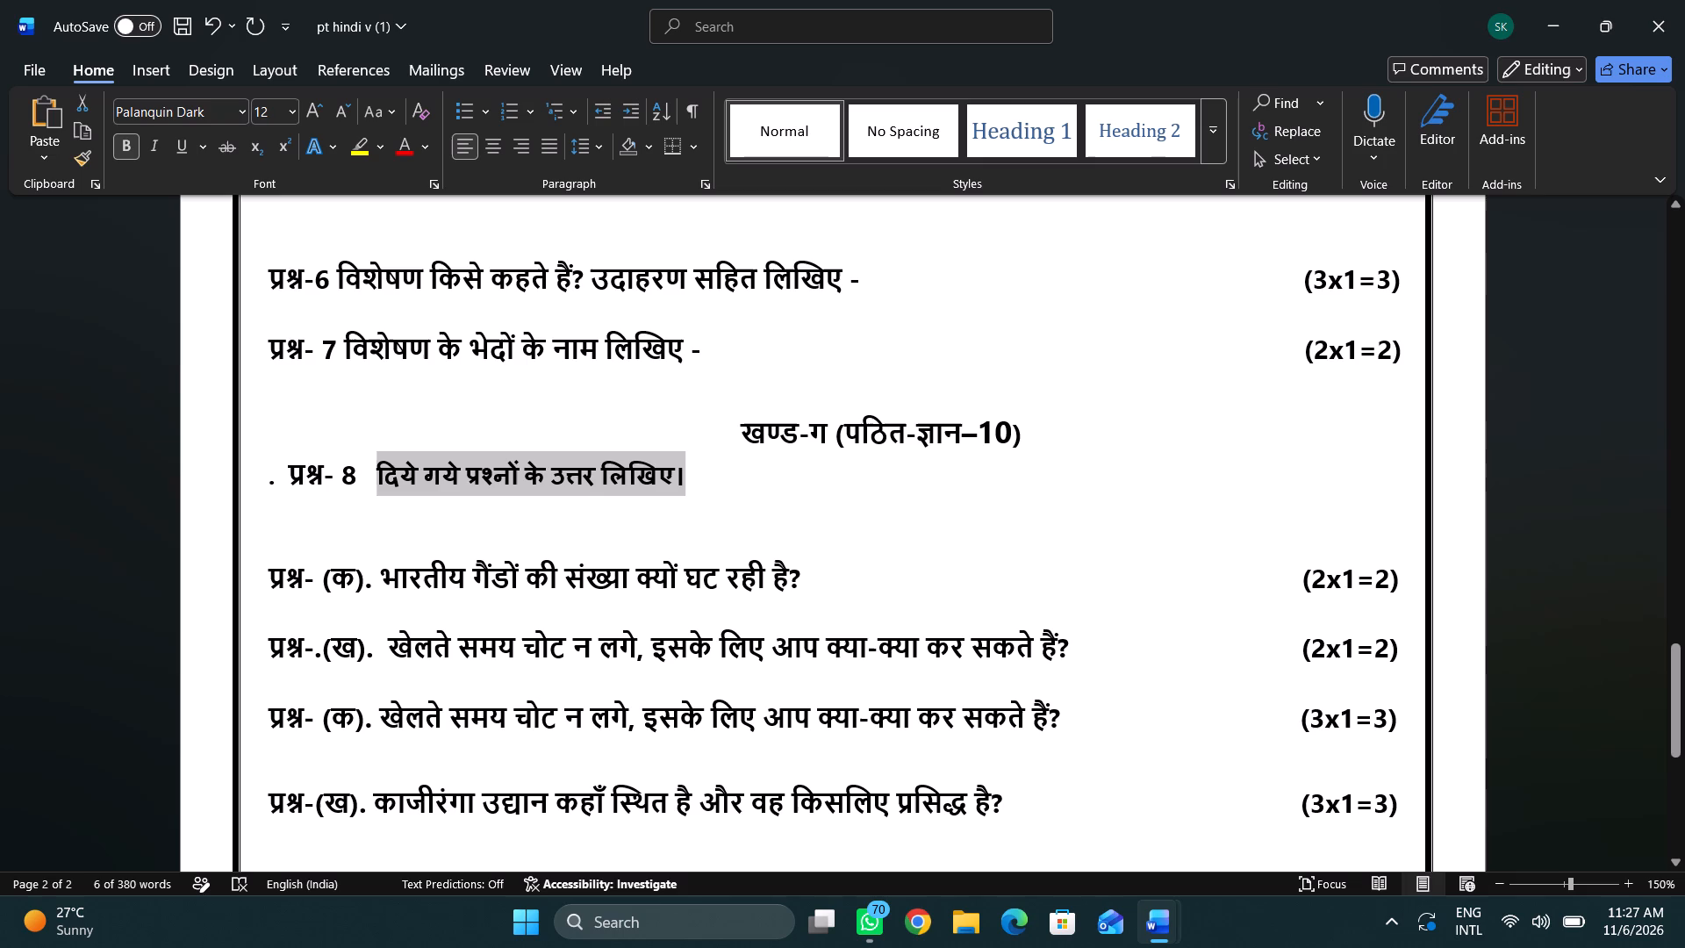
click(1406, 651)
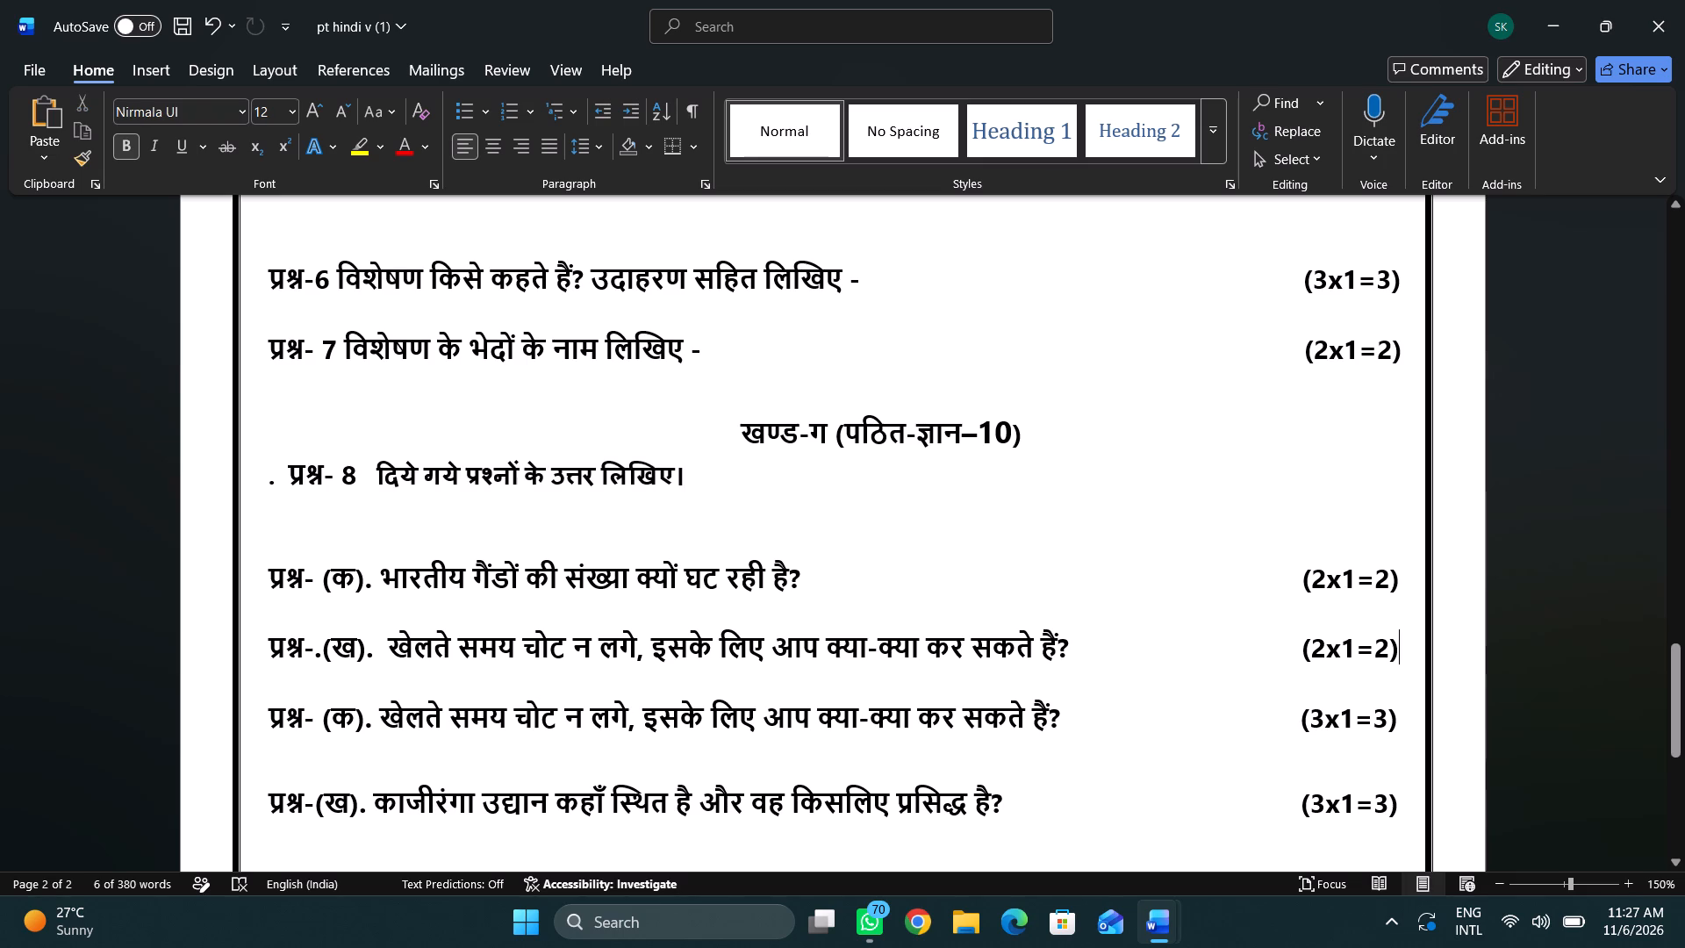
key(Return)
key(BackSpace)
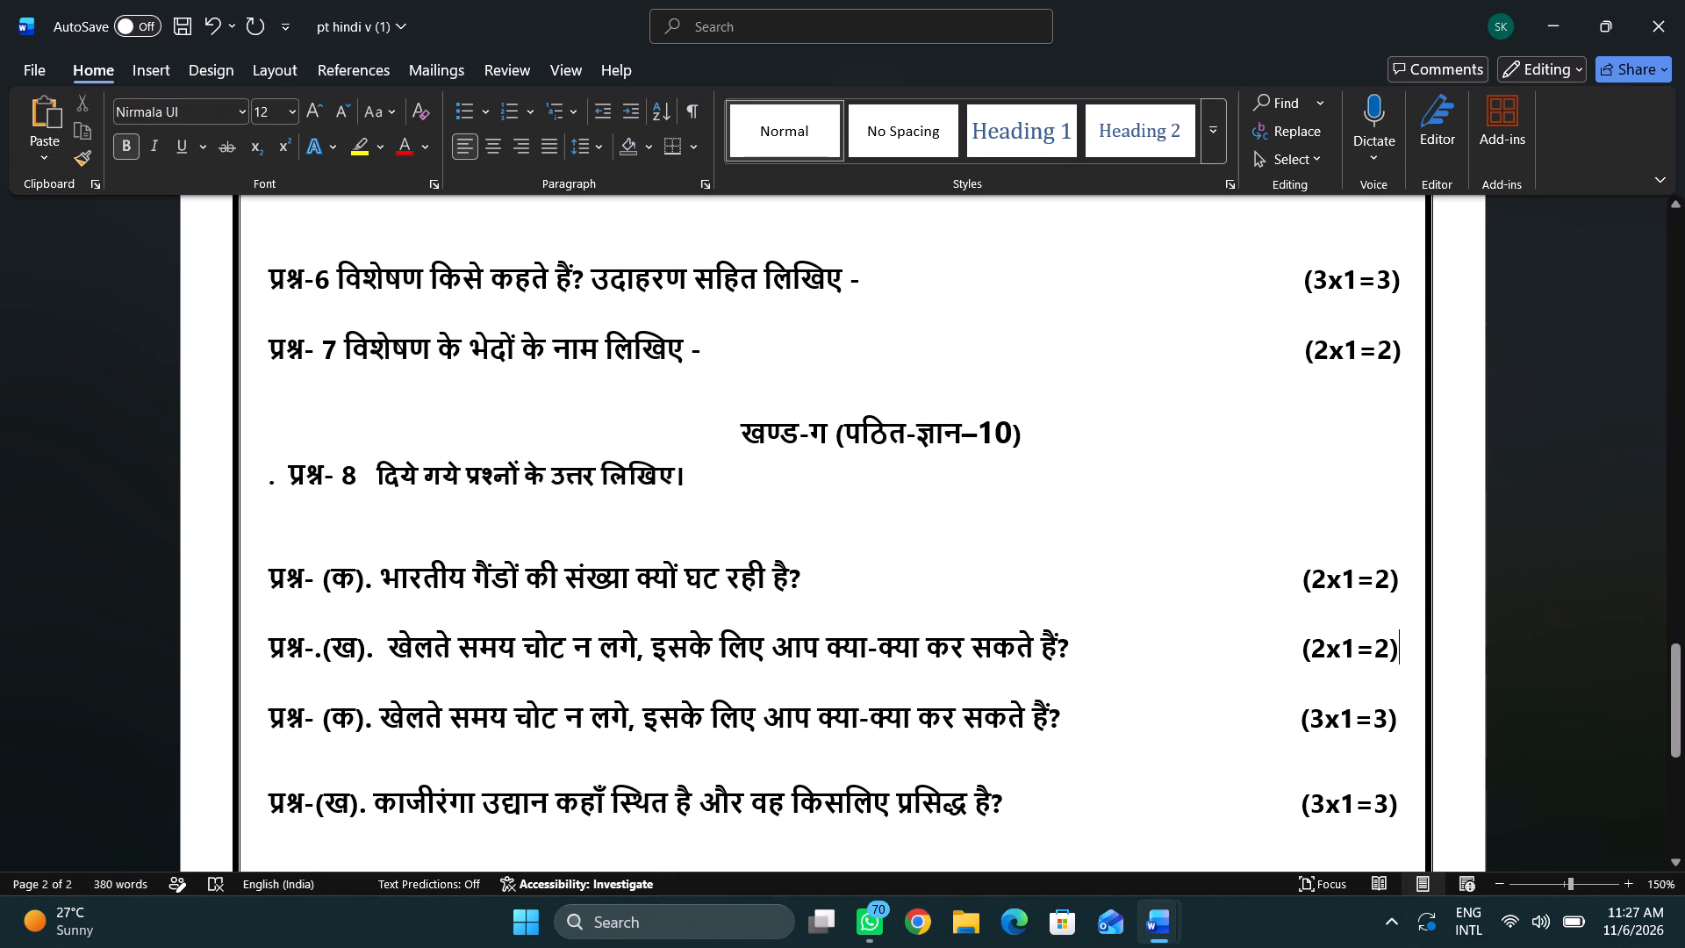
click(1402, 641)
key(Return)
key(ctrl+v)
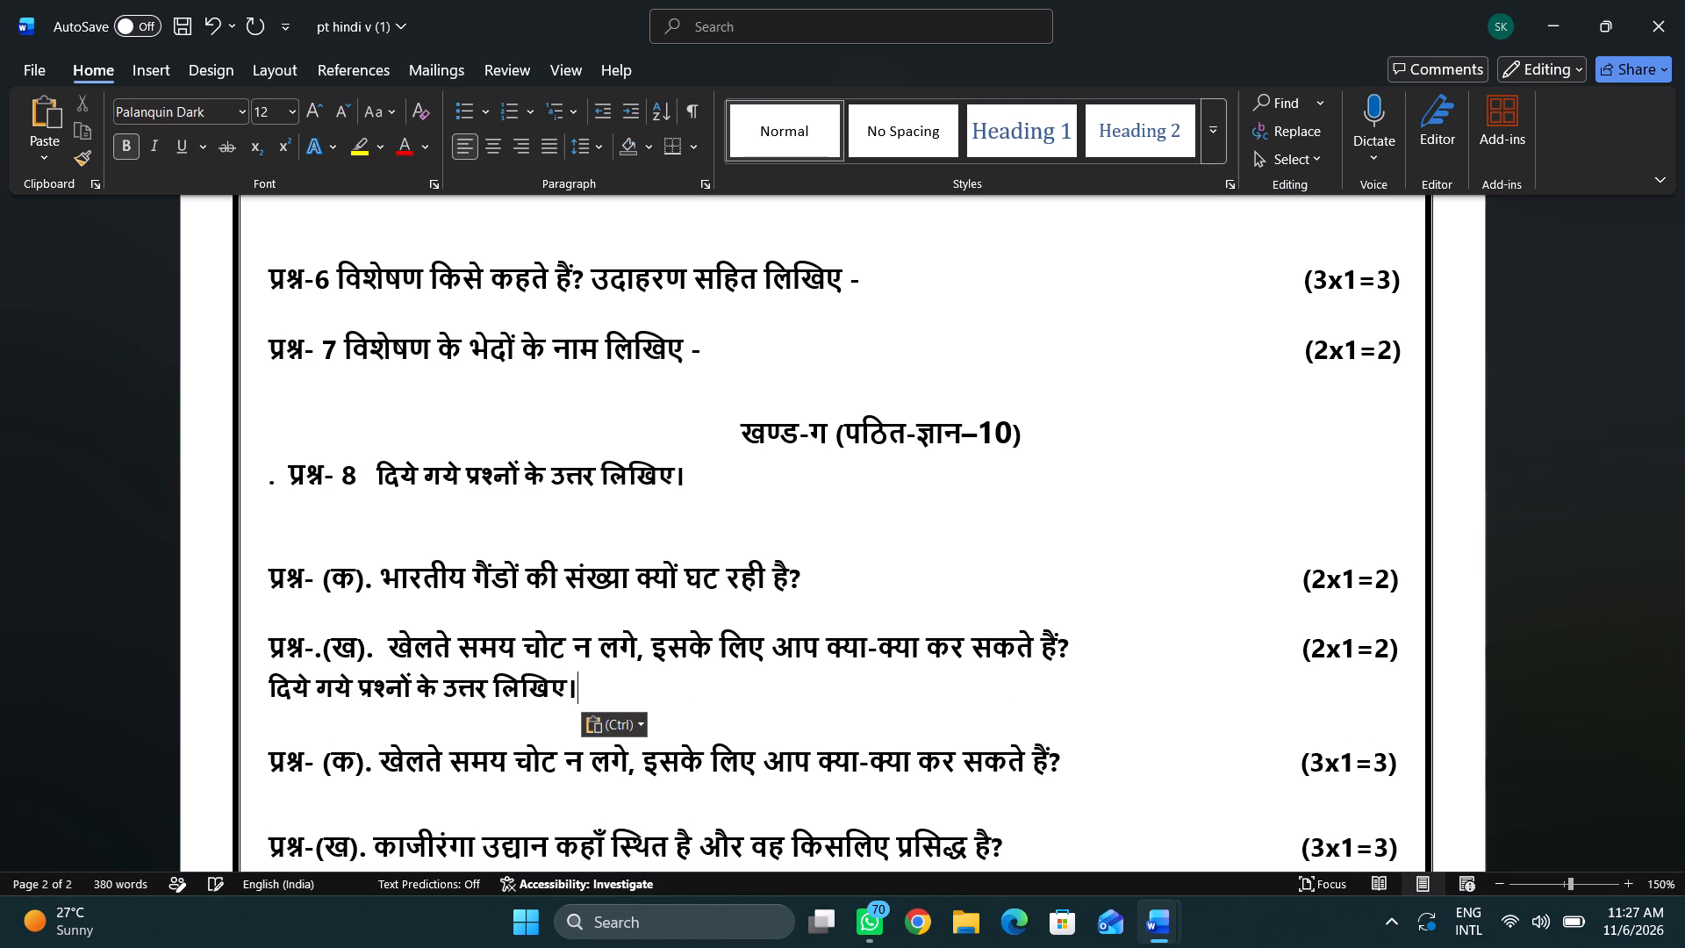
key(BackSpace)
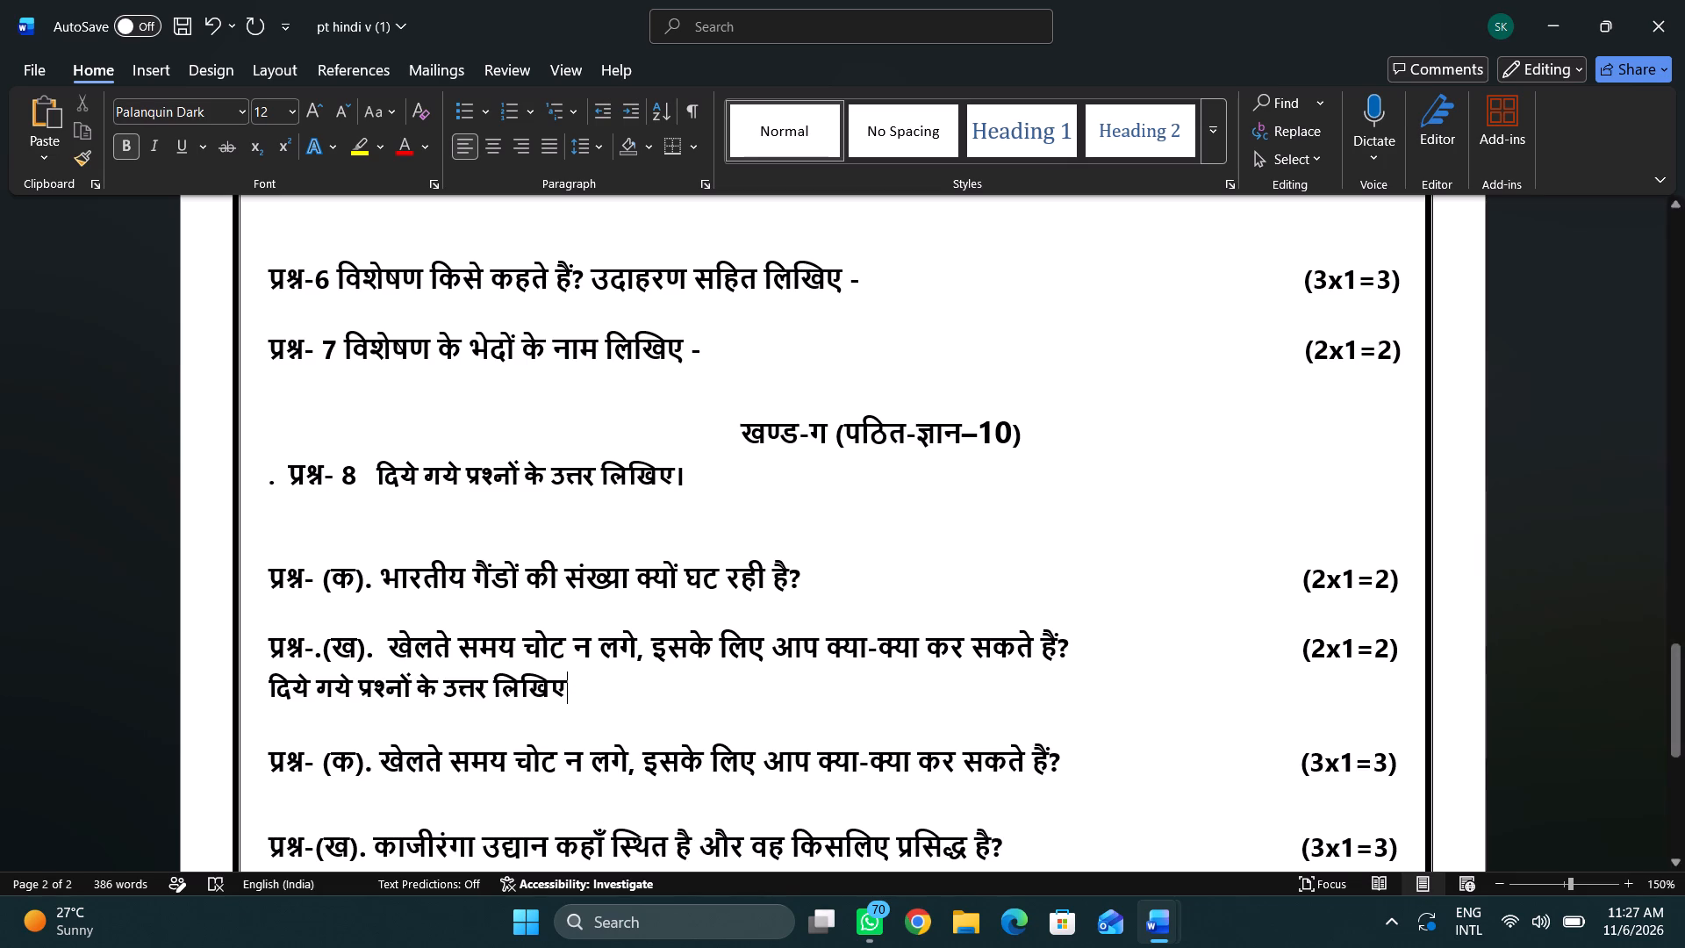
click(213, 22)
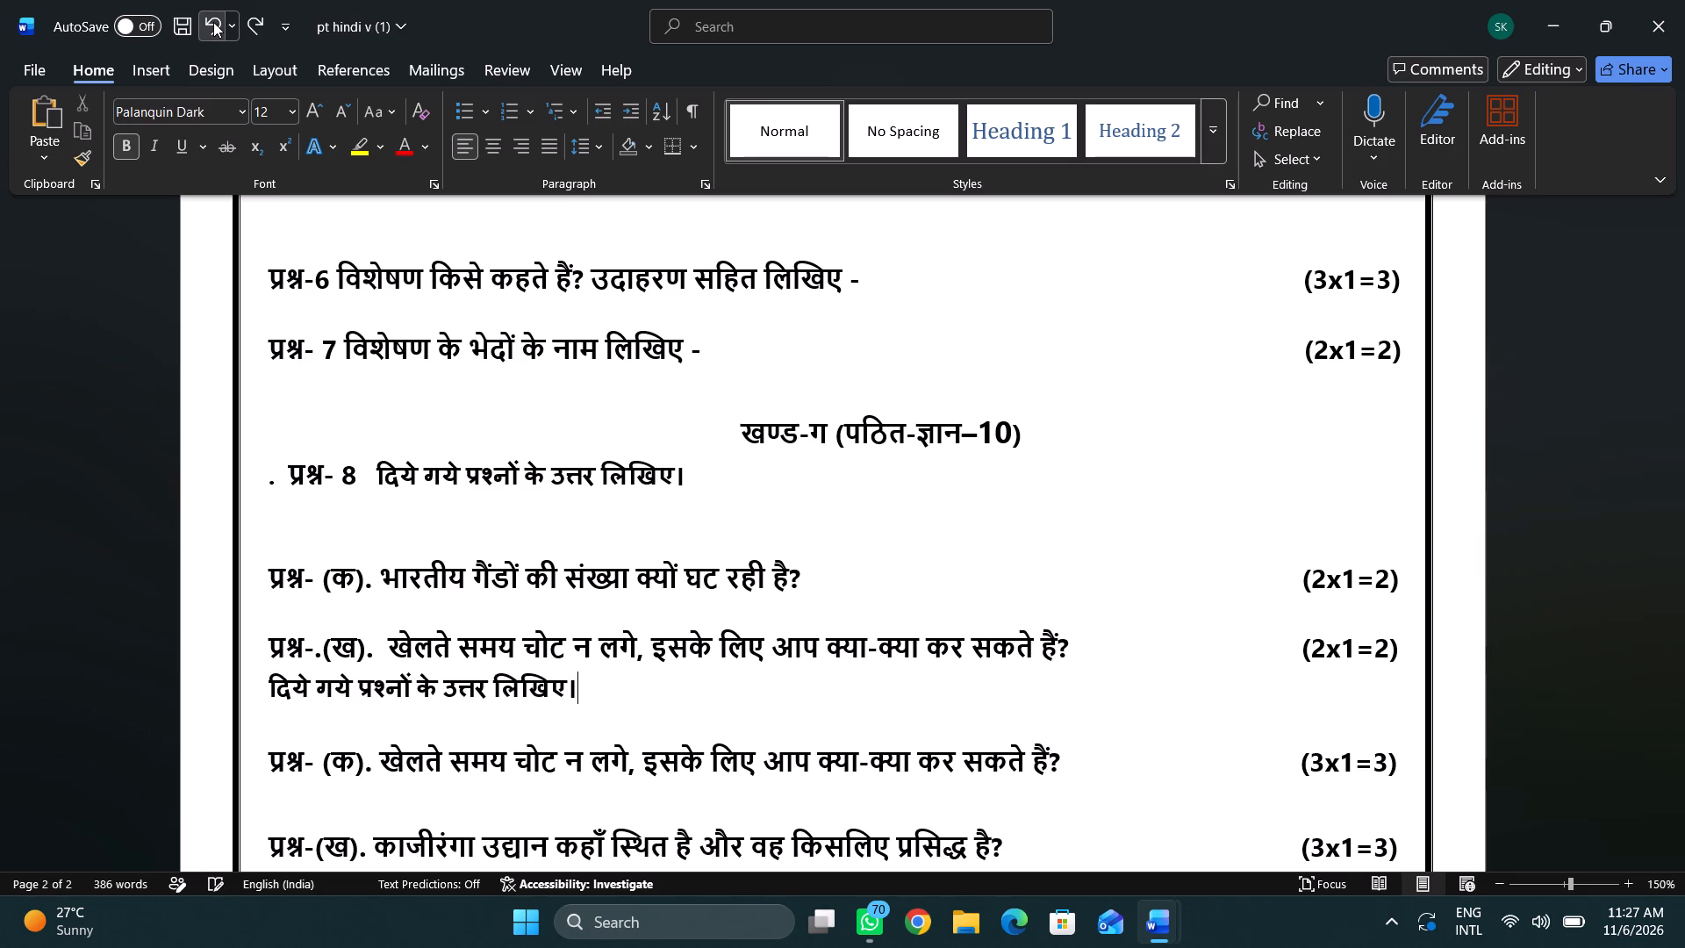
click(1402, 648)
key(Return)
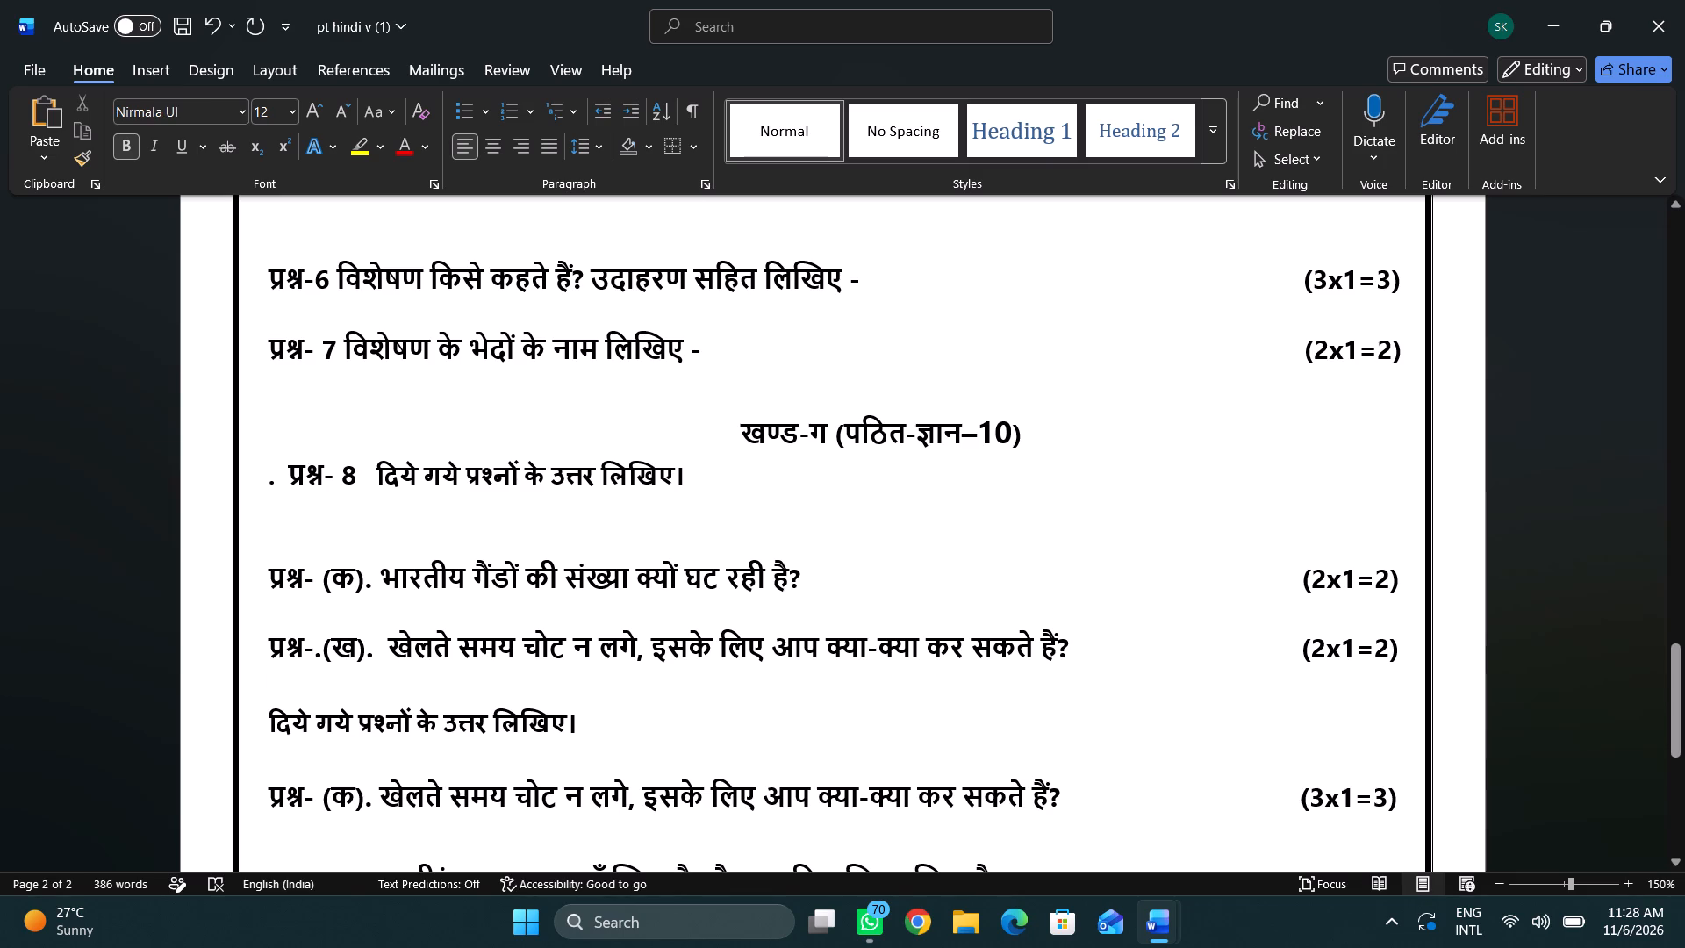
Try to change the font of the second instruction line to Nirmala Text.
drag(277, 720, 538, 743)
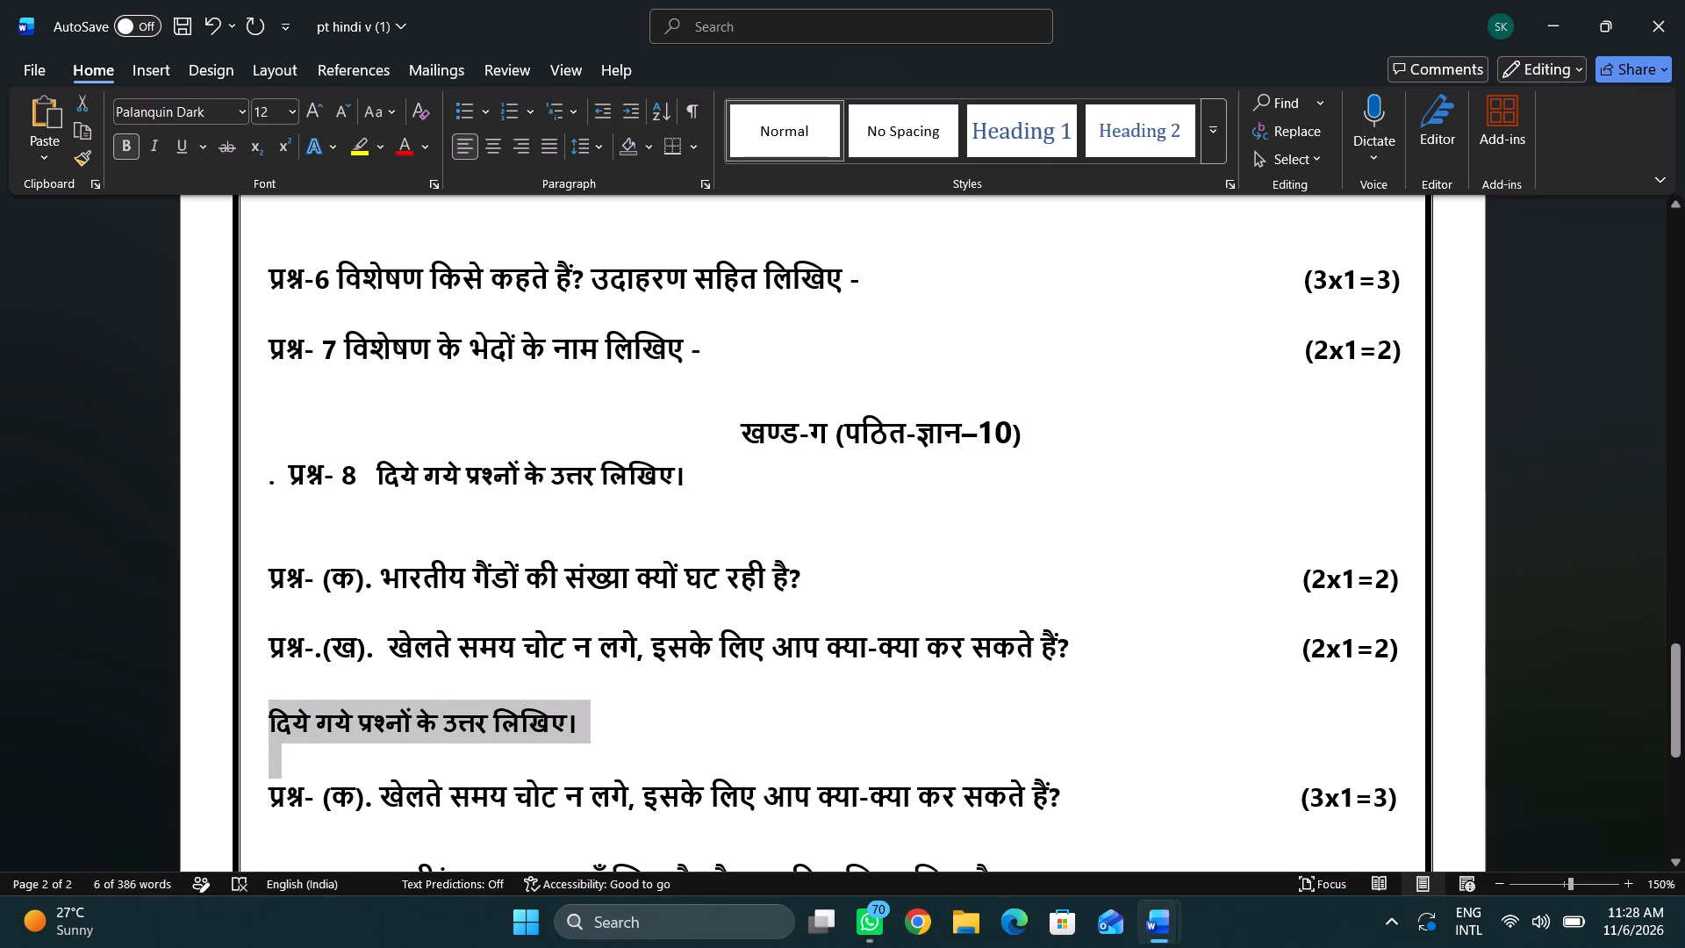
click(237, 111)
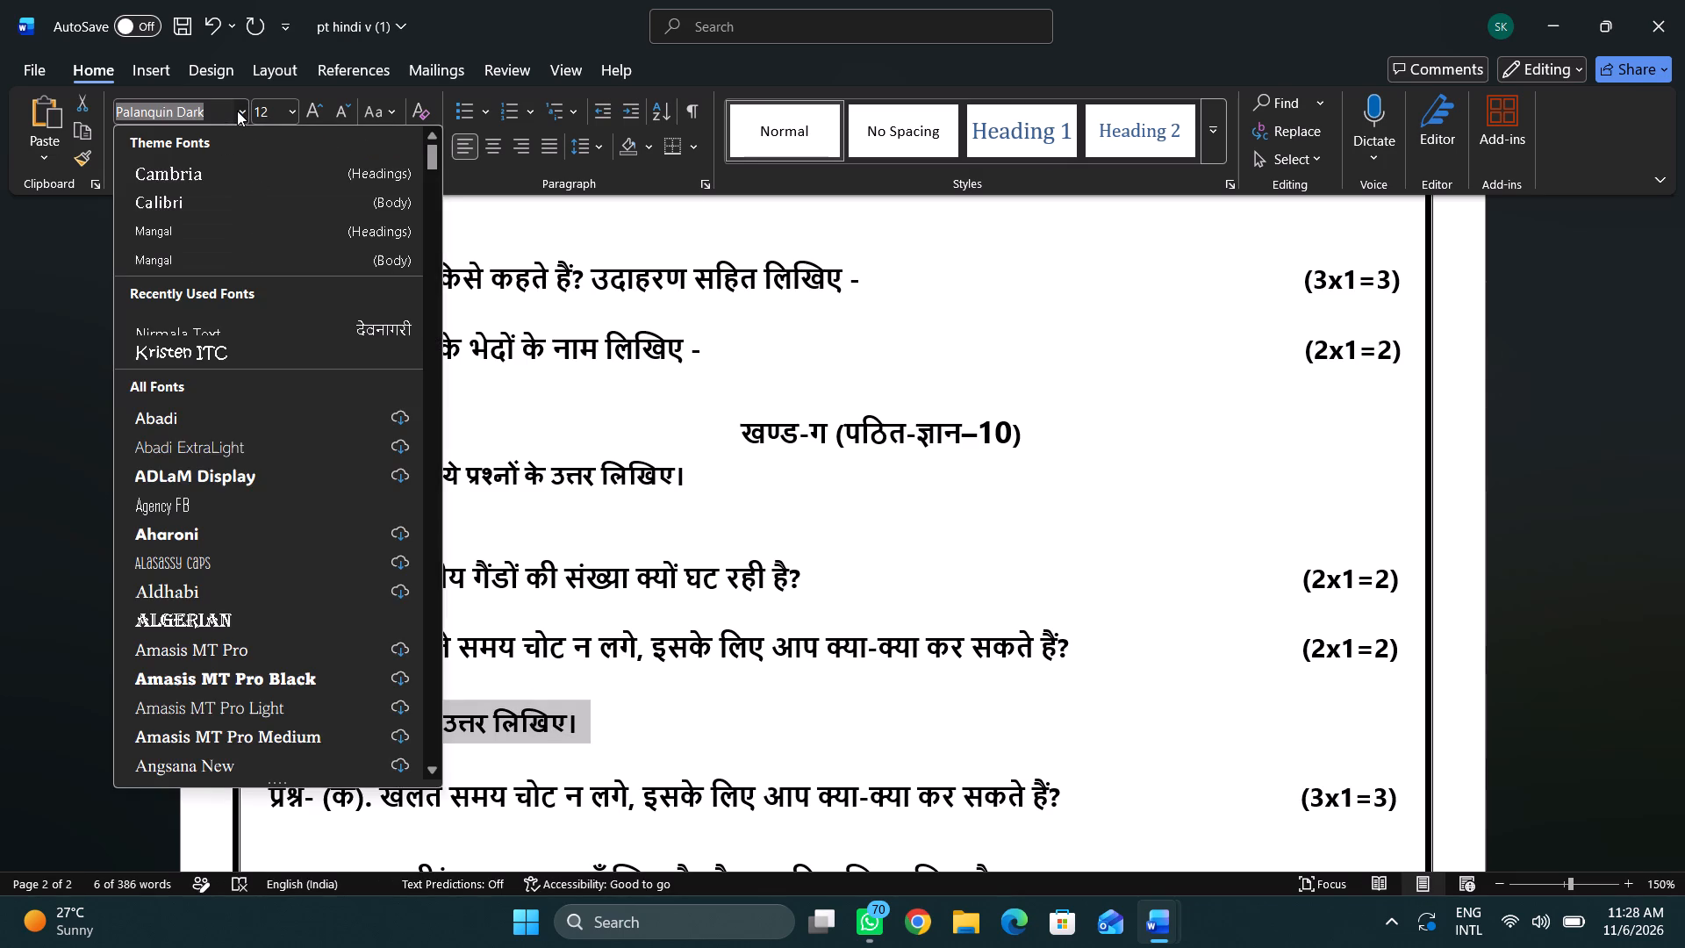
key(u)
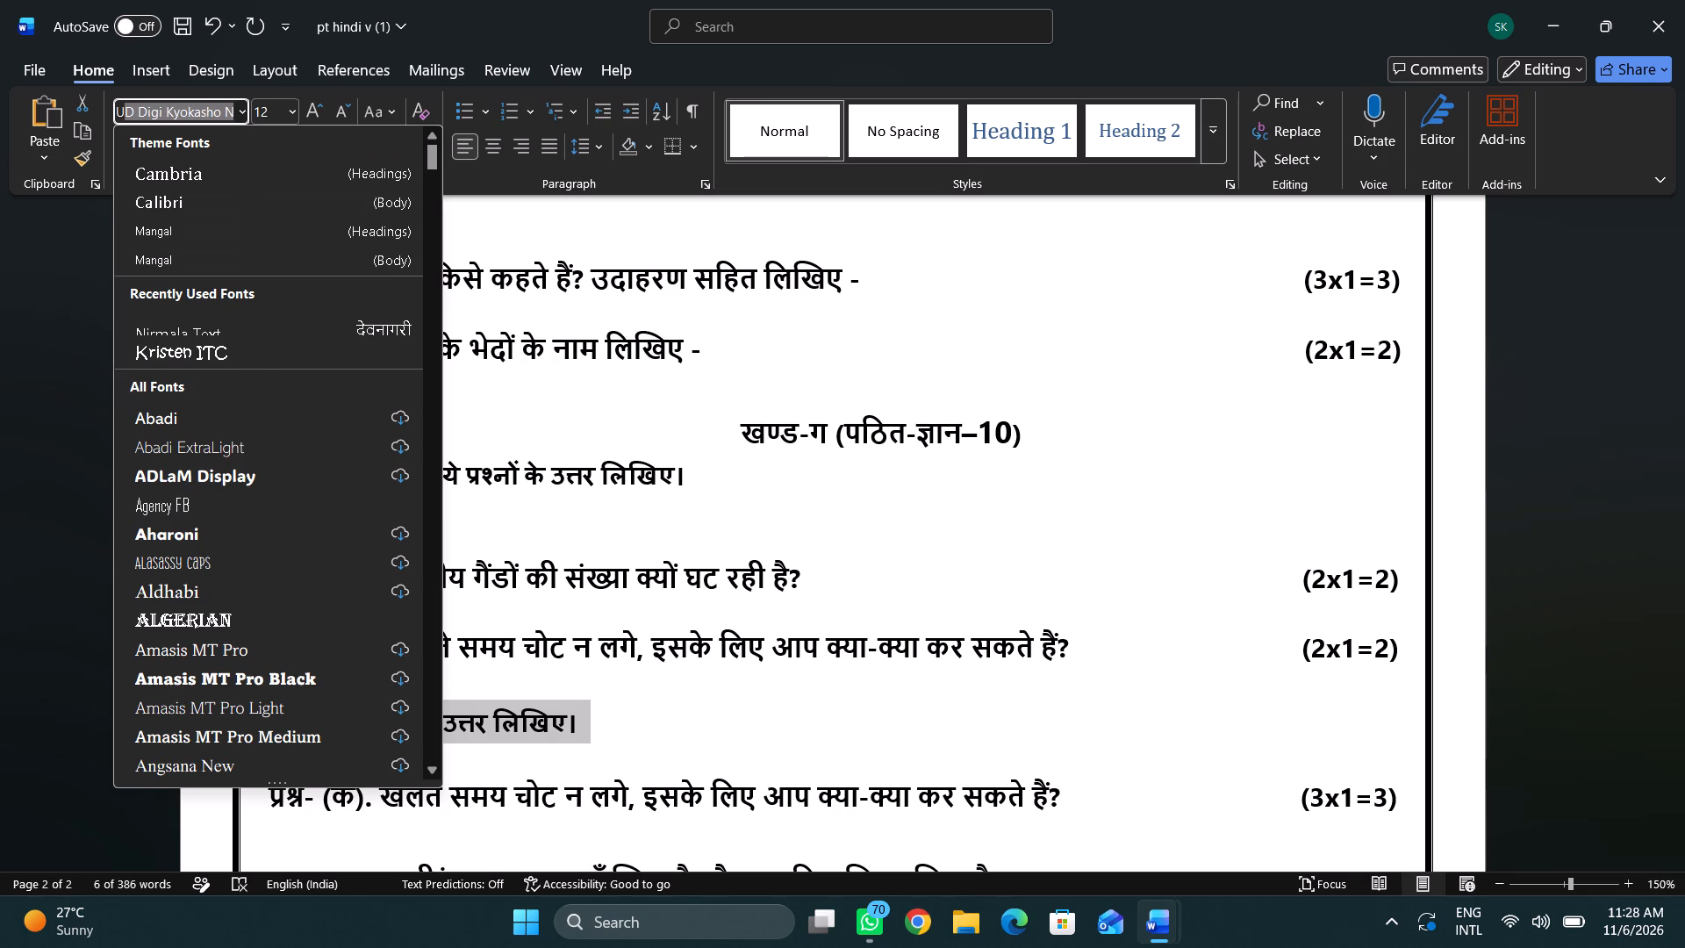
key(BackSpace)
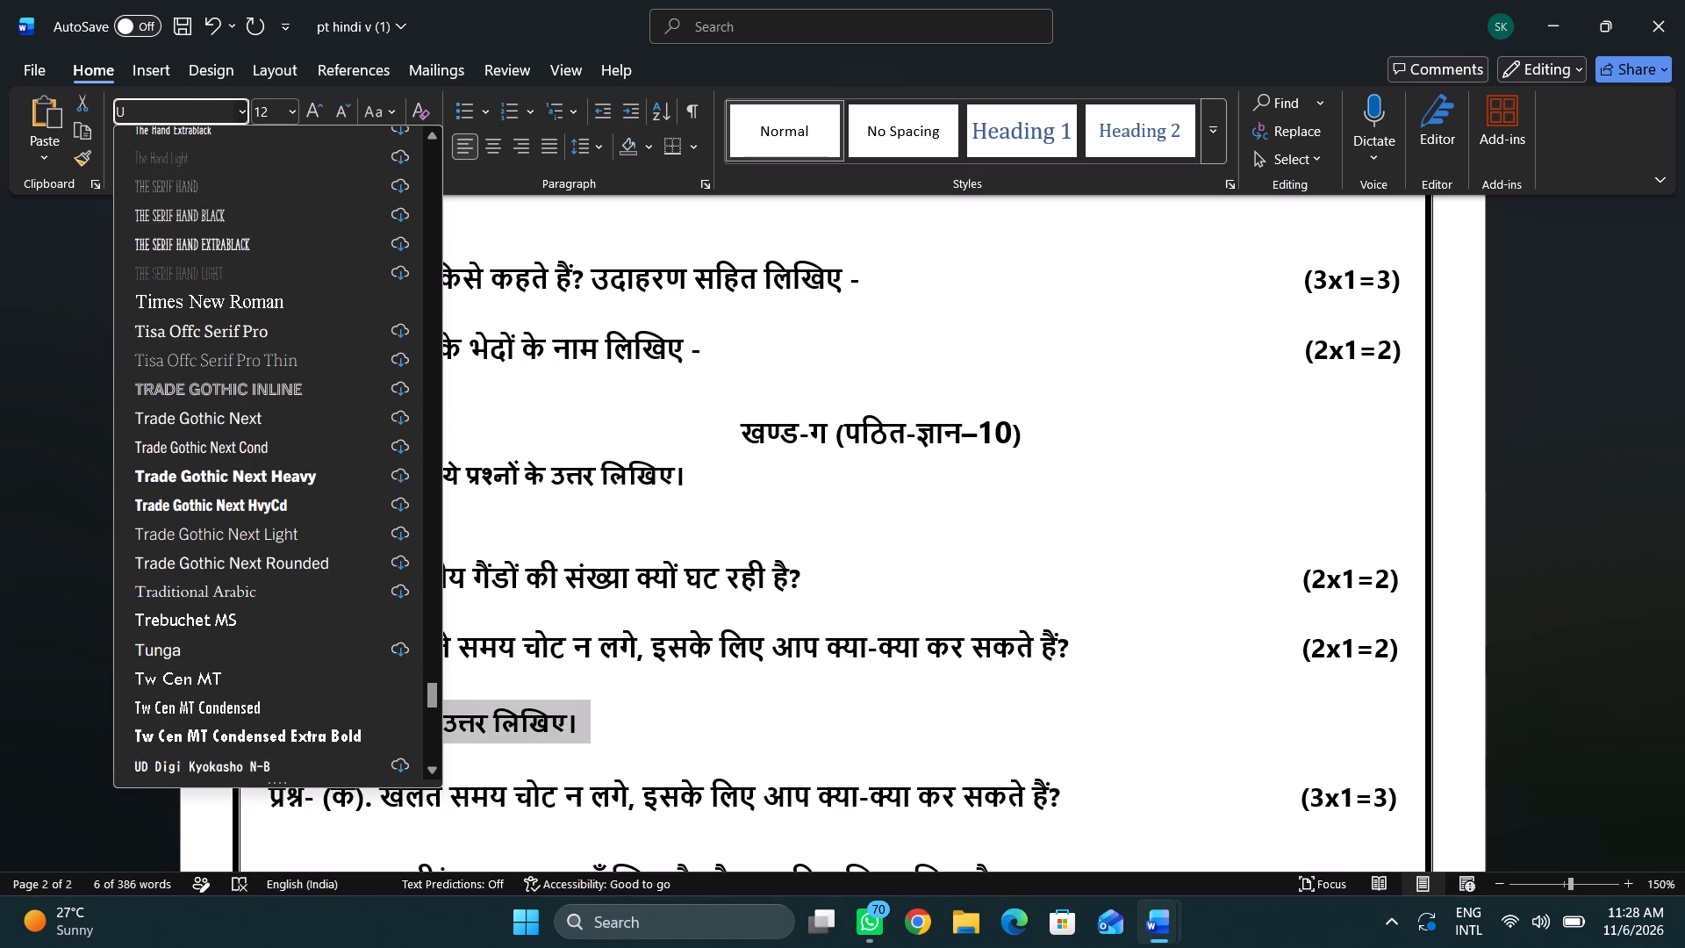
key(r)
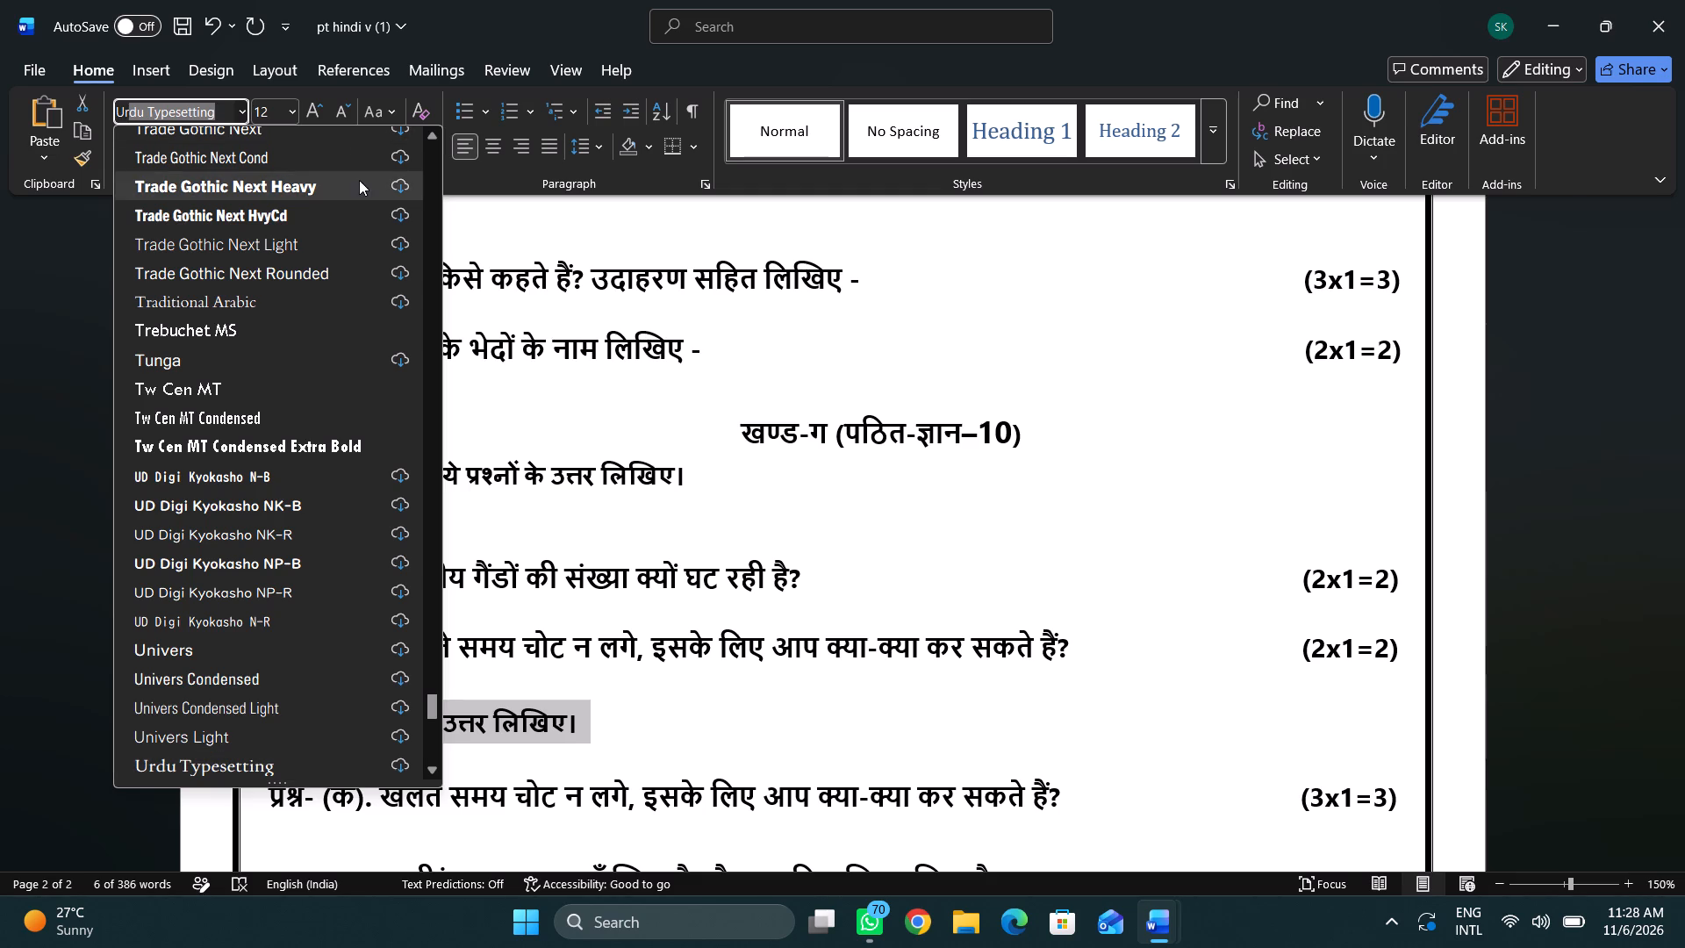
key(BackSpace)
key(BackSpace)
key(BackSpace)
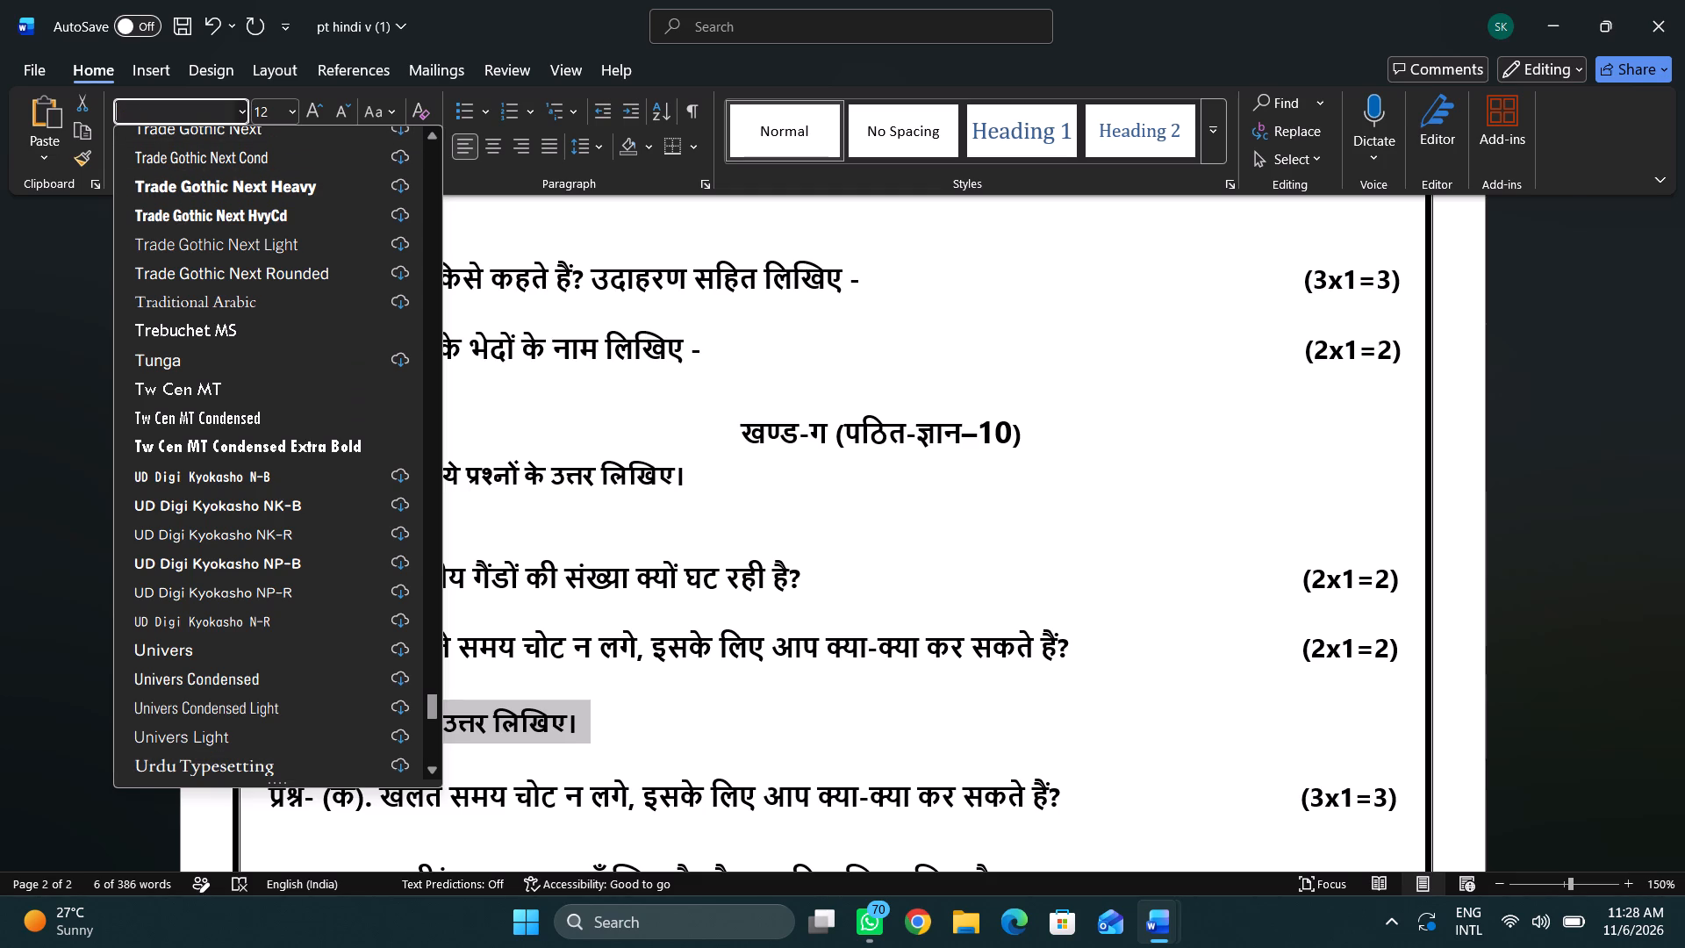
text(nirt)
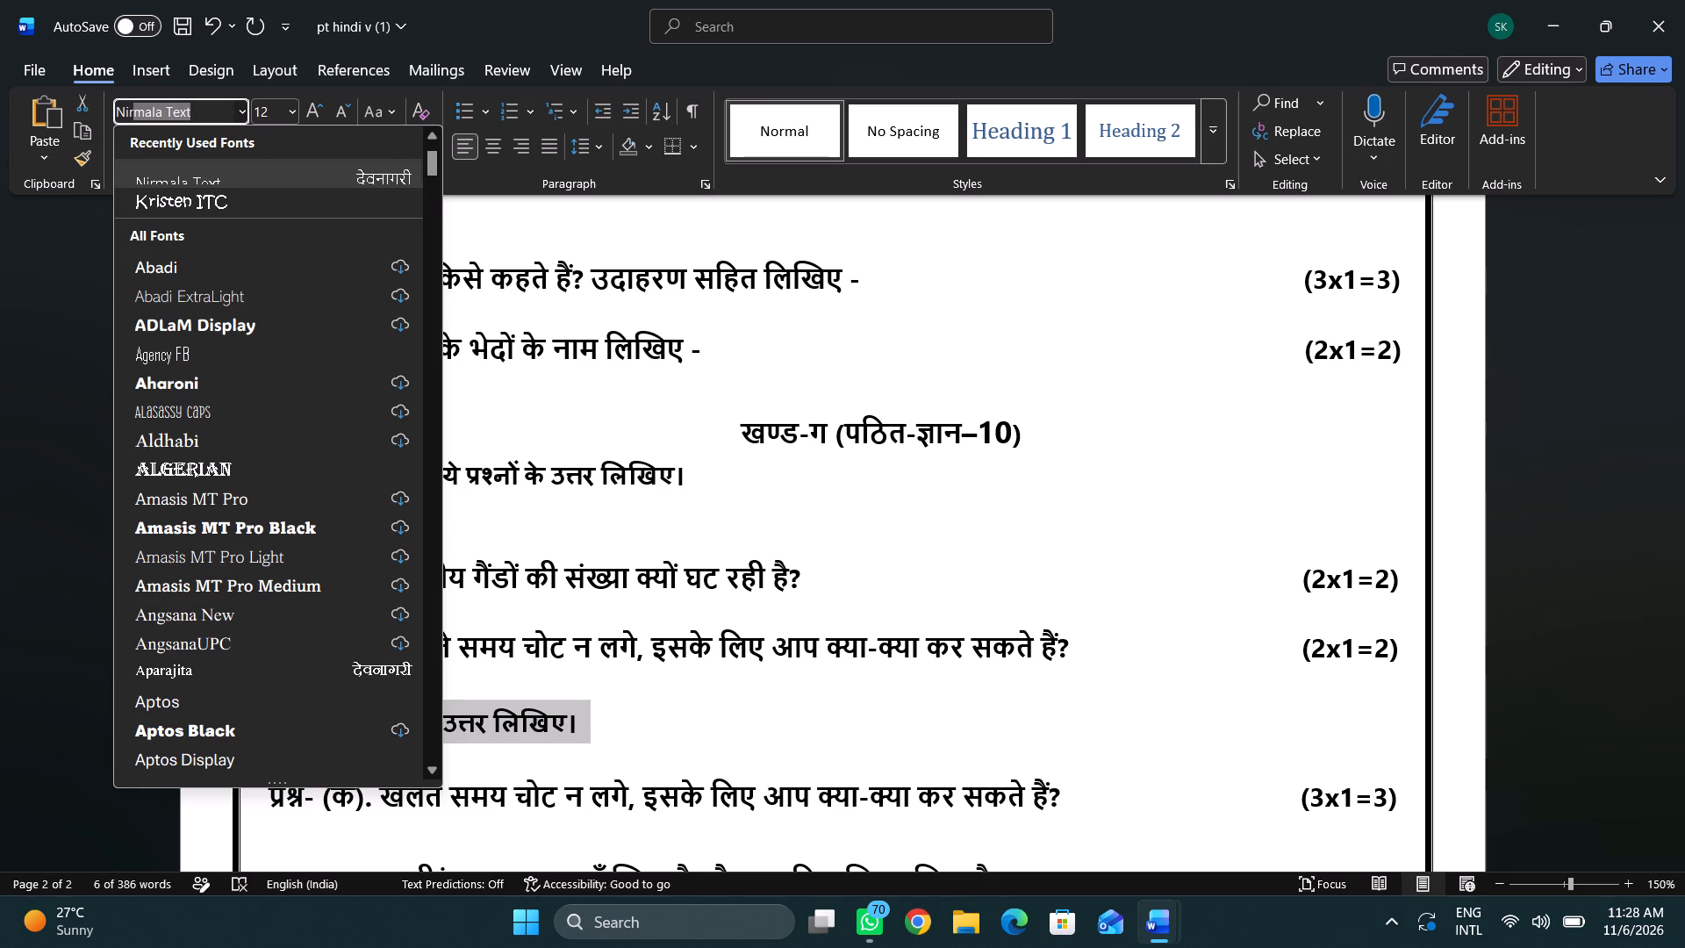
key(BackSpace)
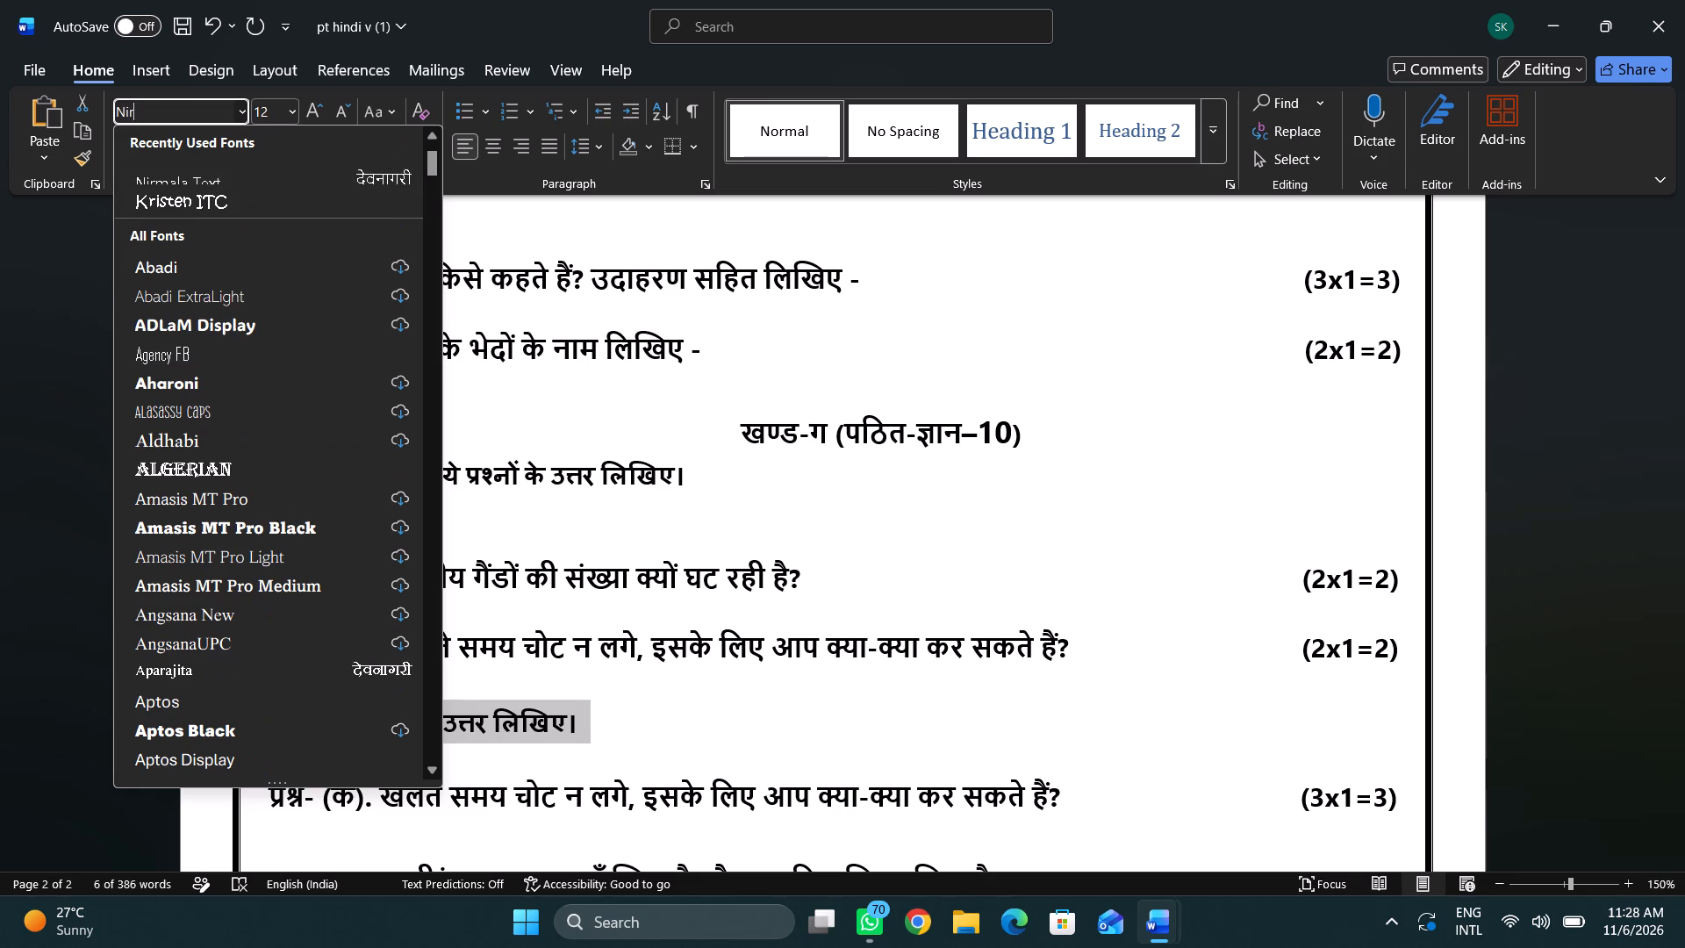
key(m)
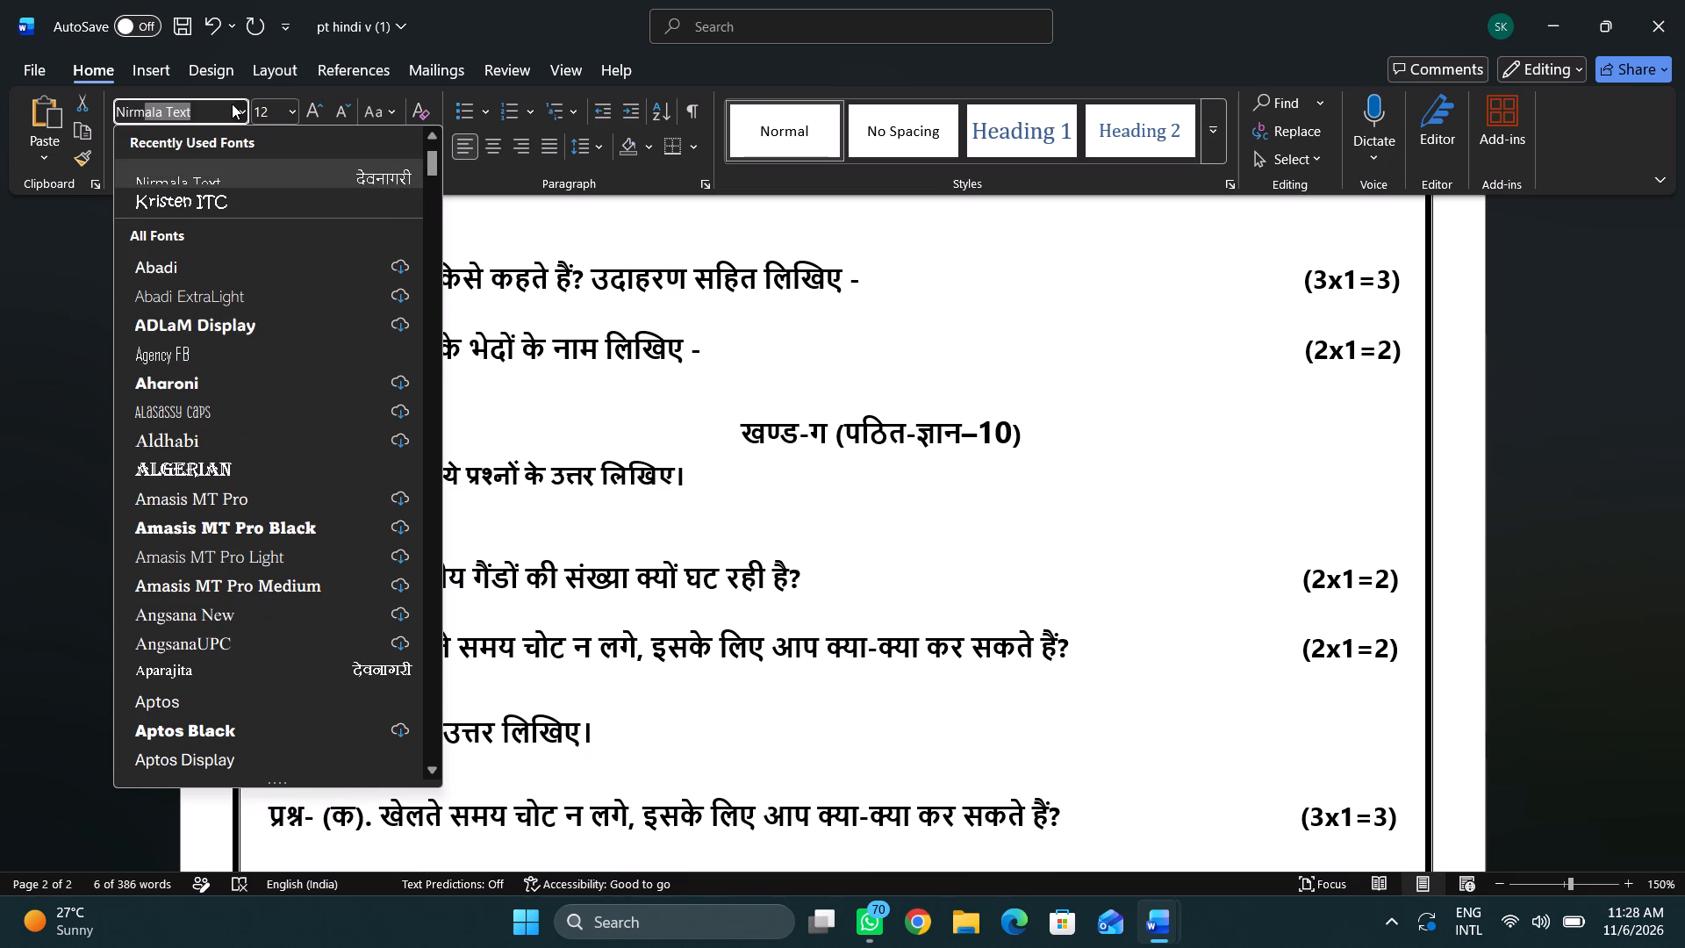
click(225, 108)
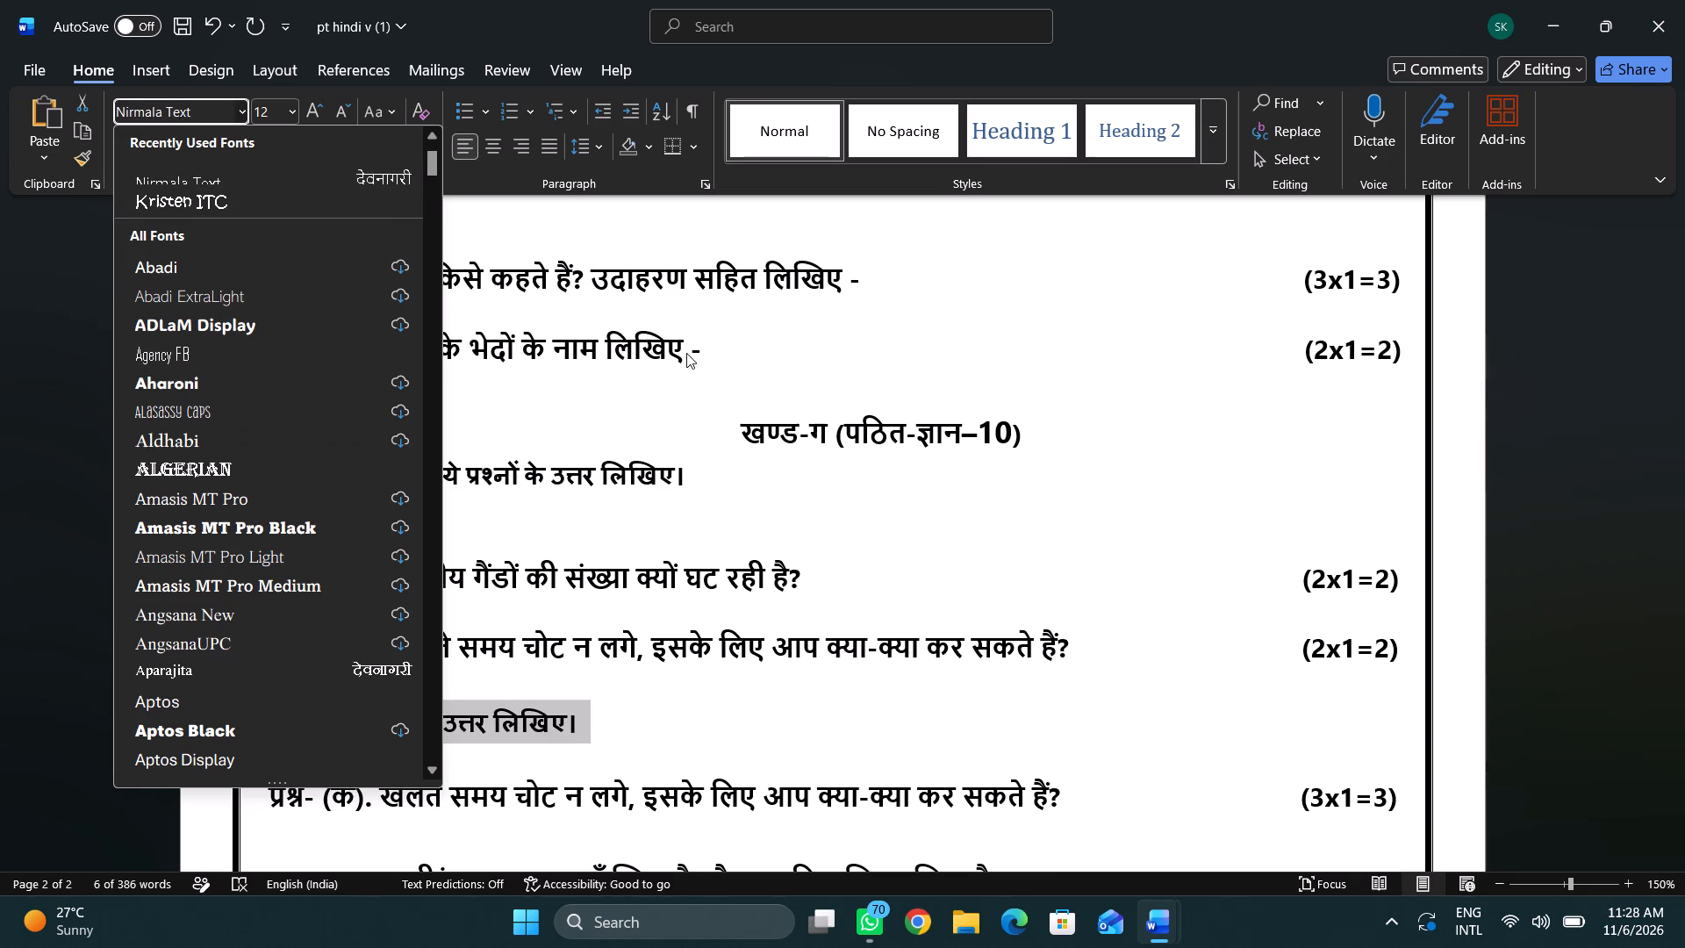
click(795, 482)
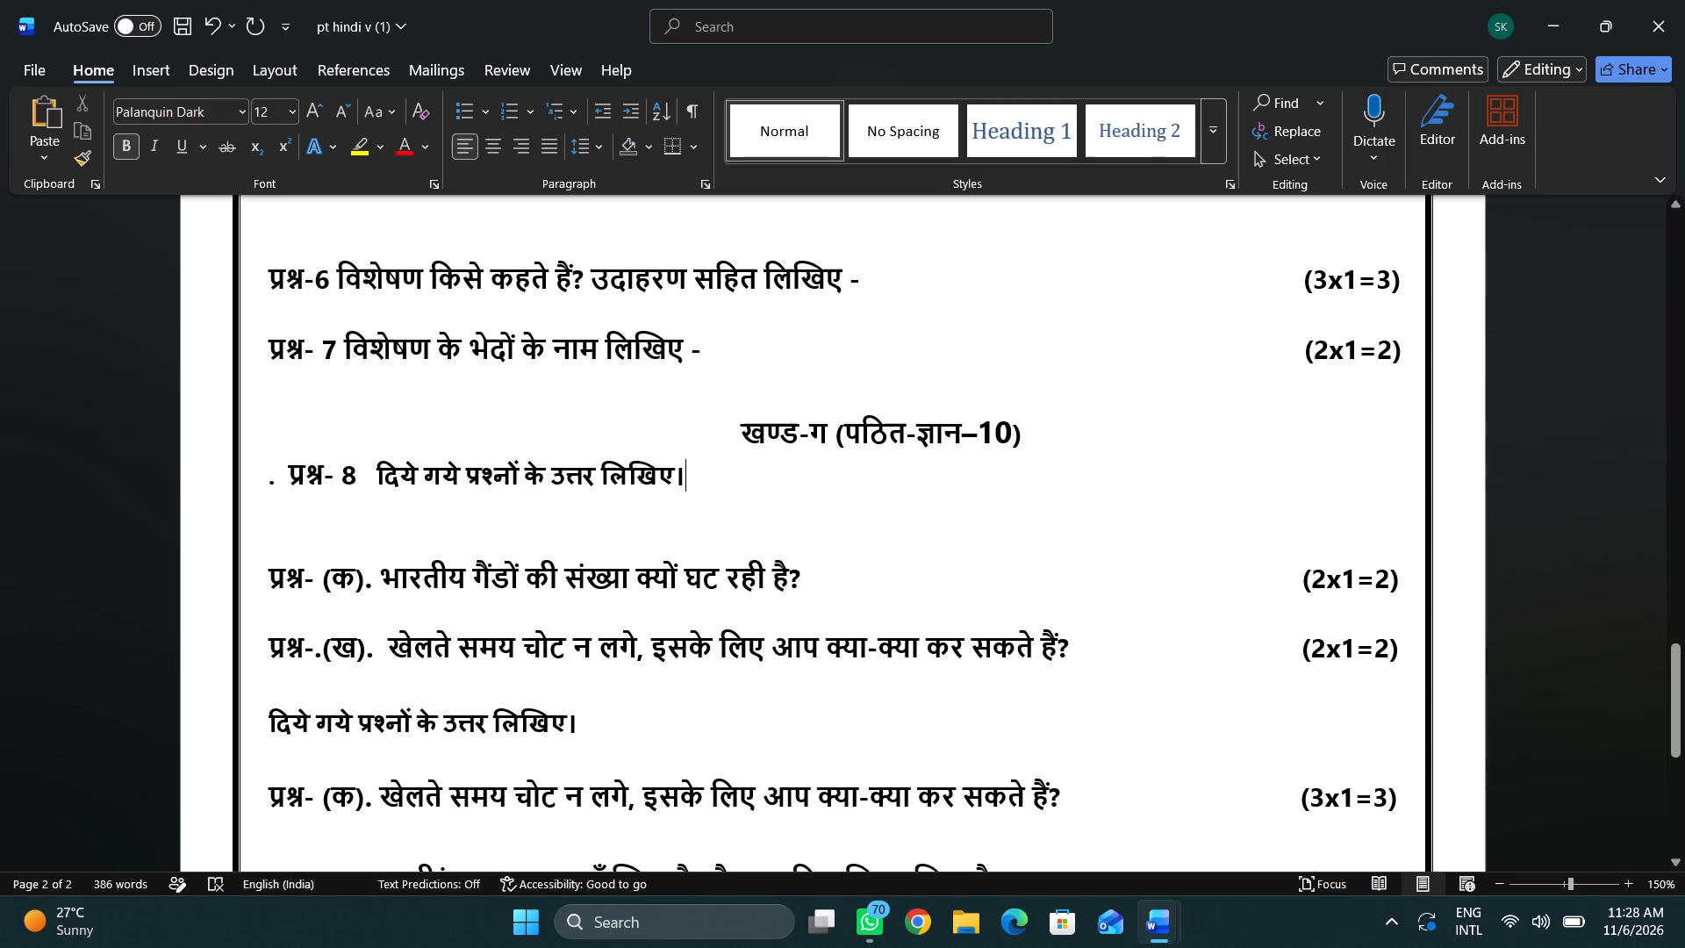
Copy the प्रश्न- label from the प्रश्न- 8 line to the start of the second instruction line, without its leading dot.
drag(362, 470, 354, 472)
drag(354, 472, 345, 473)
drag(329, 470, 278, 478)
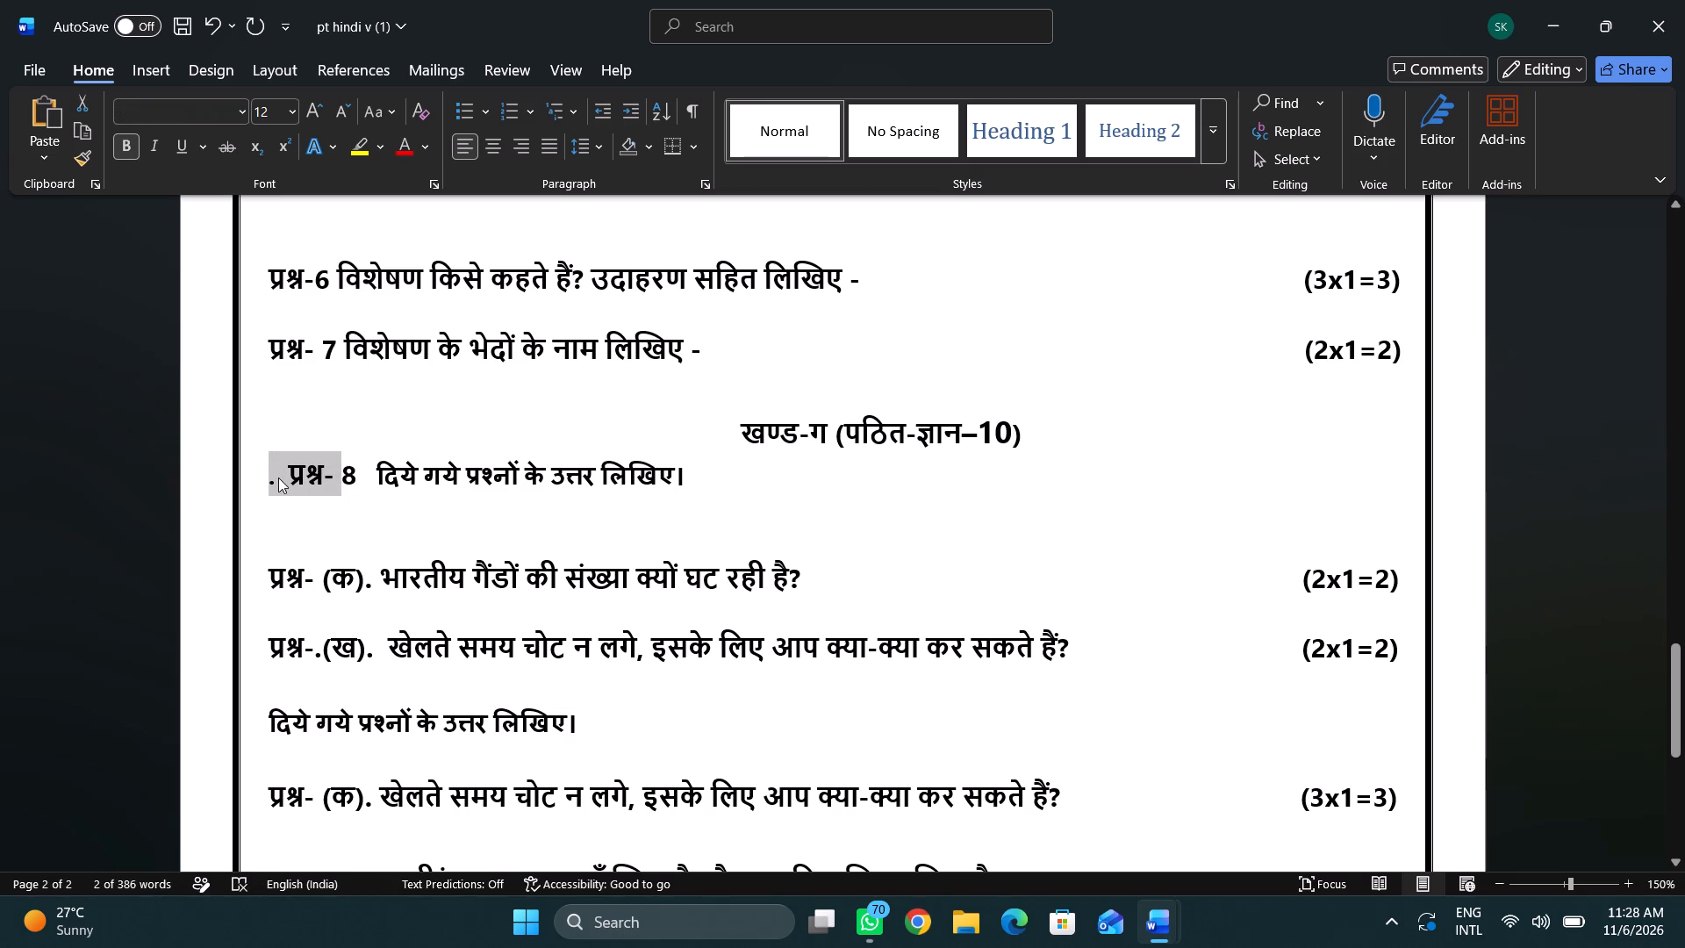
key(ctrl+c)
click(264, 722)
key(space)
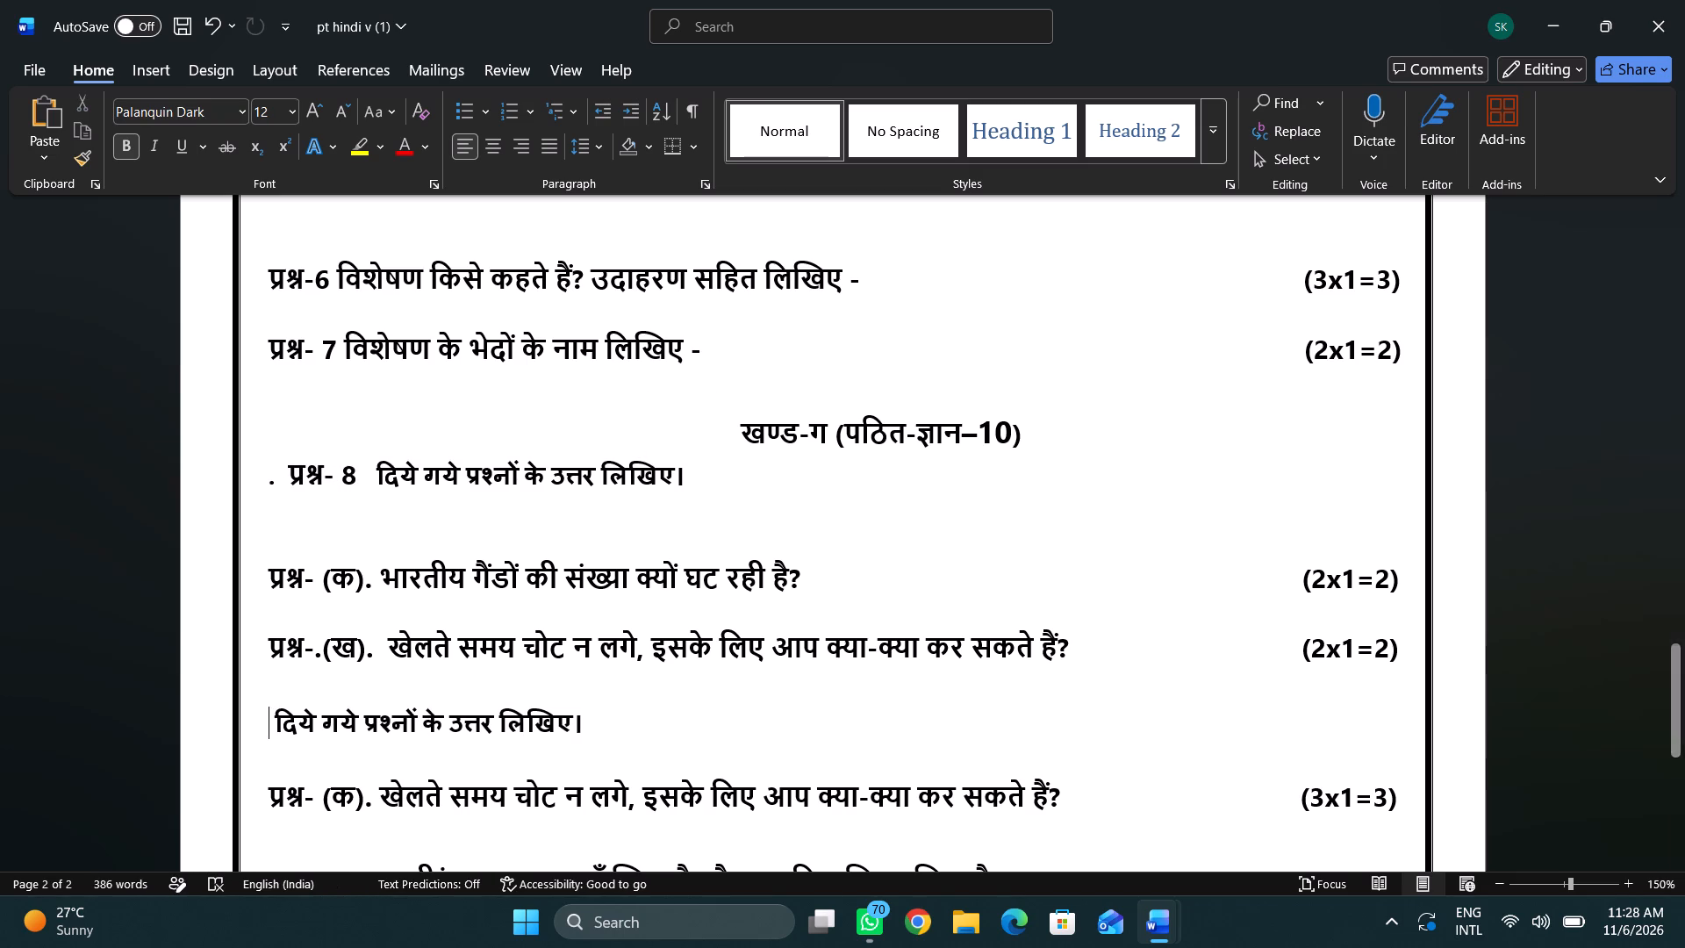
key(ctrl+v)
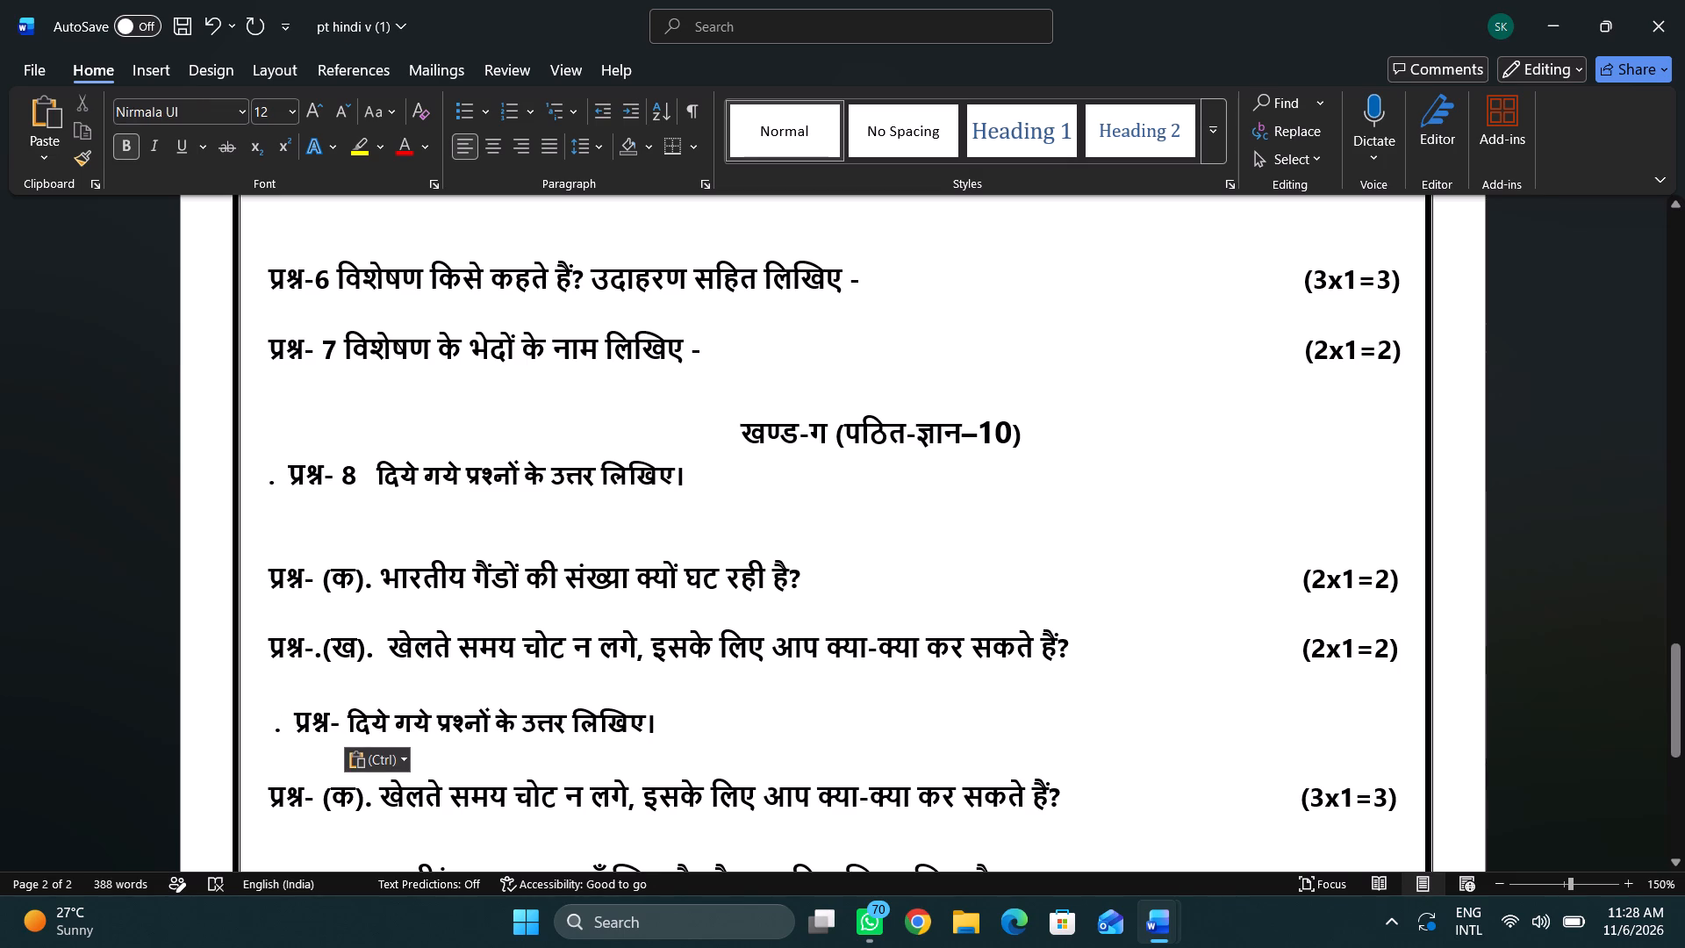
click(292, 716)
key(BackSpace)
key(BackSpace)
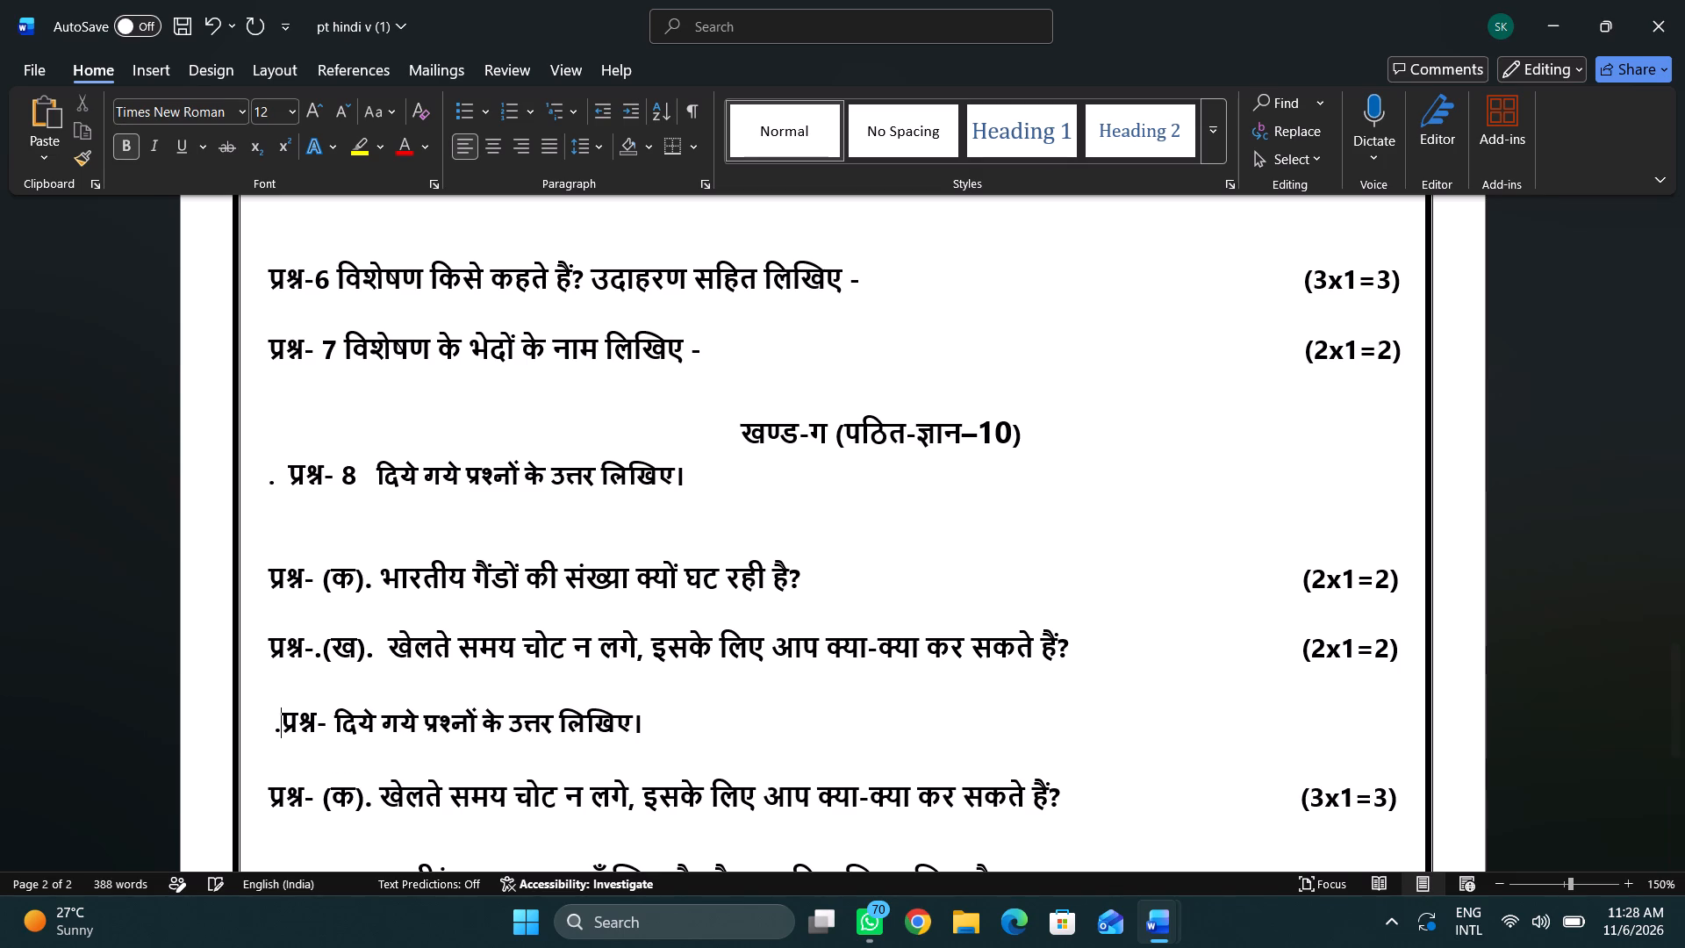
key(BackSpace)
Complete the second instruction line's label as प्रश्न- 9. with two spaces before दिये.
click(324, 722)
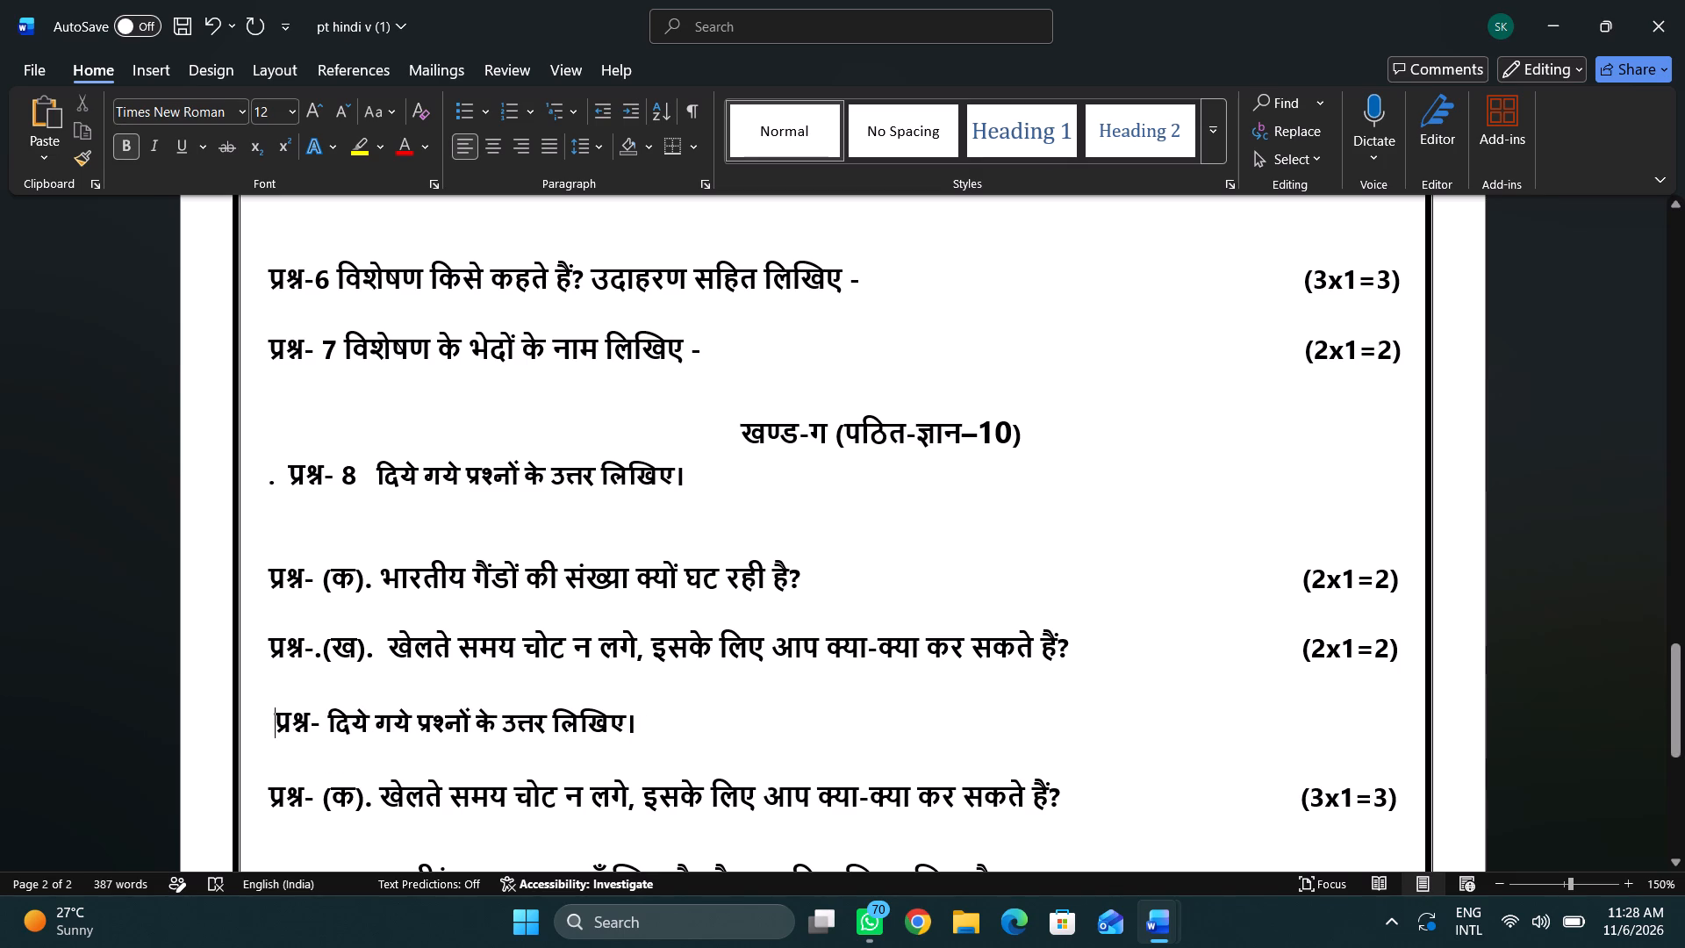
text(9)
key(space)
key(space)
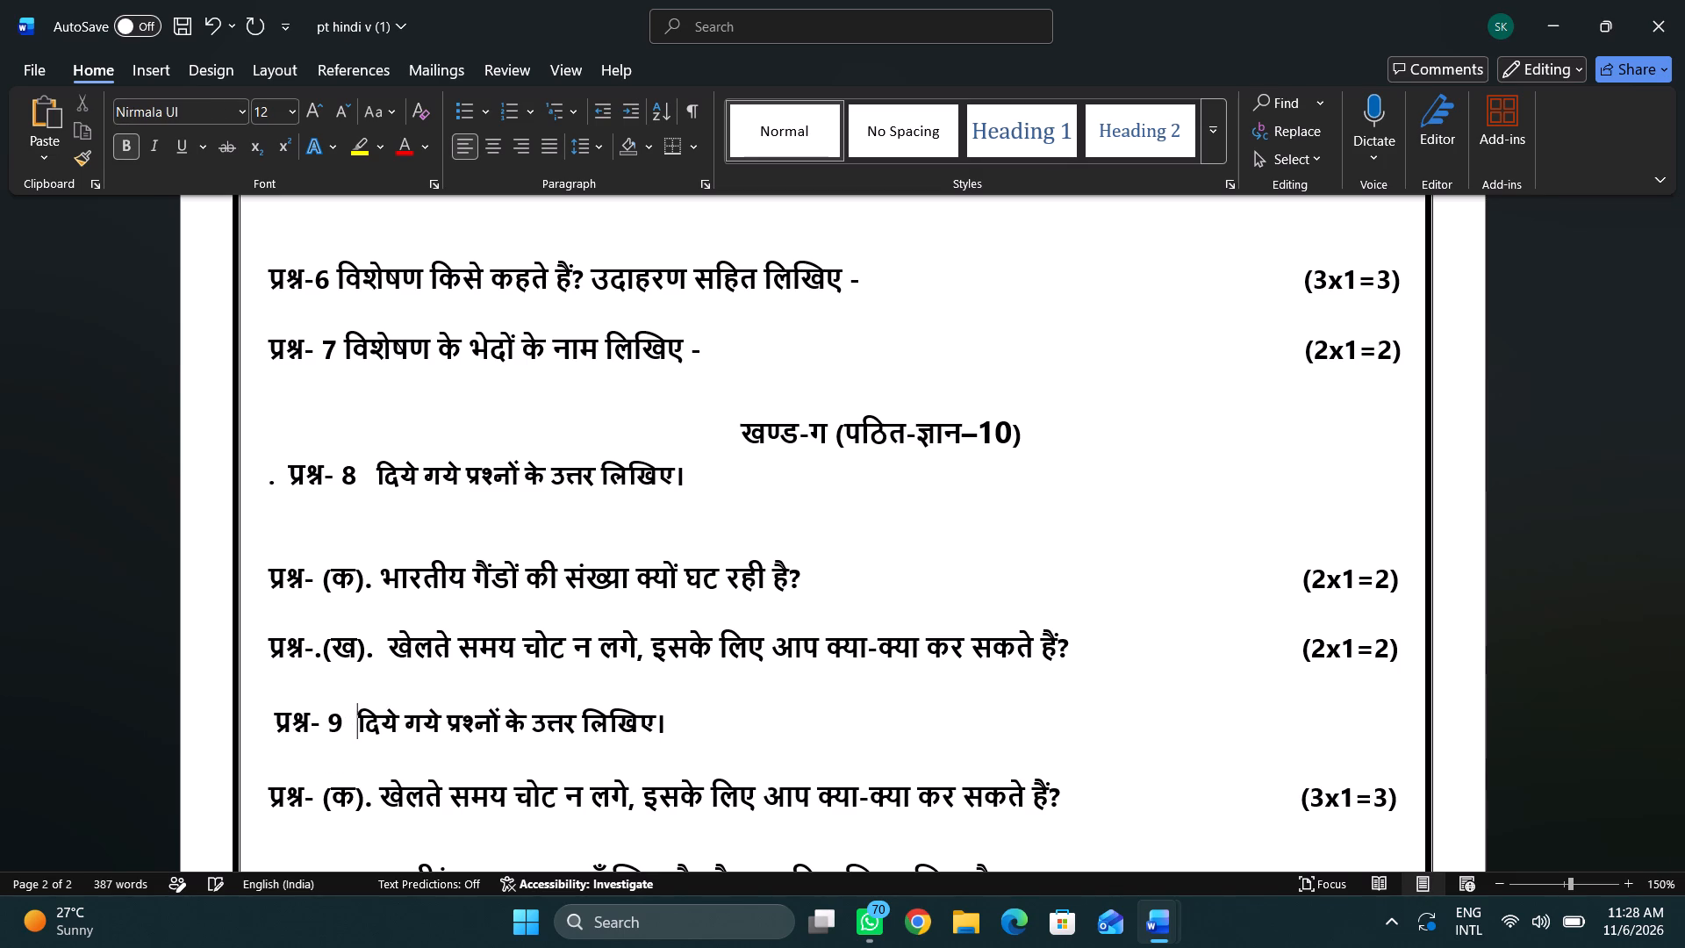
key(BackSpace)
key(space)
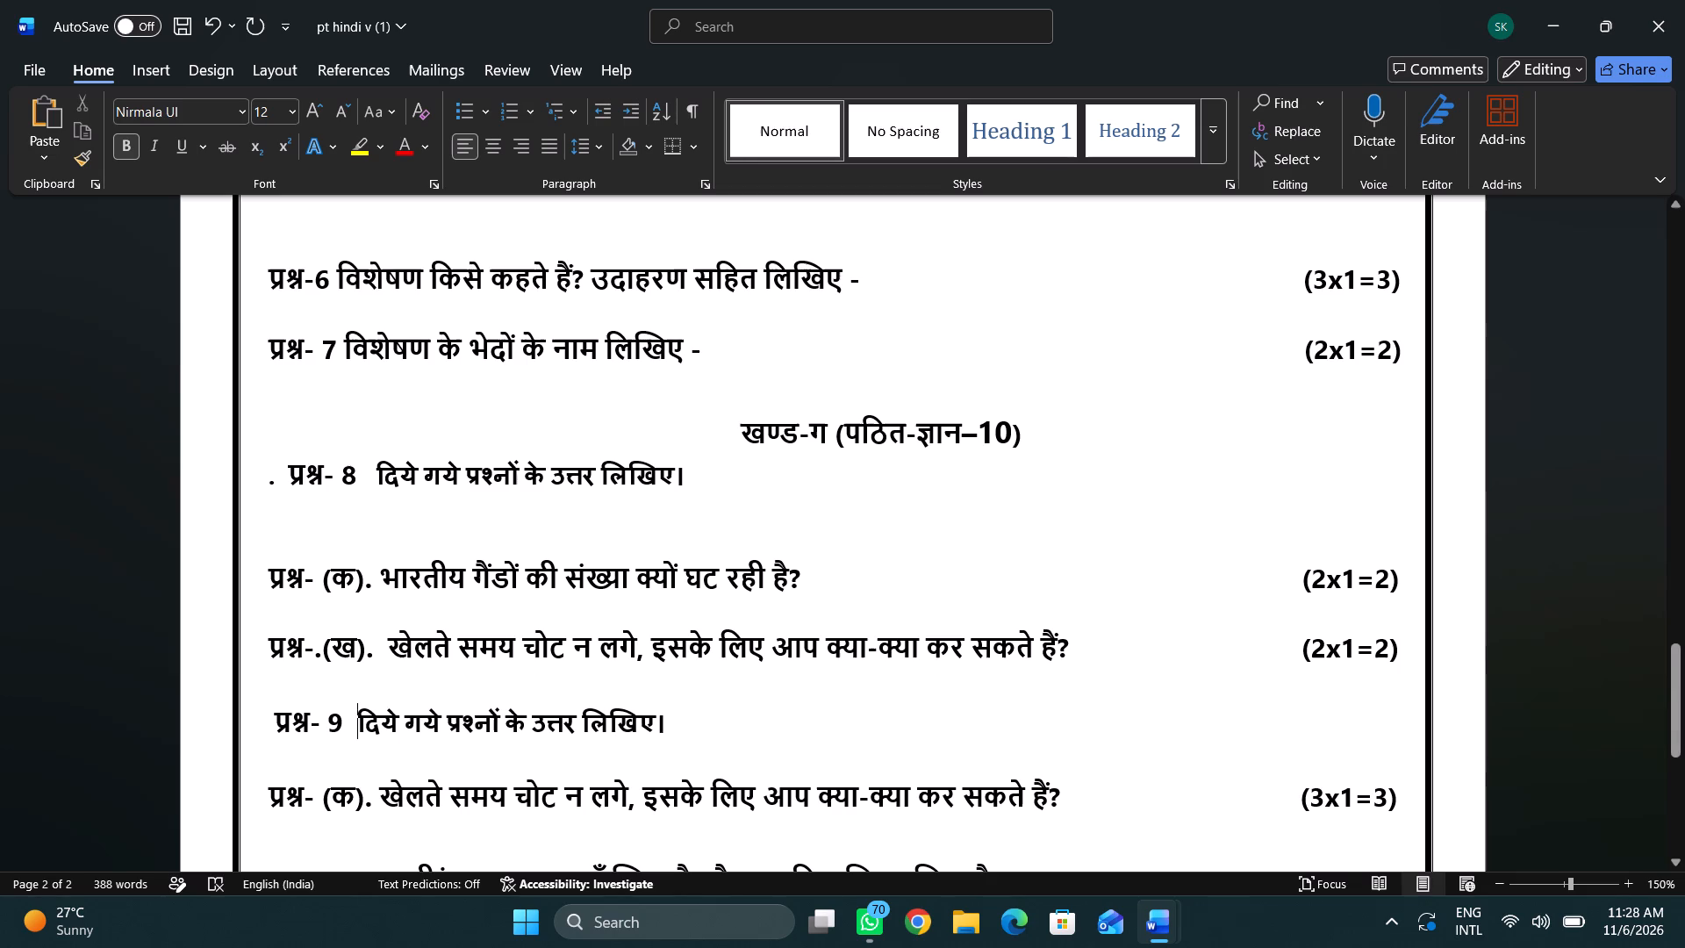
click(344, 723)
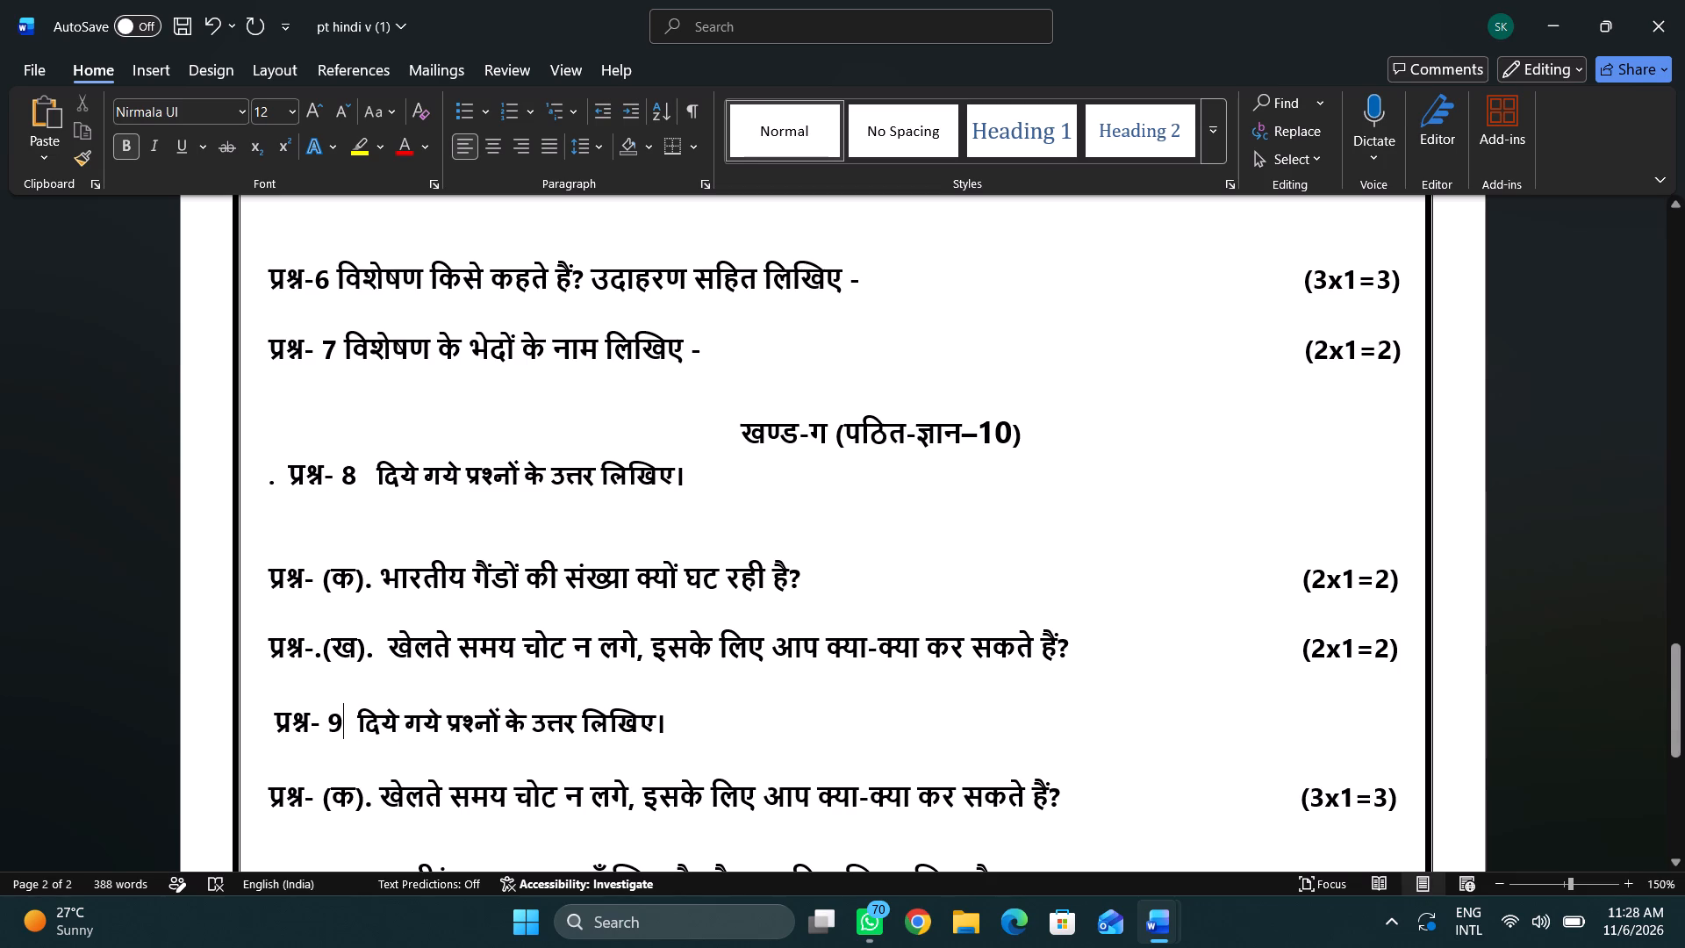
key(period)
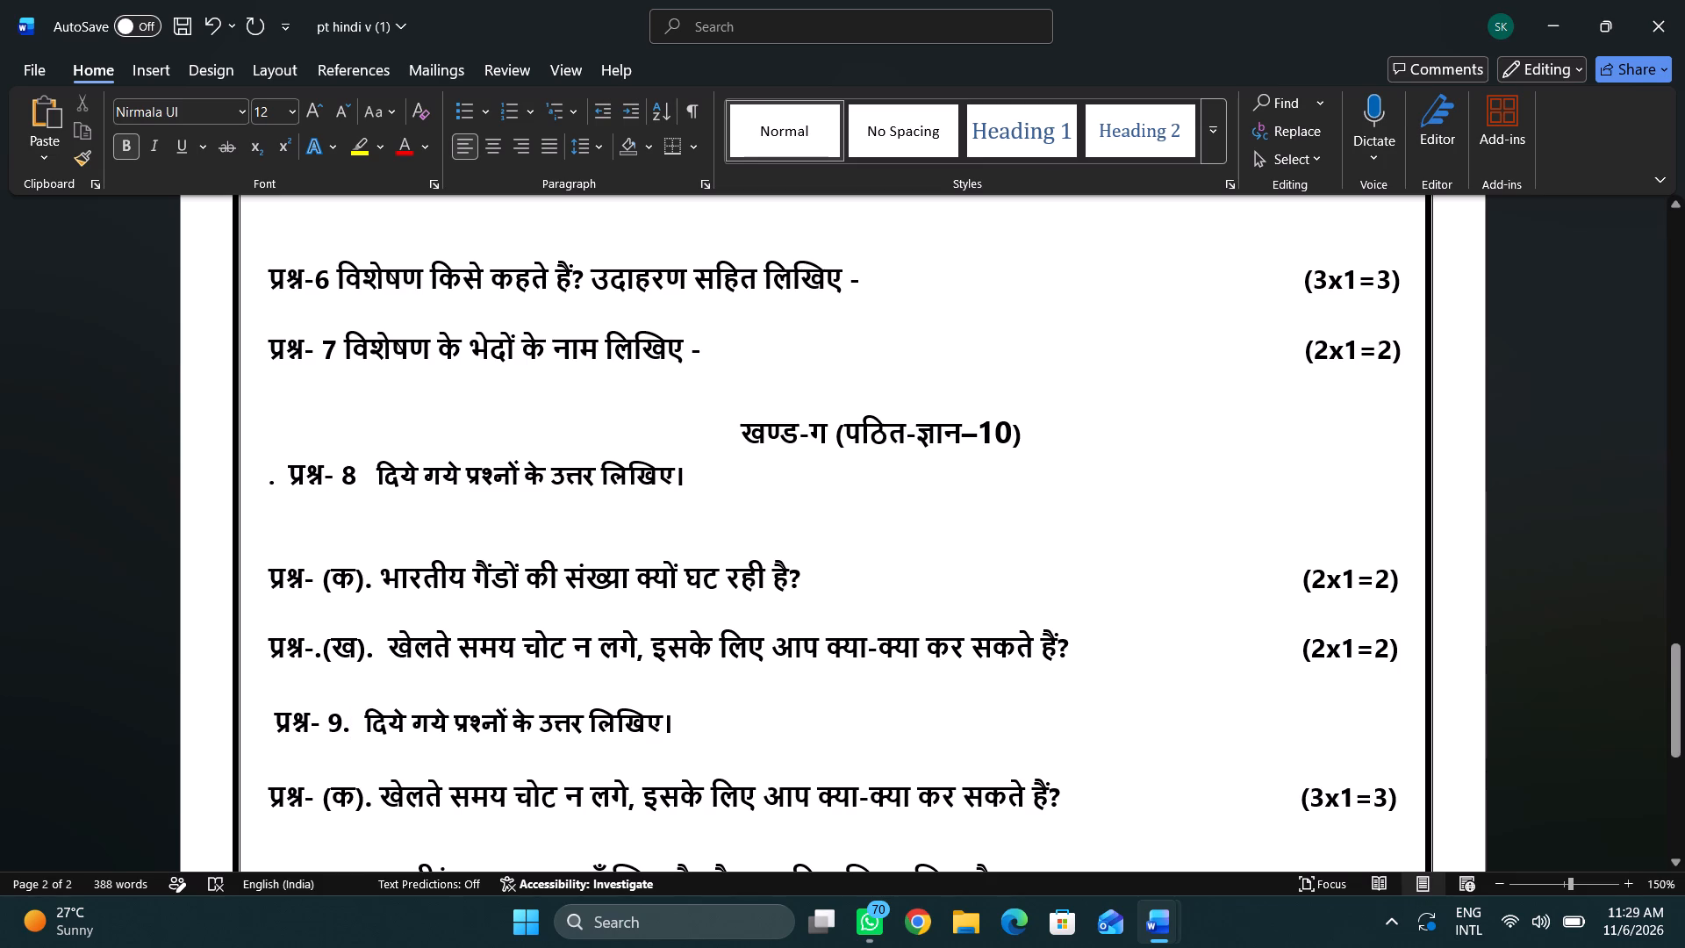
Shorten the label of the (ख) question worth (2x1=2) to just (ख), removing the प्रश्न-. prefix and the trailing dot.
click(317, 649)
click(320, 649)
key(BackSpace)
key(BackSpace)
key(BackSpace)
key(BackSpace)
key(BackSpace)
key(BackSpace)
key(BackSpace)
key(BackSpace)
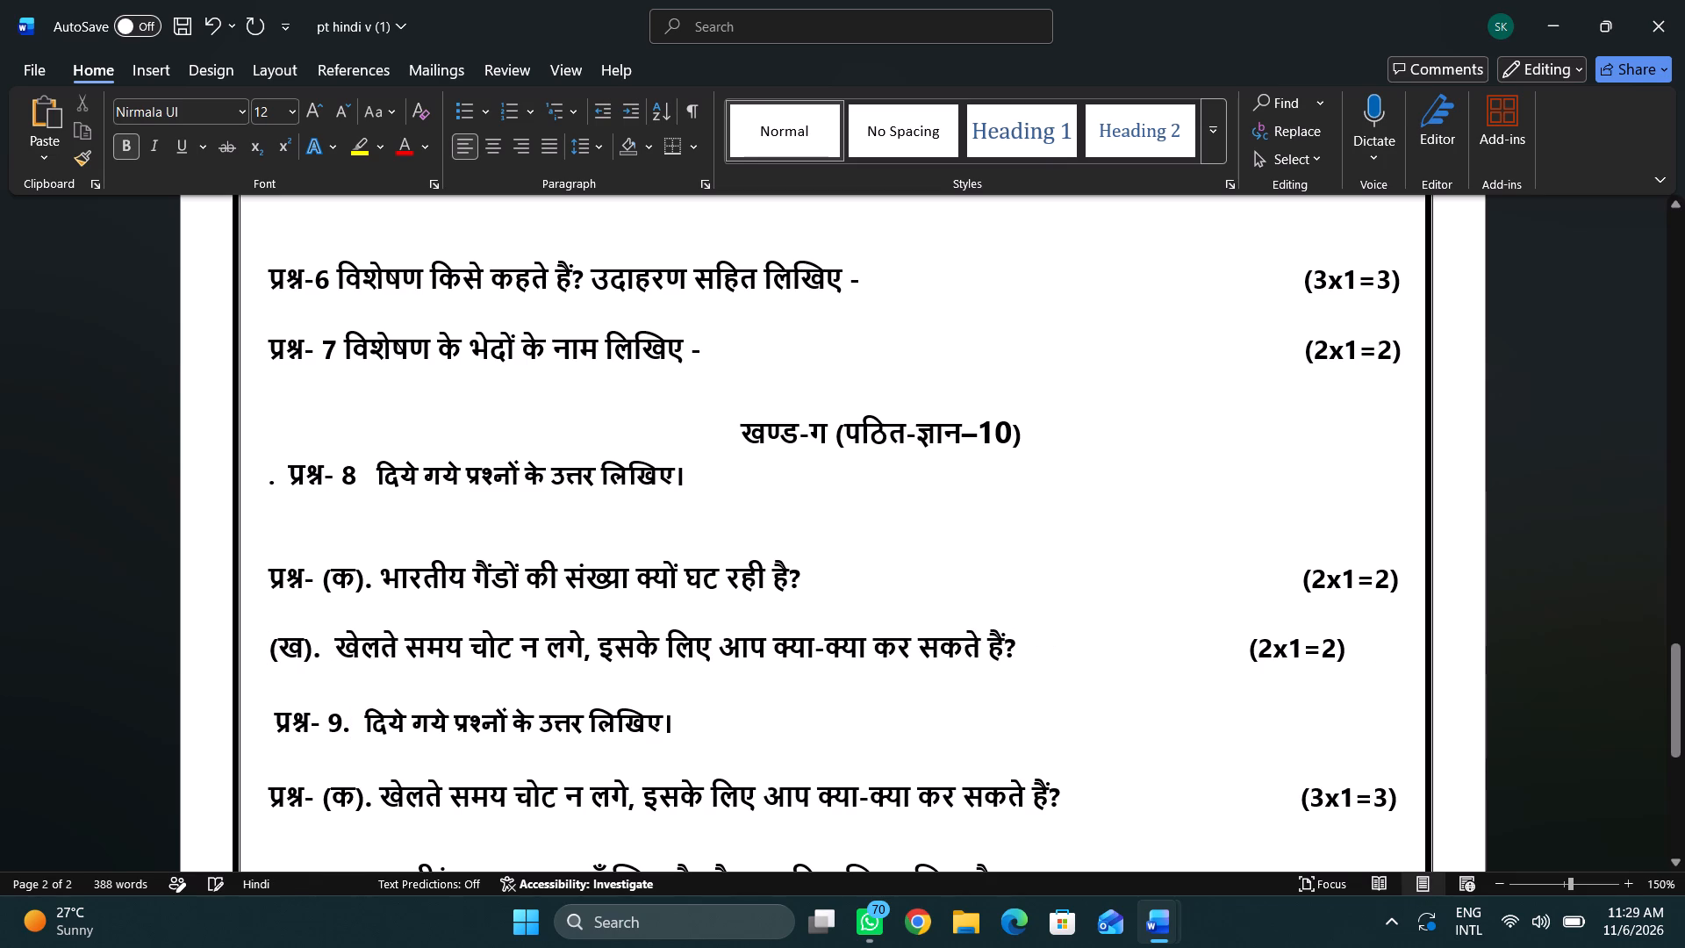
click(322, 648)
key(BackSpace)
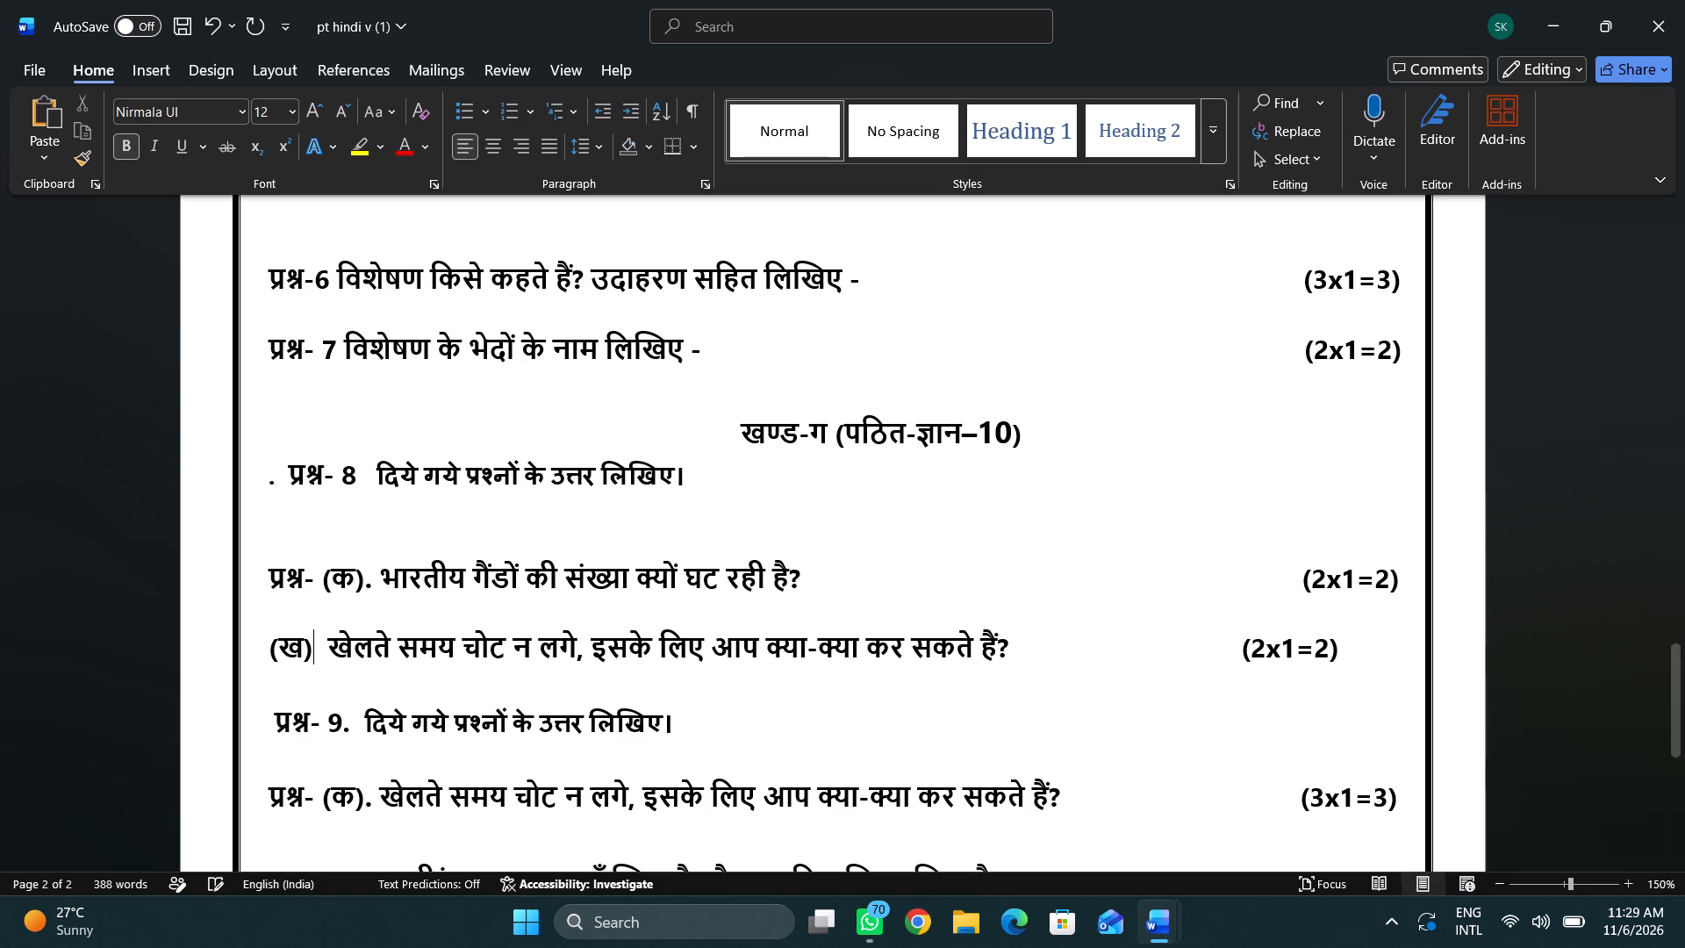
Shorten the label of the भारतीय गैंडों question to just (क), removing the प्रश्न- prefix and the trailing dot.
click(369, 582)
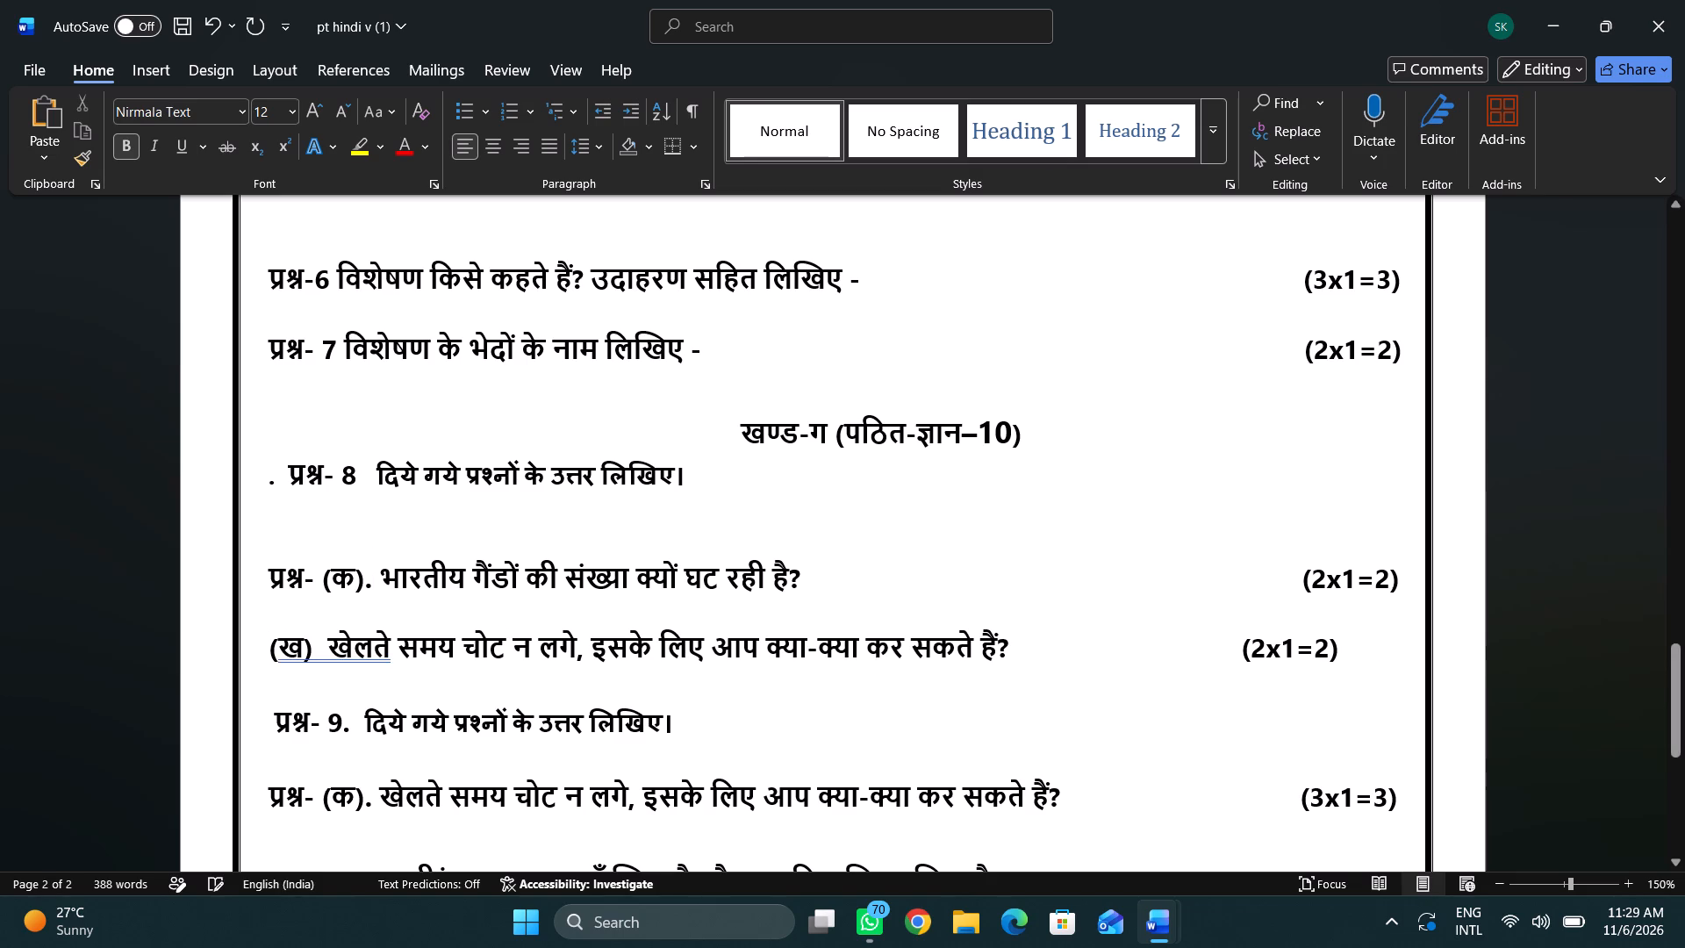
key(BackSpace)
click(320, 578)
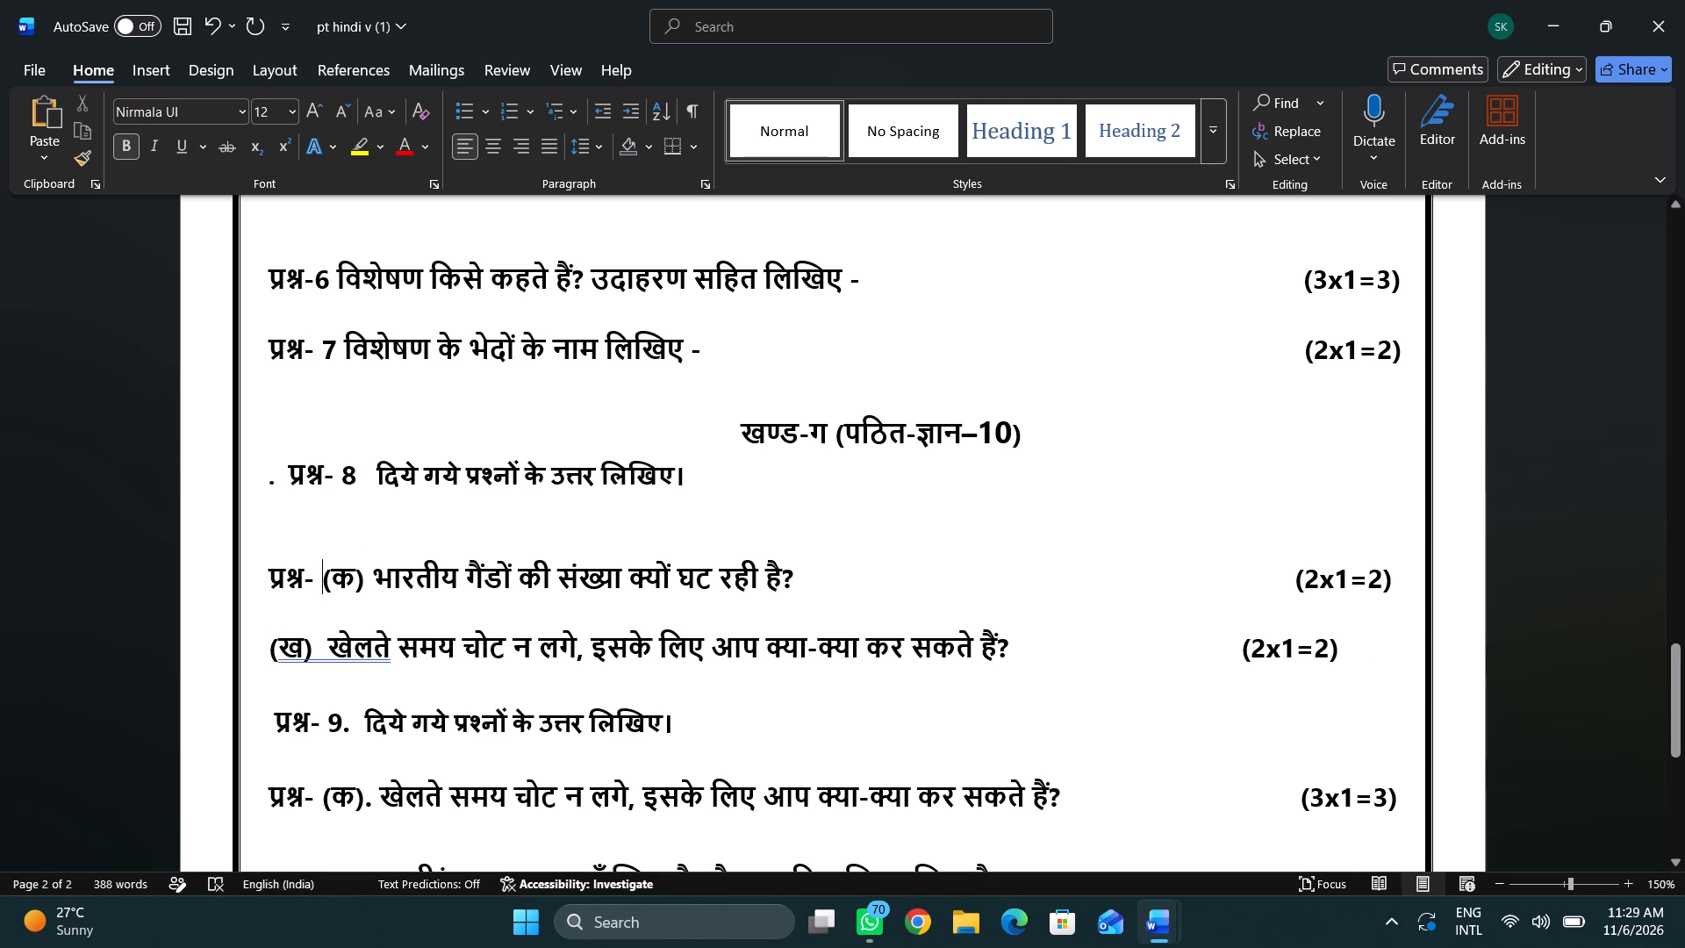
key(BackSpace)
key(BackSpace)
key(BackSpace)
key(BackSpace)
key(BackSpace)
key(BackSpace)
key(BackSpace)
key(BackSpace)
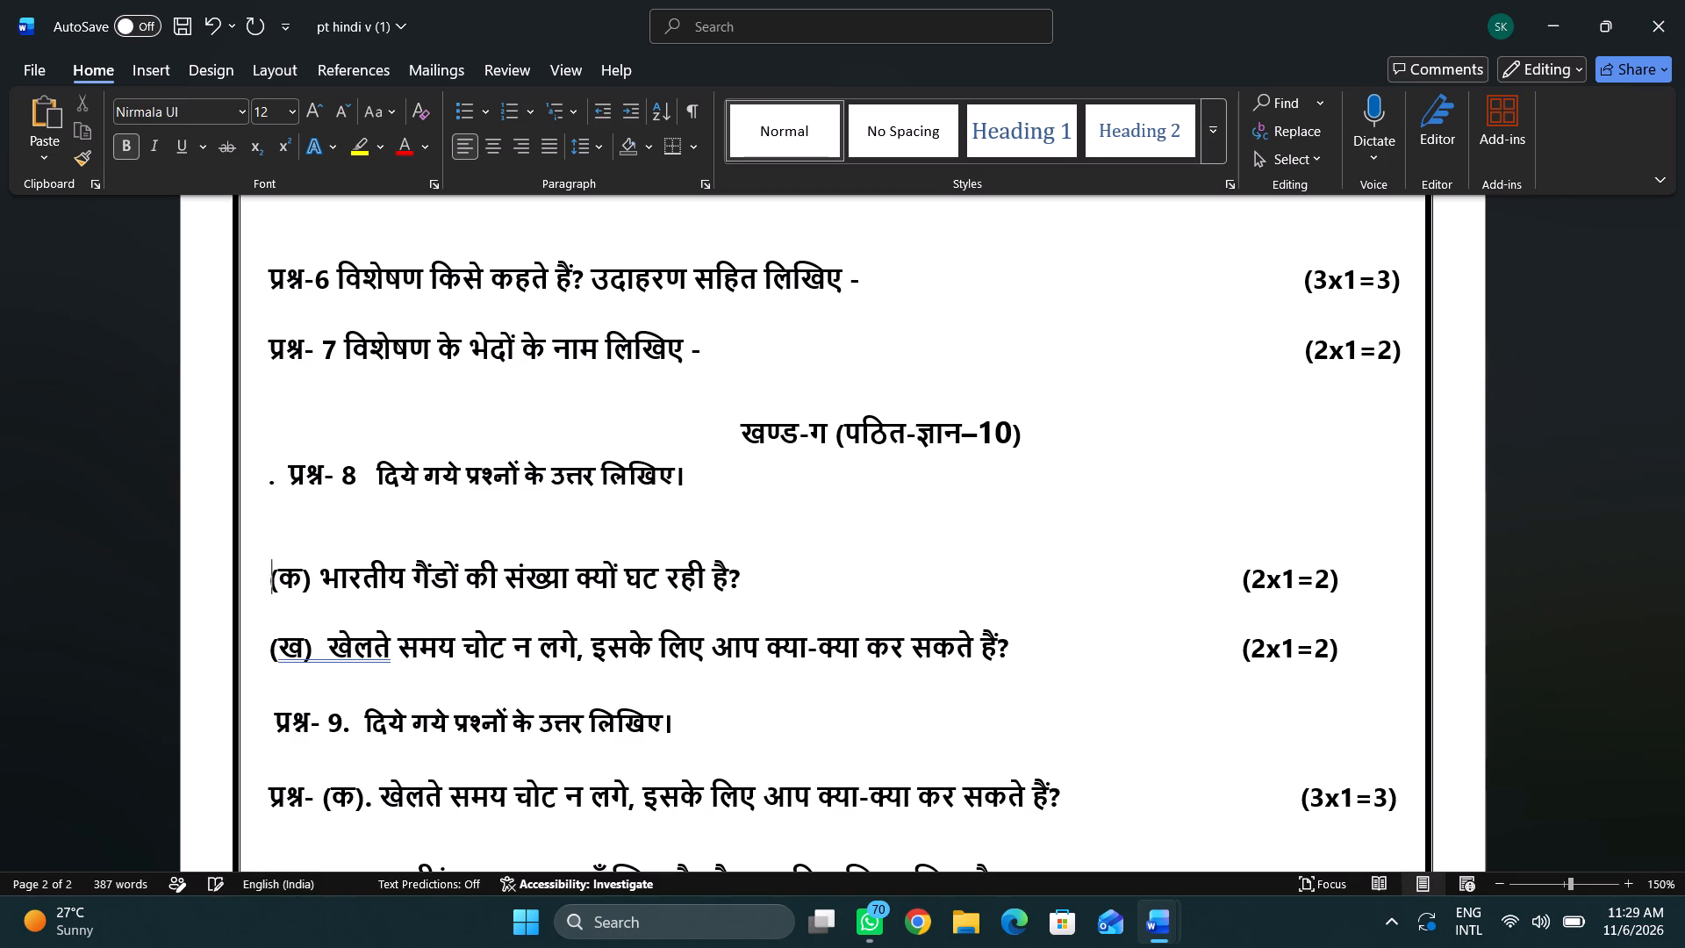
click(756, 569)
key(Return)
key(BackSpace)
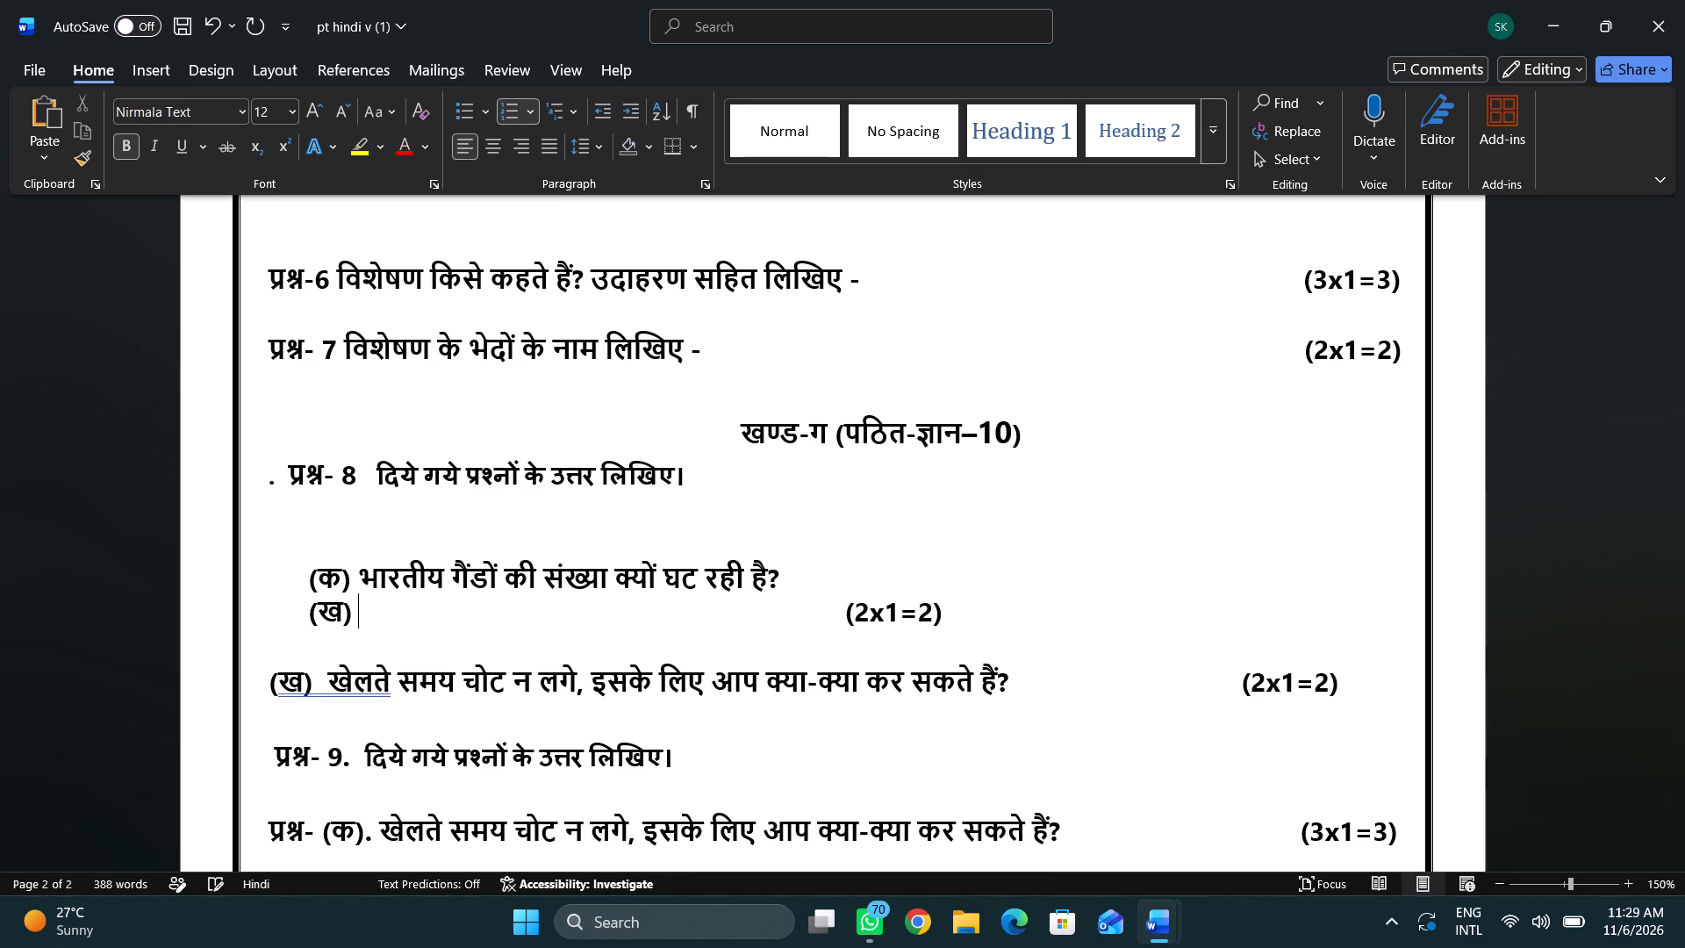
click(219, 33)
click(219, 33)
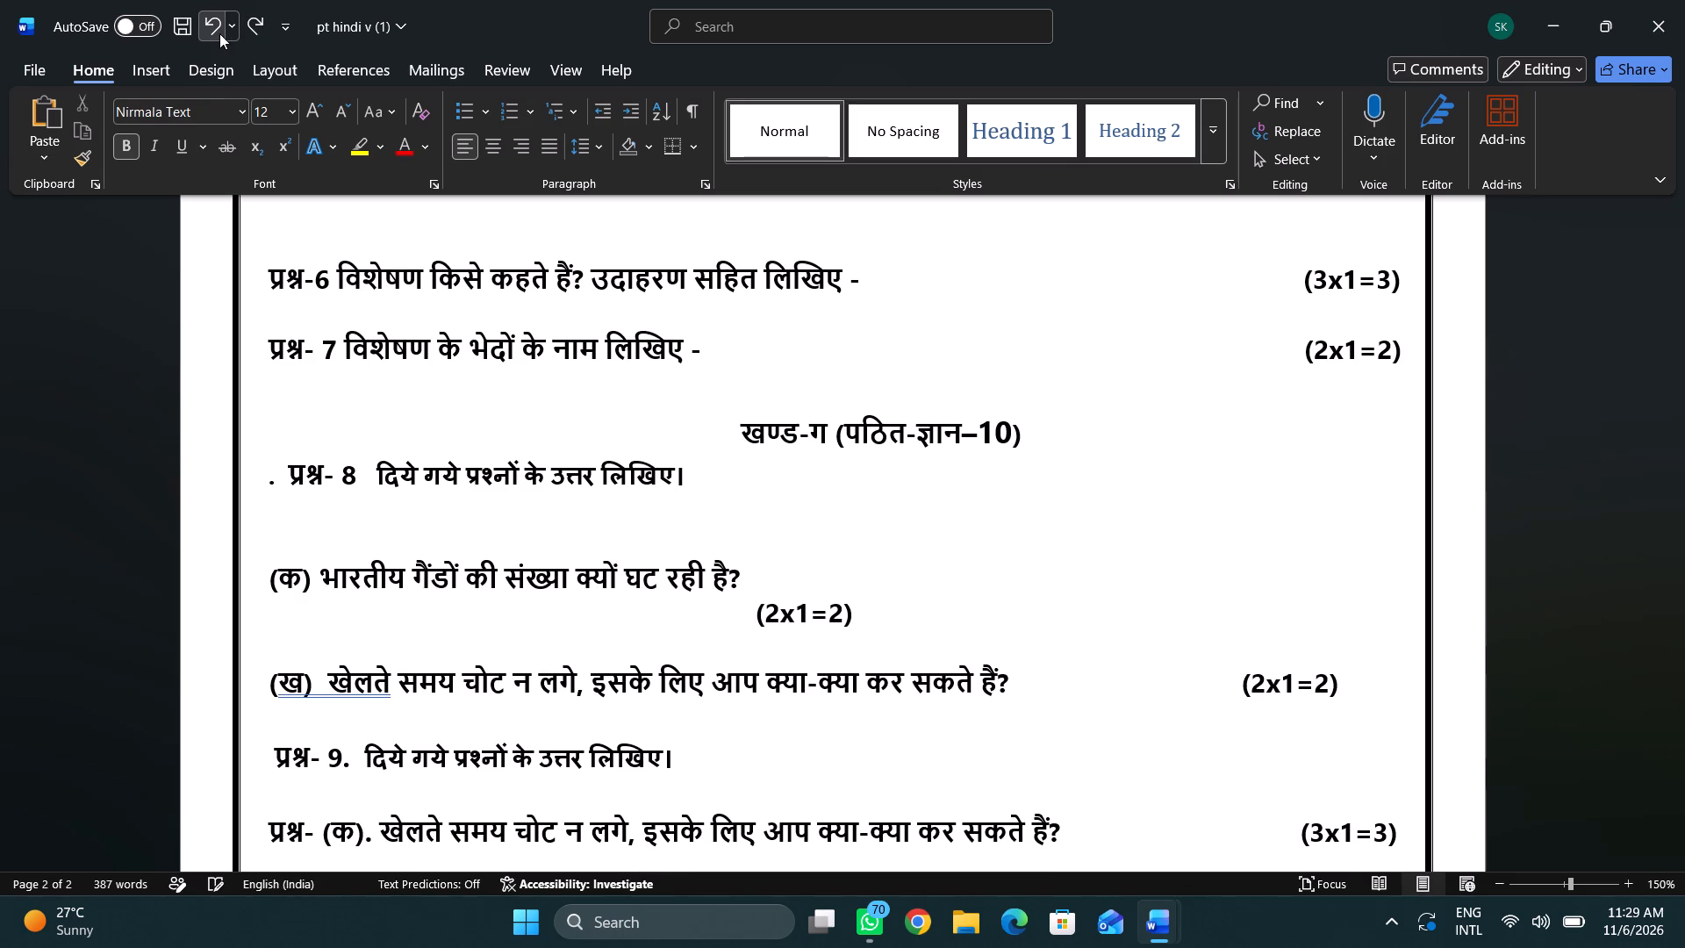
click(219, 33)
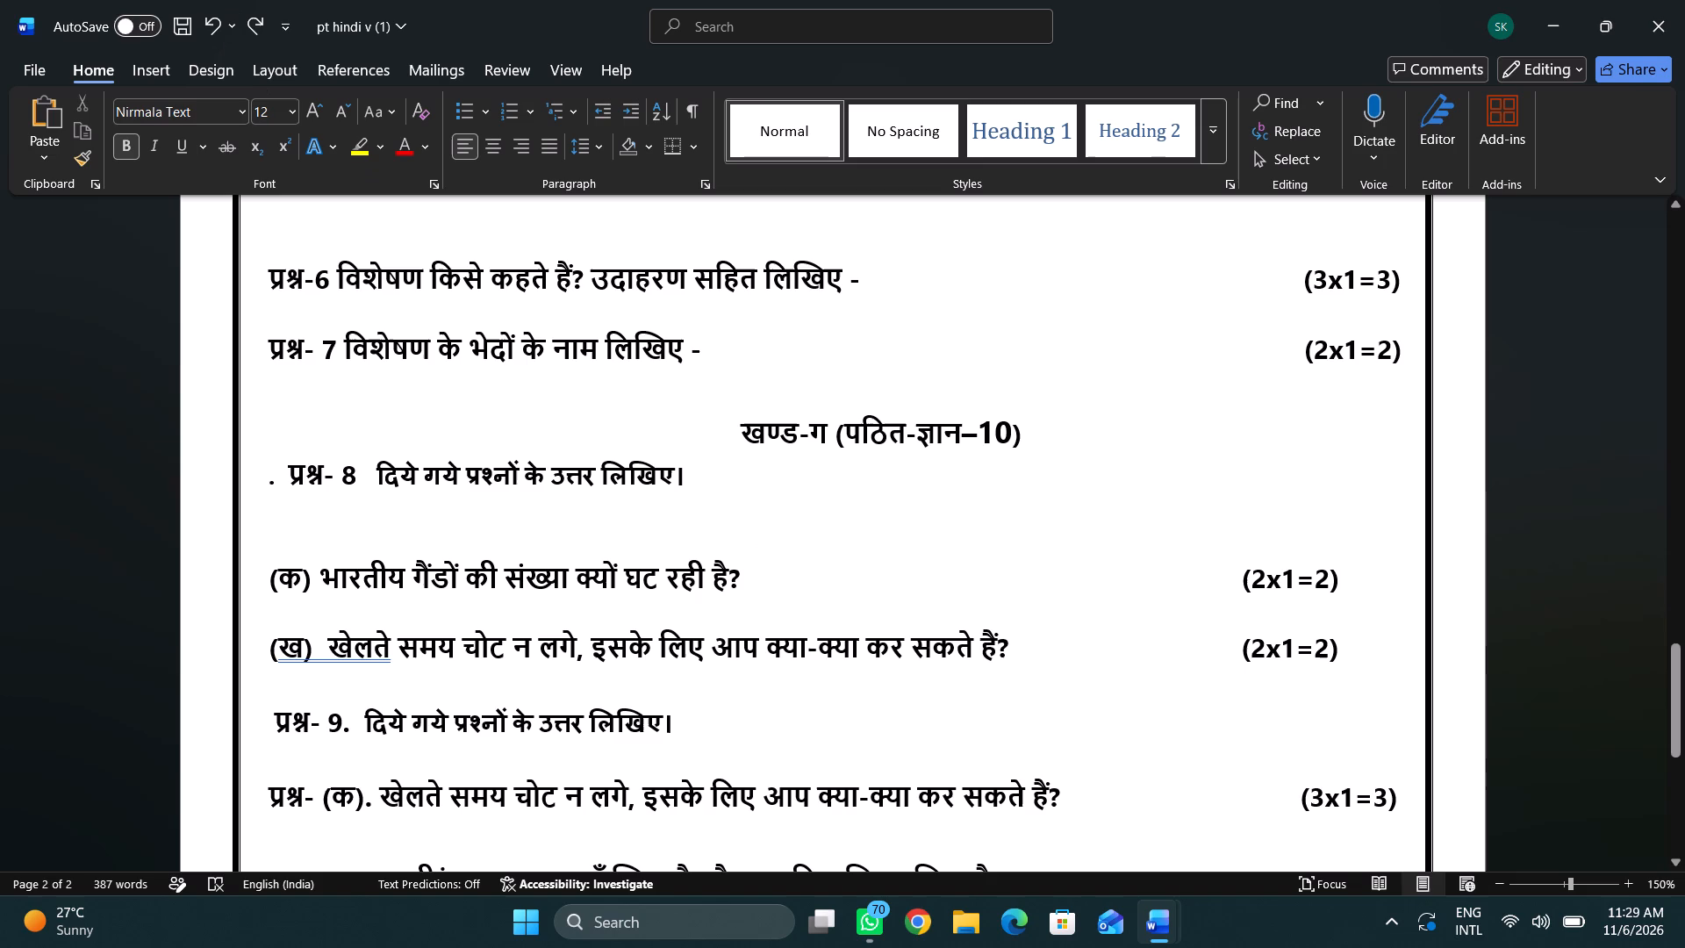
Add spaces before (2x1=2) on the भारतीय गैंडों line to align its marks with the marks column.
key(space)
key(space)
key(space)
key(space)
key(space)
key(space)
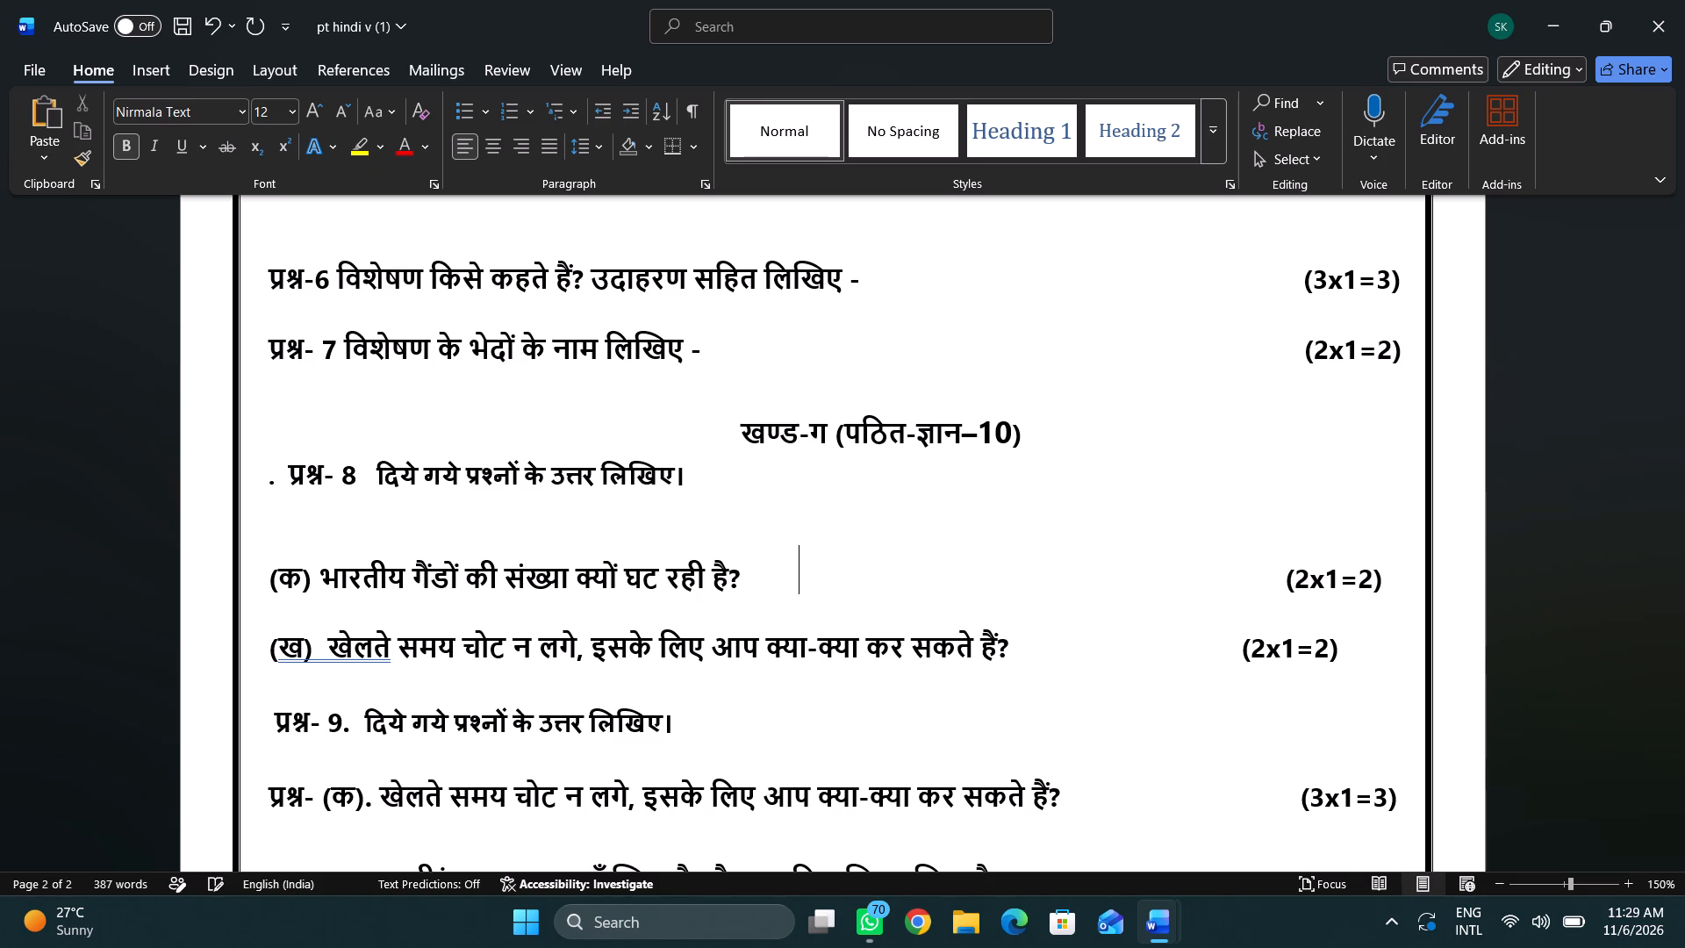
key(space)
key(space)
key(space)
key(BackSpace)
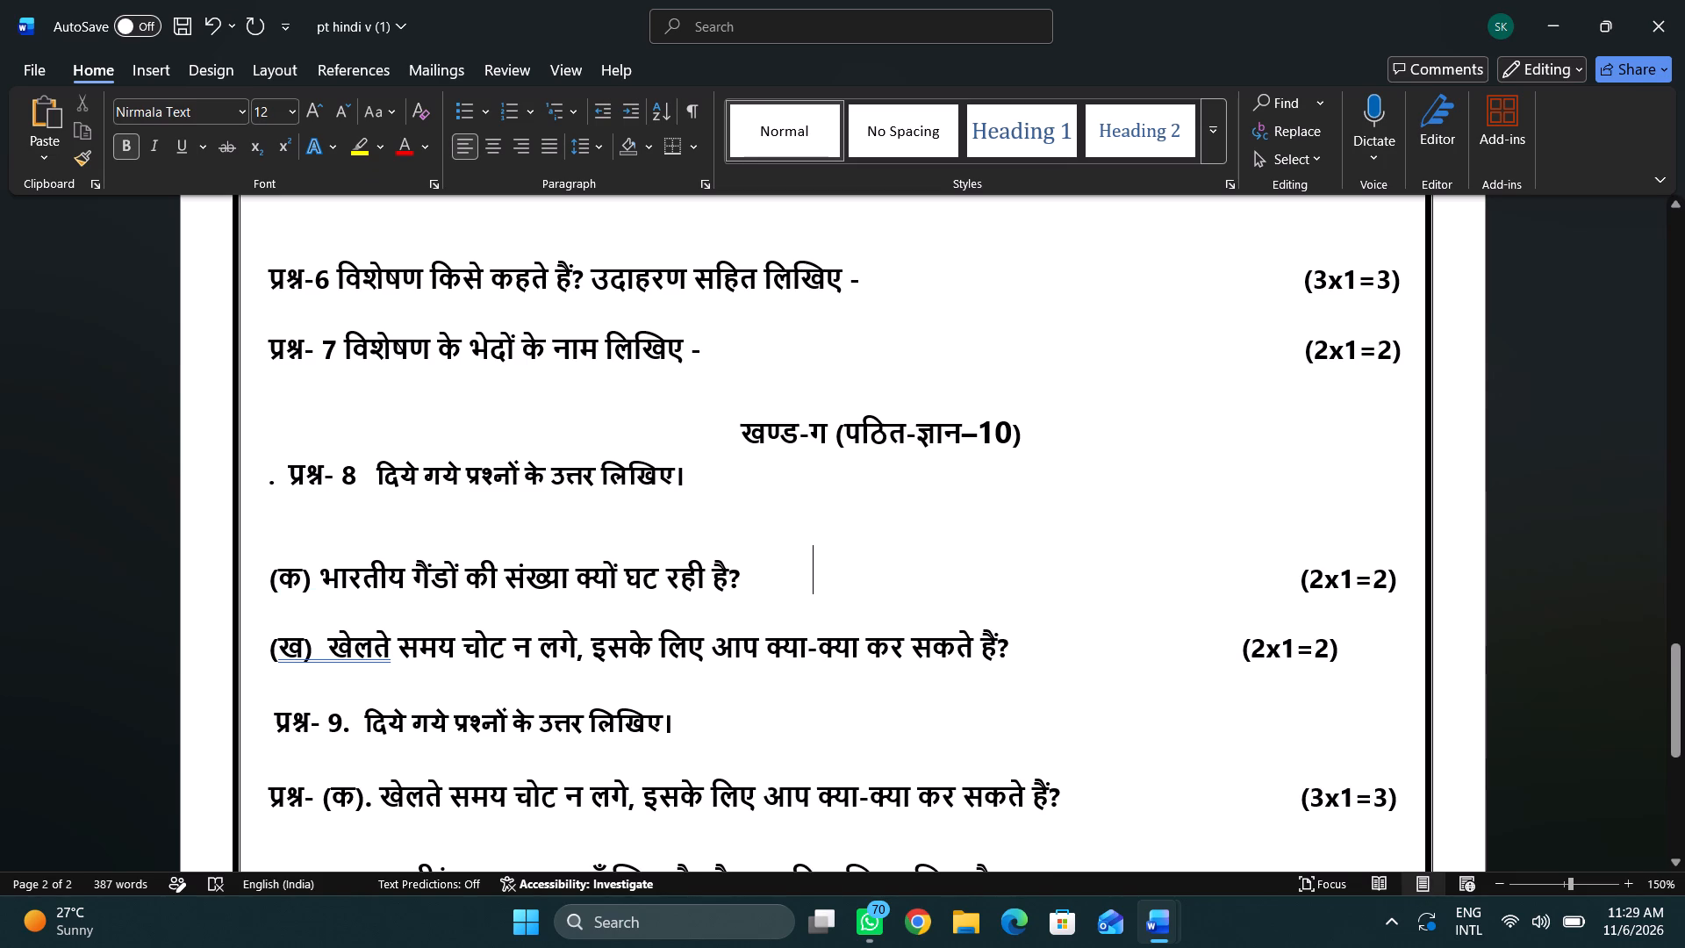
Add spaces before (2x1=2) on the (ख) line under प्रश्न- 8 to align its marks with the line above.
click(1085, 646)
key(space)
key(space)
key(space)
key(space)
key(space)
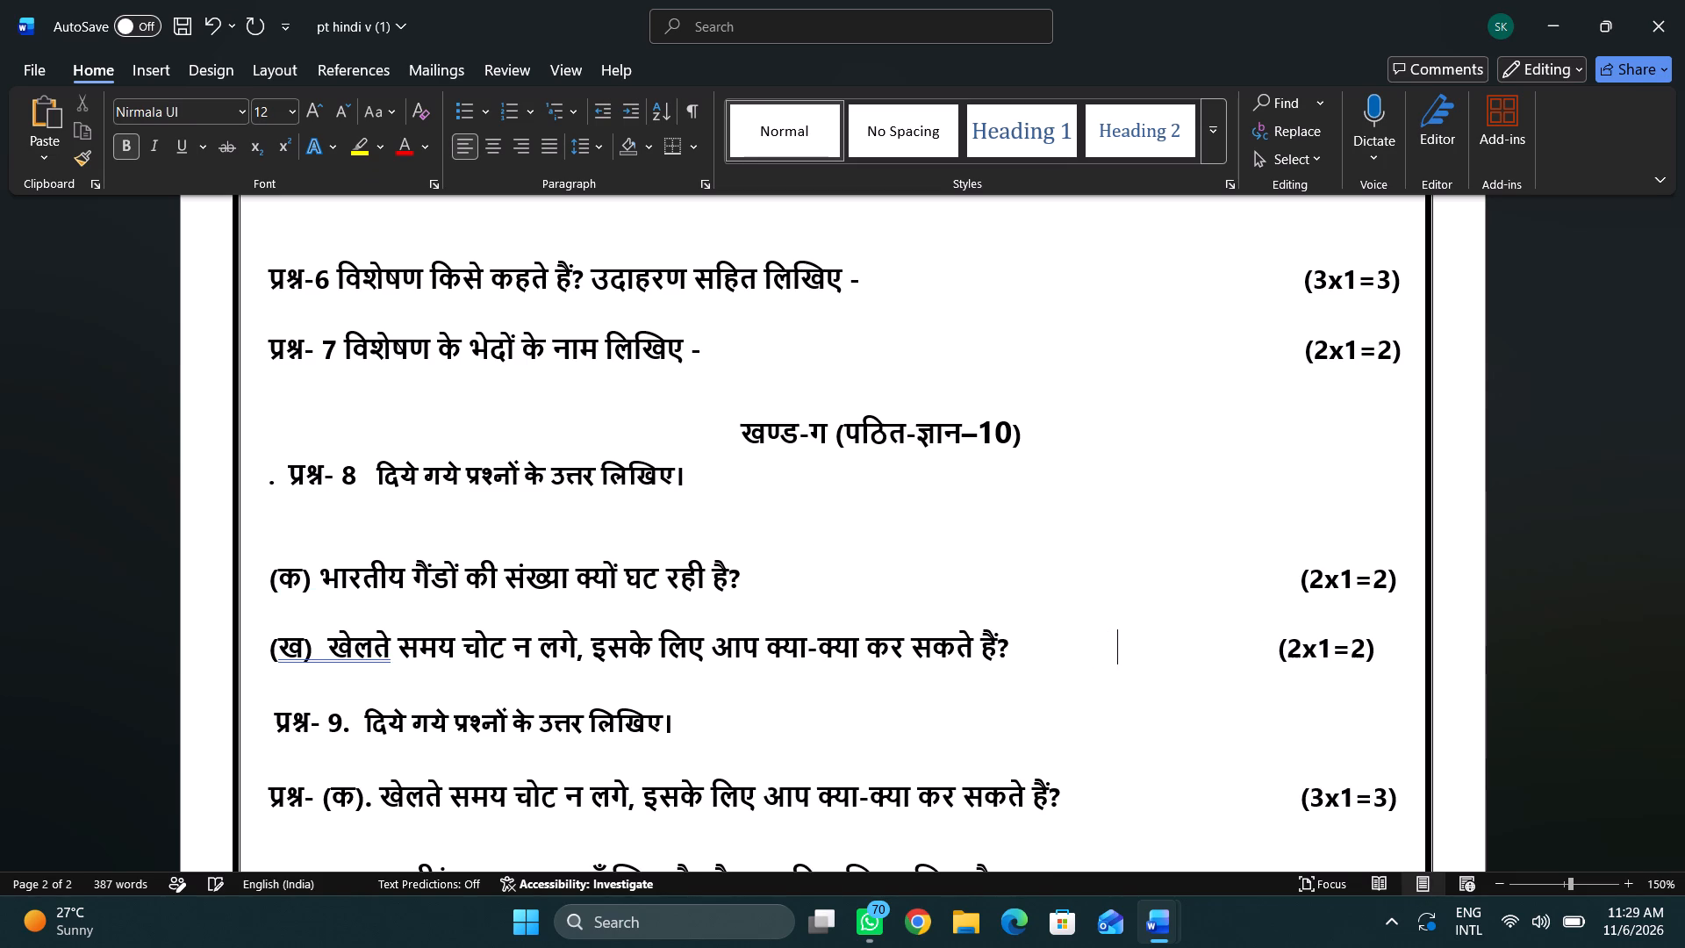
key(space)
key(space)
key(space)
key(space)
key(BackSpace)
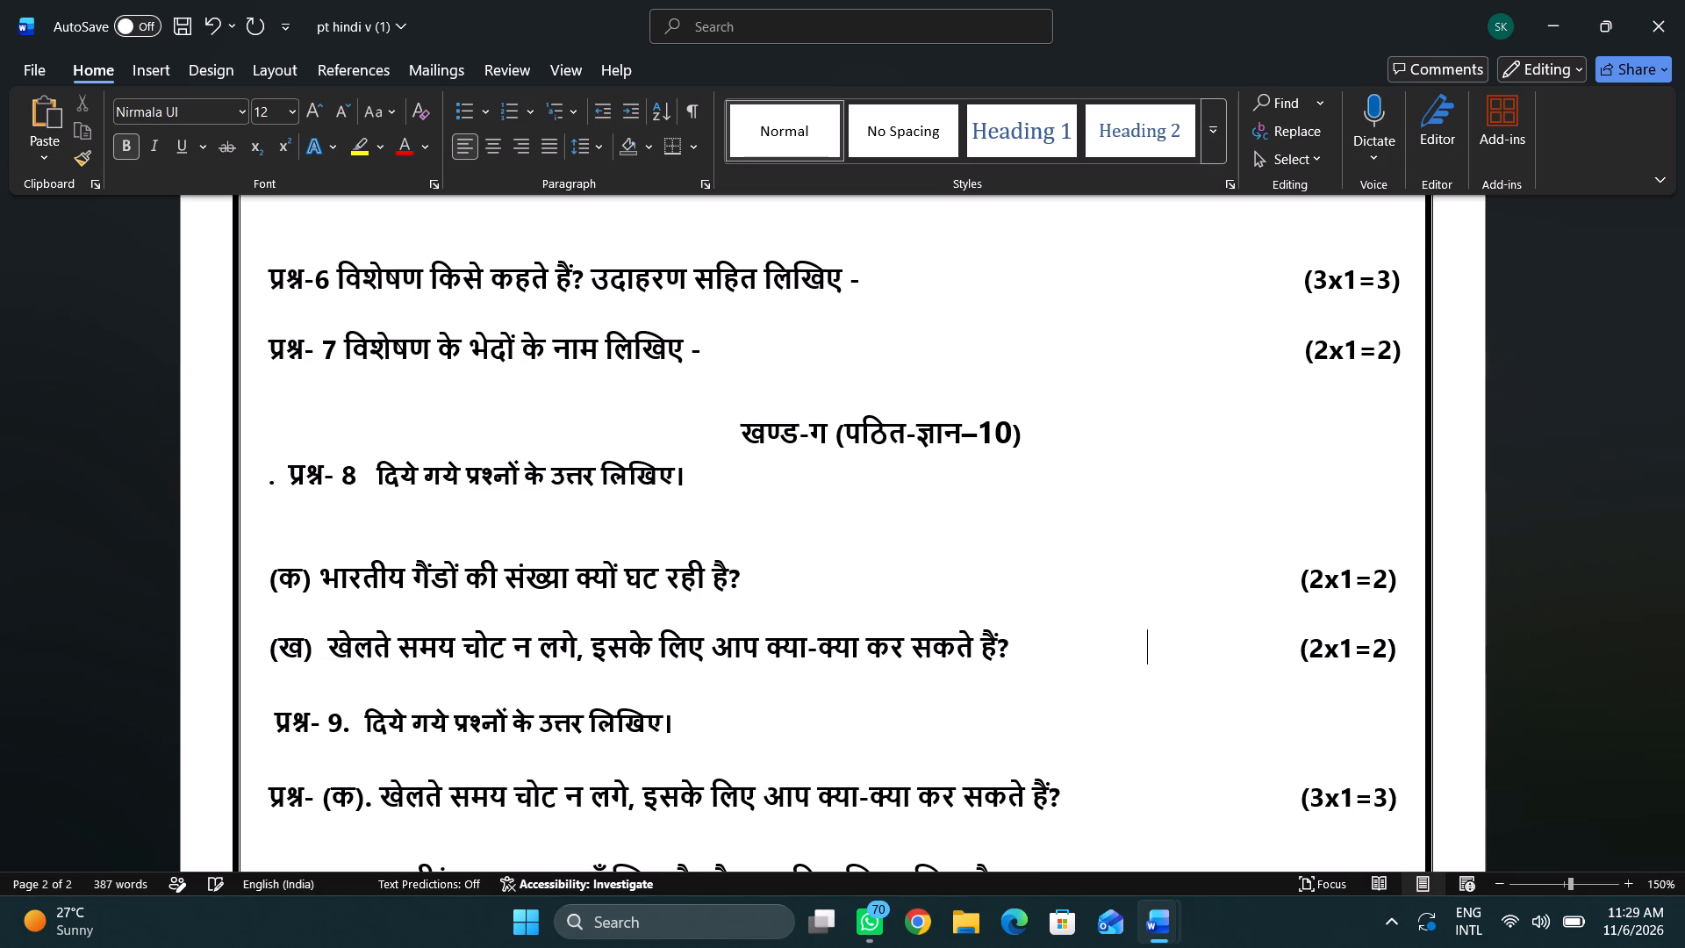
Remove the dots after (क) and (ख) in the two questions under प्रश्न- 9.
scroll(884, 818, down, 1)
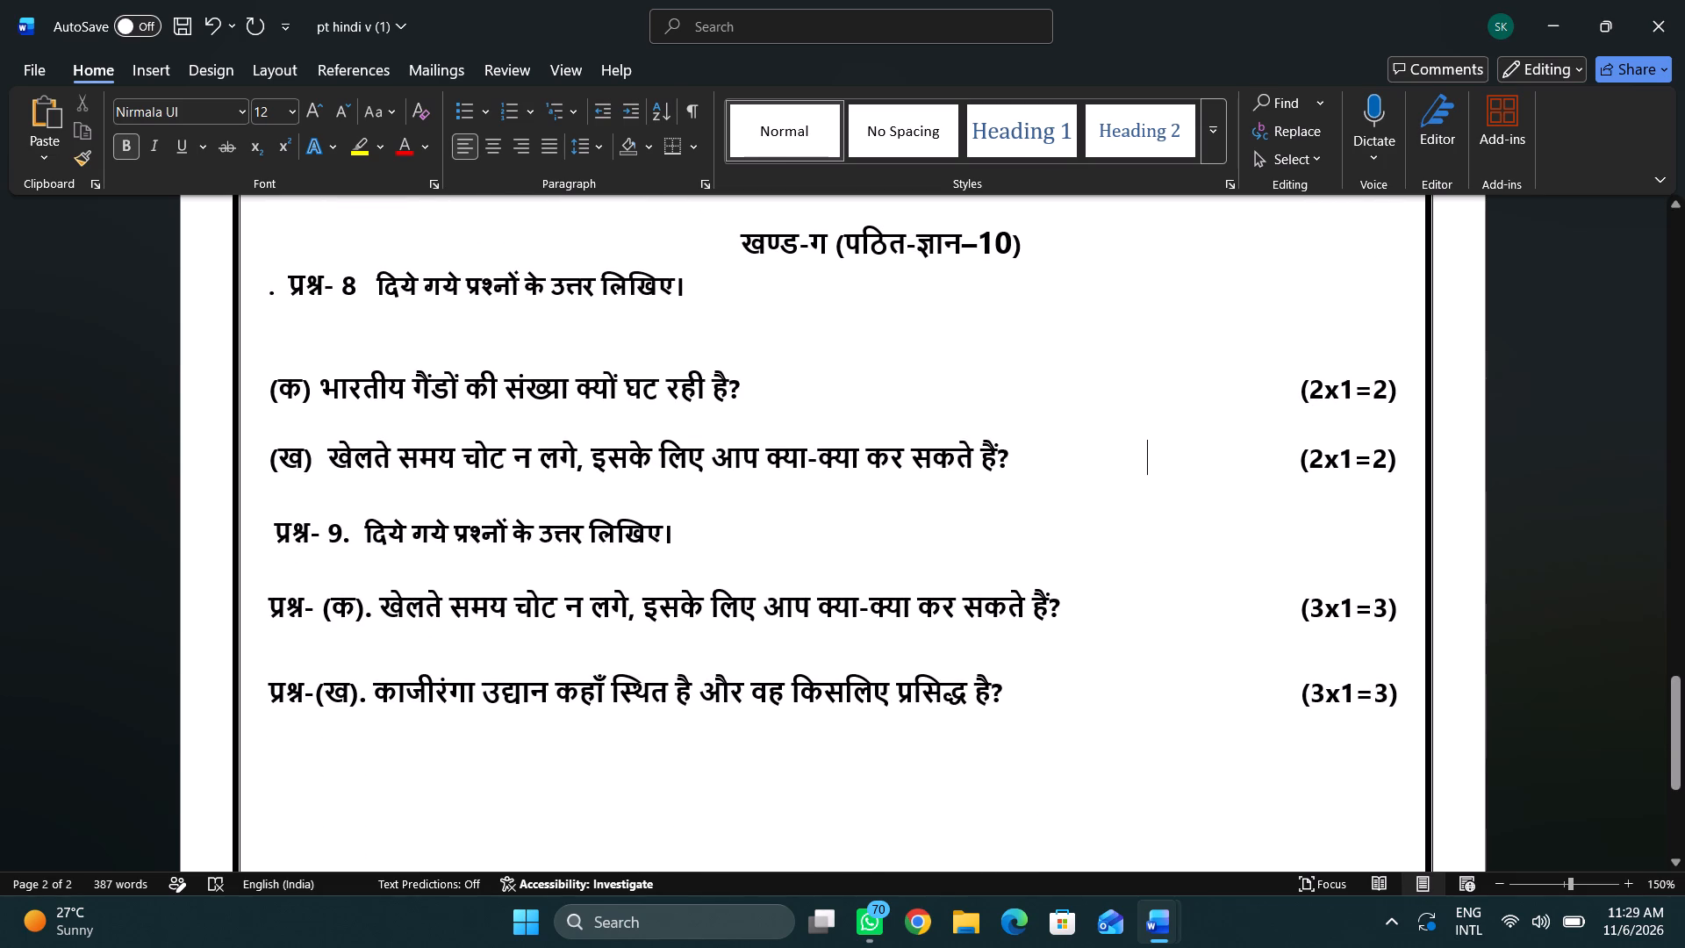
click(1086, 600)
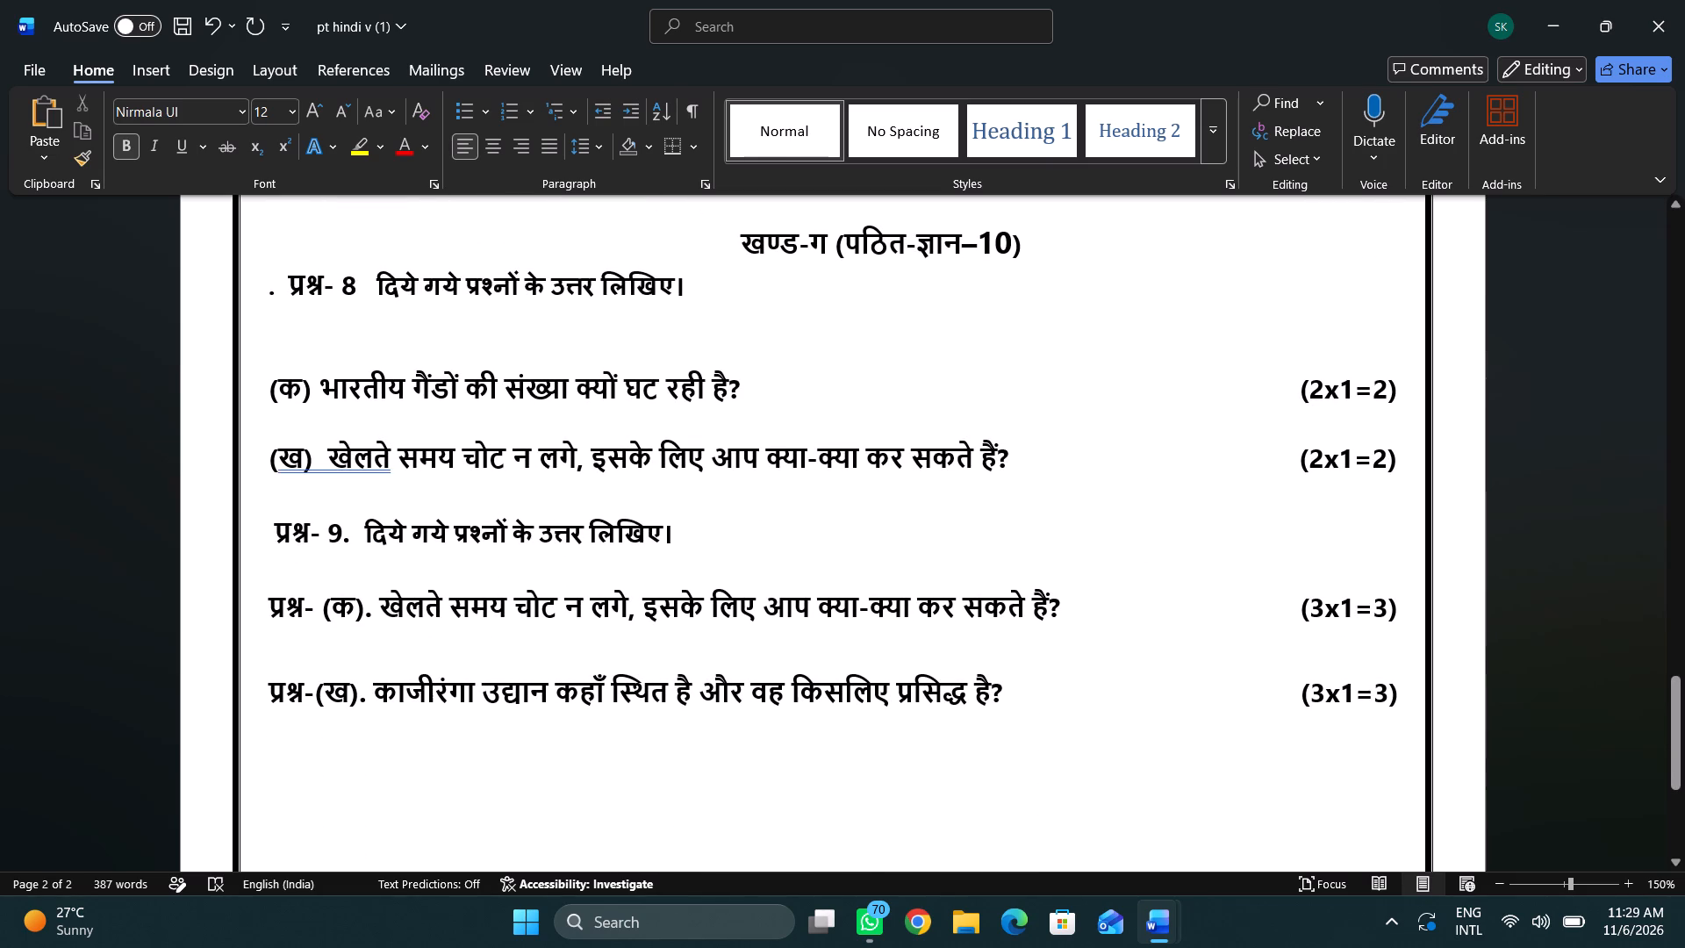
click(373, 614)
key(BackSpace)
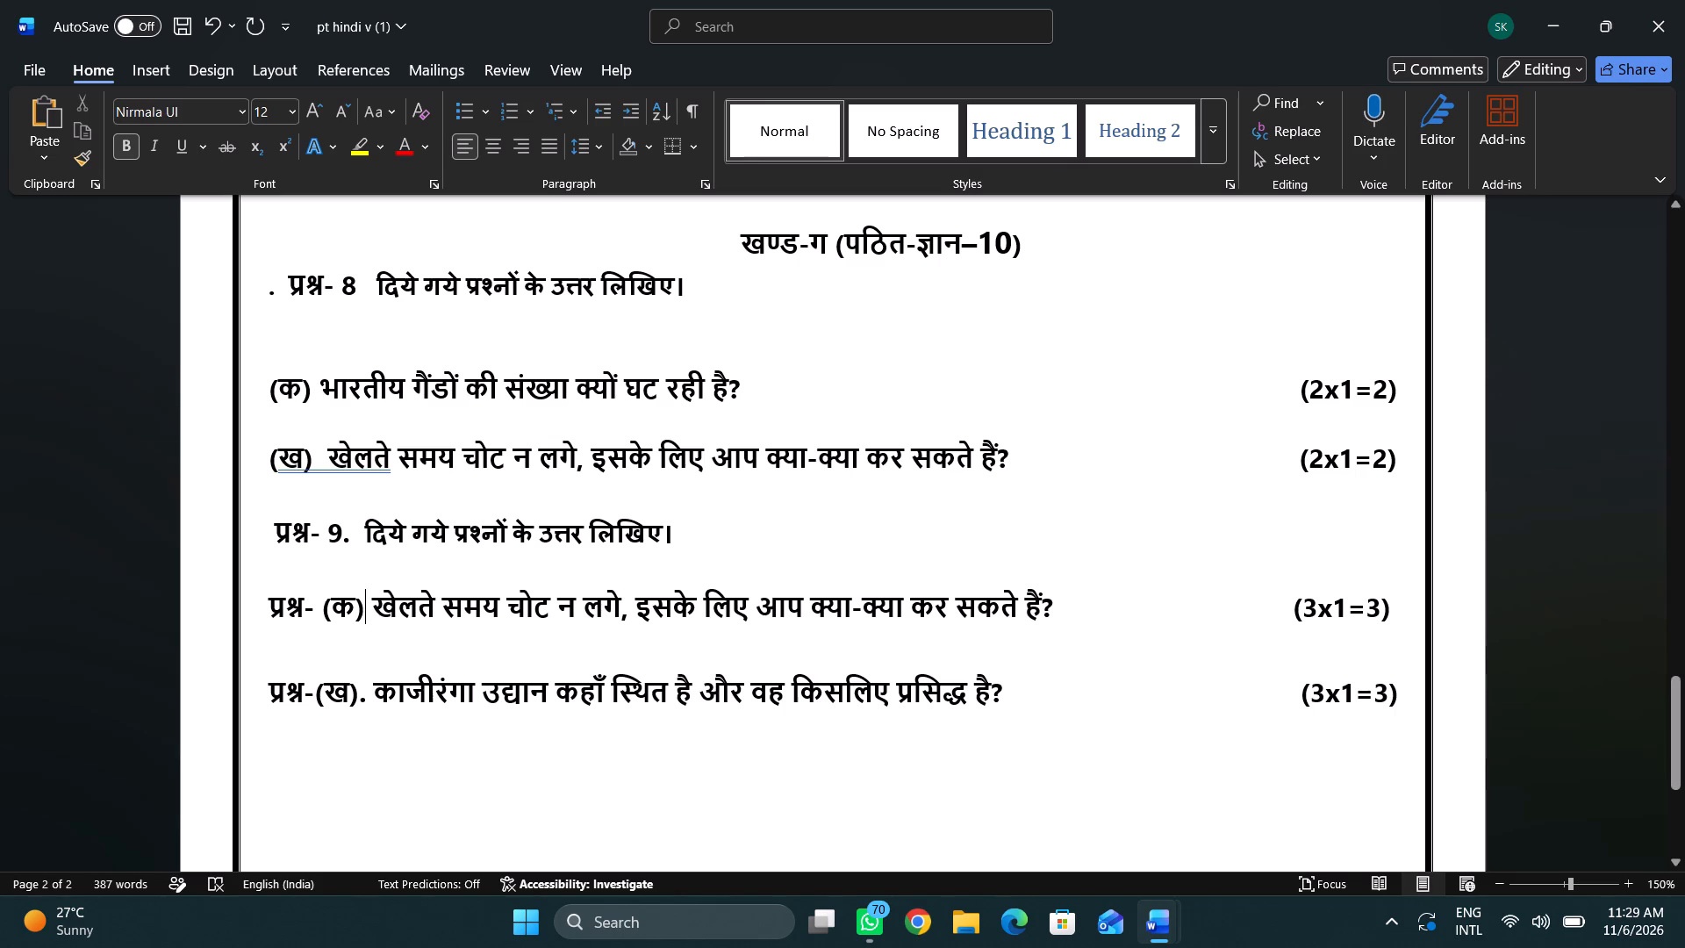
click(364, 695)
key(BackSpace)
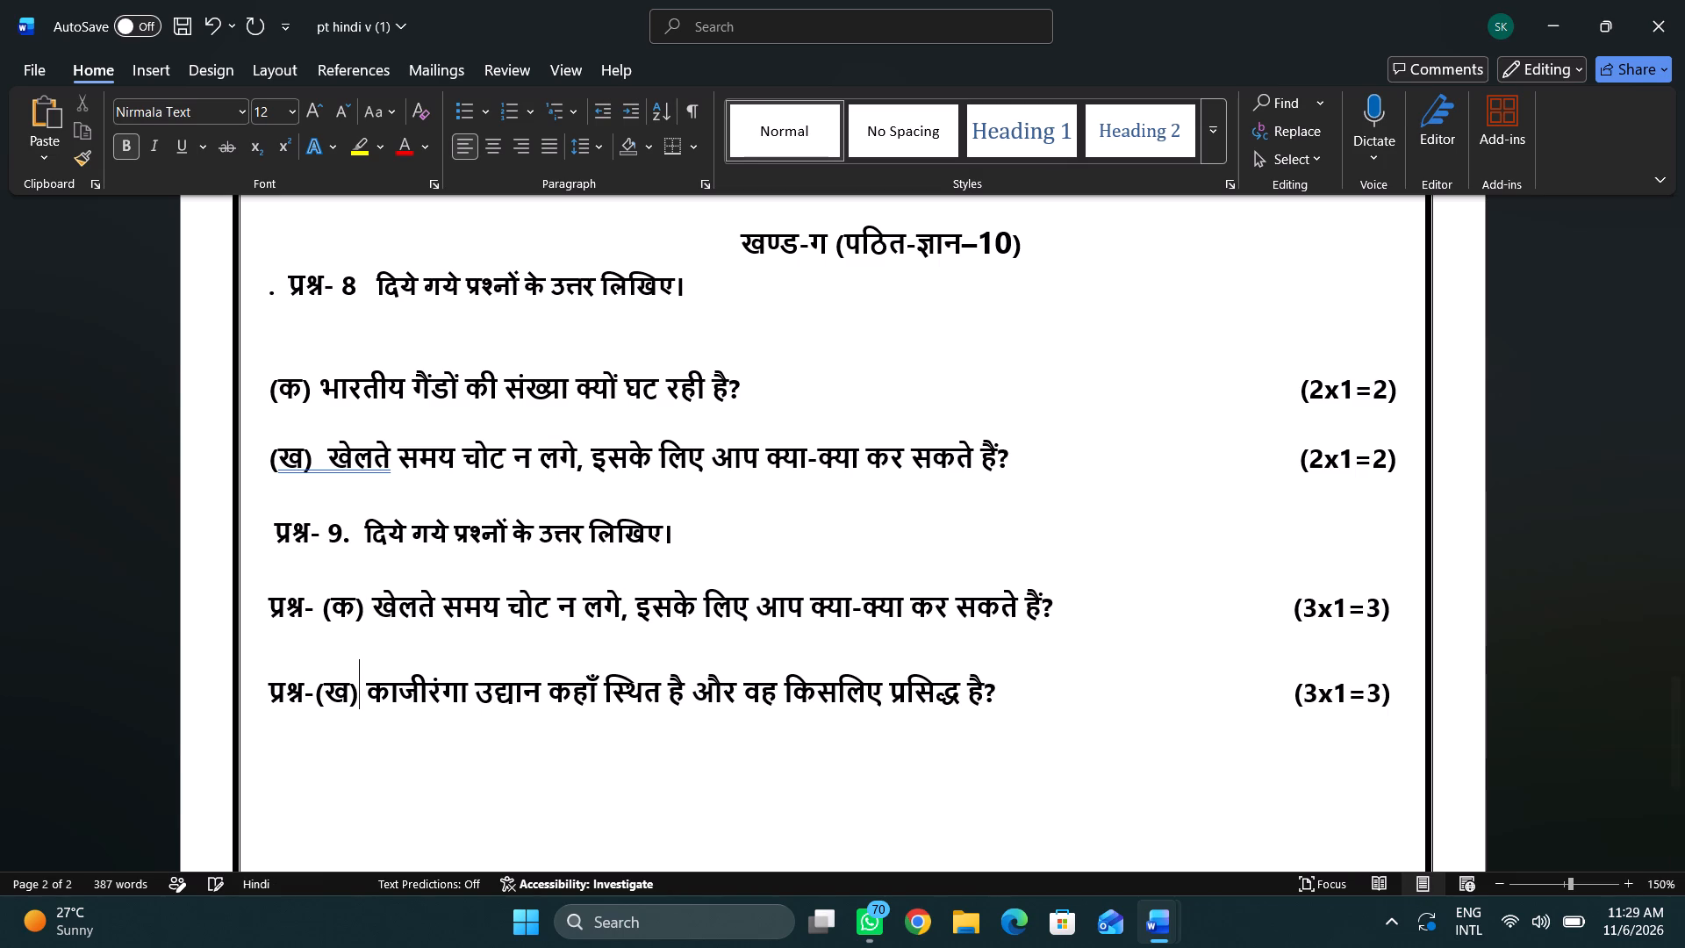
Delete the प्रश्न- prefix from the (क) question under प्रश्न- 9.
click(307, 611)
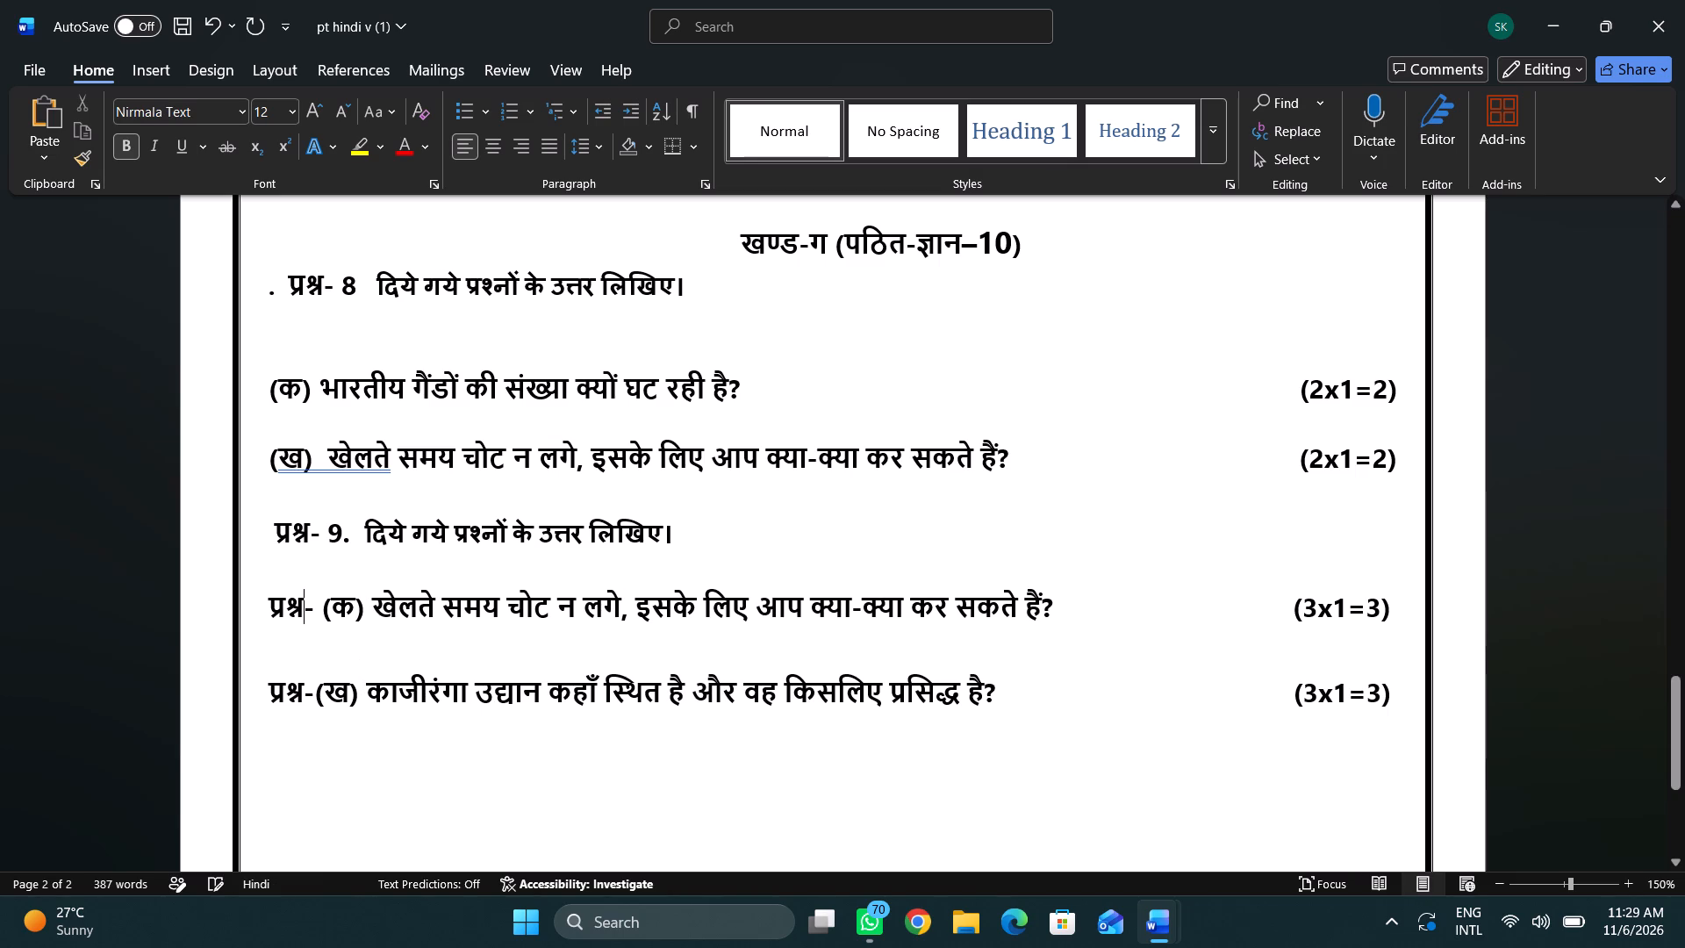
click(319, 610)
key(BackSpace)
key(BackSpace)
key(BackSpace)
key(BackSpace)
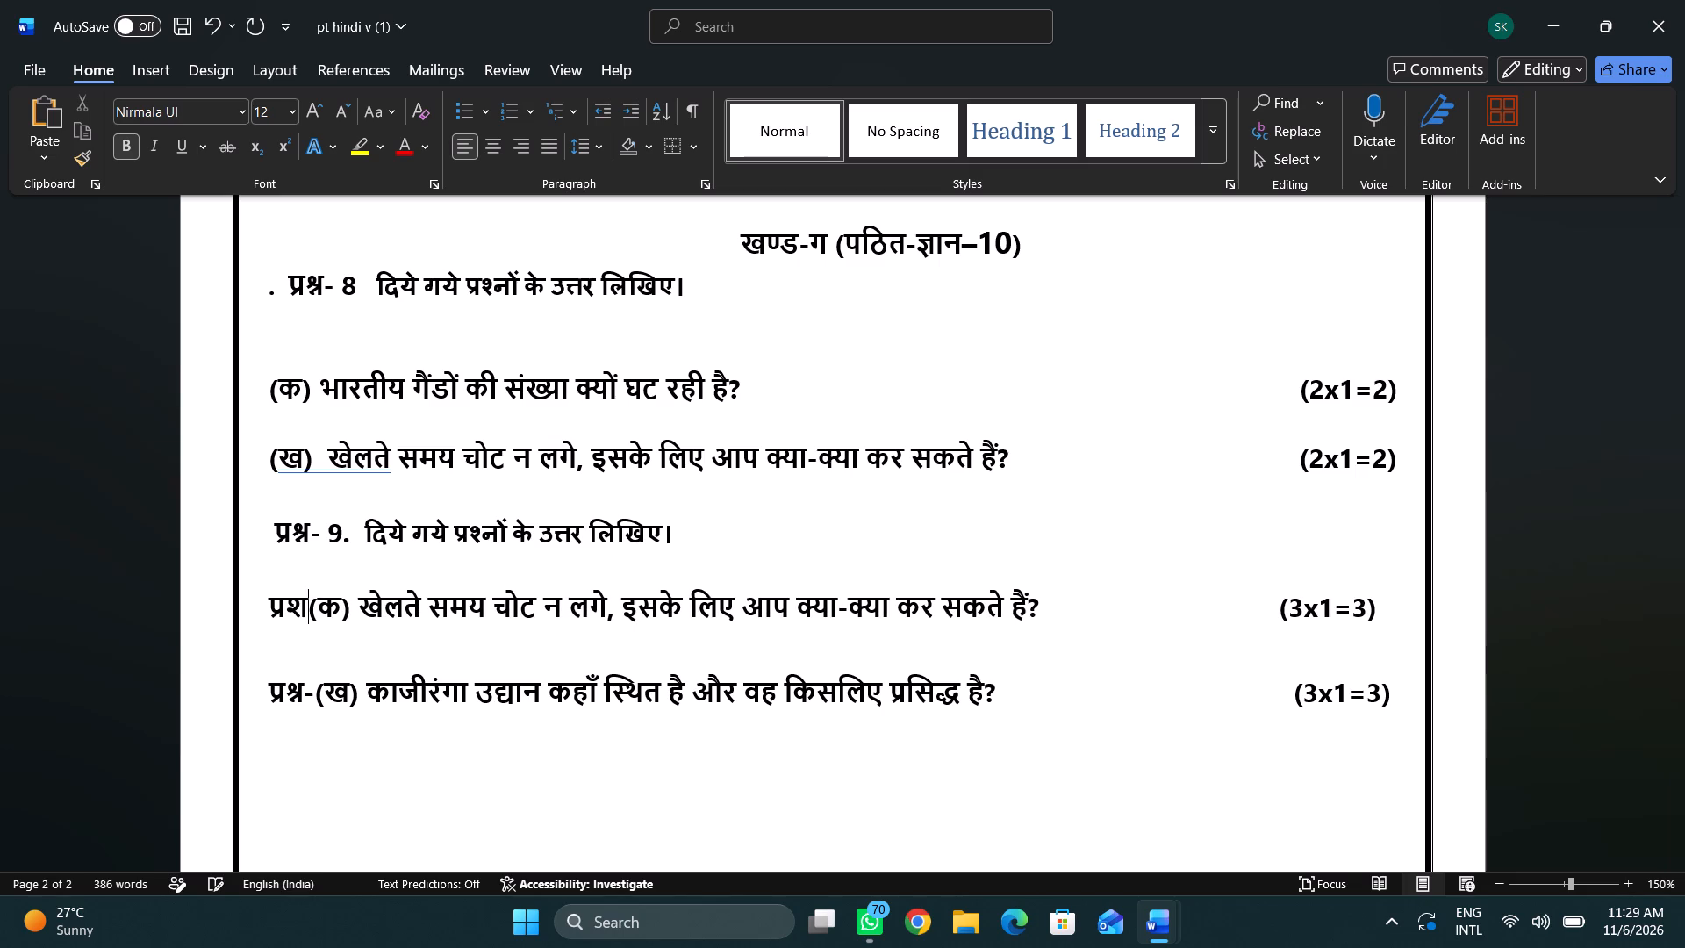
key(BackSpace)
key(BackSpace)
key(BackSpace)
key(BackSpace)
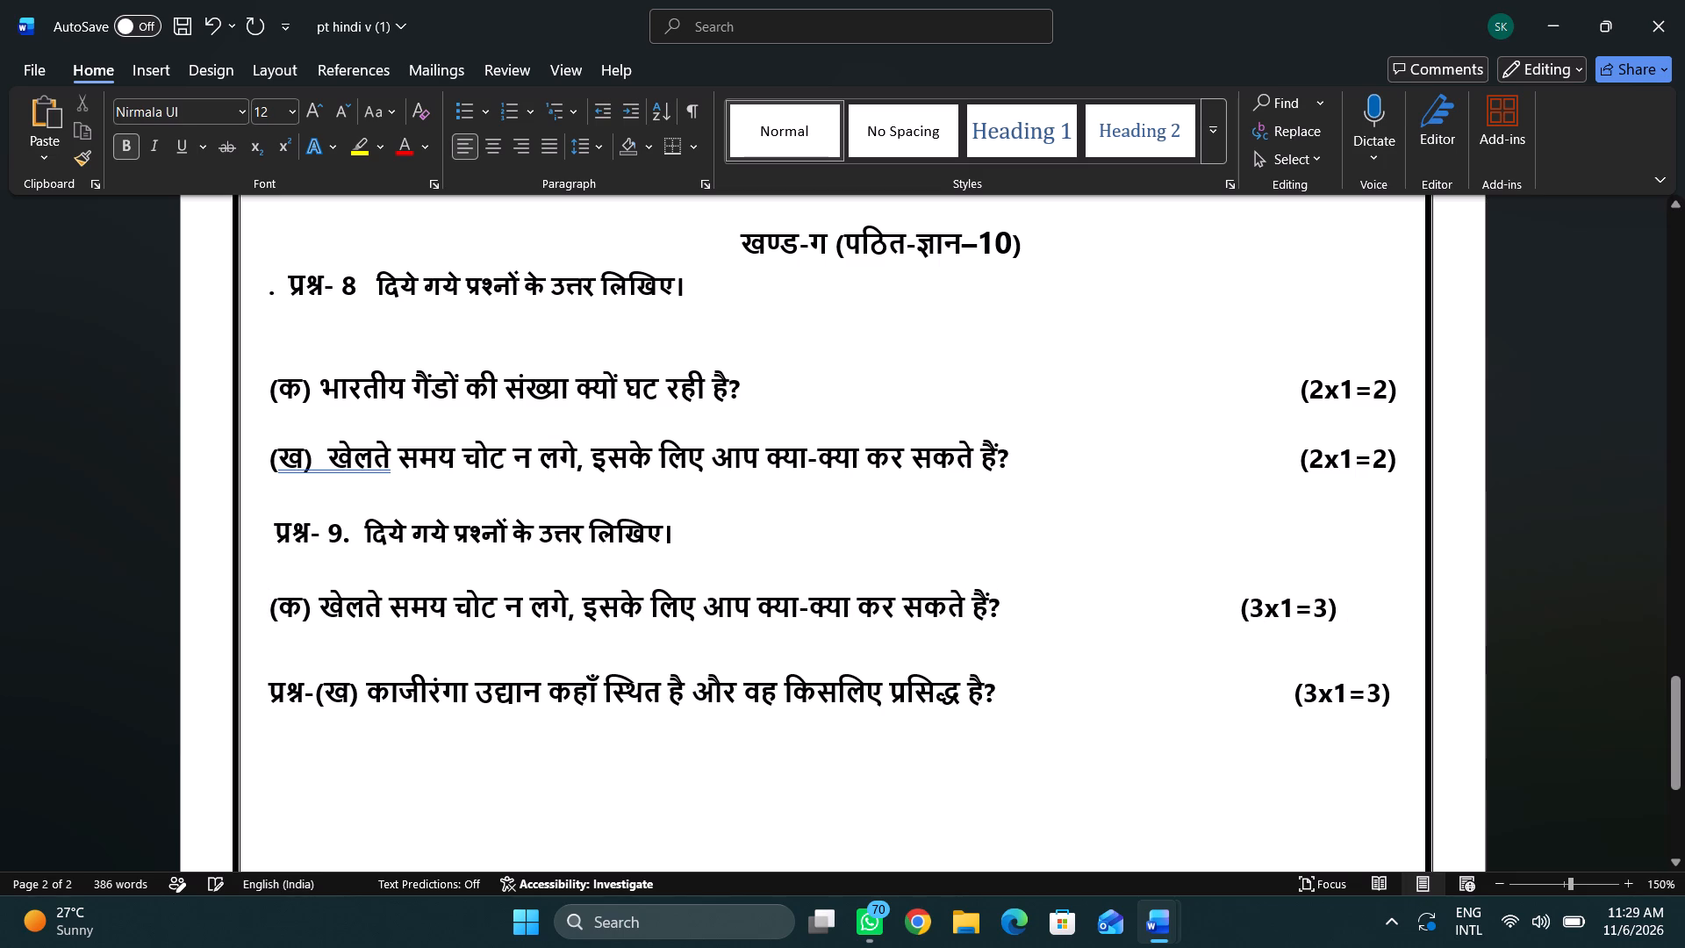
Delete the प्रश्न- prefix from the (ख) काजीरंगा question under प्रश्न- 9.
click(315, 685)
key(BackSpace)
key(BackSpace)
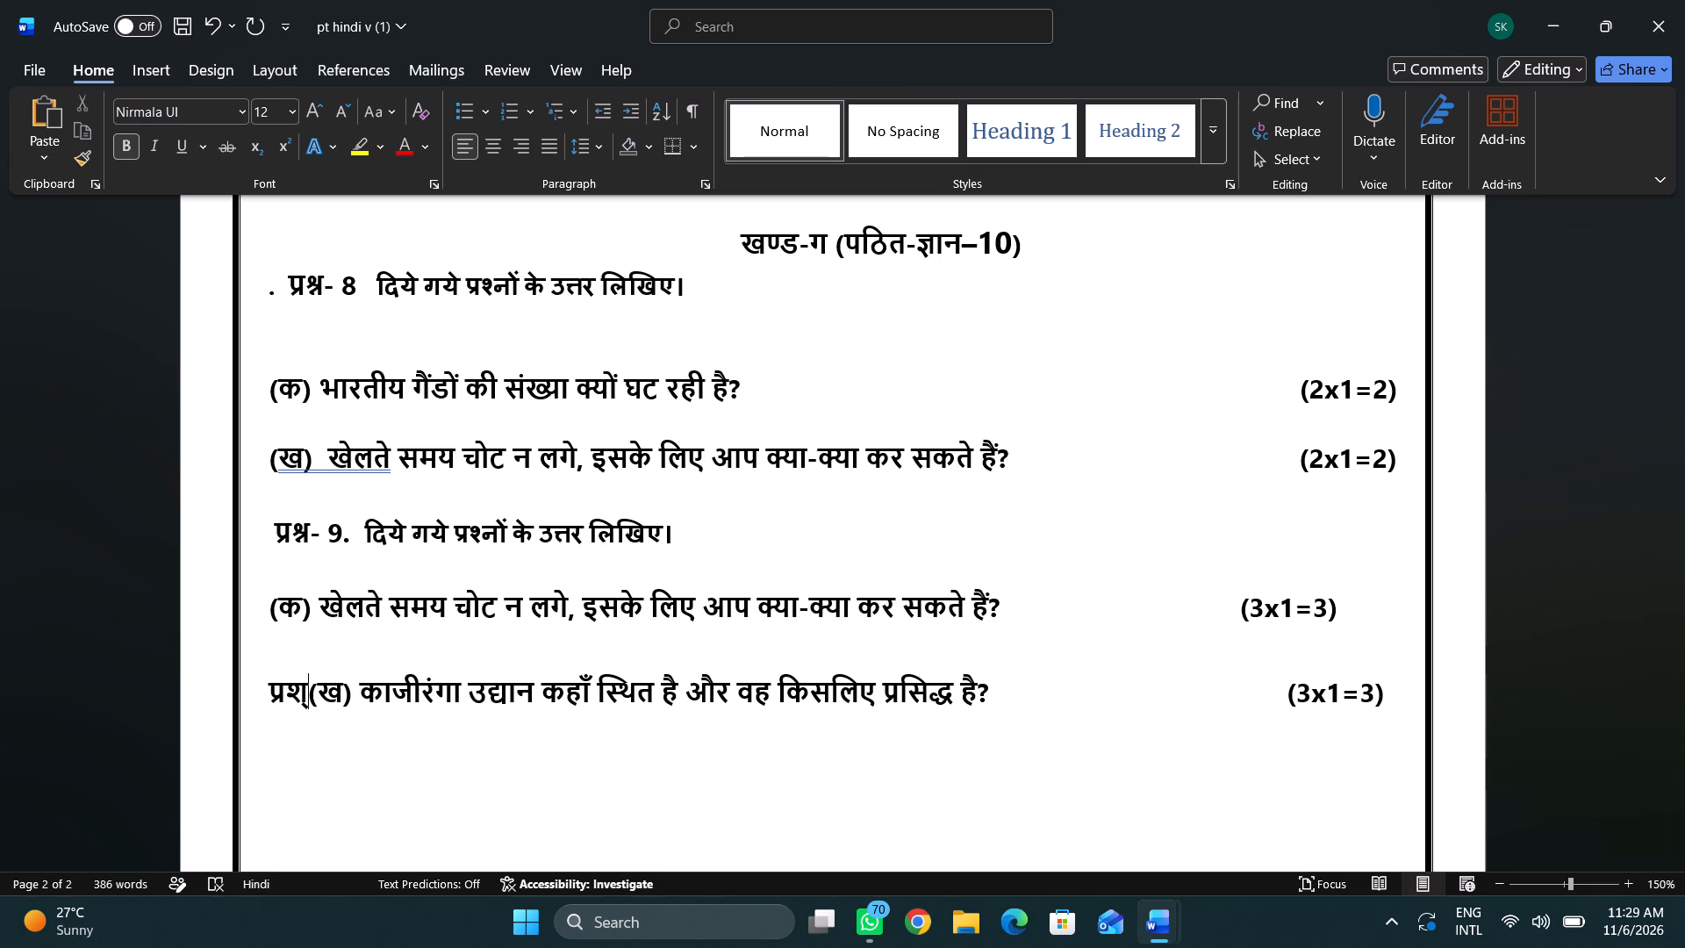
Delete the rest of the प्रश्न- prefix before (ख) in the काजीरंगा question under प्रश्न- 9.
key(BackSpace)
key(BackSpace)
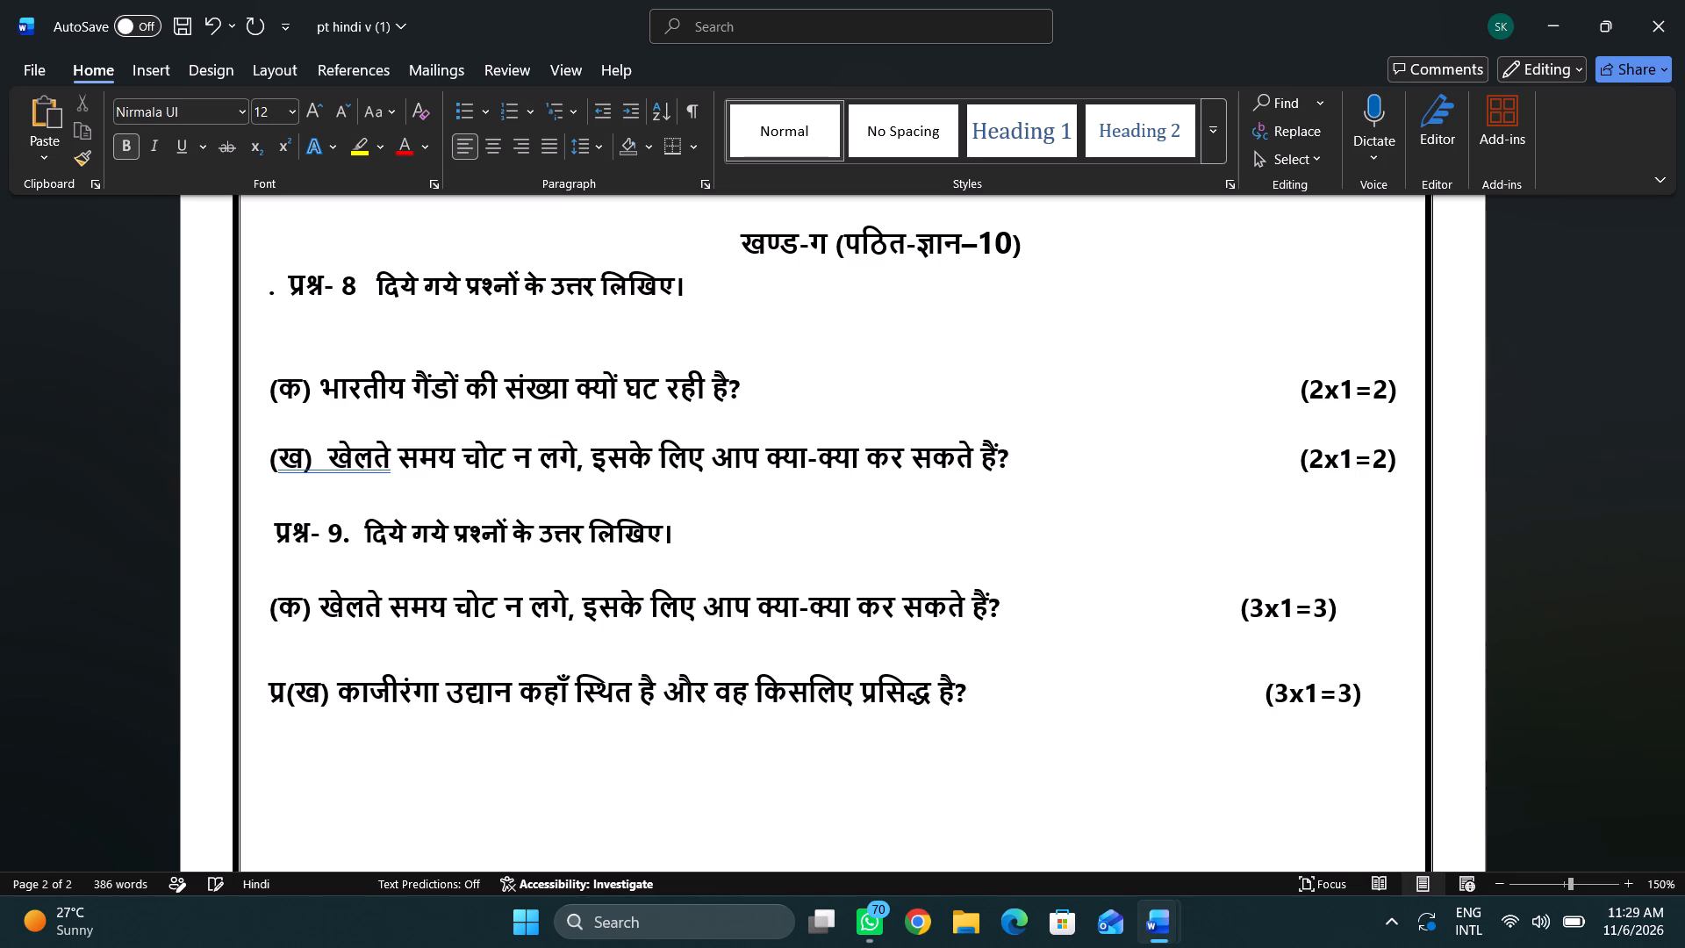
key(BackSpace)
key(BackSpace)
key(BackSpace)
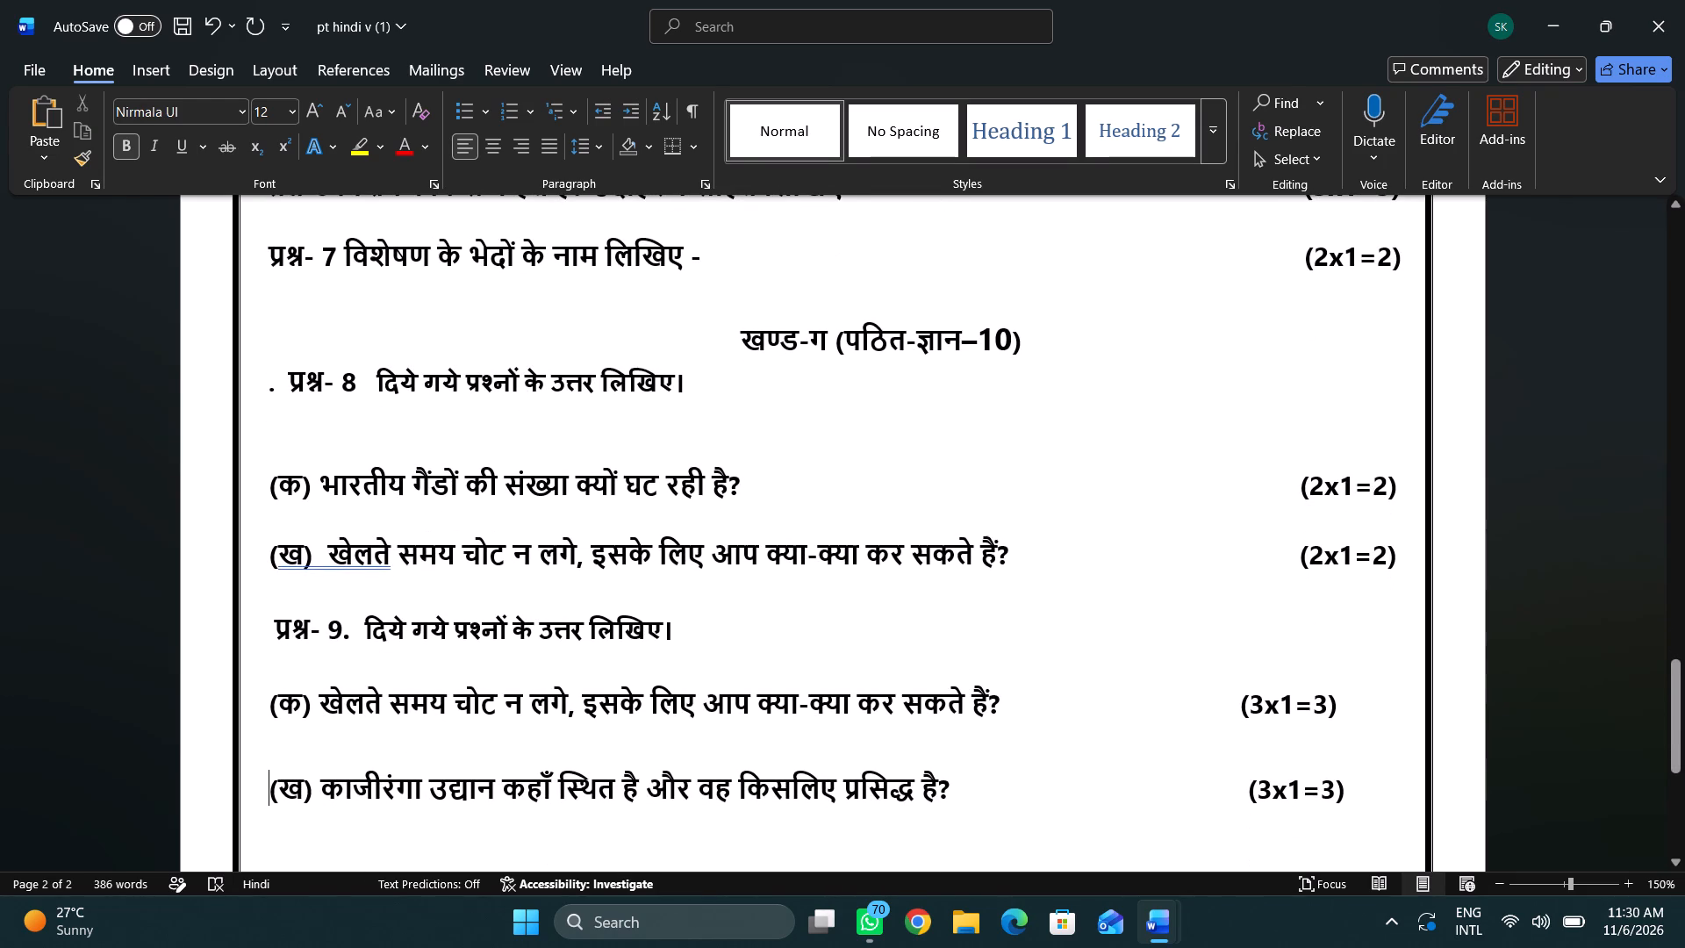
Place the text cursor between the stray leading dot and the प्रश्न- 8 label under the खण्ड-ग heading.
scroll(315, 685, up, 1)
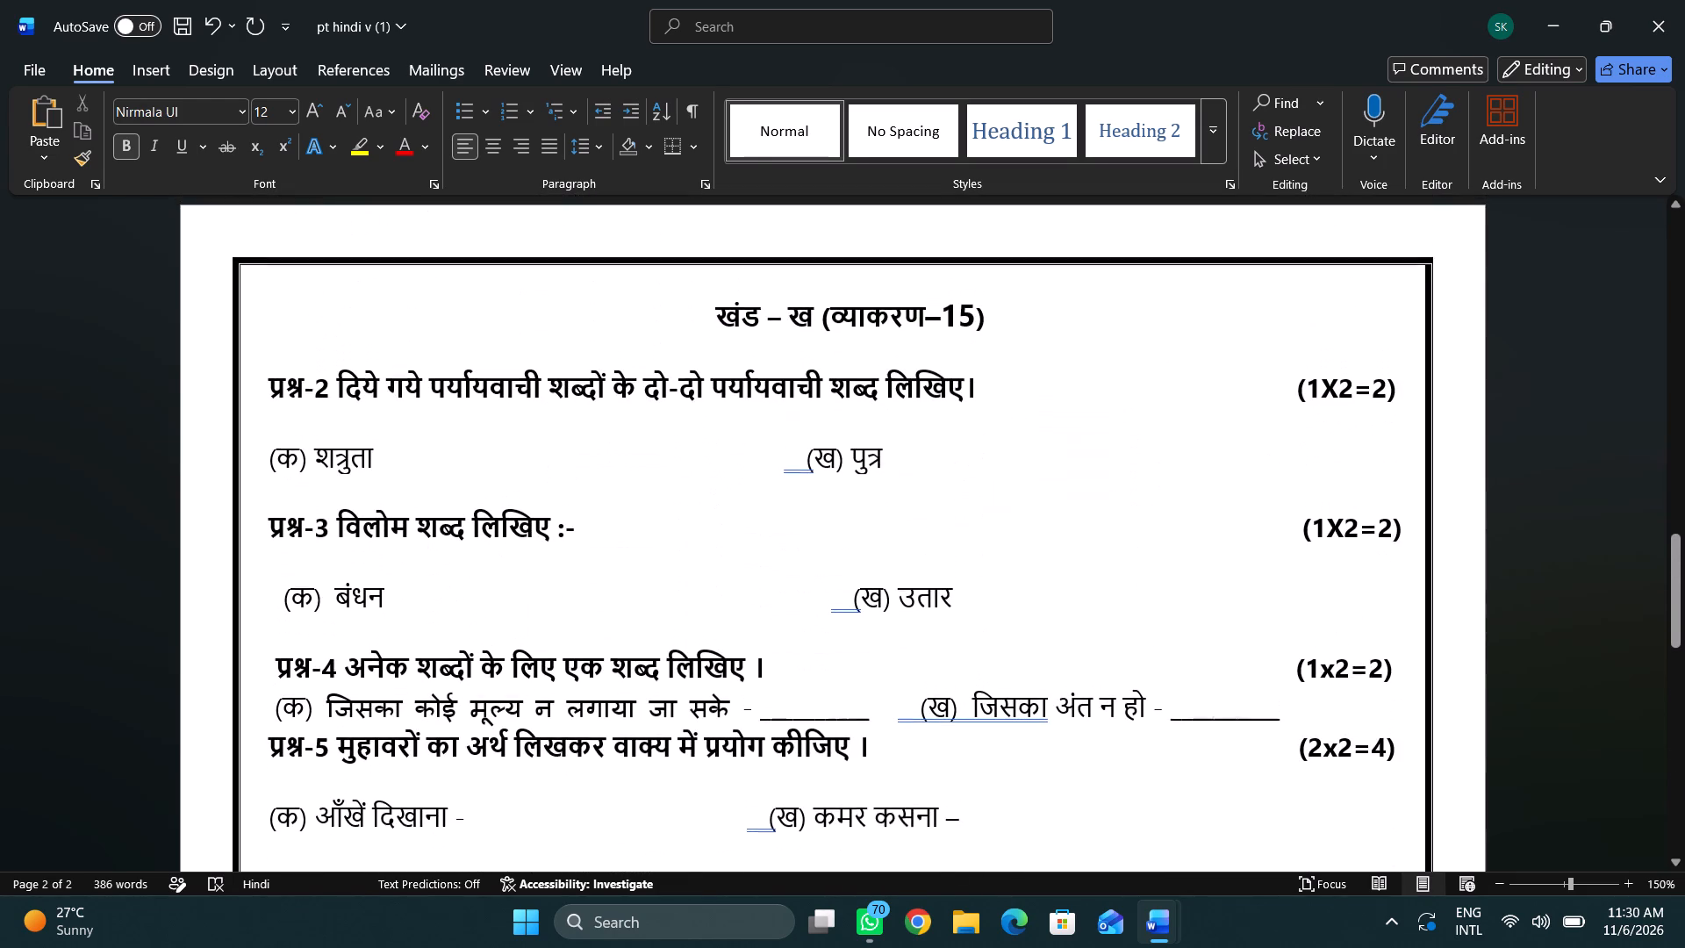
scroll(315, 685, up, 1)
scroll(315, 685, down, 2)
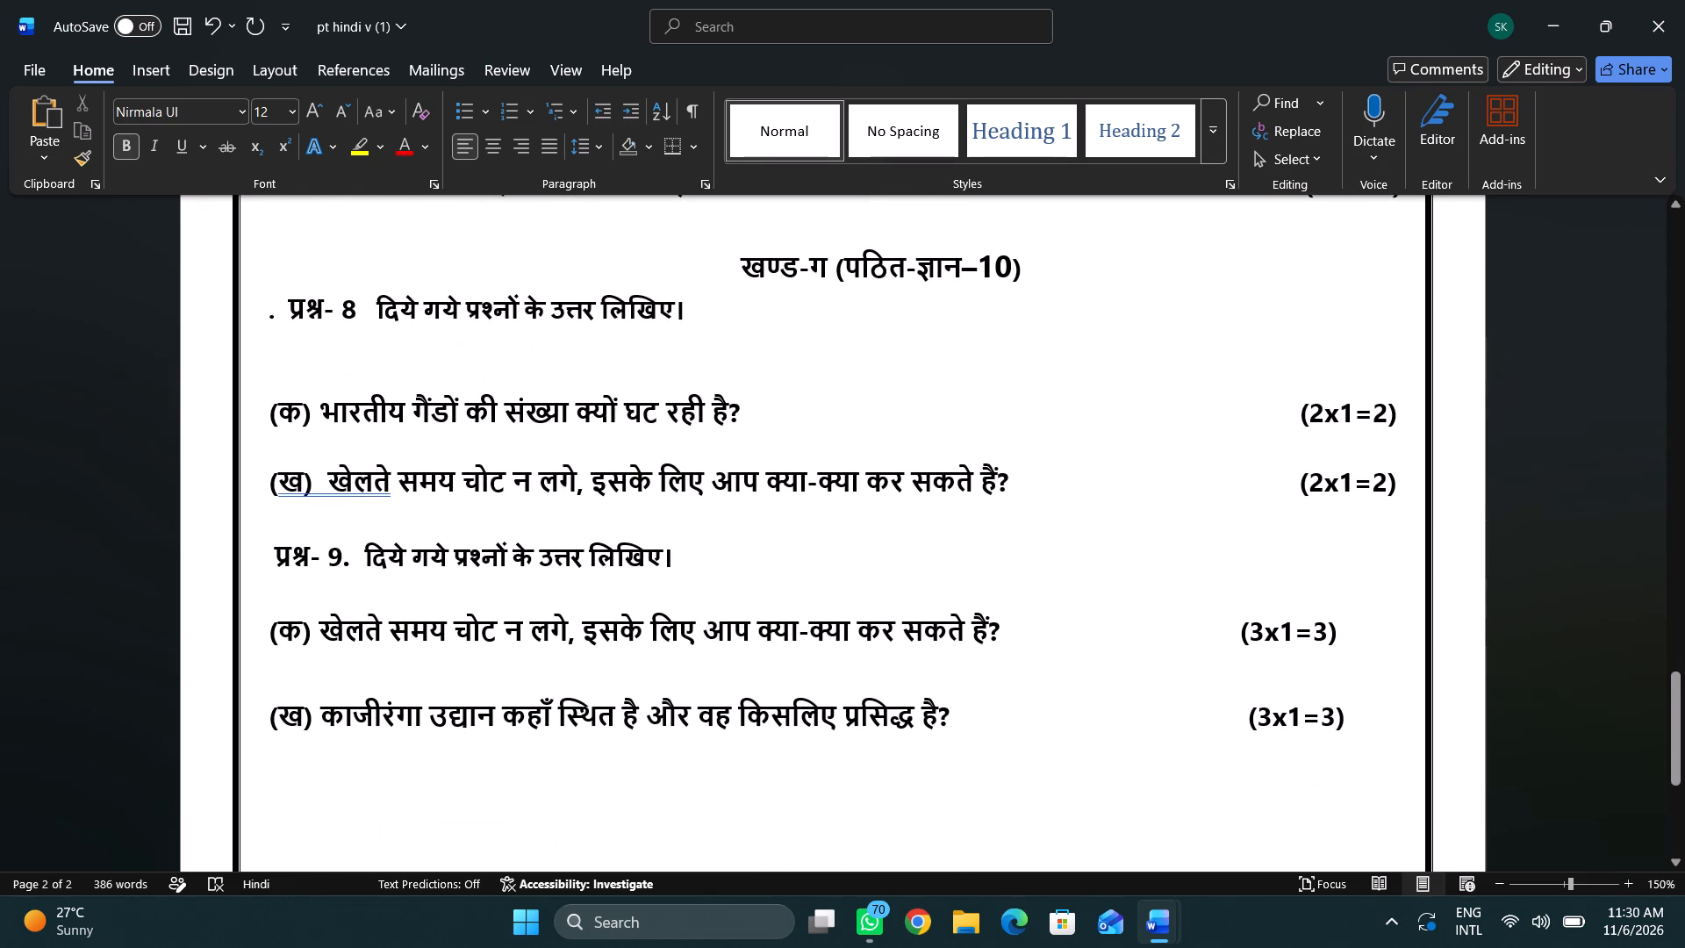
click(288, 312)
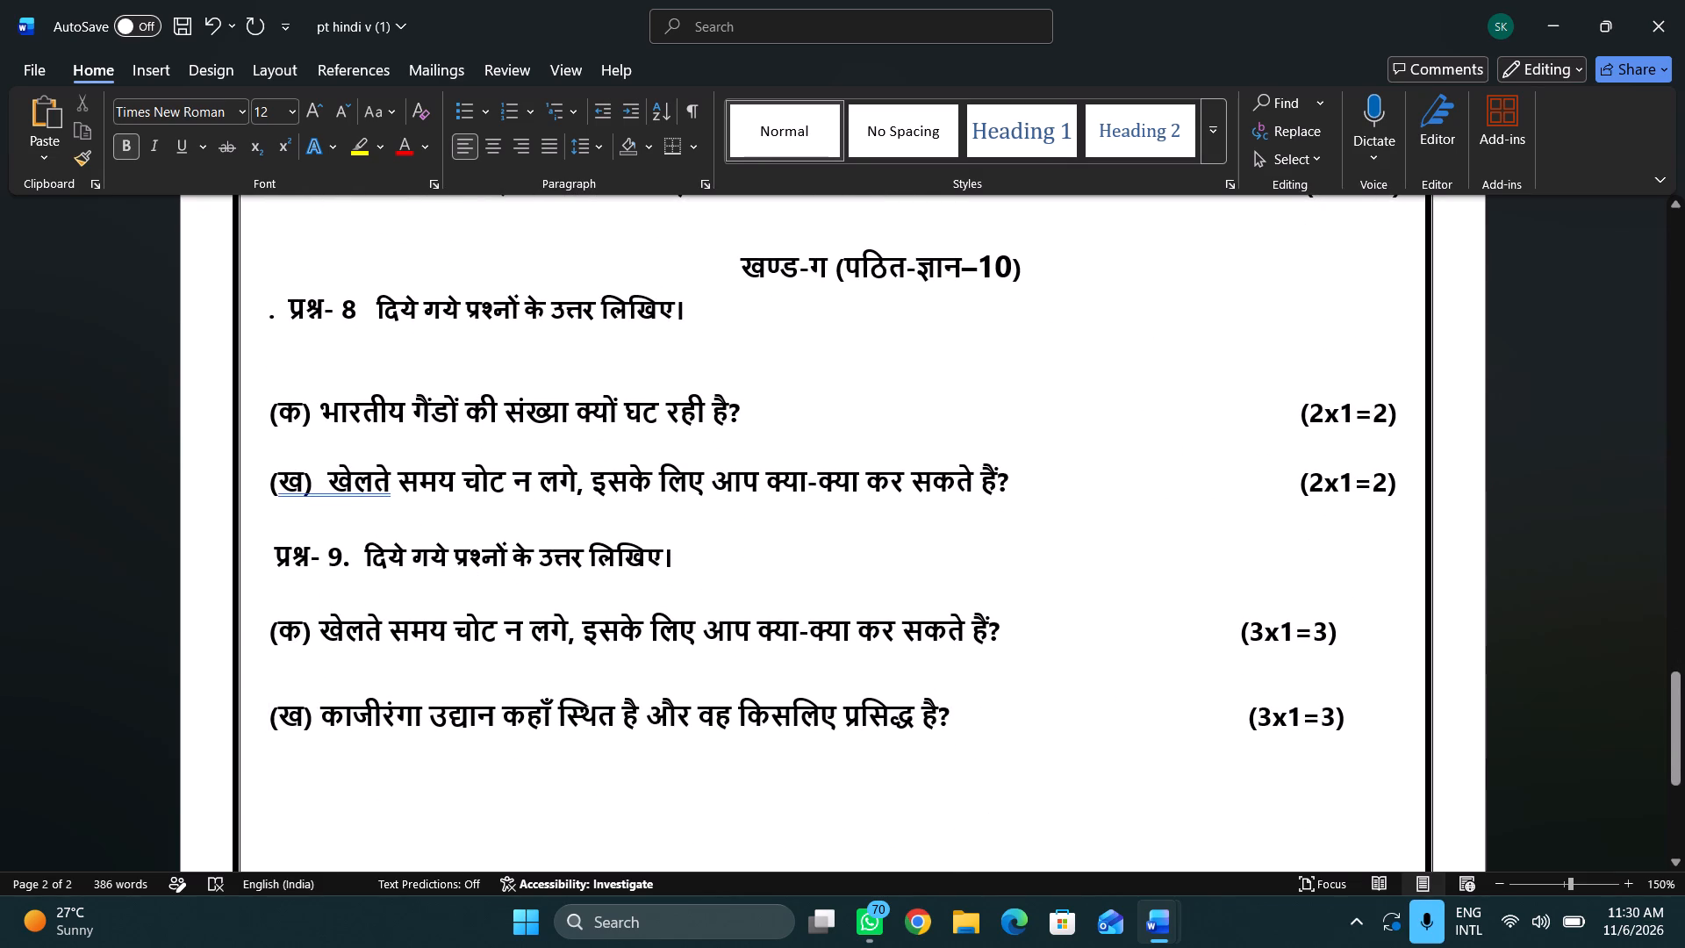
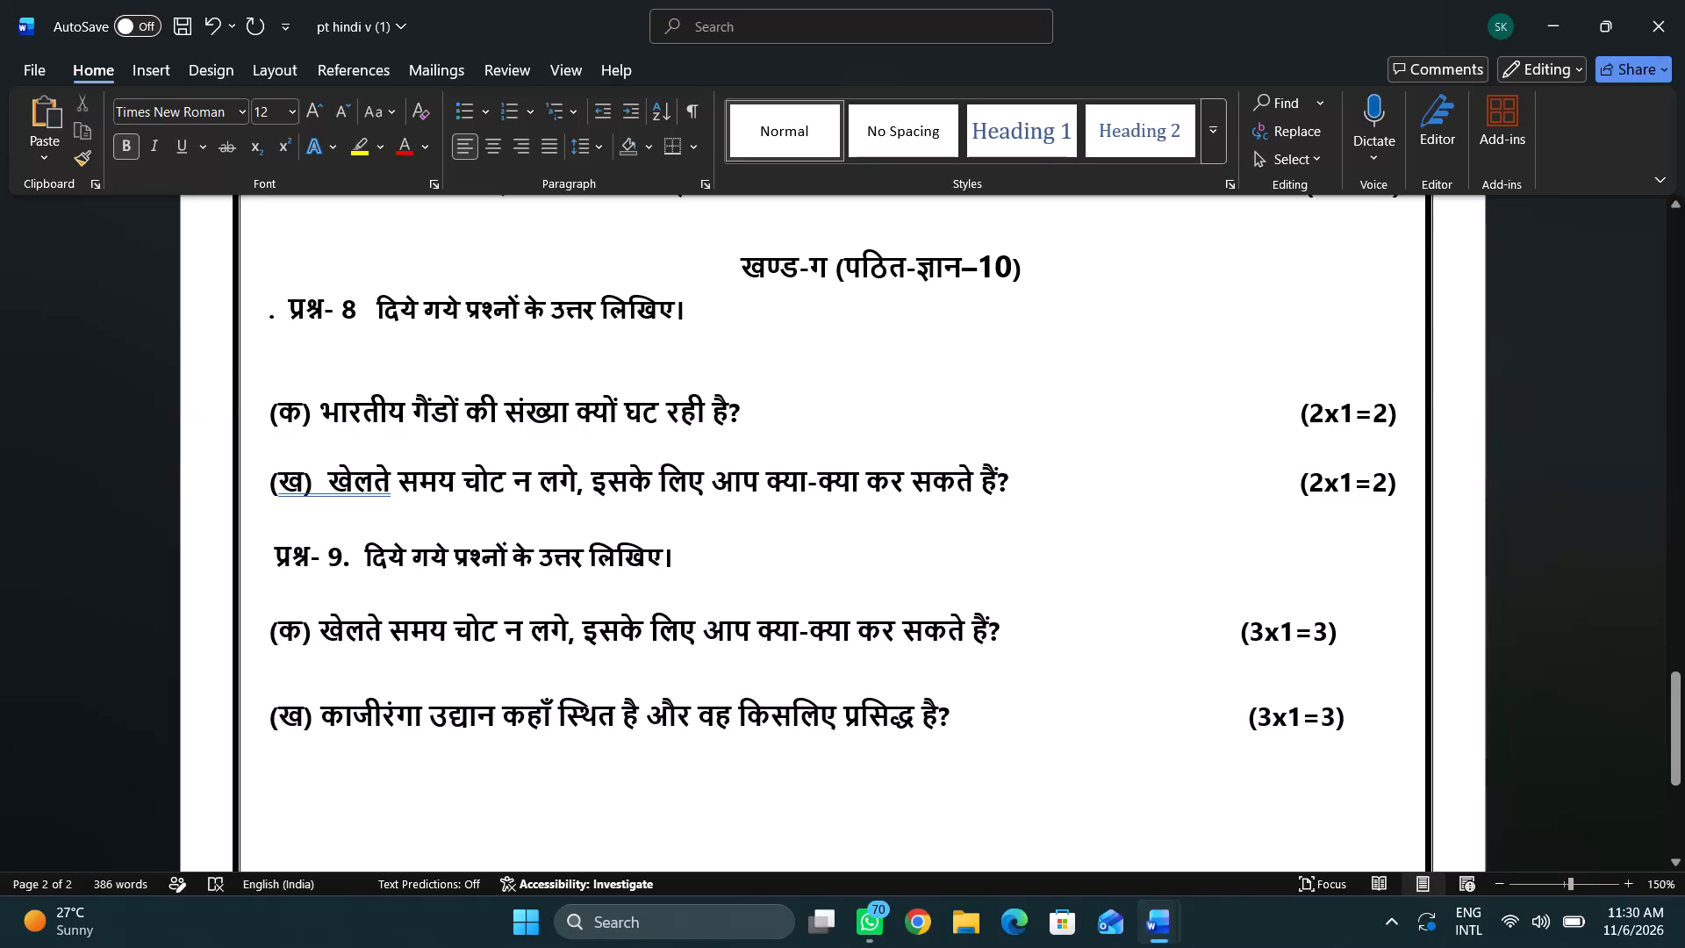
Delete the stray dot and leading spaces before the प्रश्न- 8 label so it starts at the margin.
key(BackSpace)
key(BackSpace)
key(BackSpace)
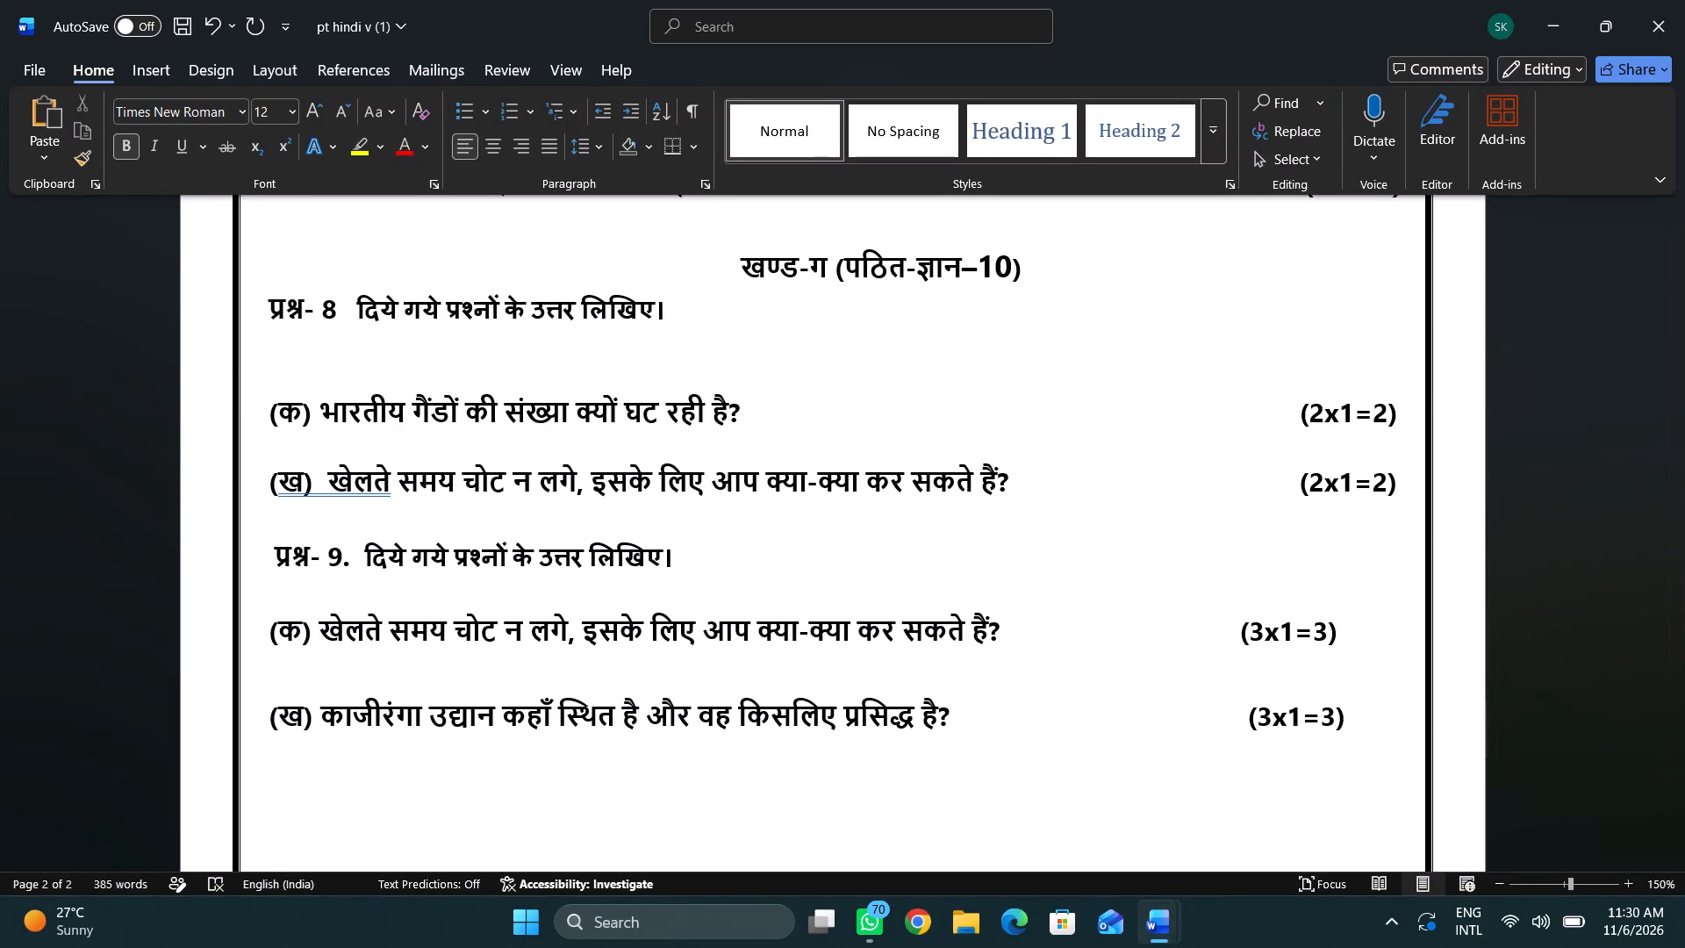
Add spaces before (3x1=3) on the (क) line under प्रश्न- 9 to align its marks with the marks above.
click(1081, 637)
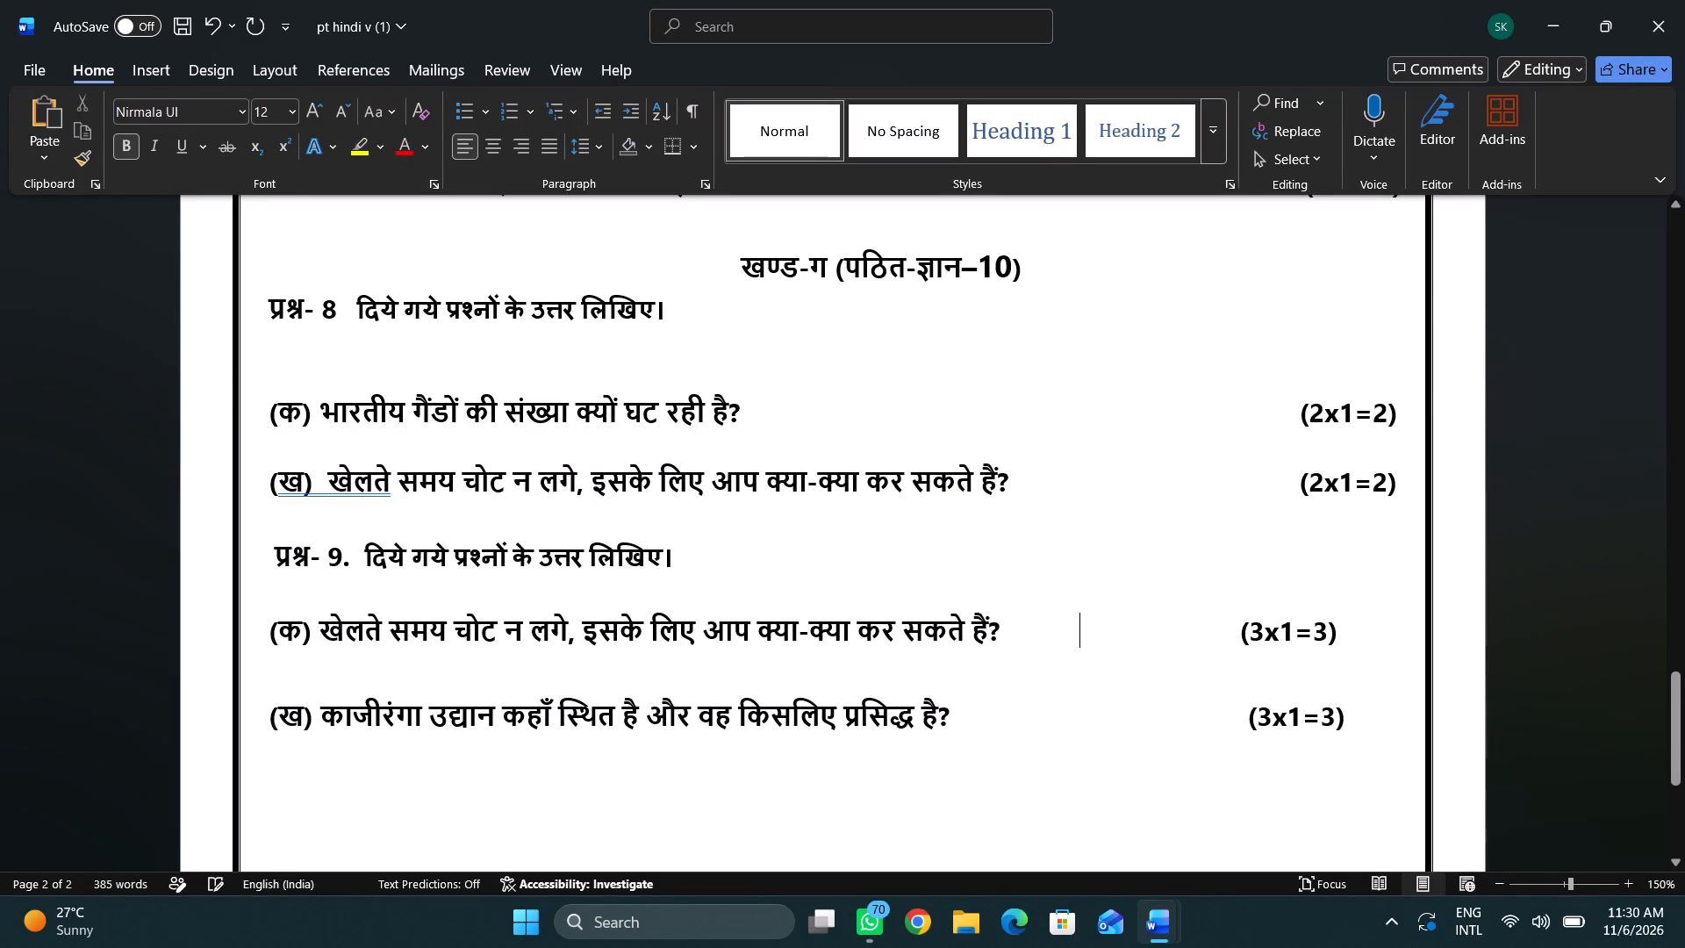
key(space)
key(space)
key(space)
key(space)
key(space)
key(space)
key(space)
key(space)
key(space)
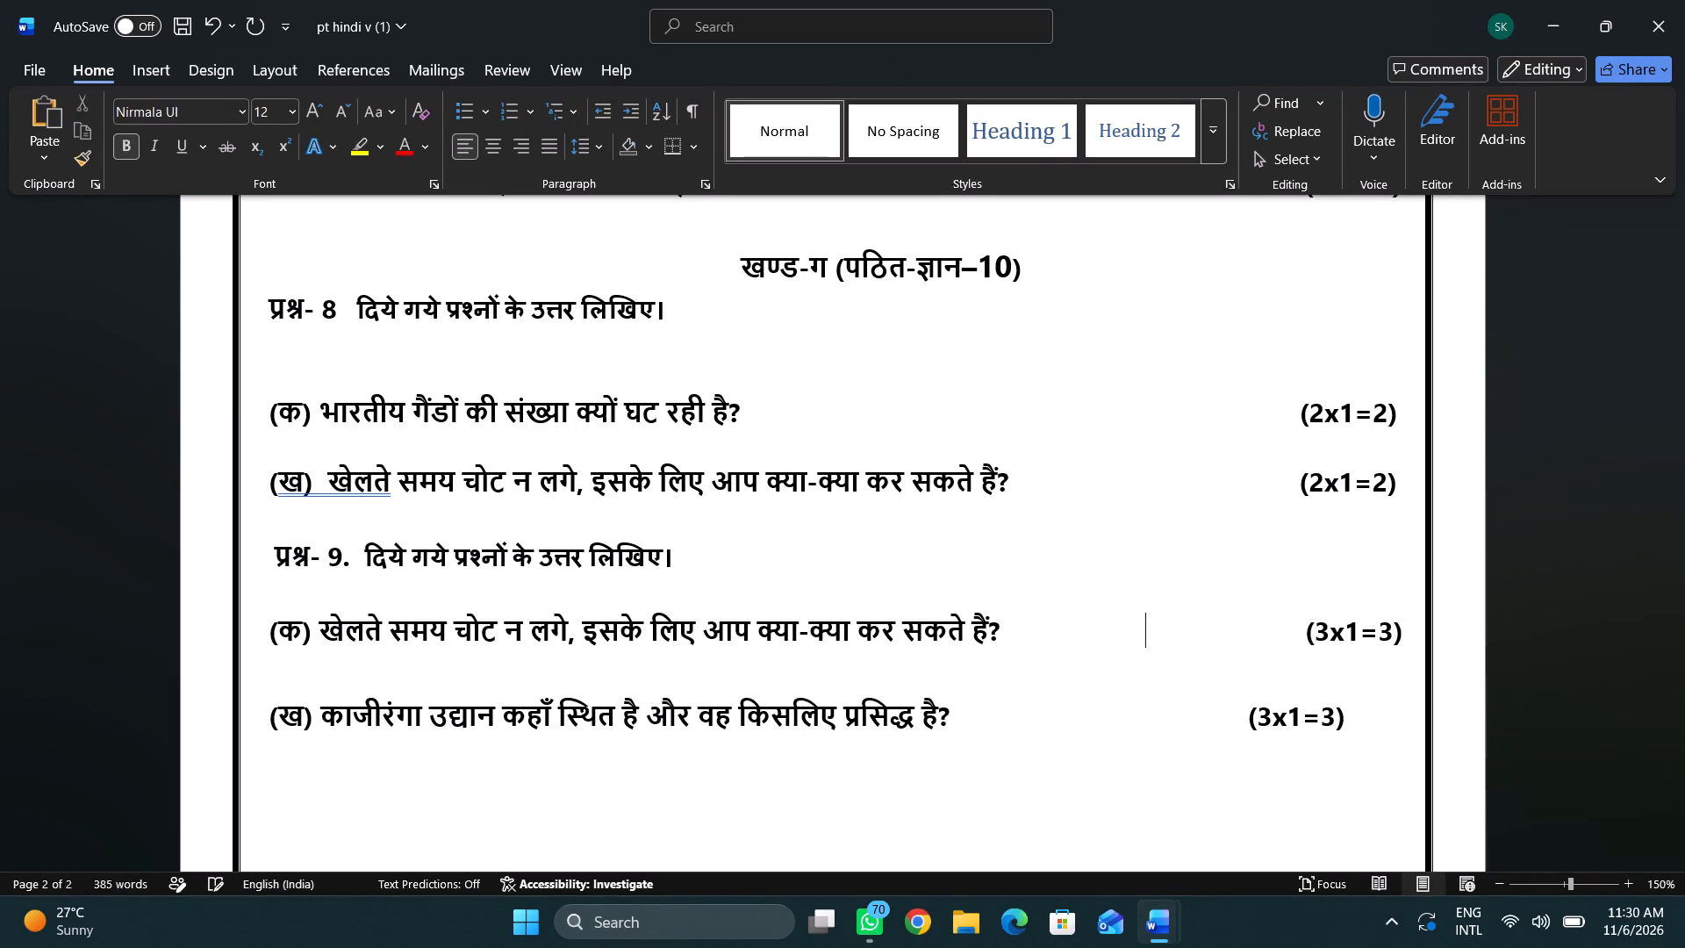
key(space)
key(BackSpace)
Add spaces before (3x1=3) on the (ख) काजीरंगा line under प्रश्न- 9 to align its marks with the other questions.
click(1038, 720)
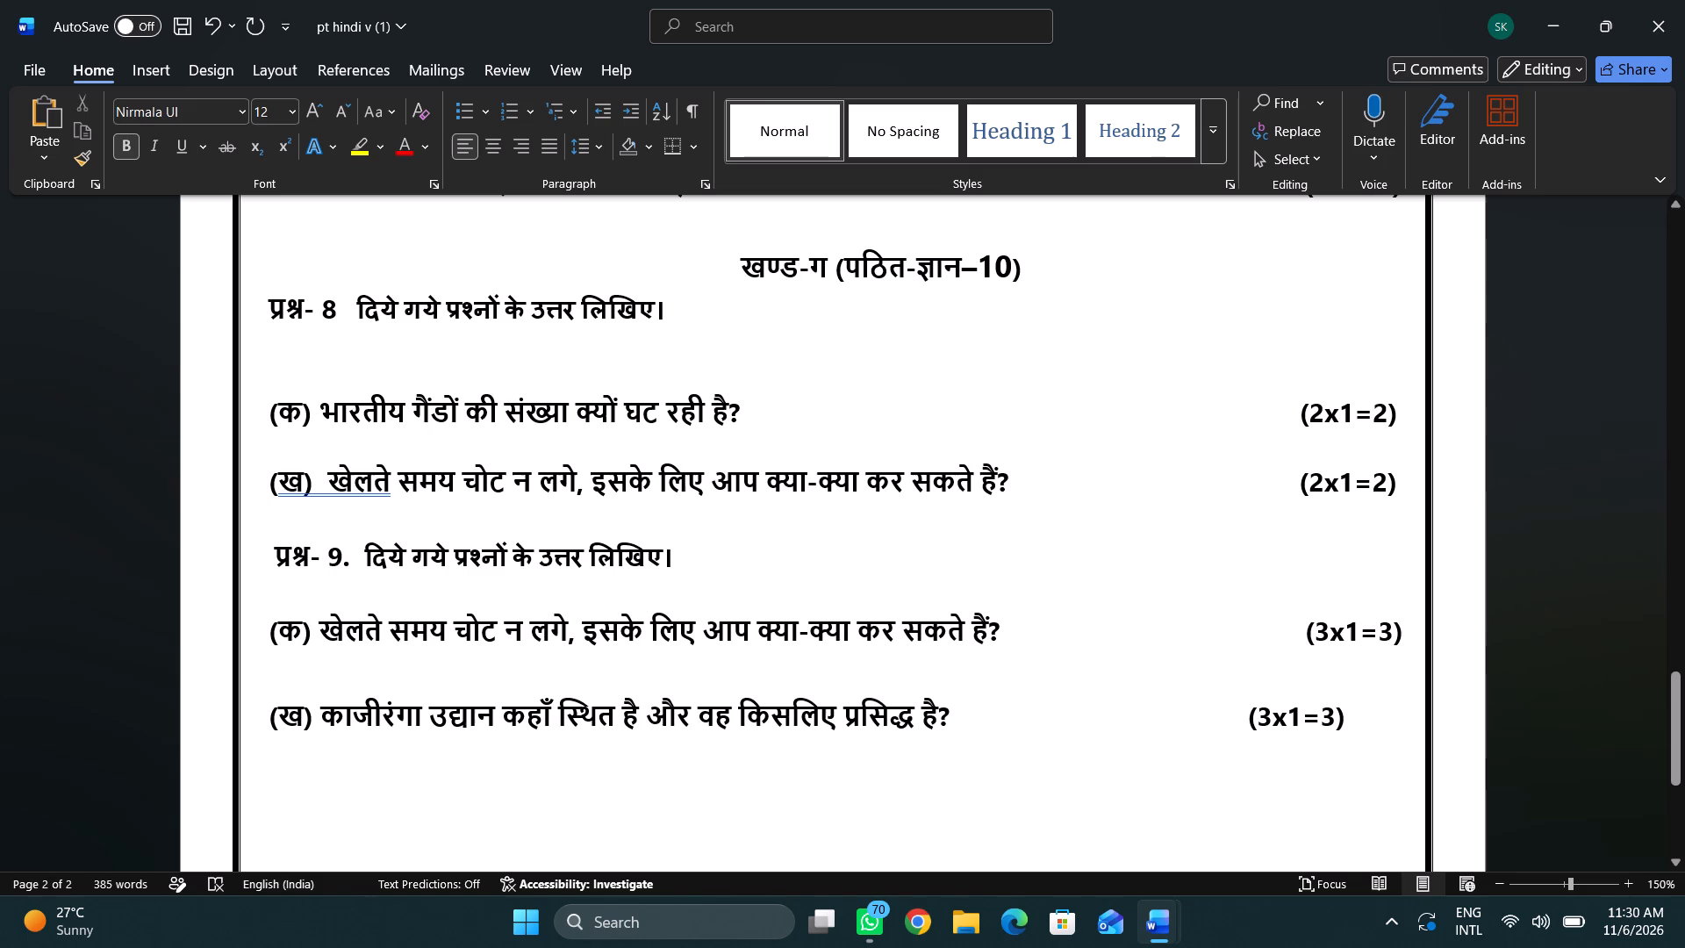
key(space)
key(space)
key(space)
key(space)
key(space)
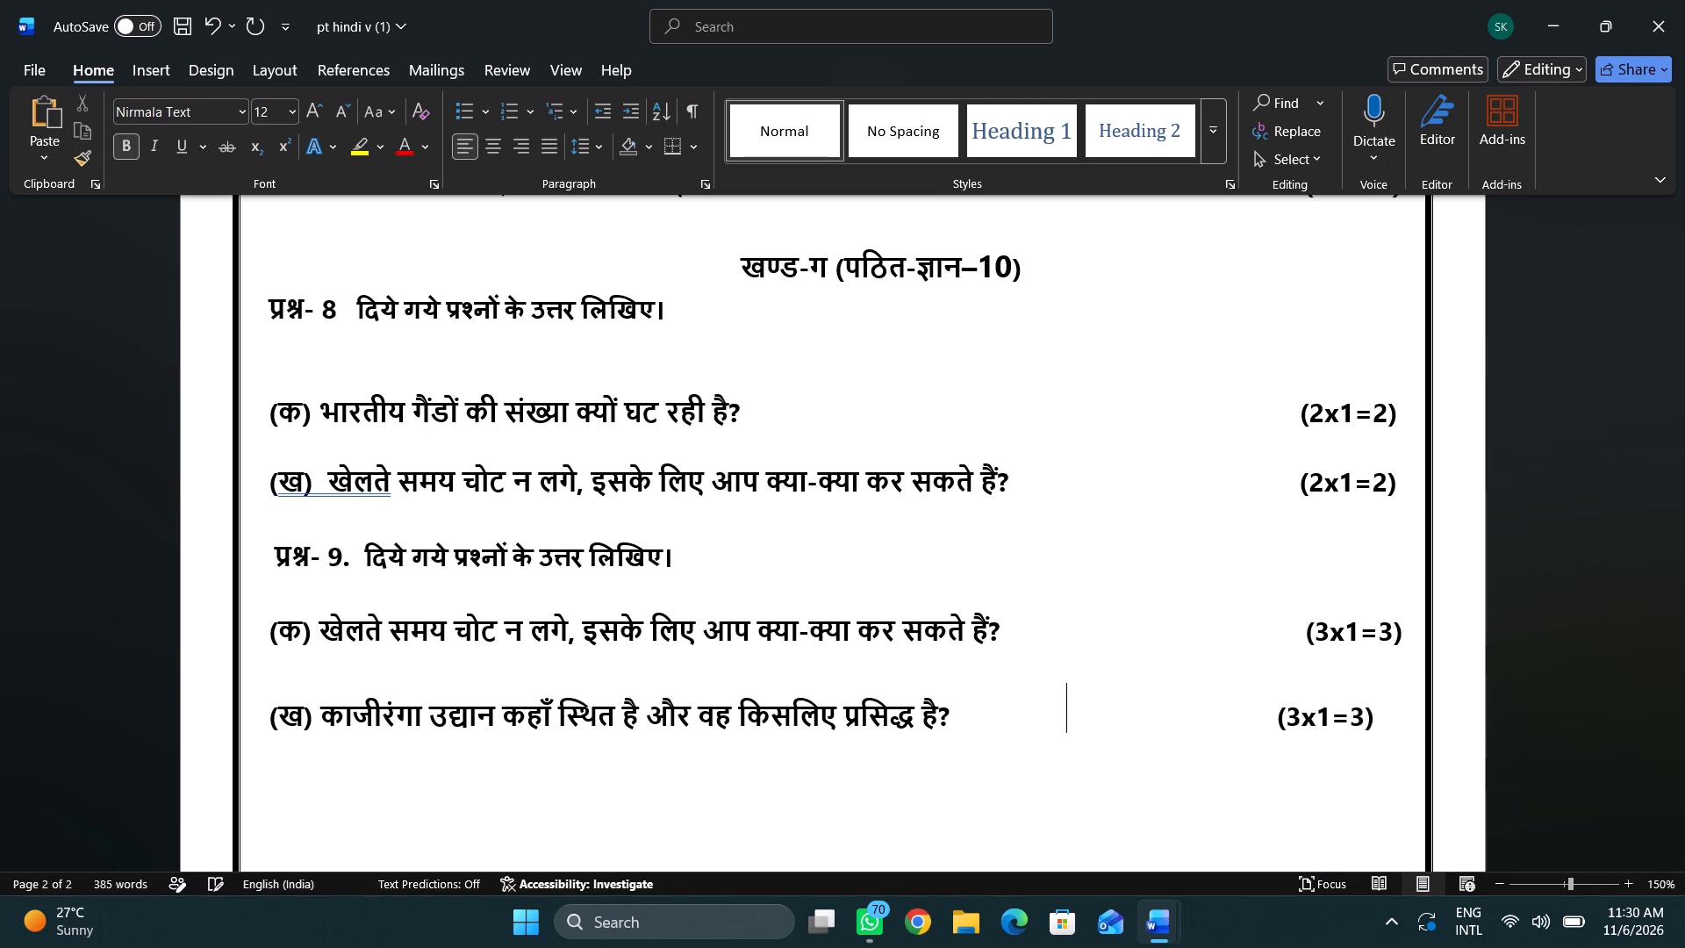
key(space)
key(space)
Review the paper's layout and marks alignment from the end of page 2 back up to प्रश्न-1 on page 1.
scroll(1038, 720, down, 3)
scroll(1038, 720, up, 1)
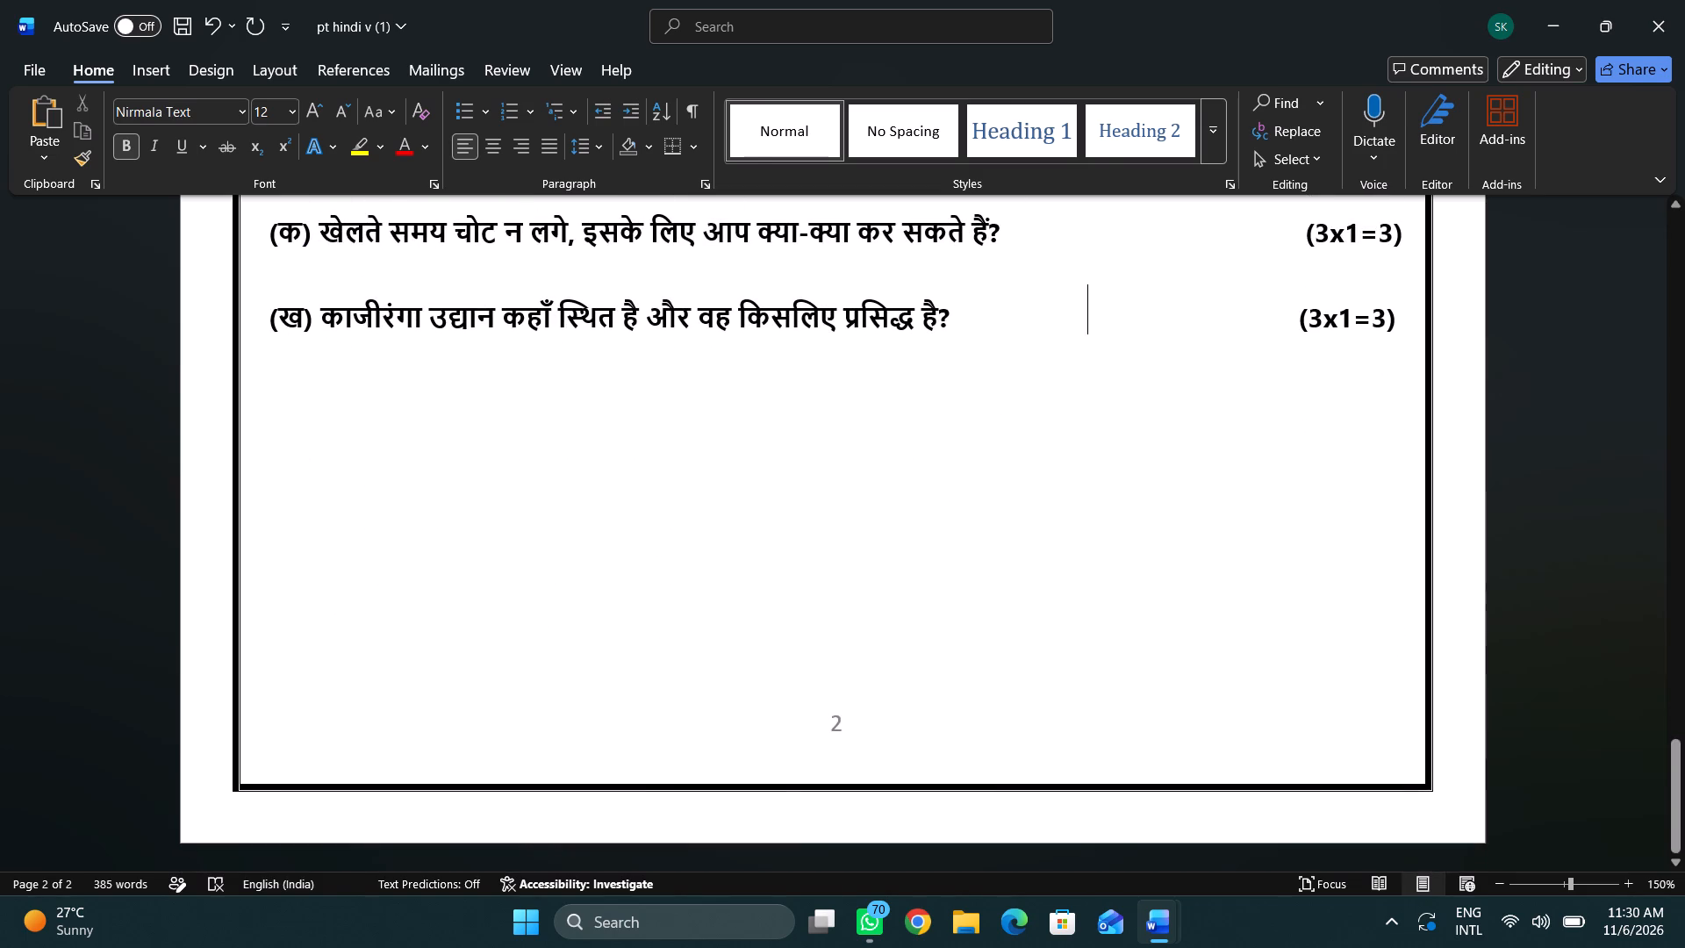
scroll(1038, 720, up, 1)
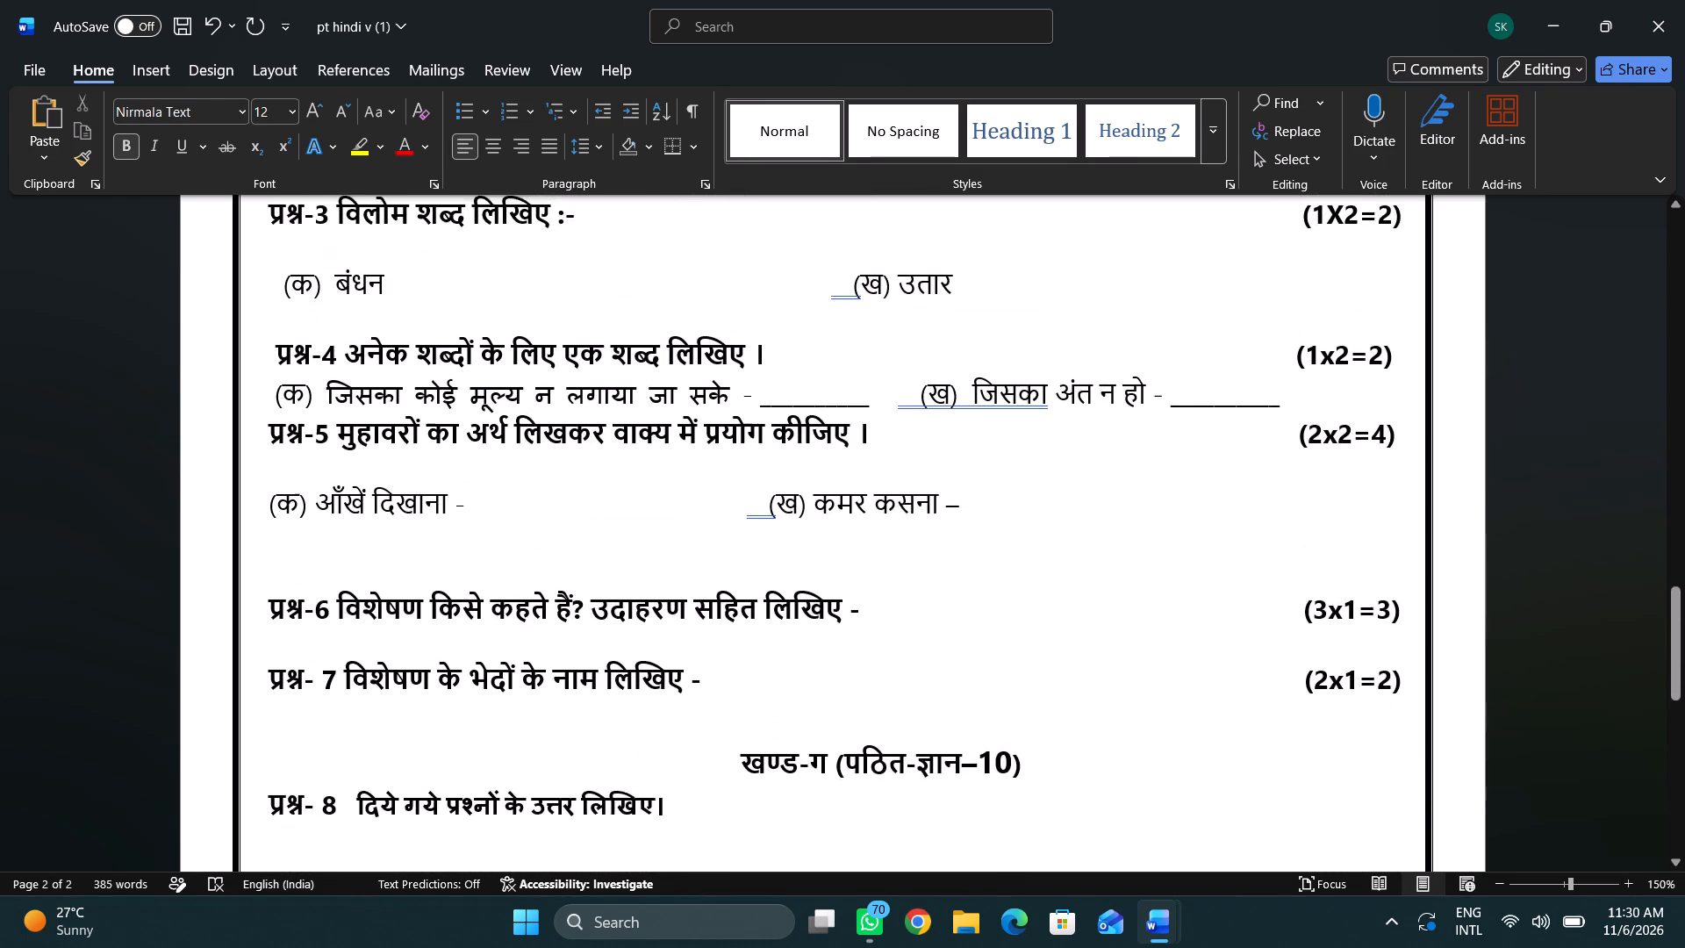
scroll(1038, 720, up, 1)
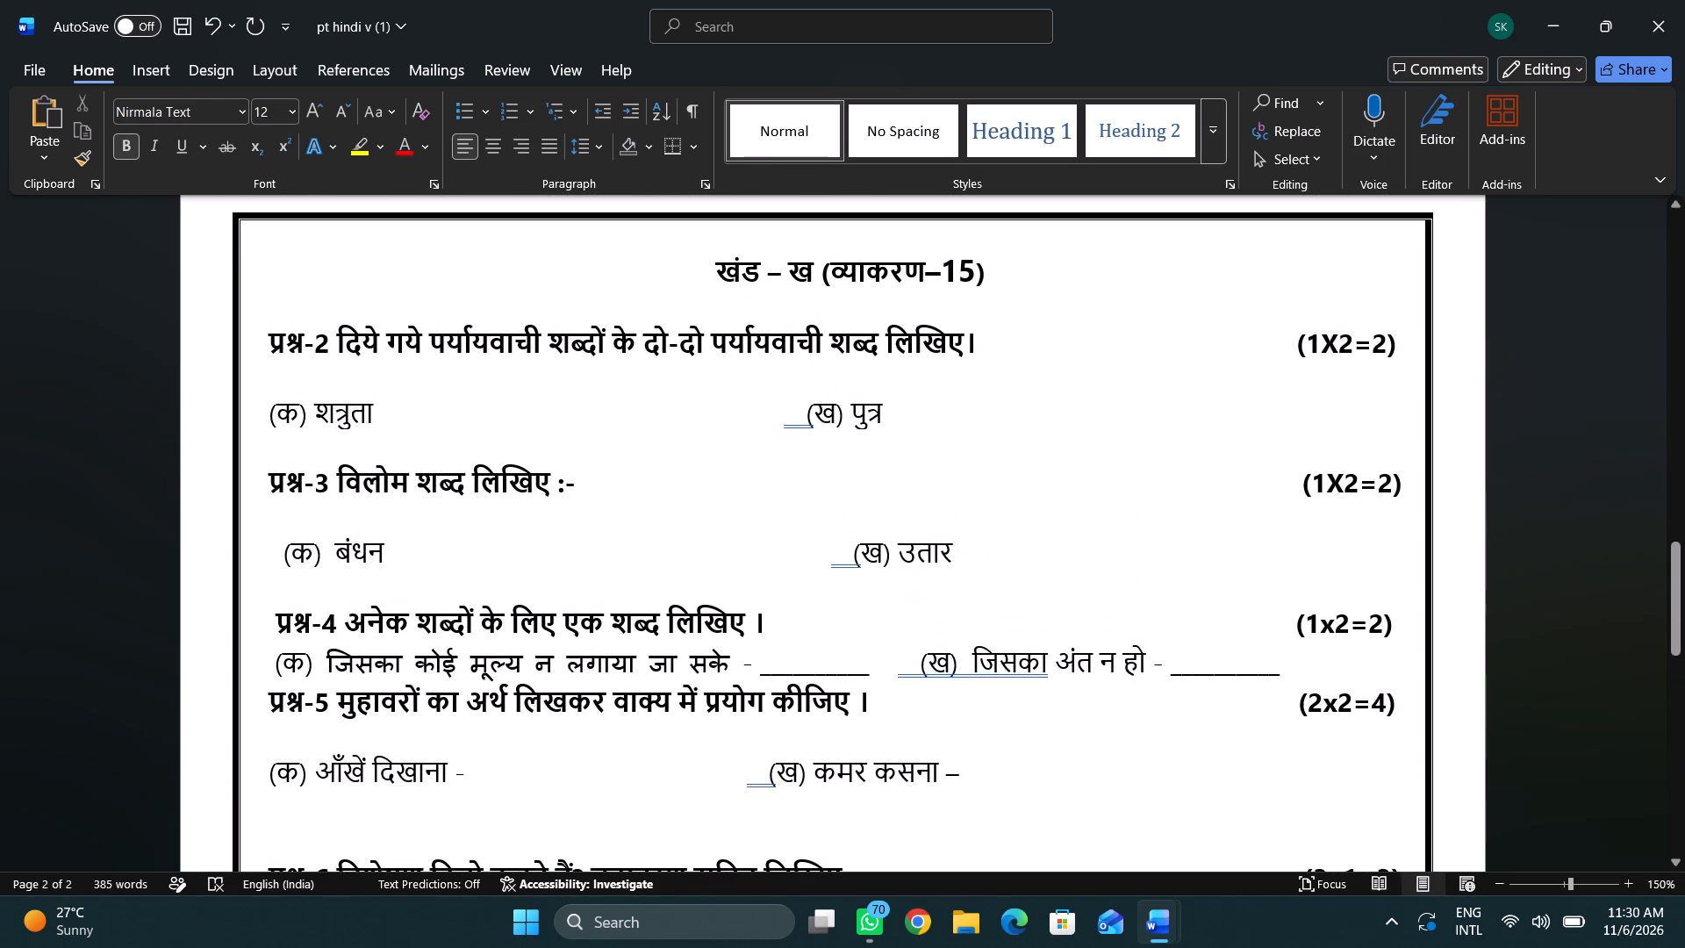
scroll(1038, 720, up, 1)
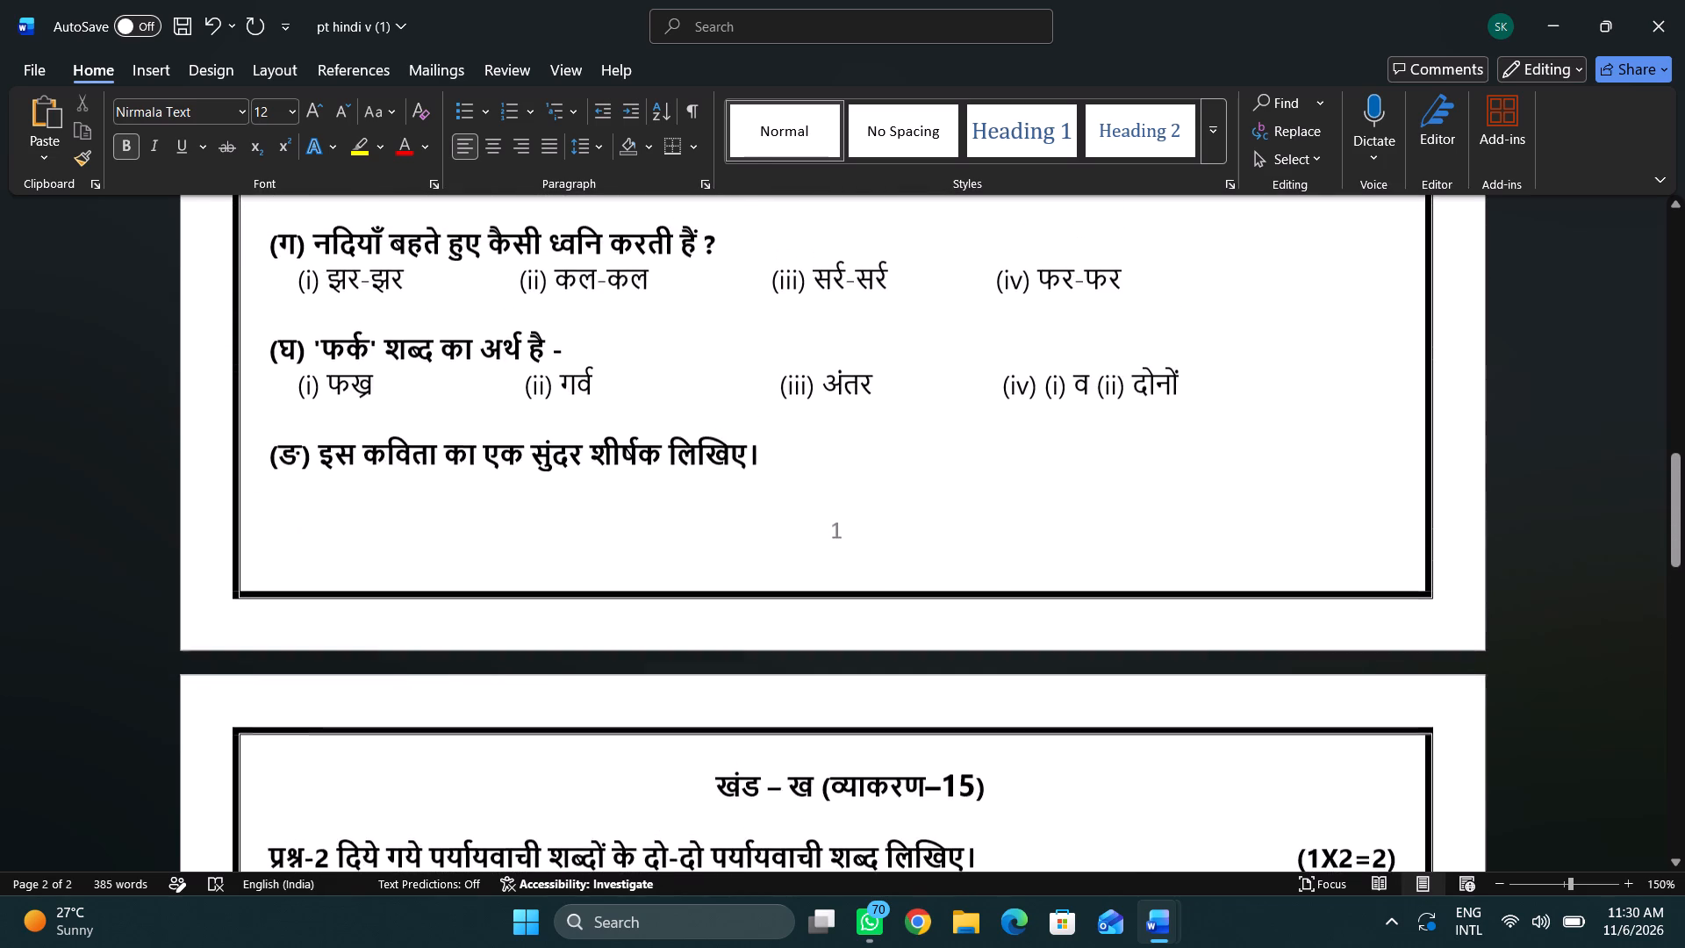
scroll(1038, 720, up, 2)
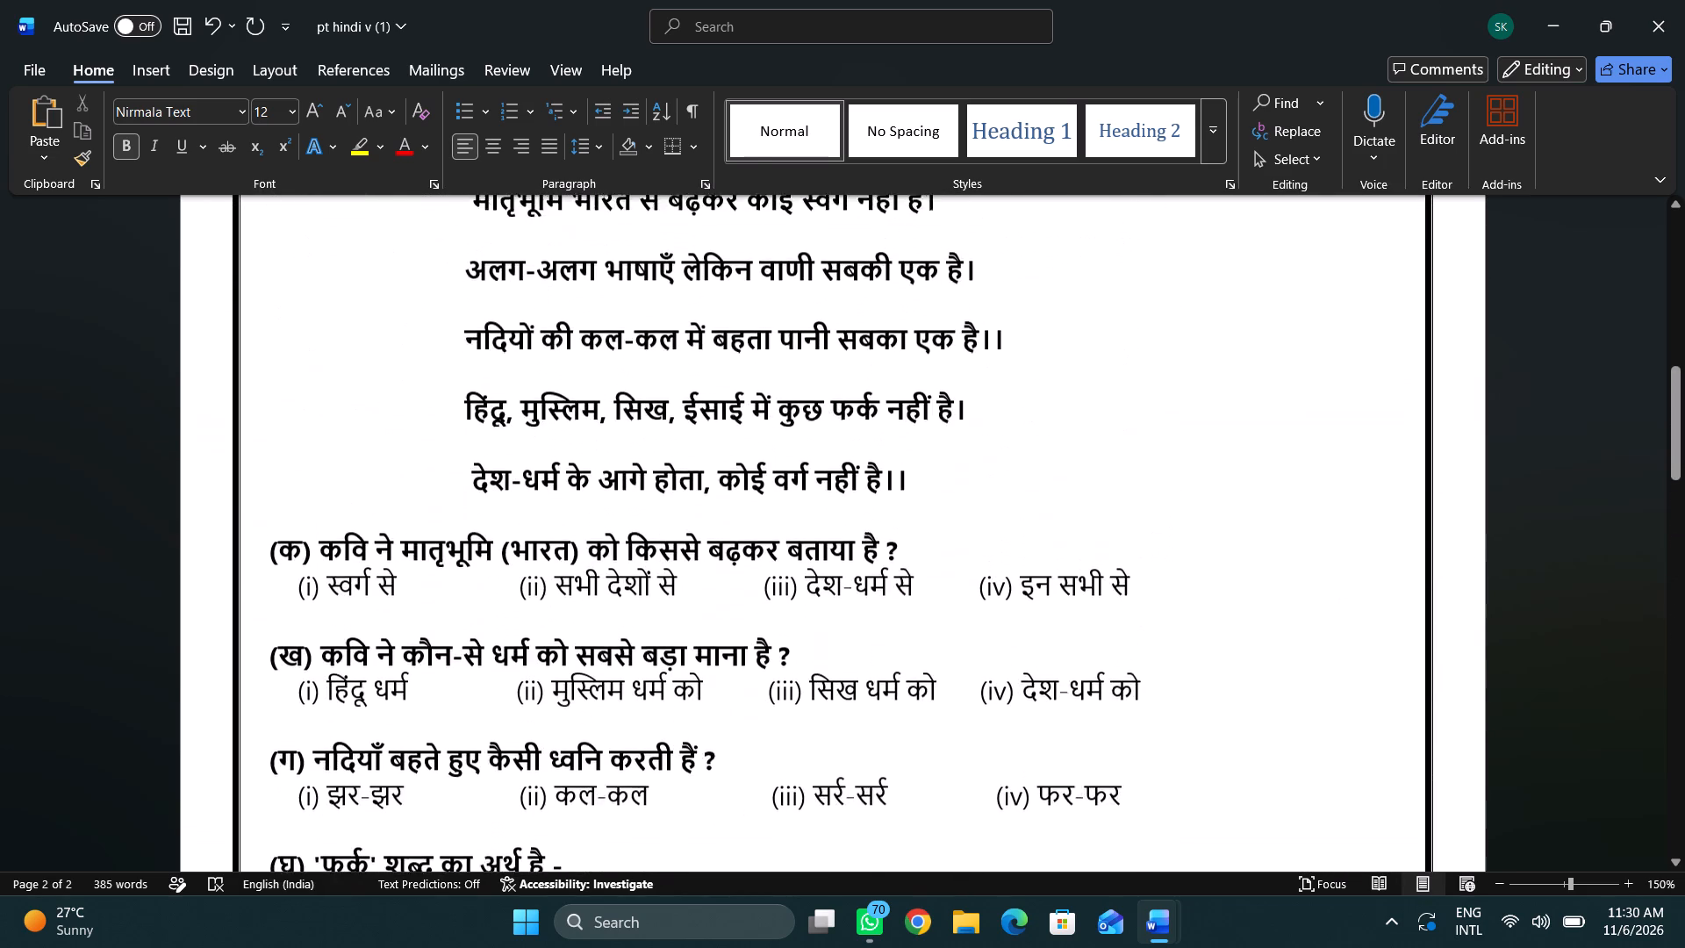
scroll(1038, 720, up, 1)
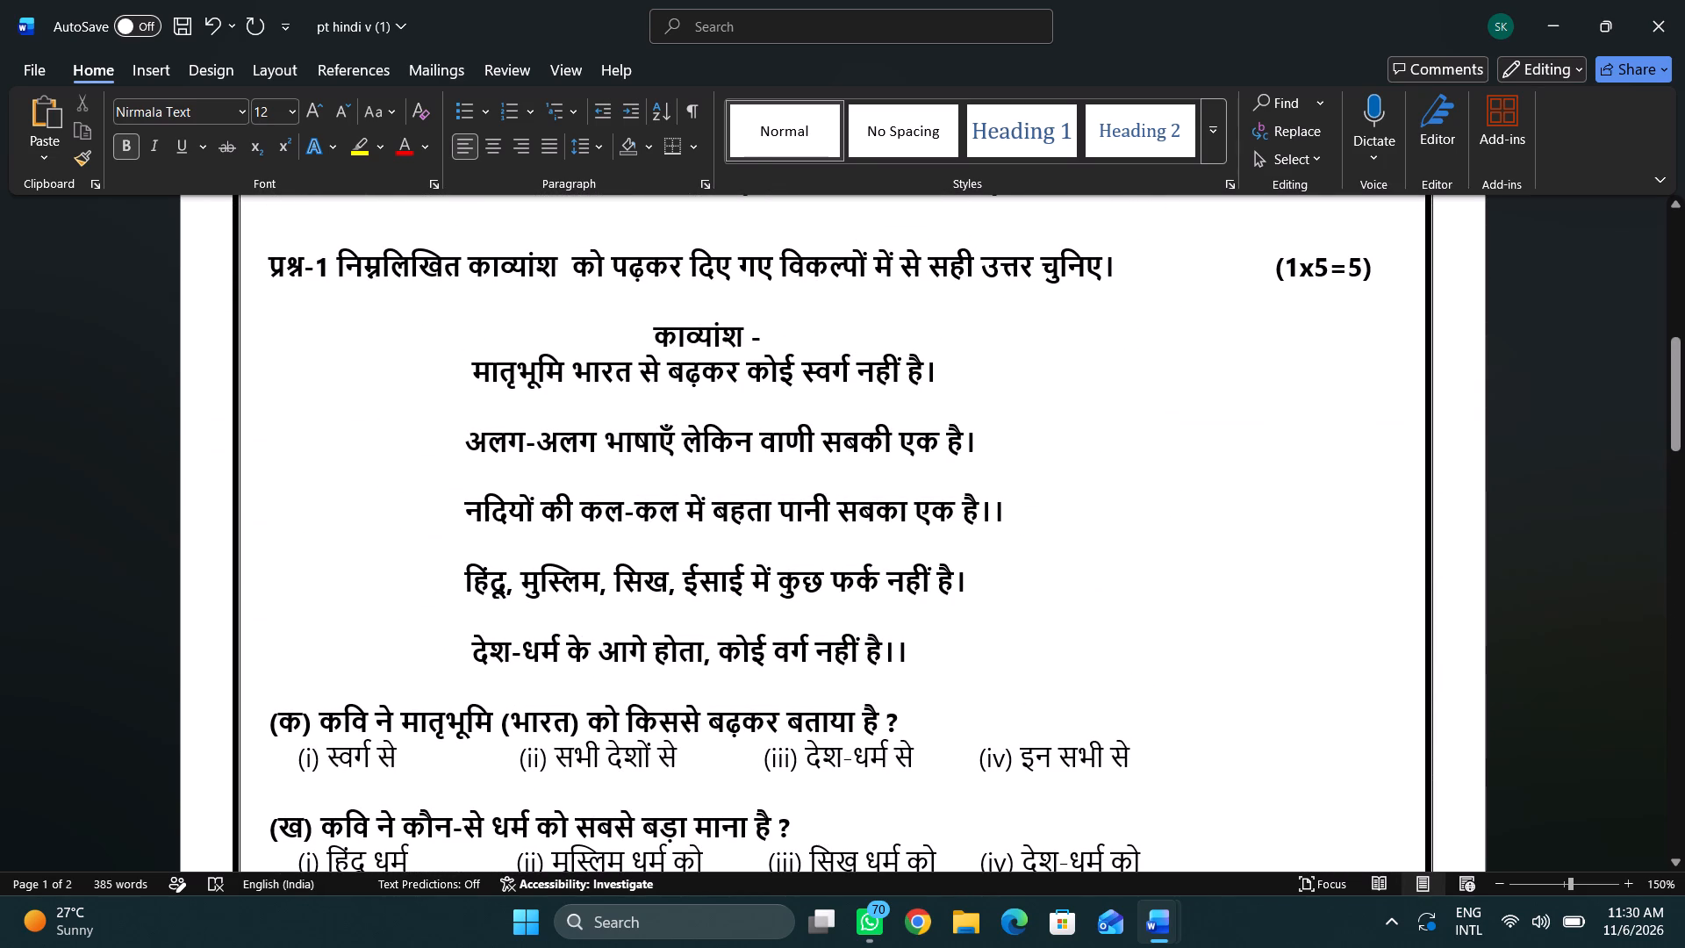
Review the question paper from the खंड-क poem through the खंड-ख grammar questions to प्रश्न- 8 and प्रश्न- 9 in खण्ड-ग.
scroll(601, 521, down, 1)
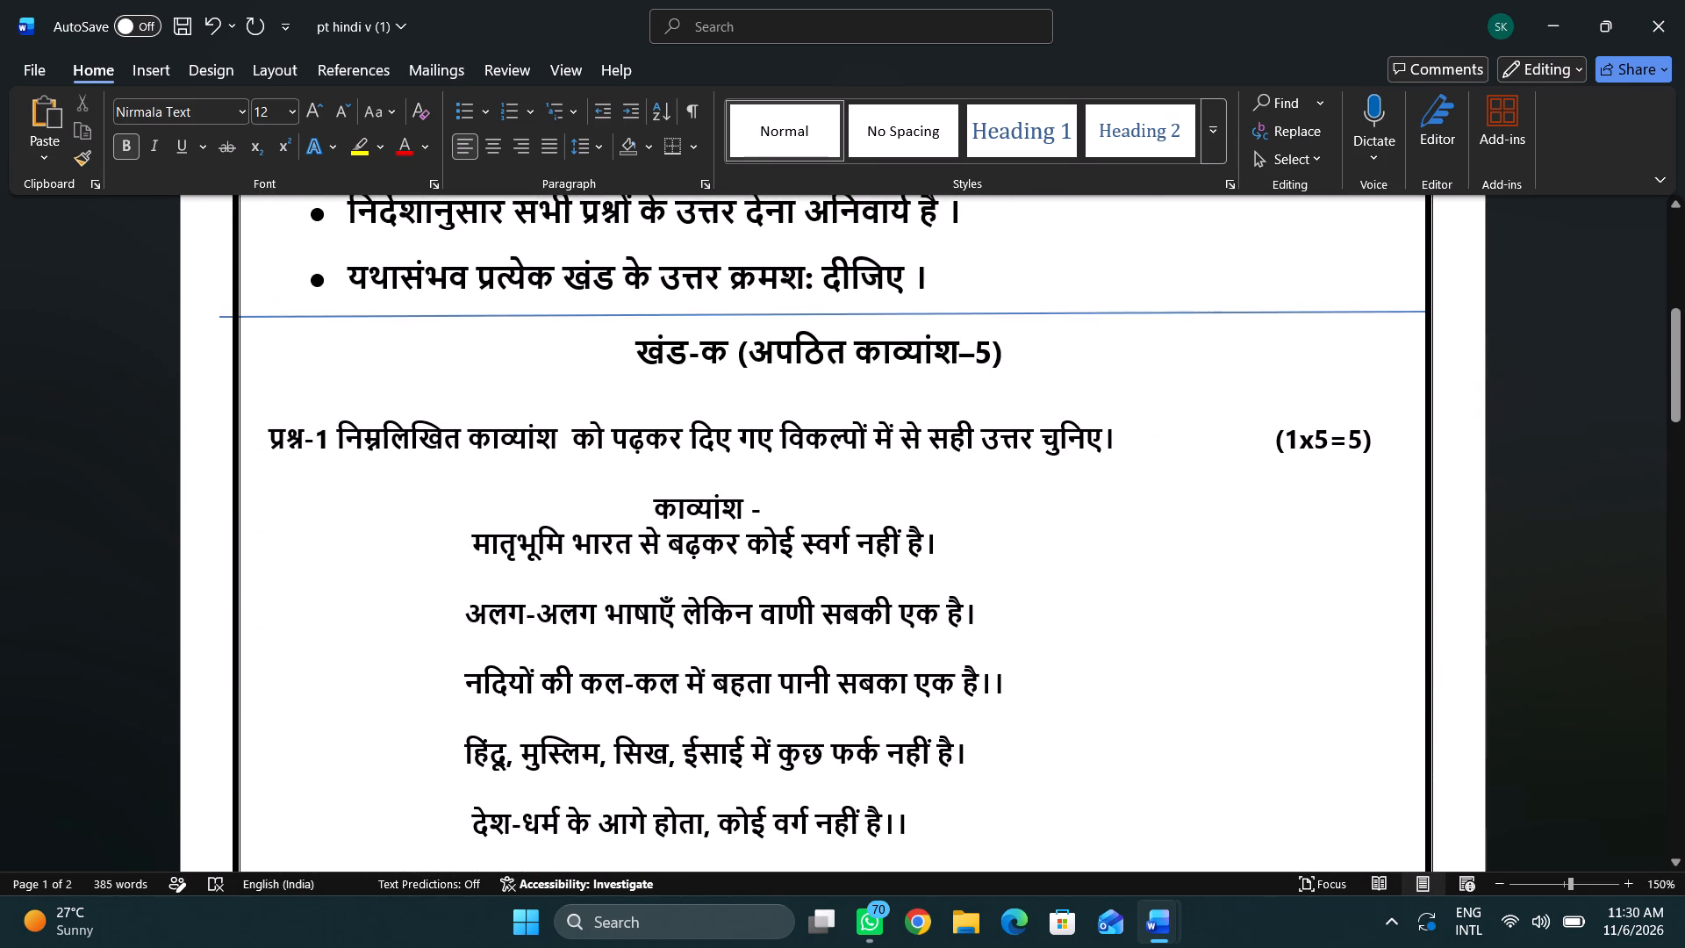
scroll(601, 521, down, 2)
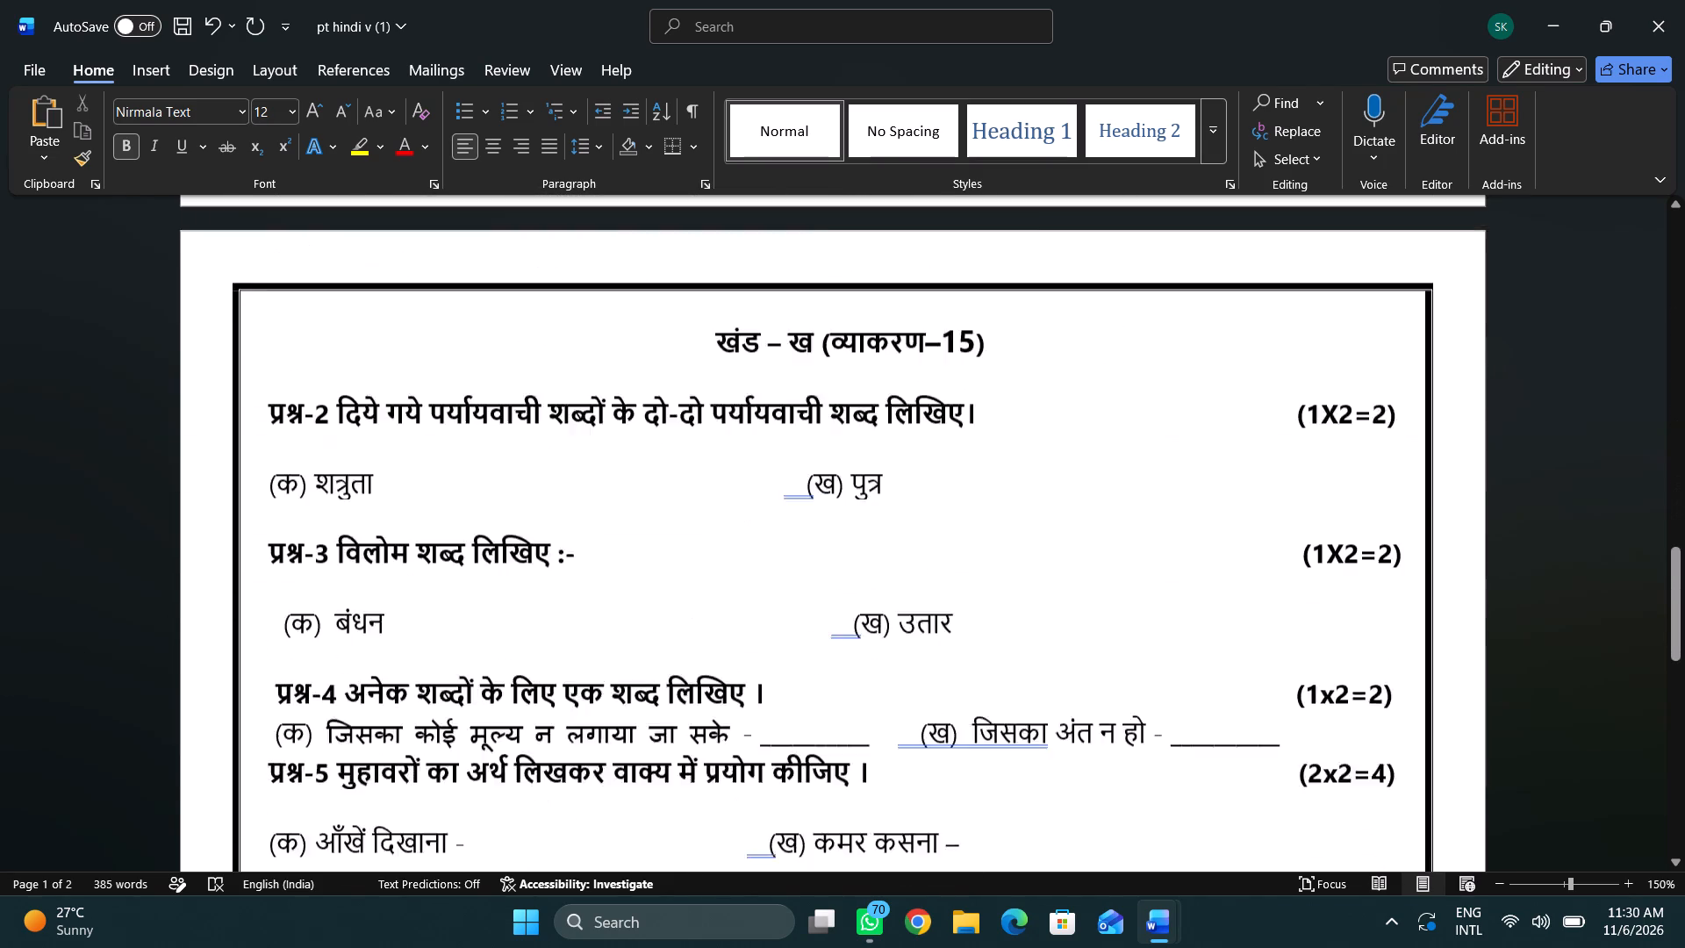
scroll(601, 521, down, 2)
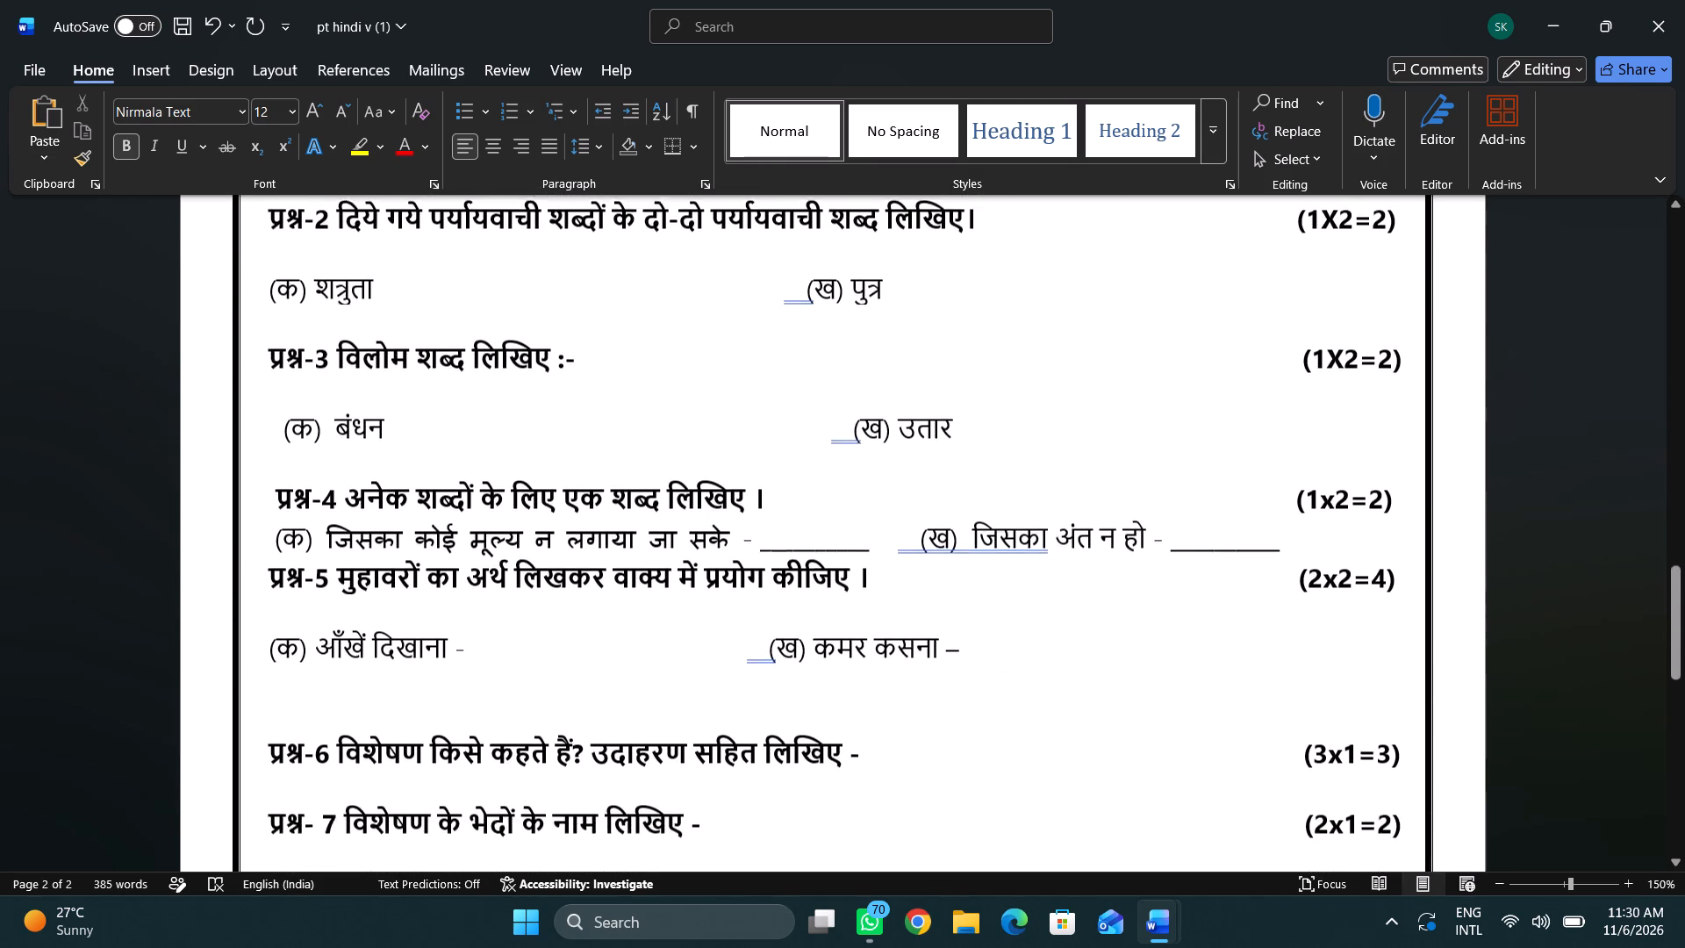
scroll(601, 521, down, 1)
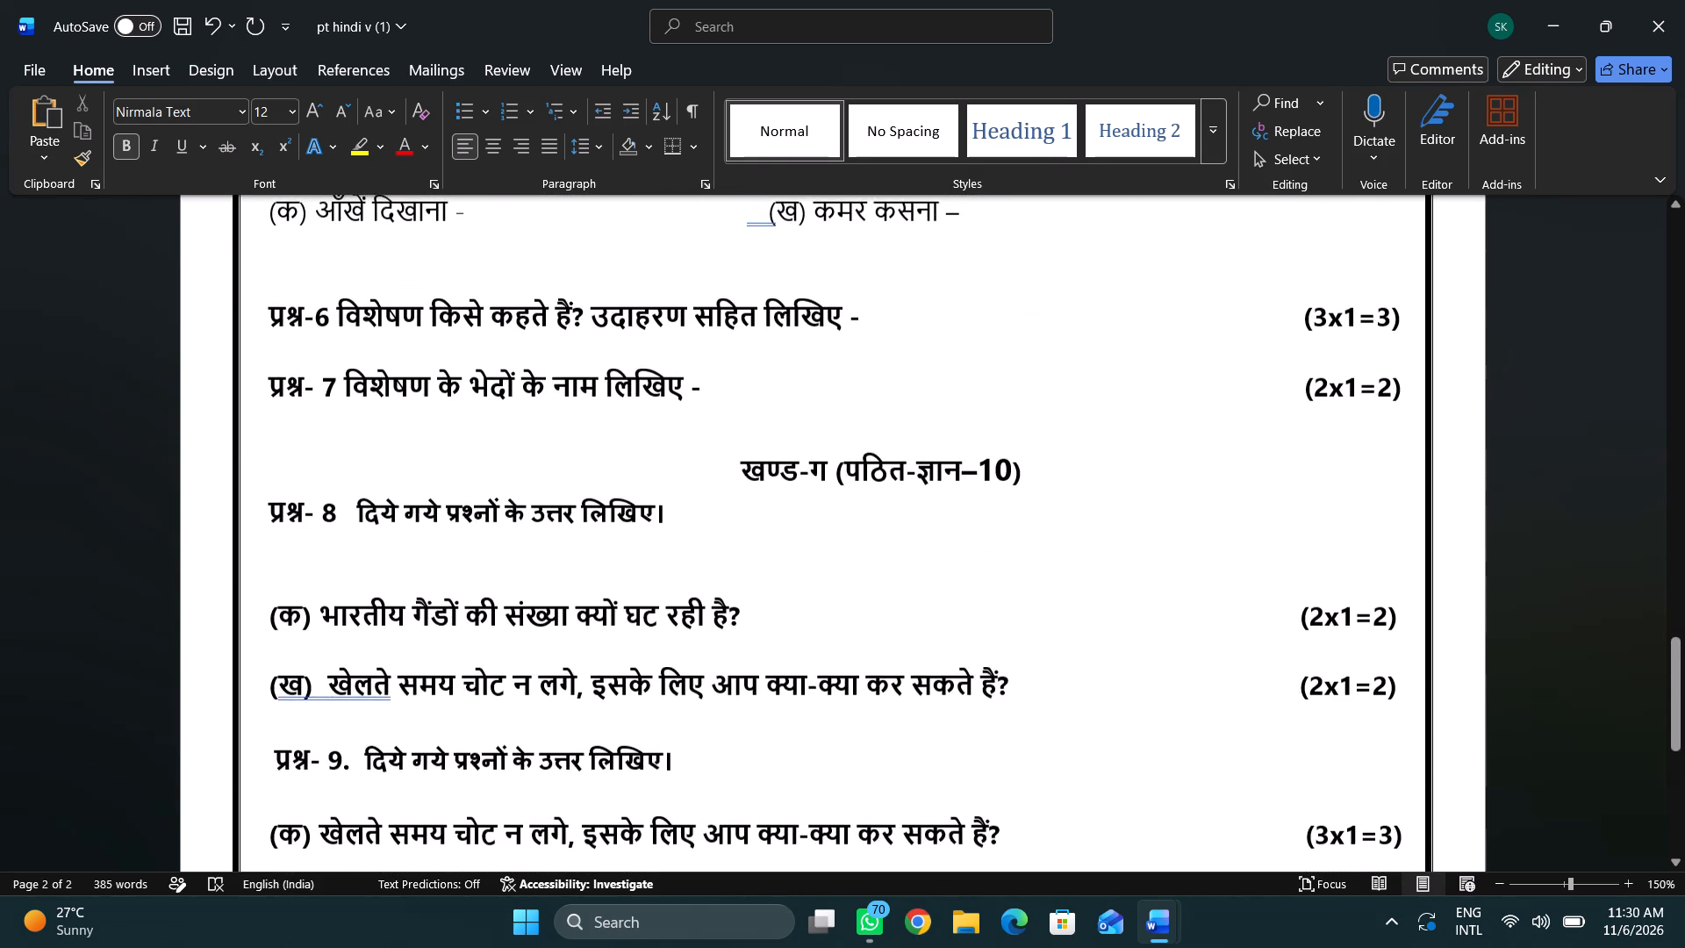
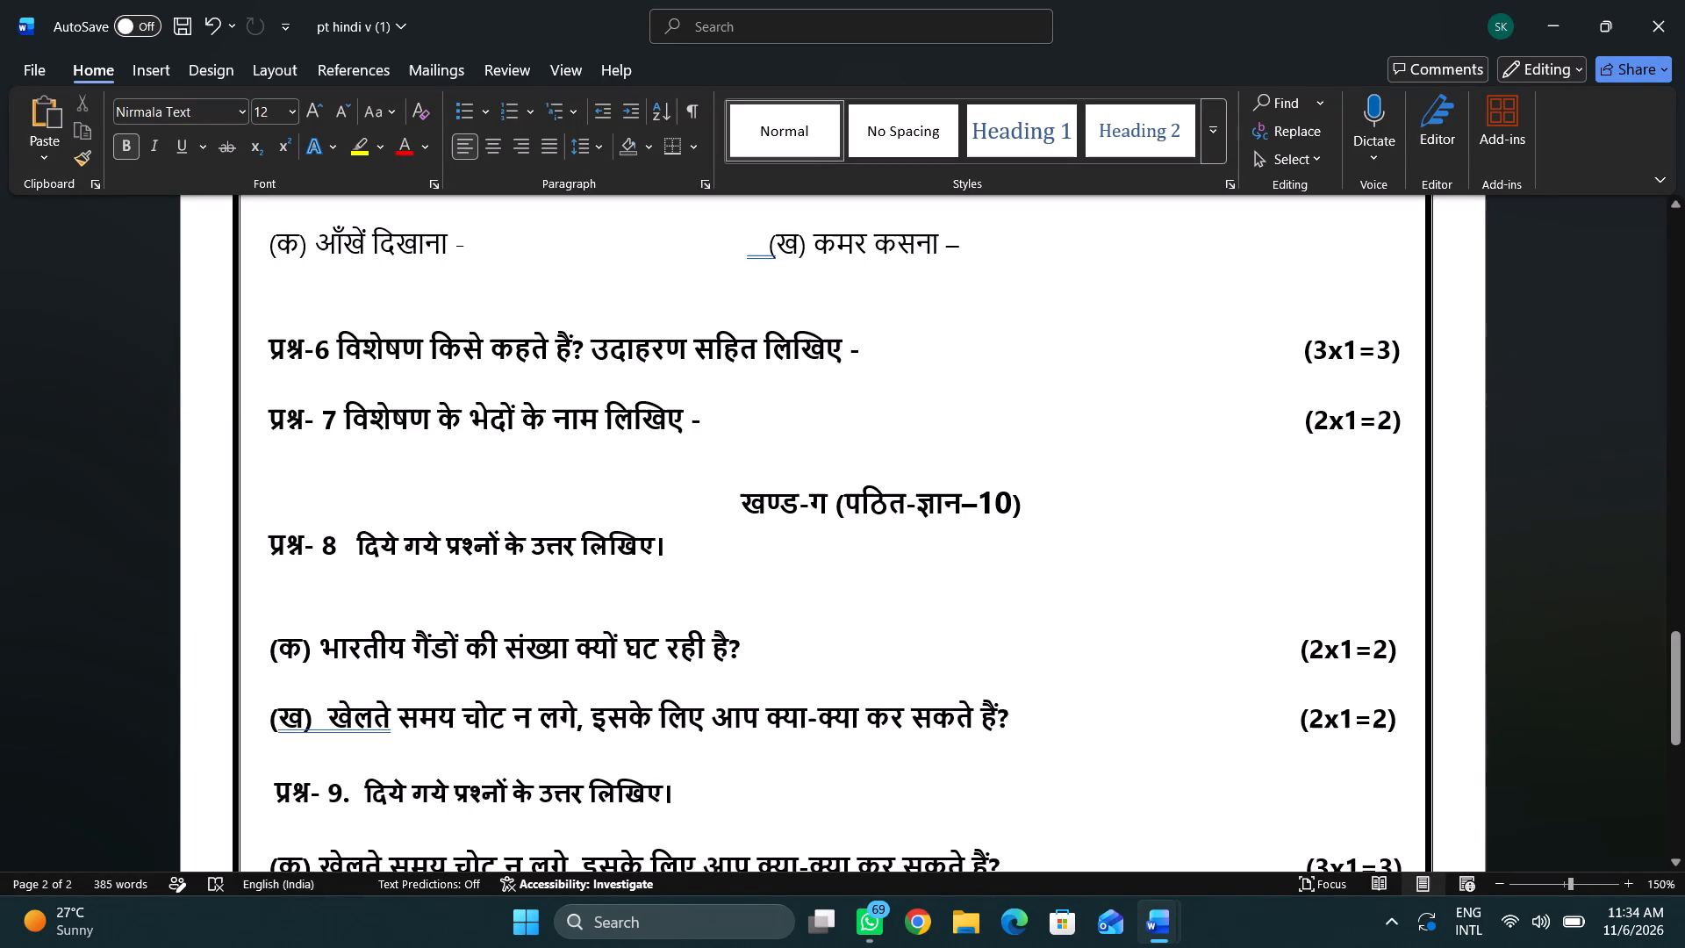
Show previews of the open Word documents to choose between pt hindi v (1) and the HINDI PAPER FOR CLASS 5 file.
click(1161, 913)
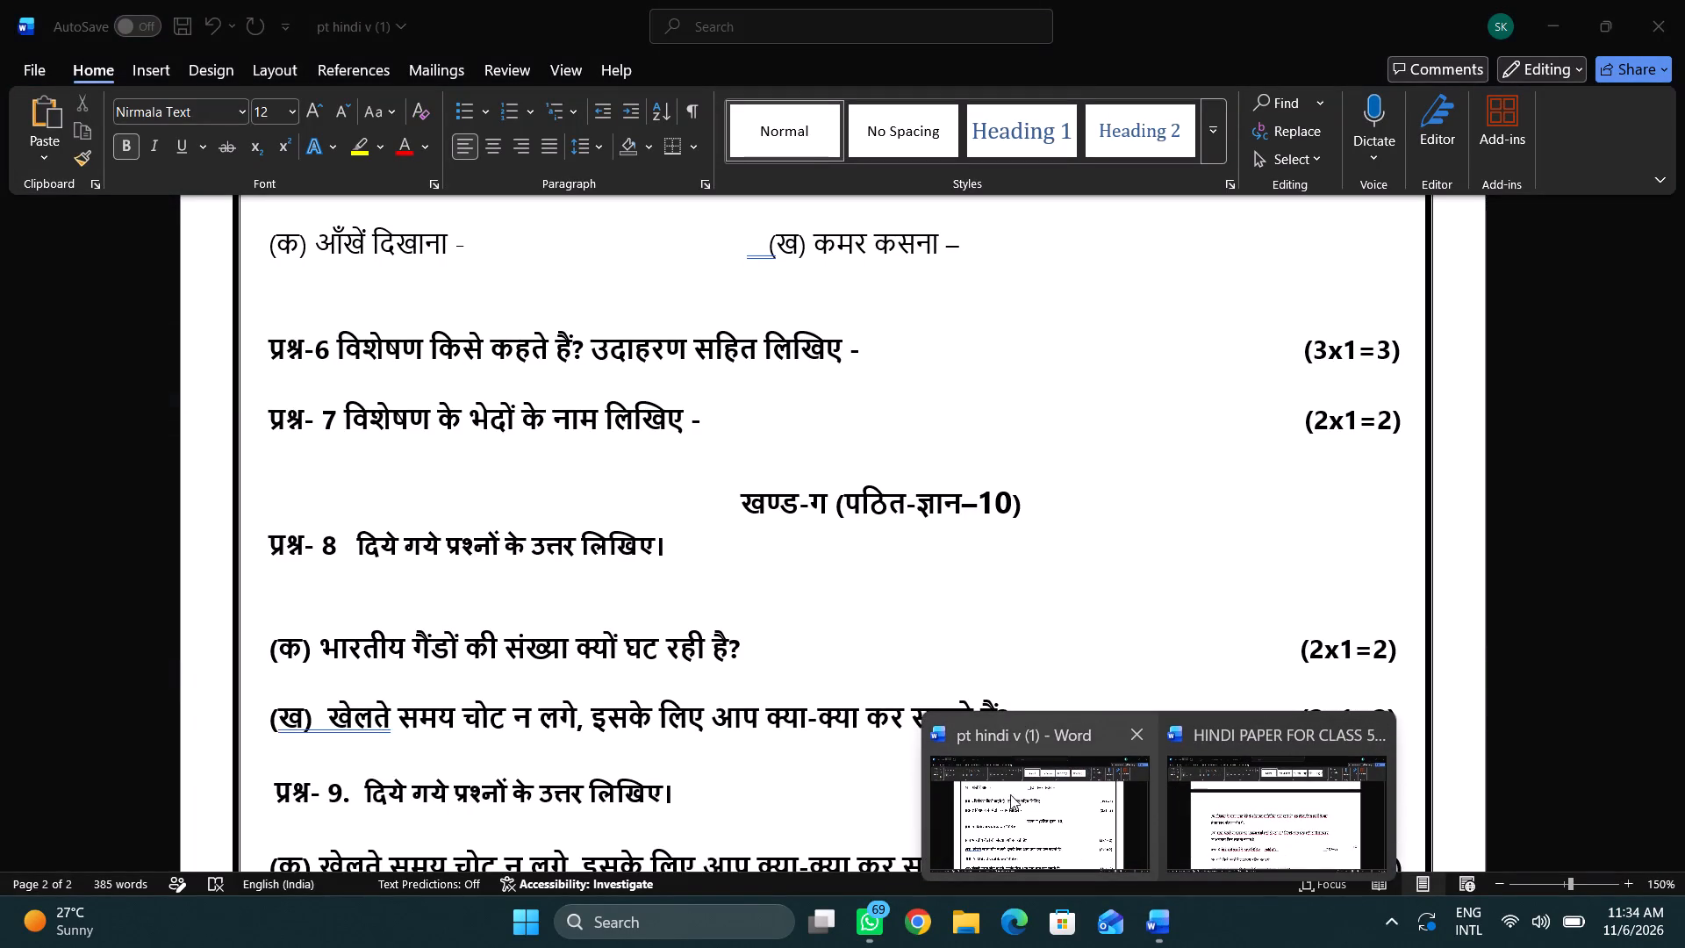
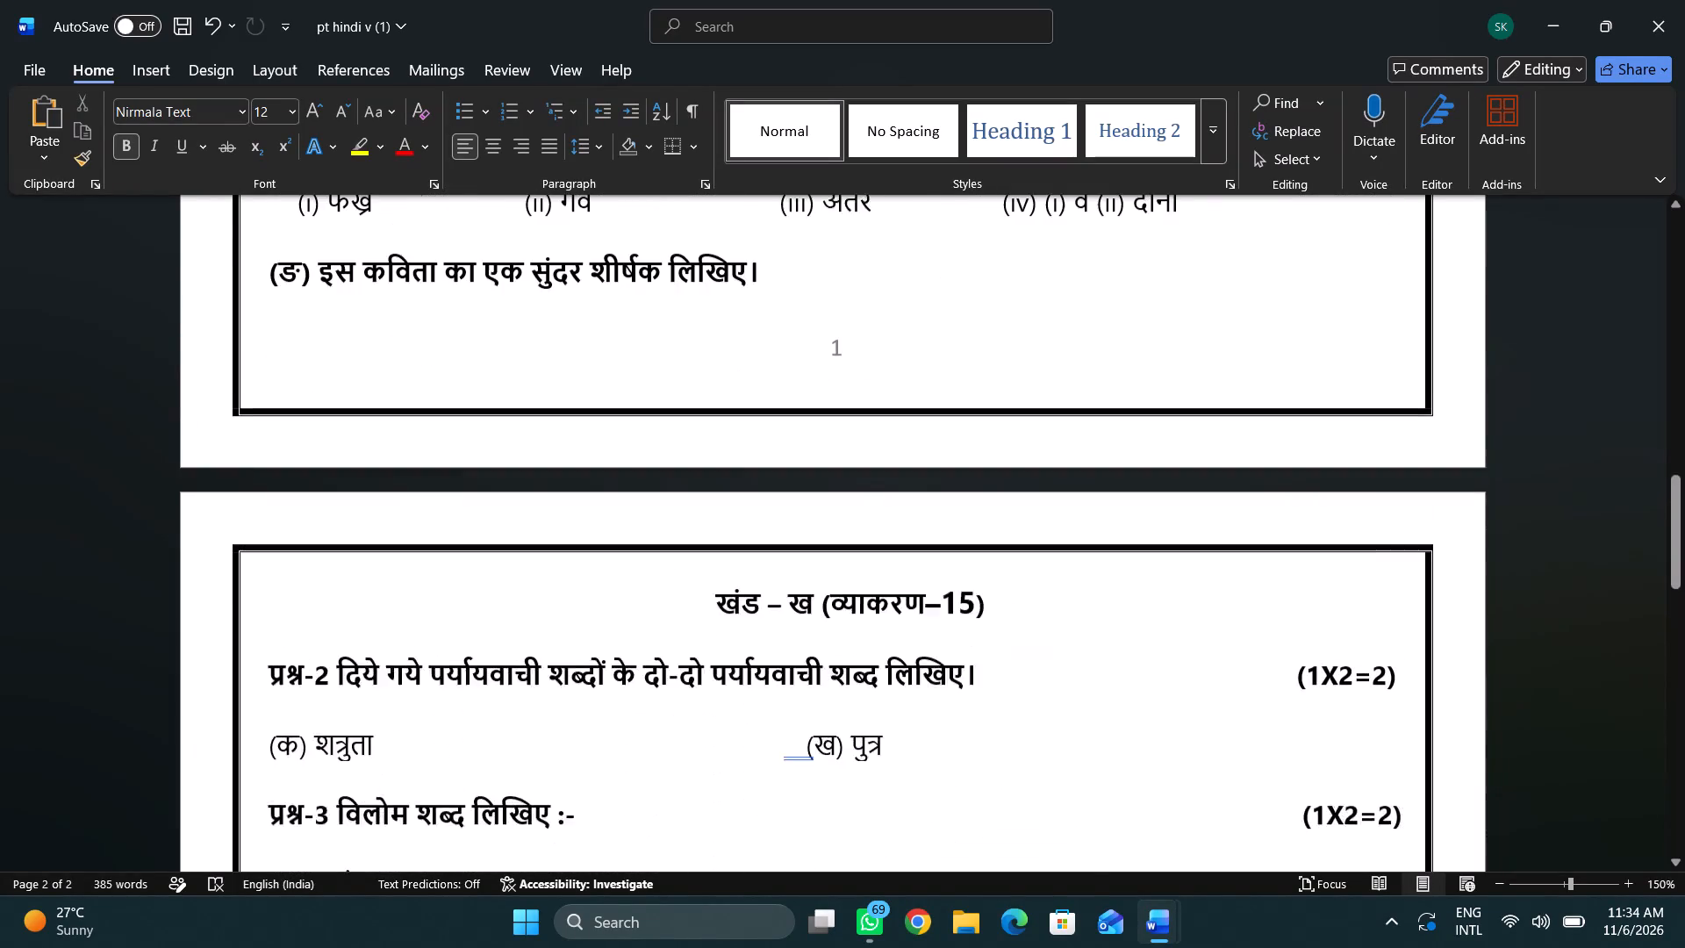
Replace प्रश्न- 7's question text and marks with the copied adjective-and-noun question and its three sentences.
scroll(860, 669, down, 2)
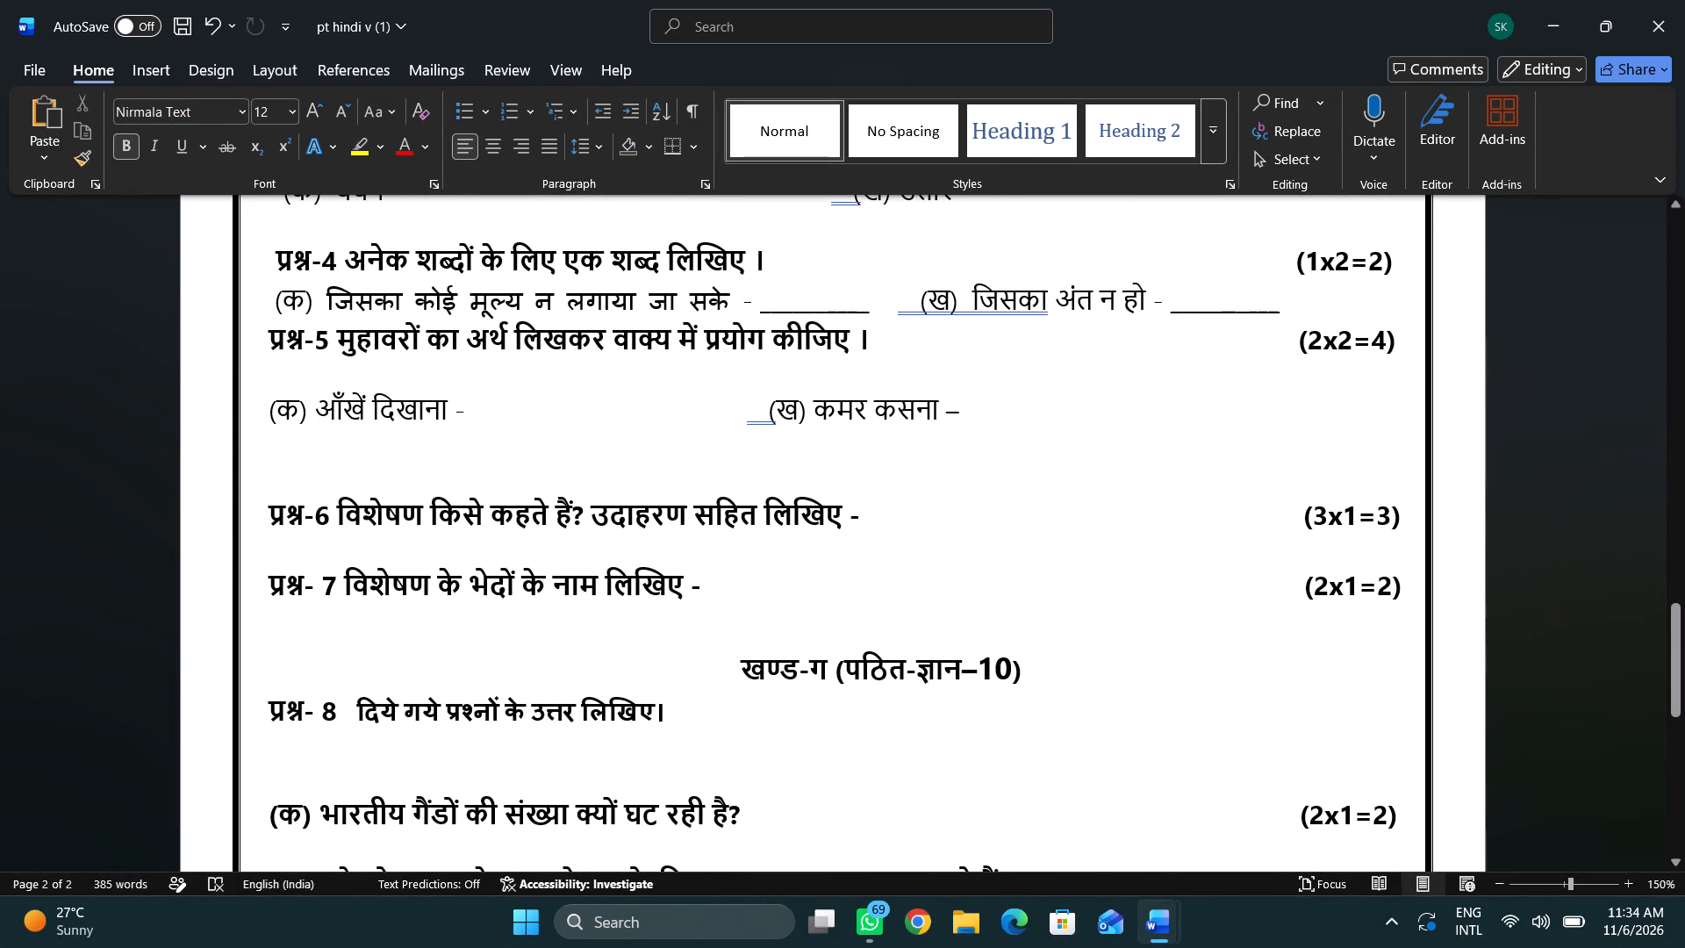
drag(347, 582, 672, 584)
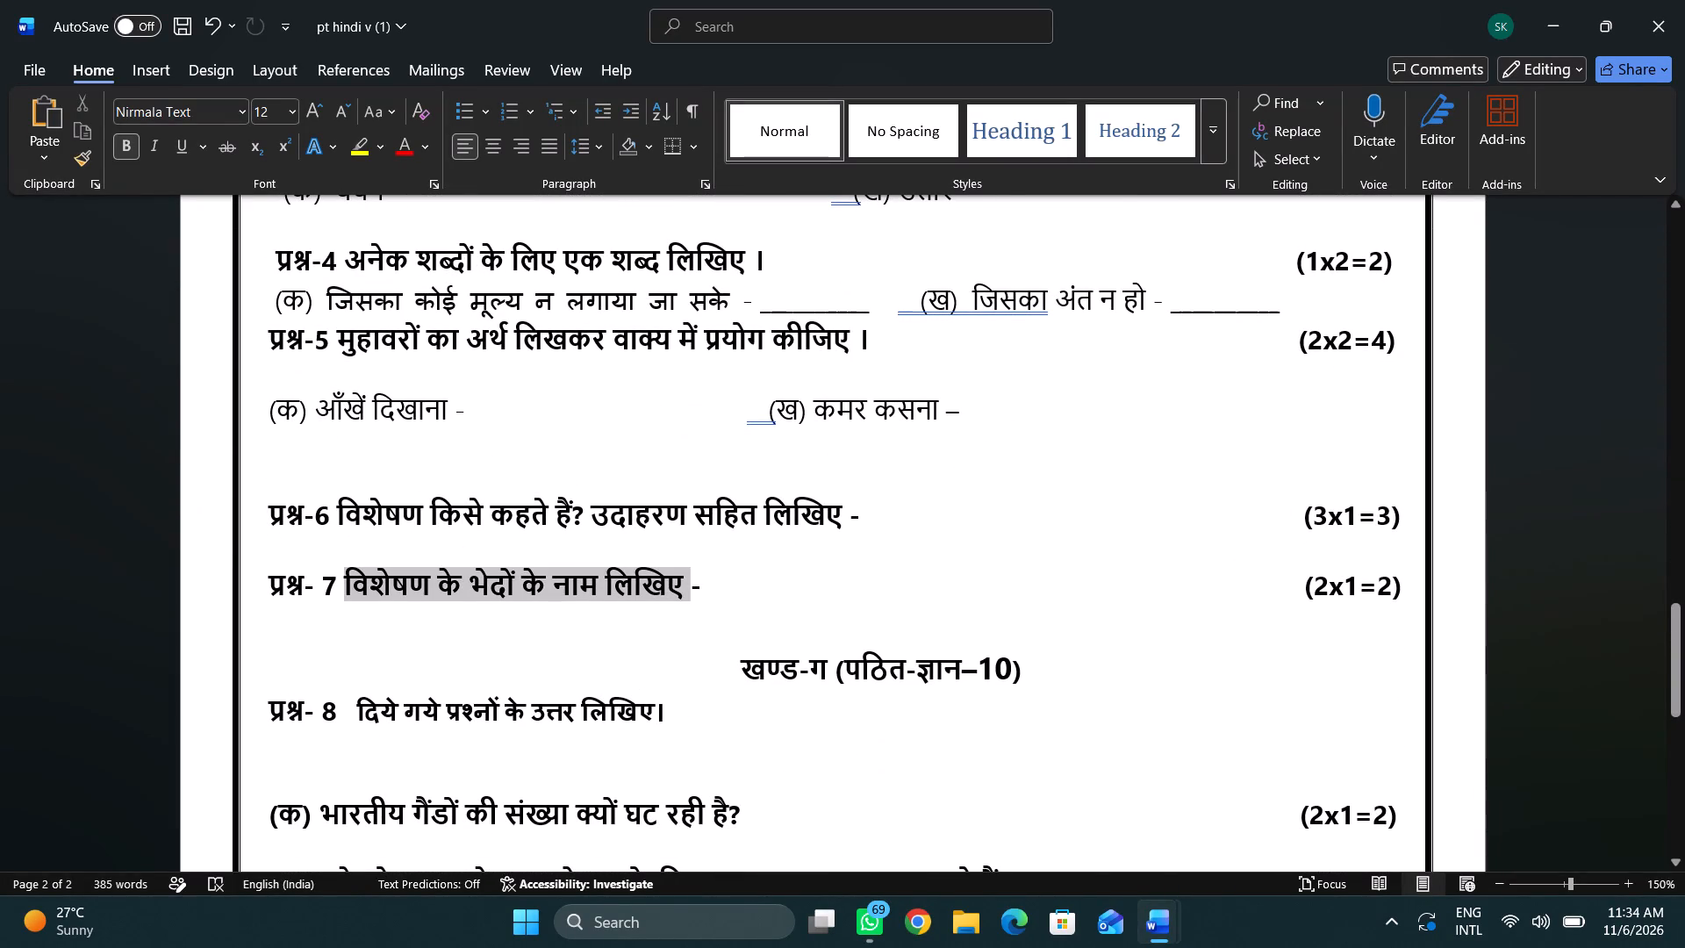
drag(672, 584, 904, 594)
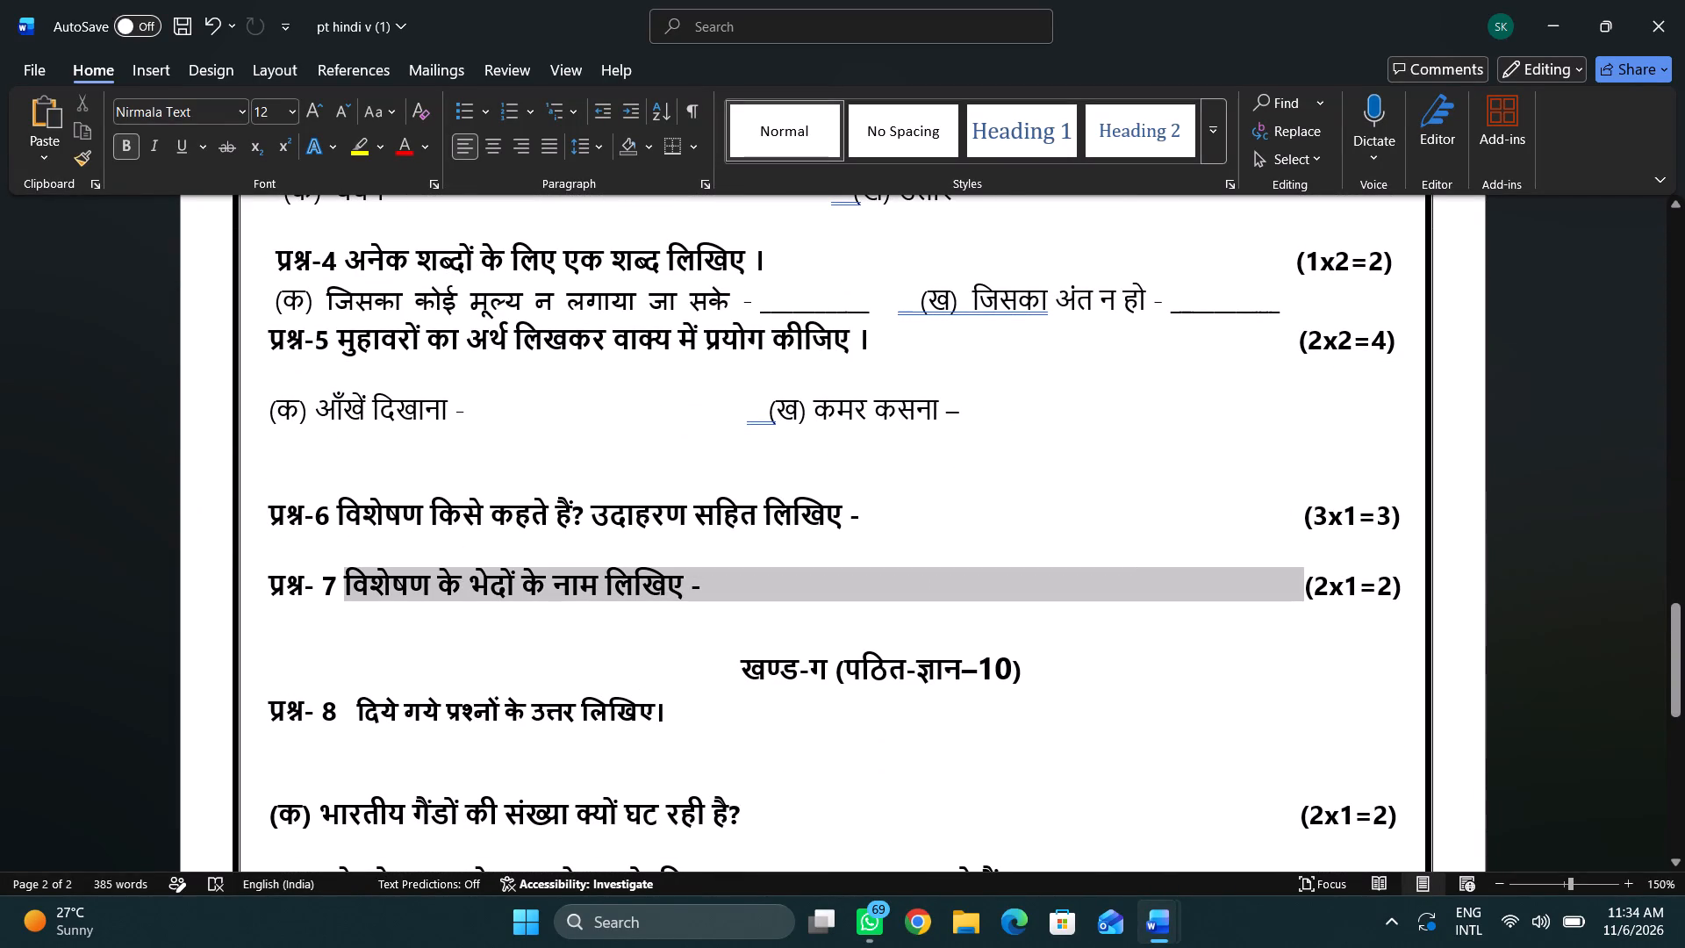
drag(904, 594, 1424, 596)
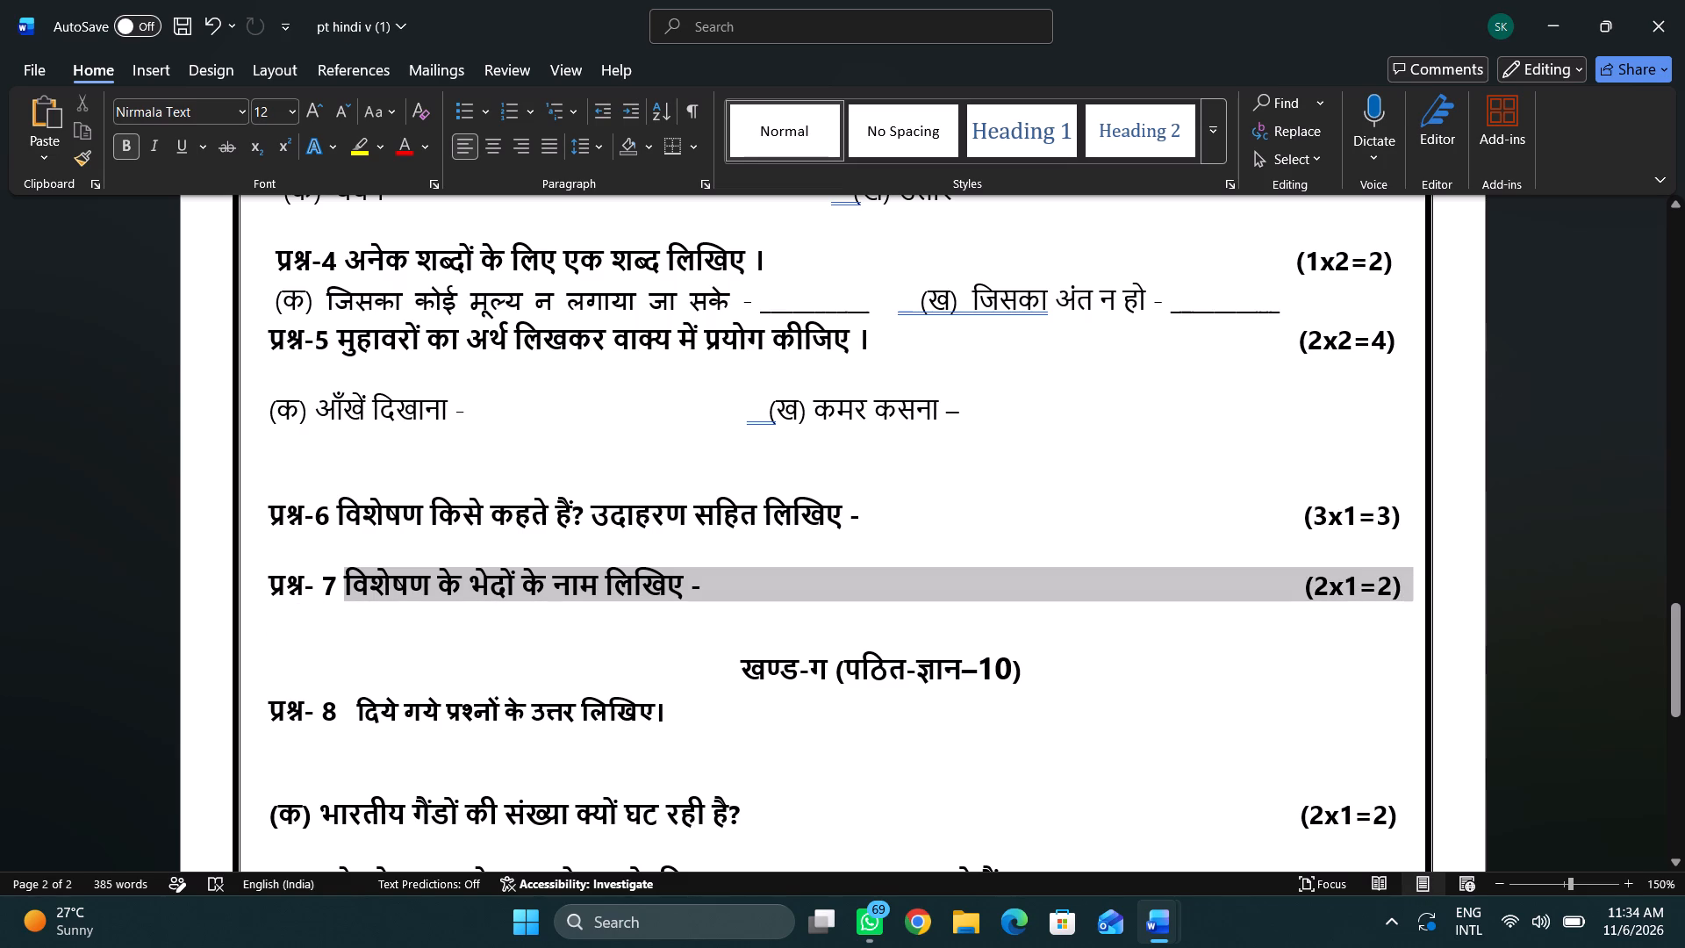
drag(1424, 596, 1438, 592)
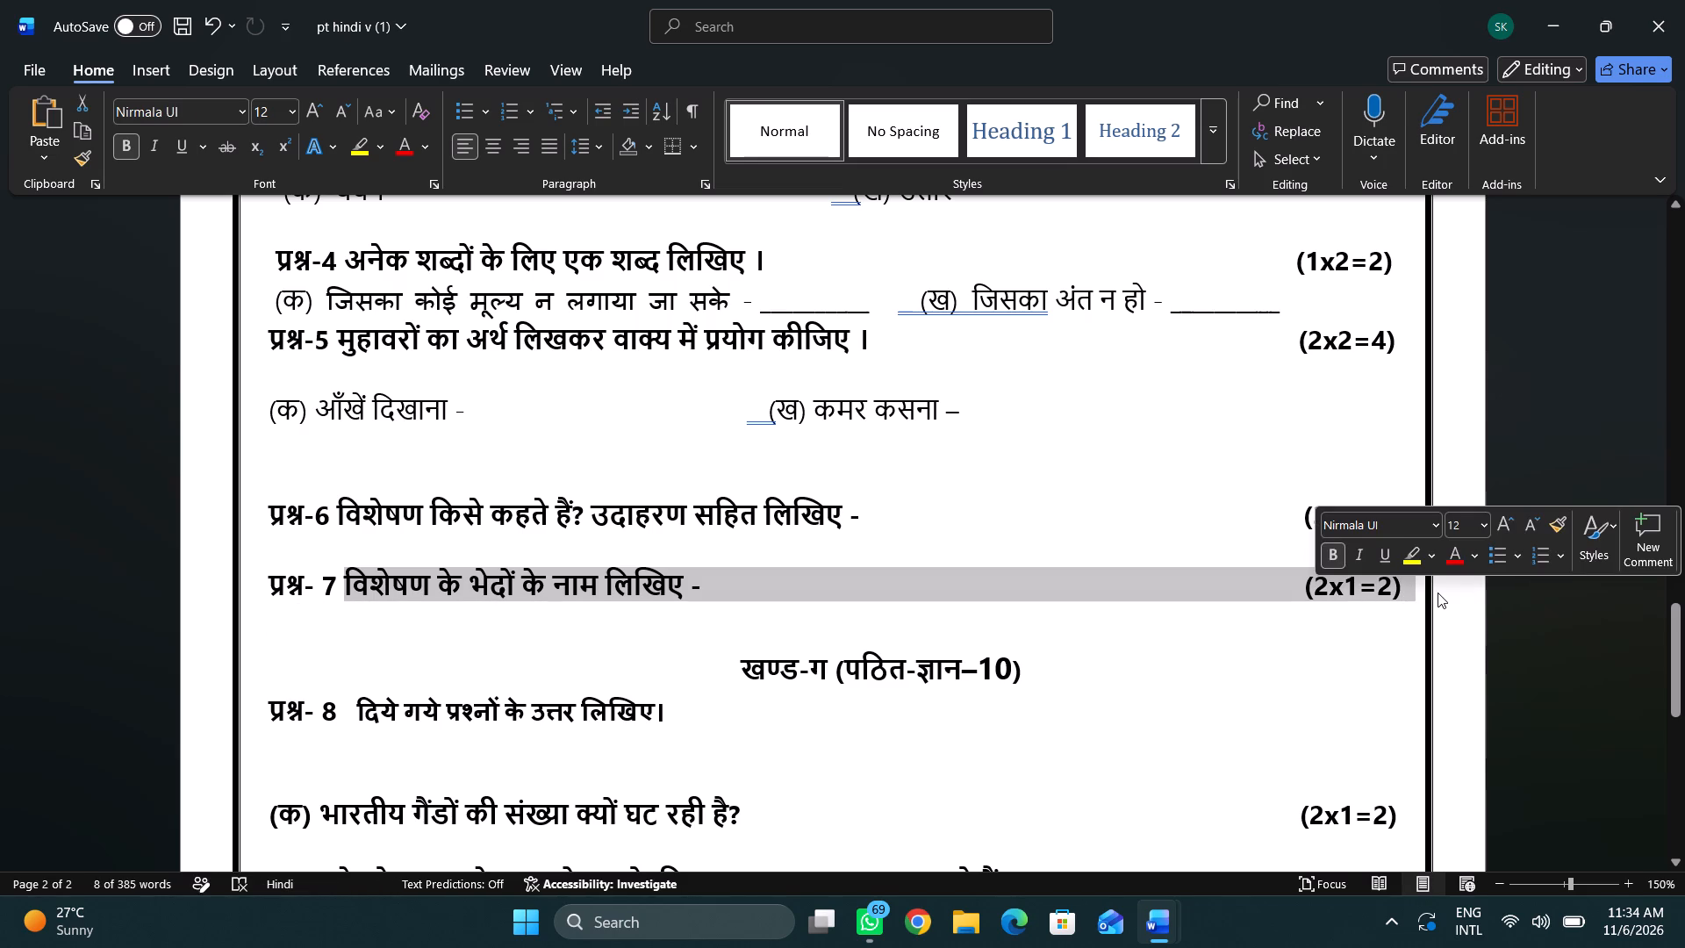
click(929, 571)
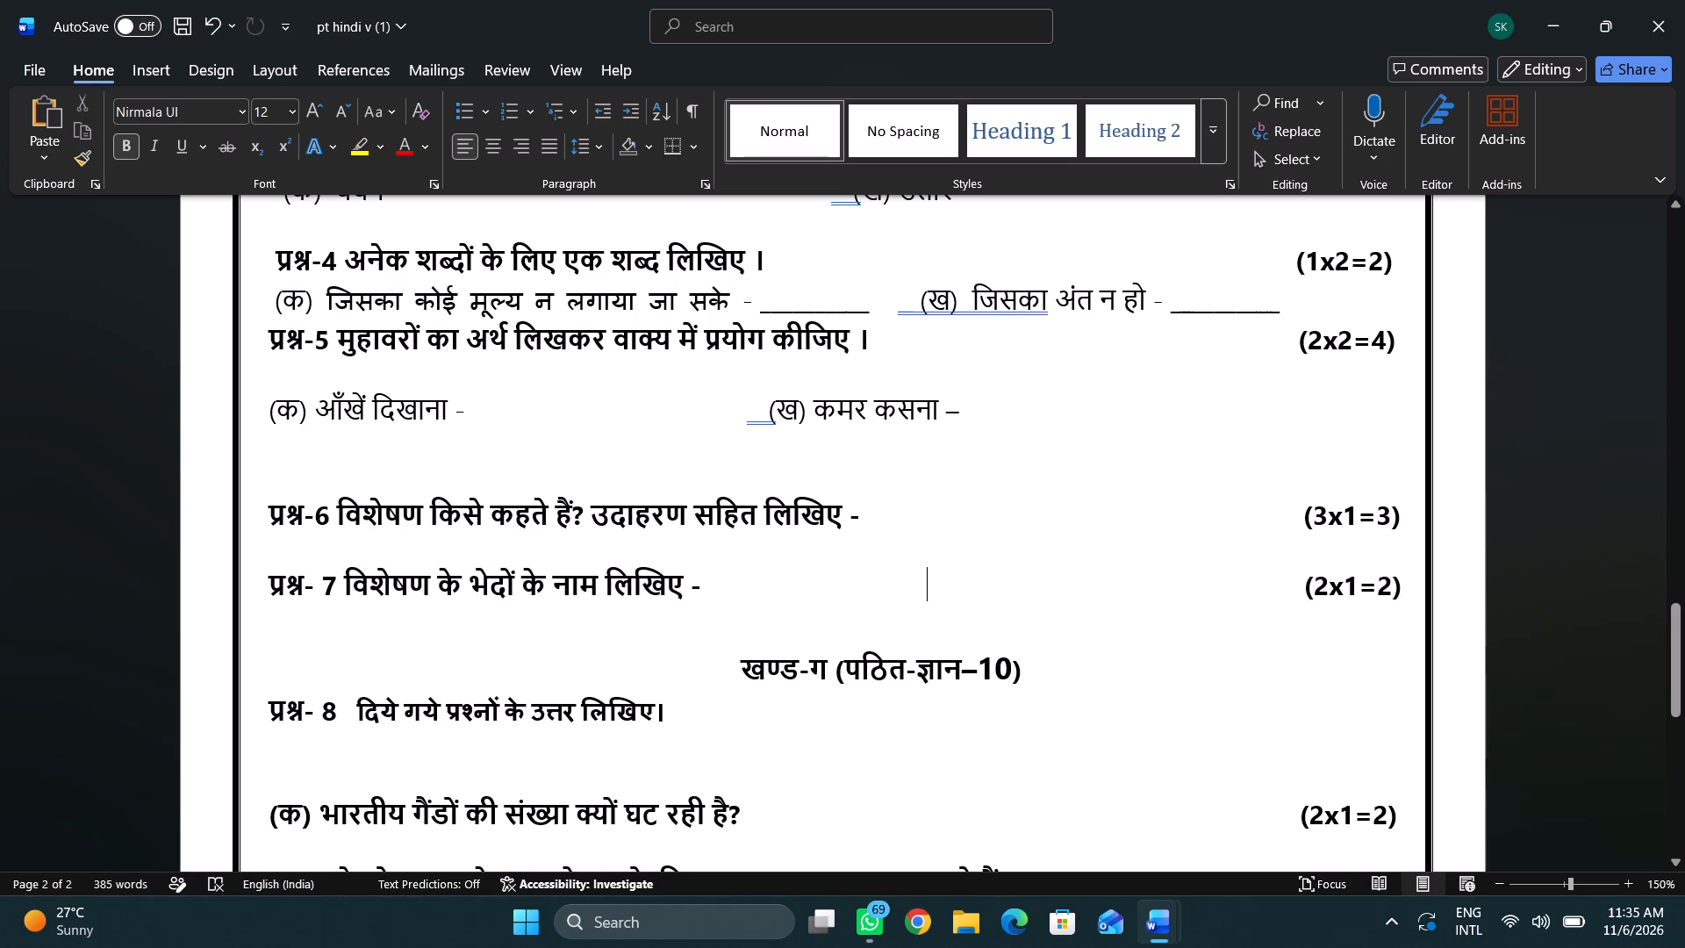
drag(341, 581, 681, 609)
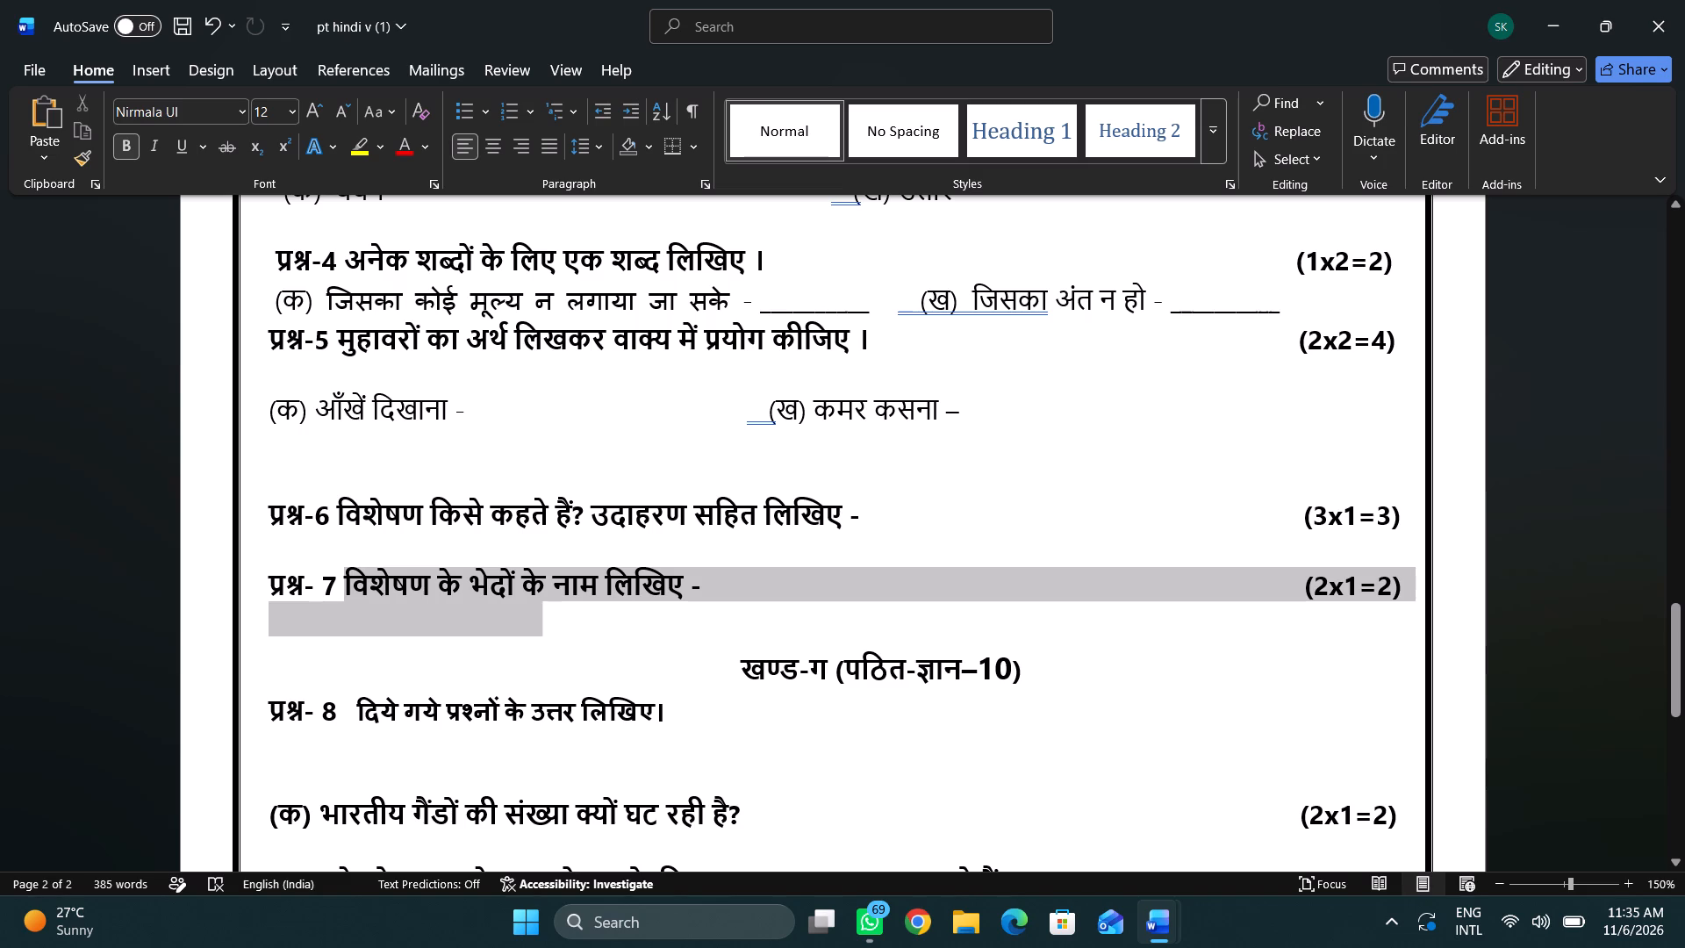
drag(681, 609, 1192, 598)
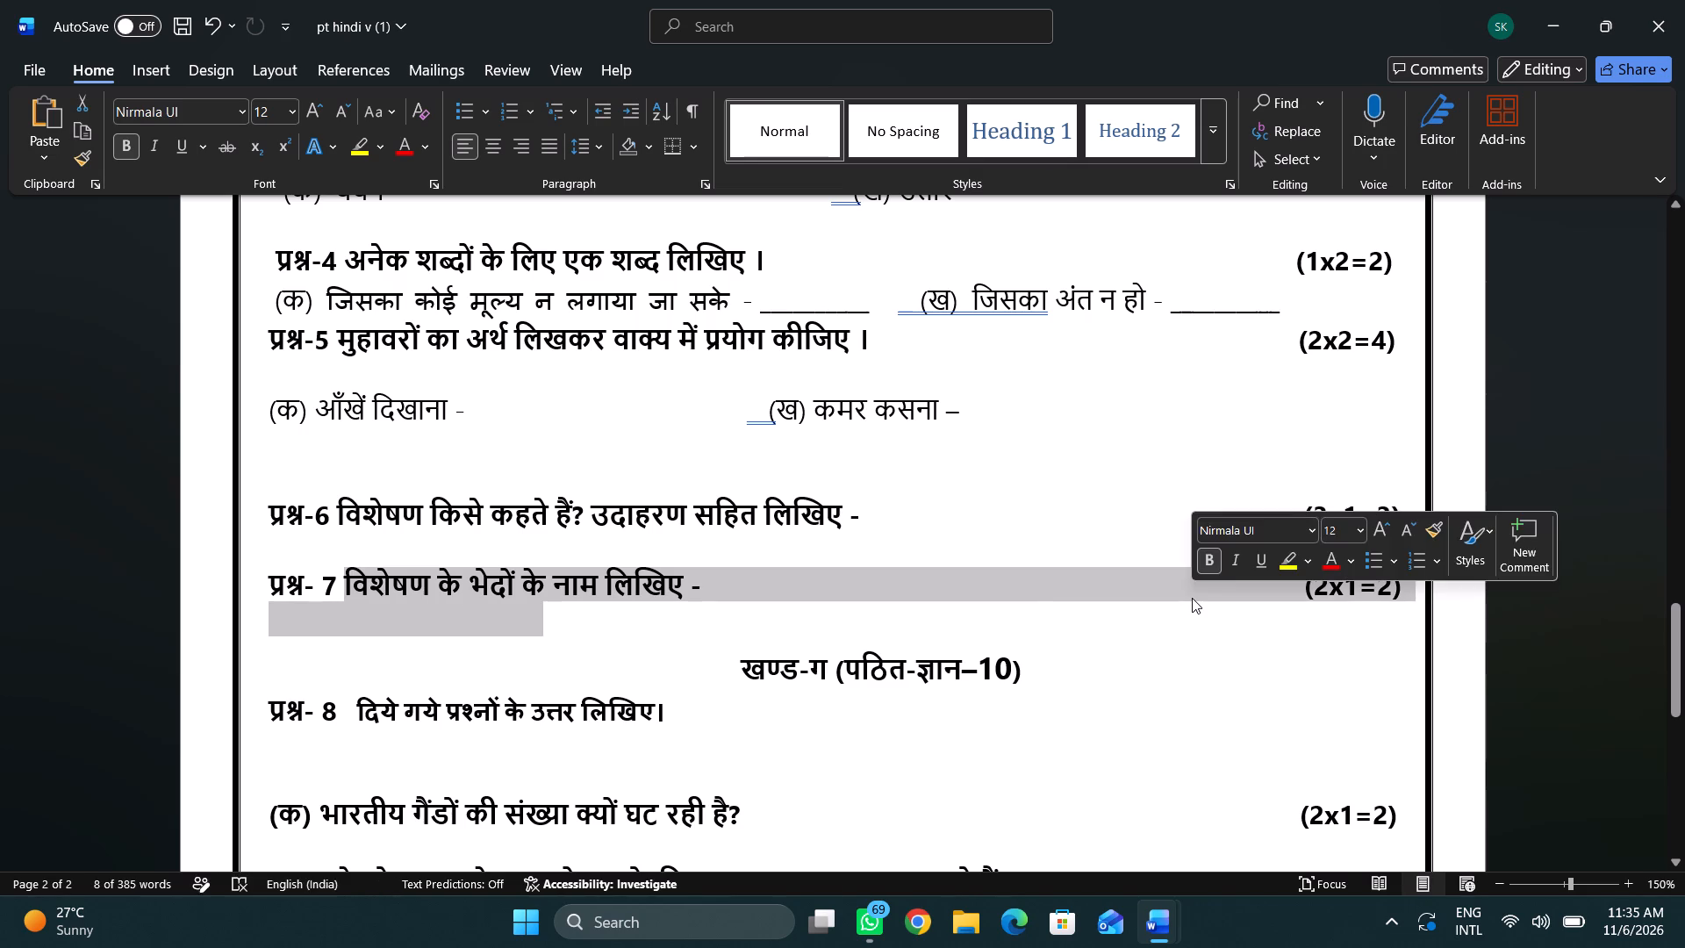
key(BackSpace)
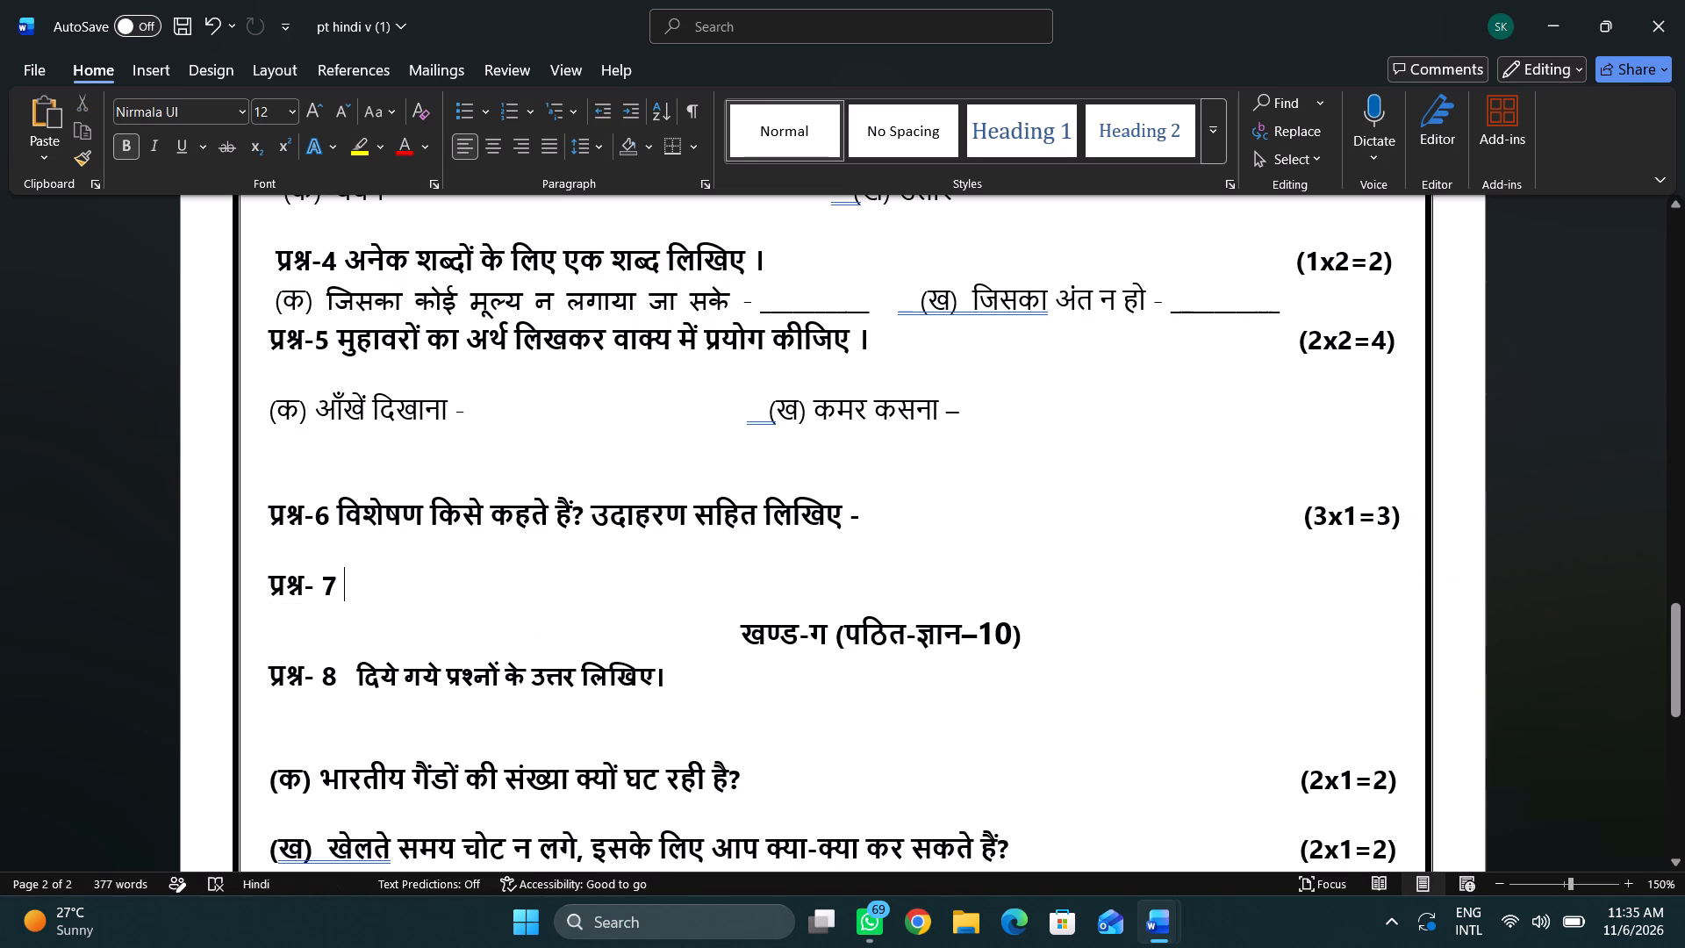
key(ctrl+v)
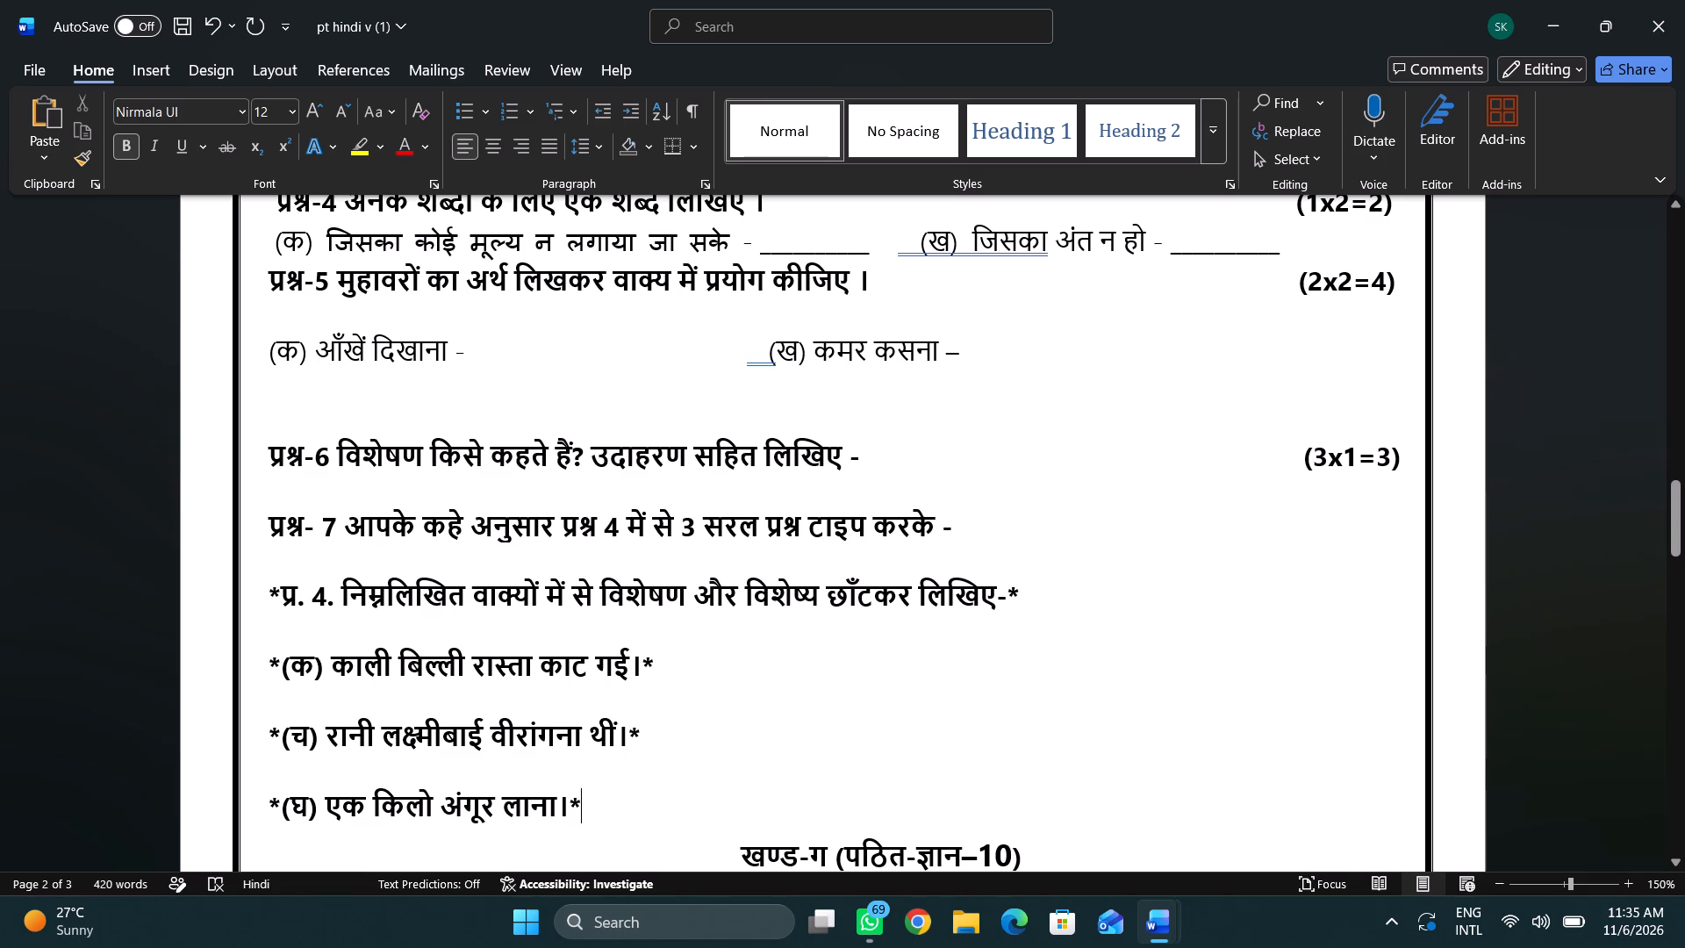
Delete the introductory text "आपके कहे अनुसार प्रश्न 4 में से 3 सरल प्रश्न टाइप करके -" after प्रश्न- 7.
drag(348, 521, 900, 546)
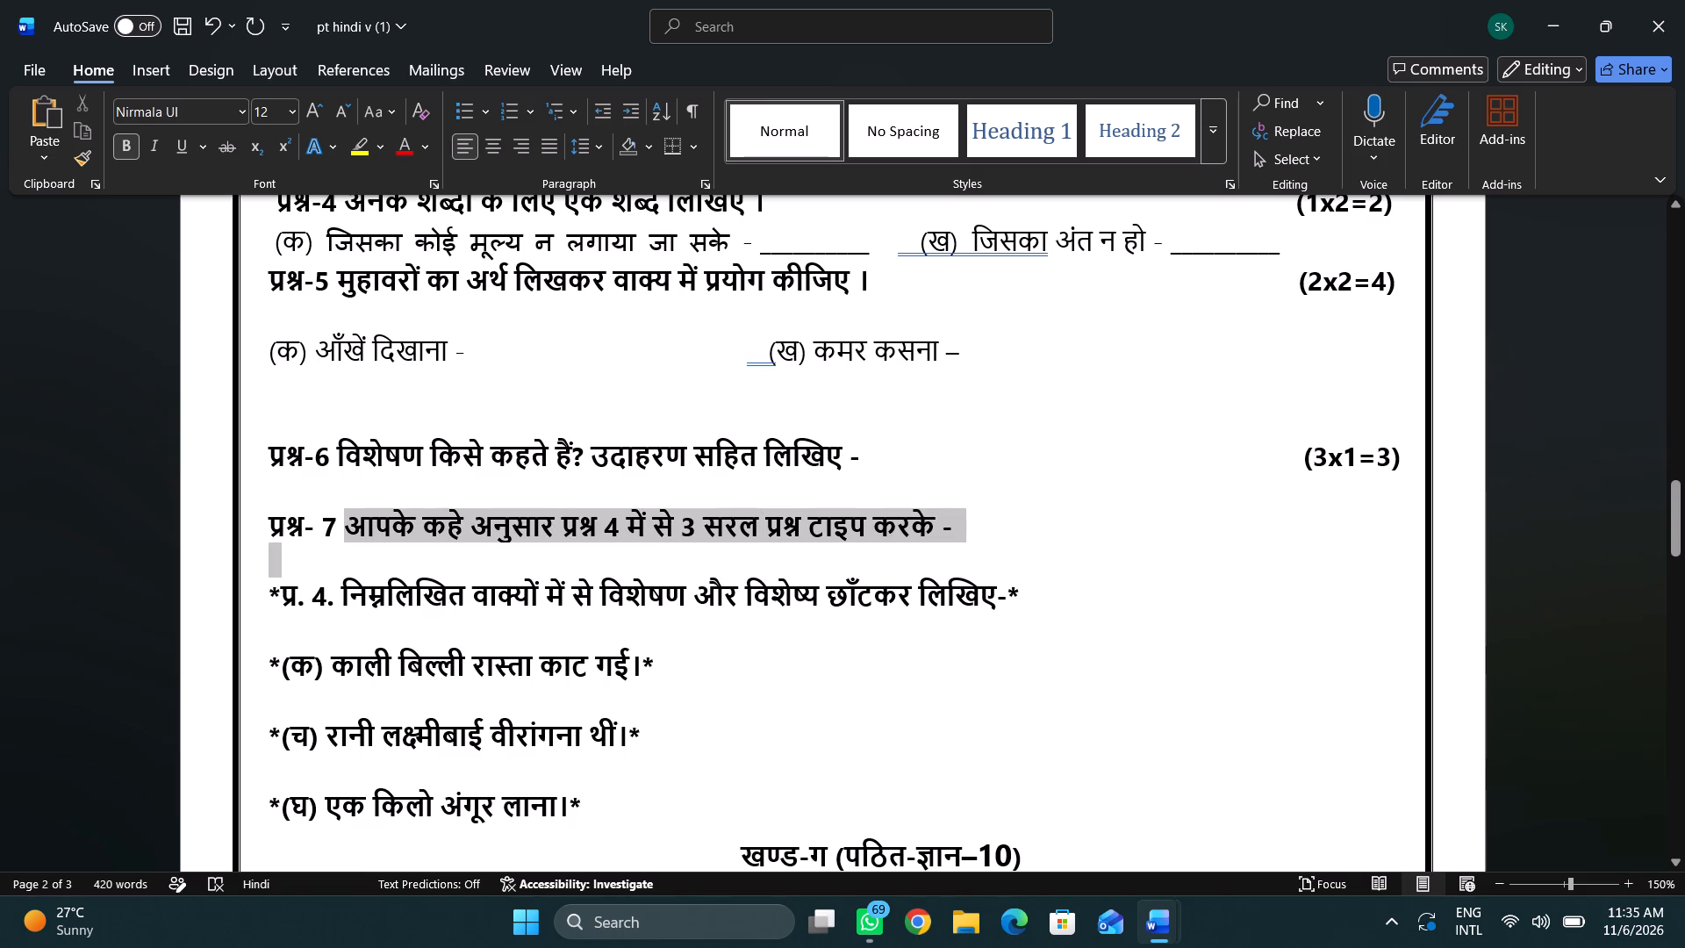
drag(900, 546, 907, 546)
key(BackSpace)
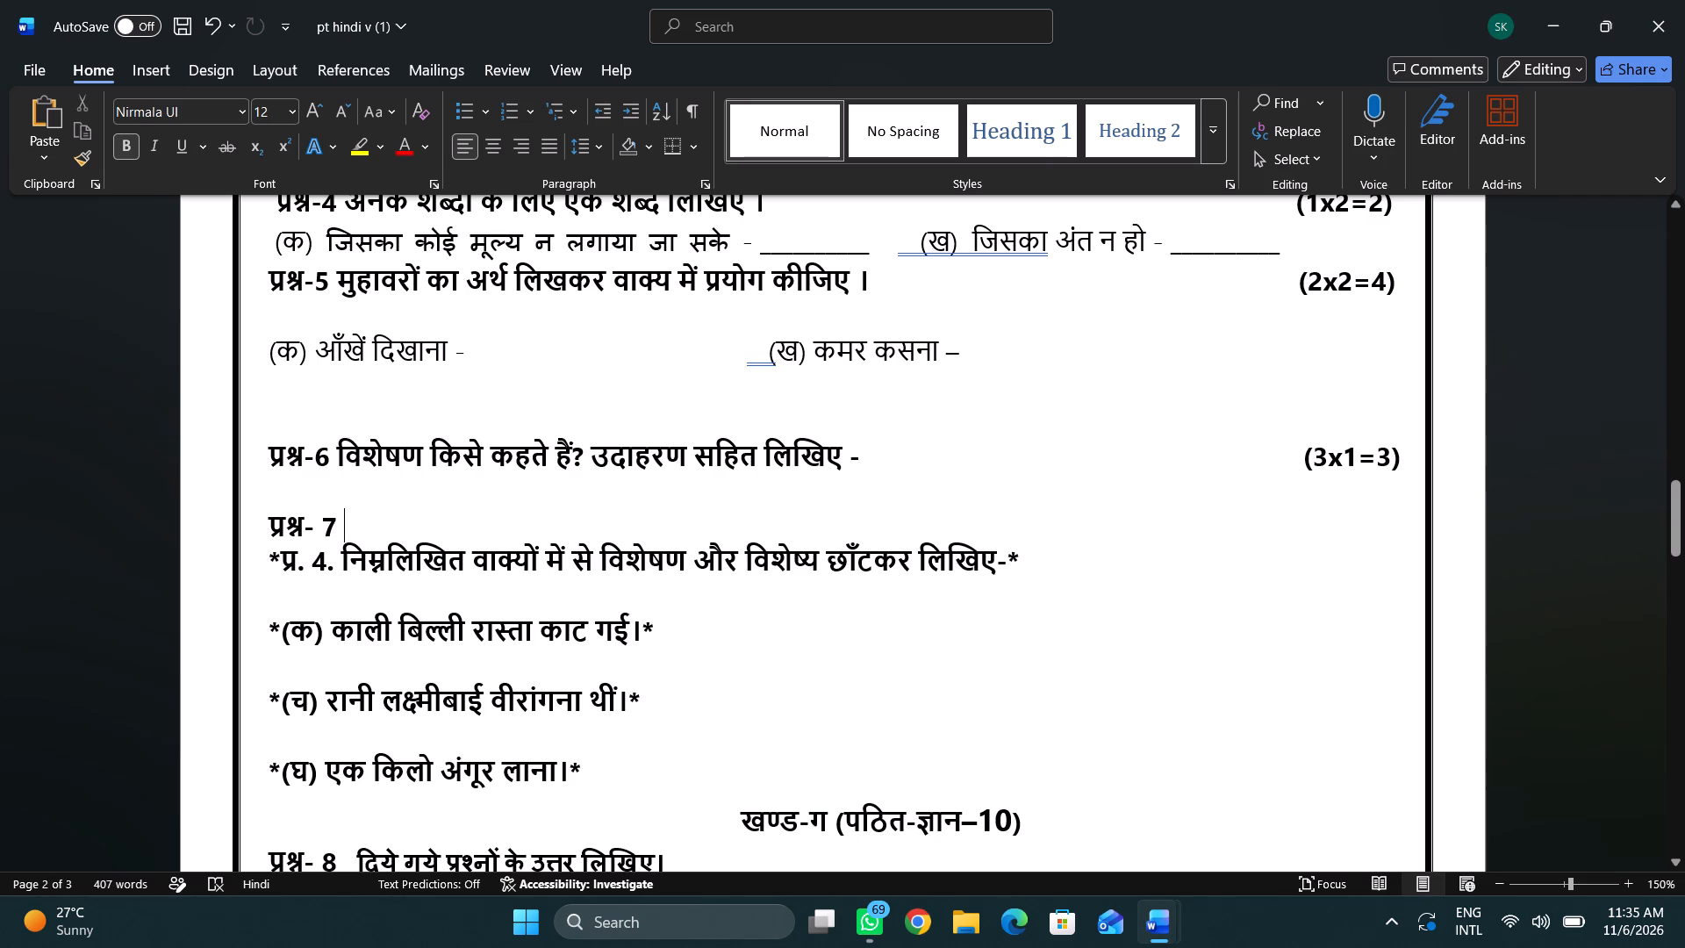
Change the question number in the pasted "निम्नलिखित वाक्यों में से विशेषण और विशेष्य" instruction to 7.
click(321, 564)
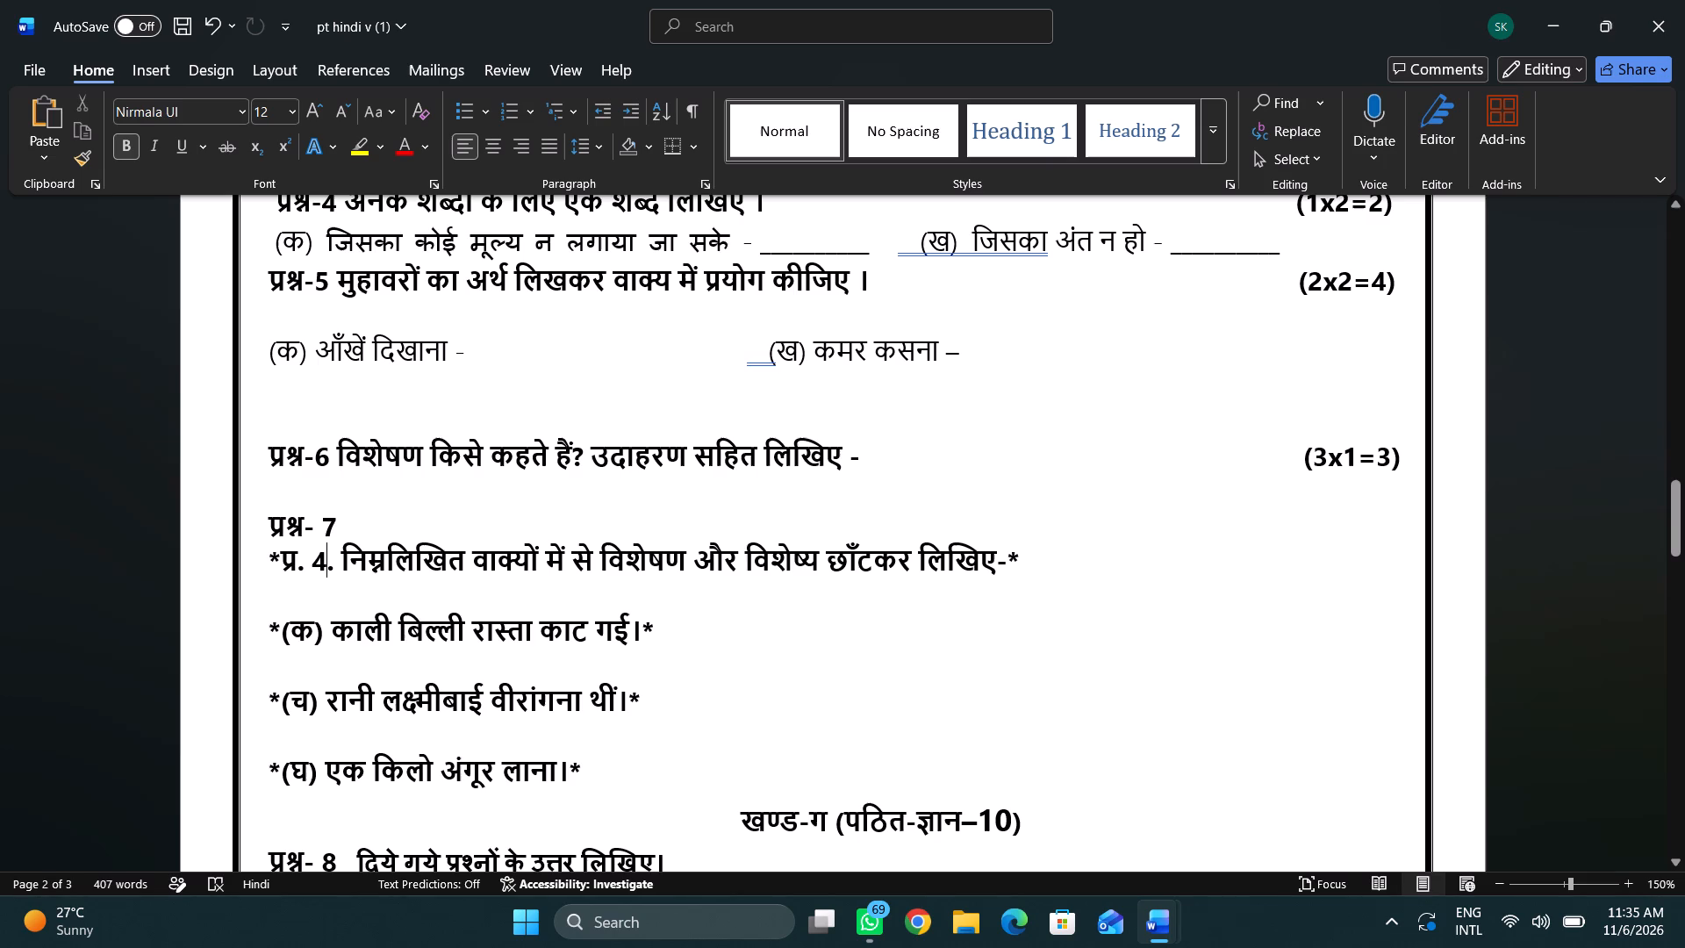
click(321, 564)
key(BackSpace)
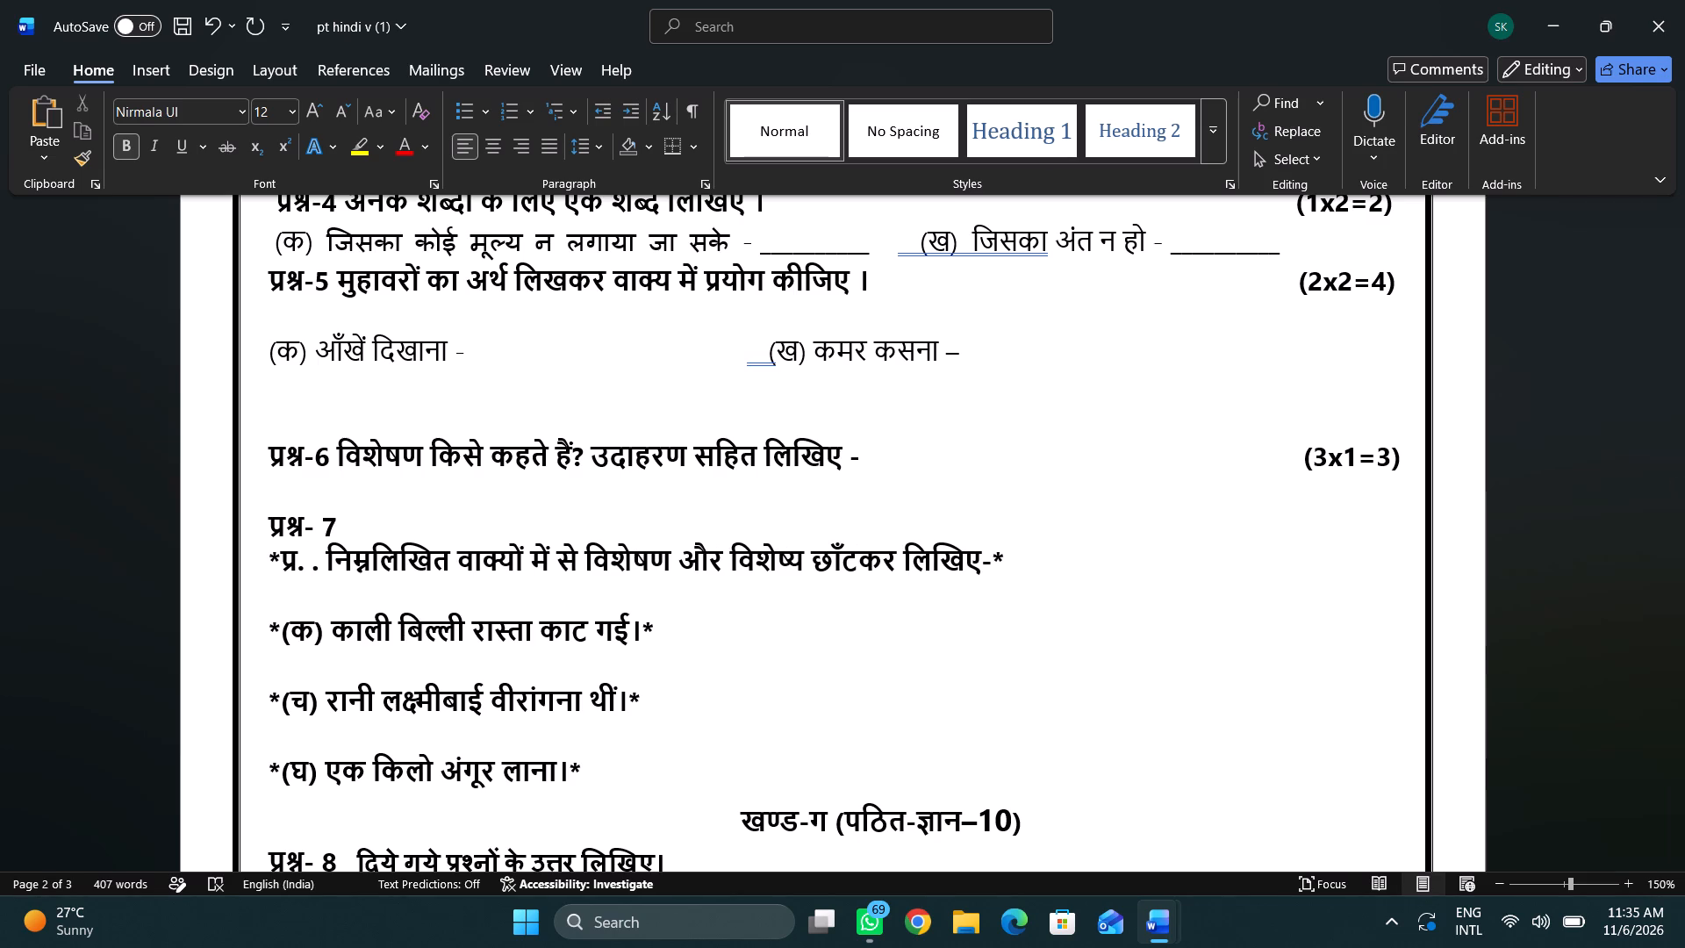
key(7)
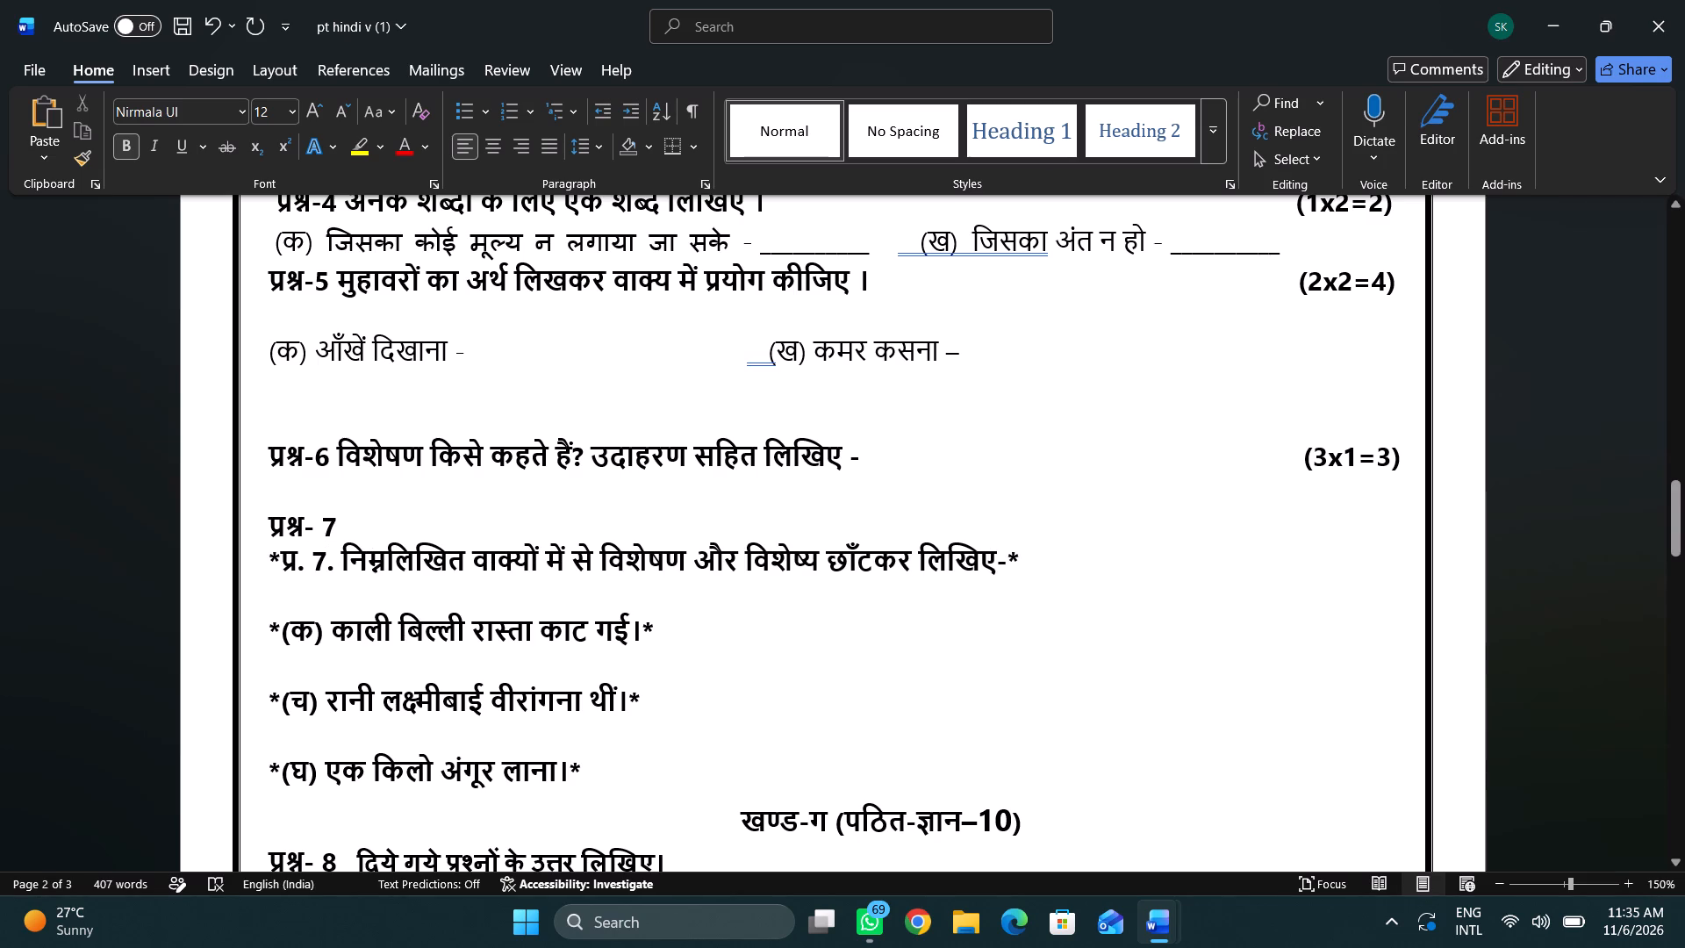
Remove the duplicate 7 from the line above and copy its "प्रश्न-" label in front of "7." in the pasted instruction.
drag(342, 519, 324, 521)
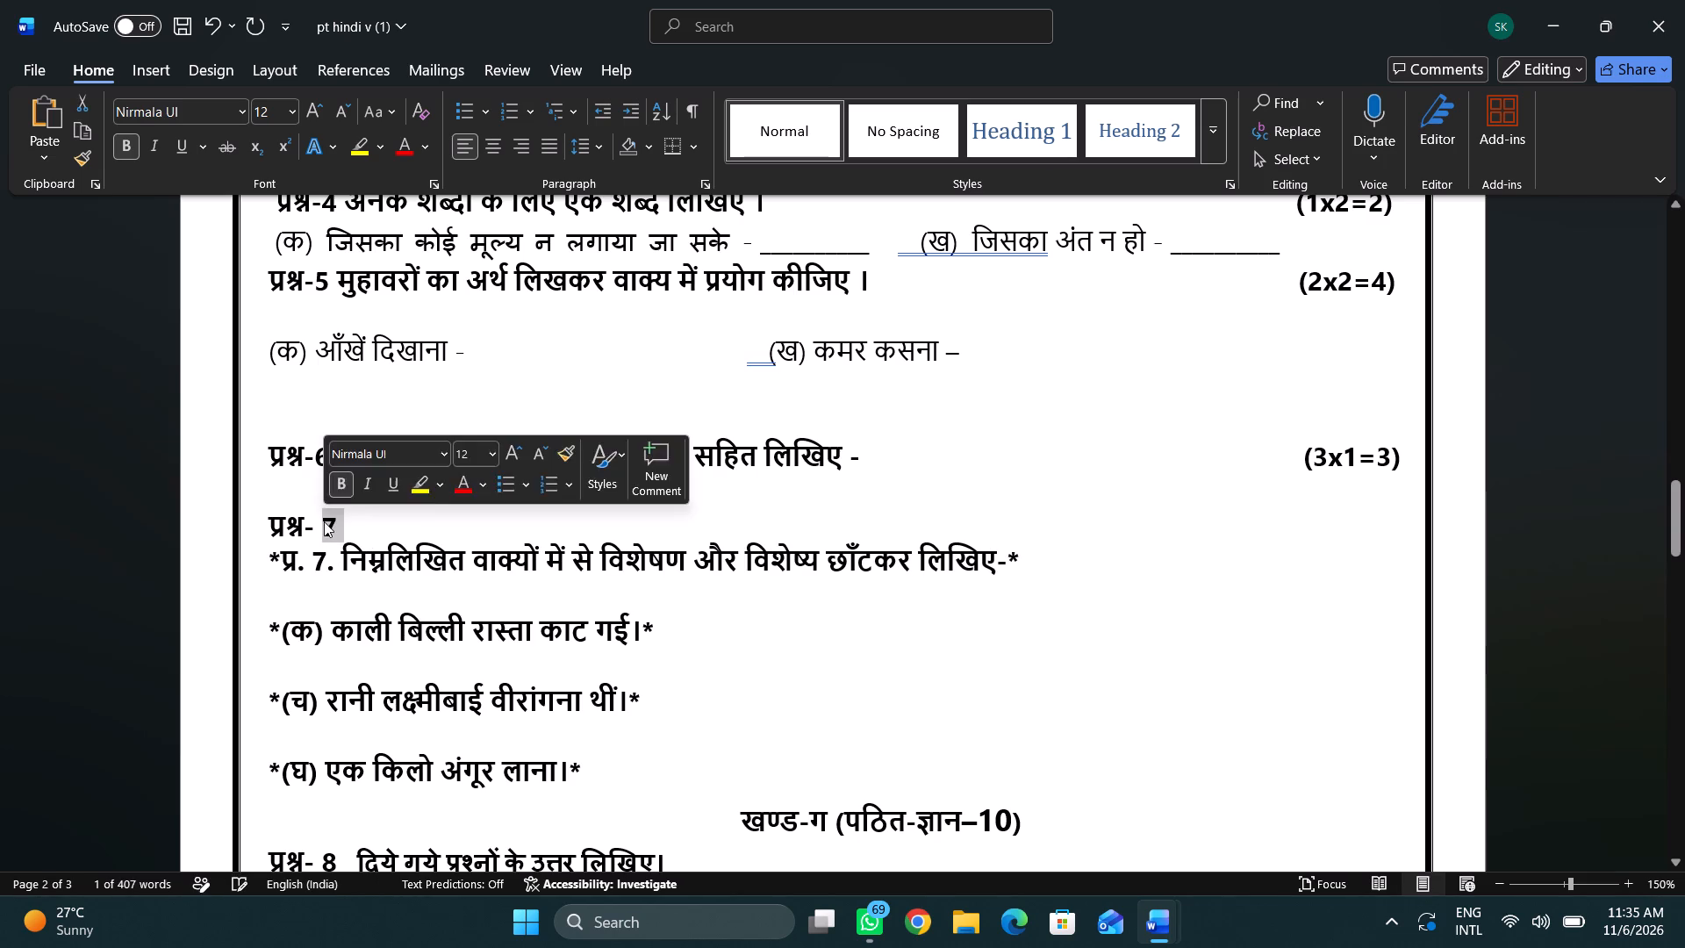
key(BackSpace)
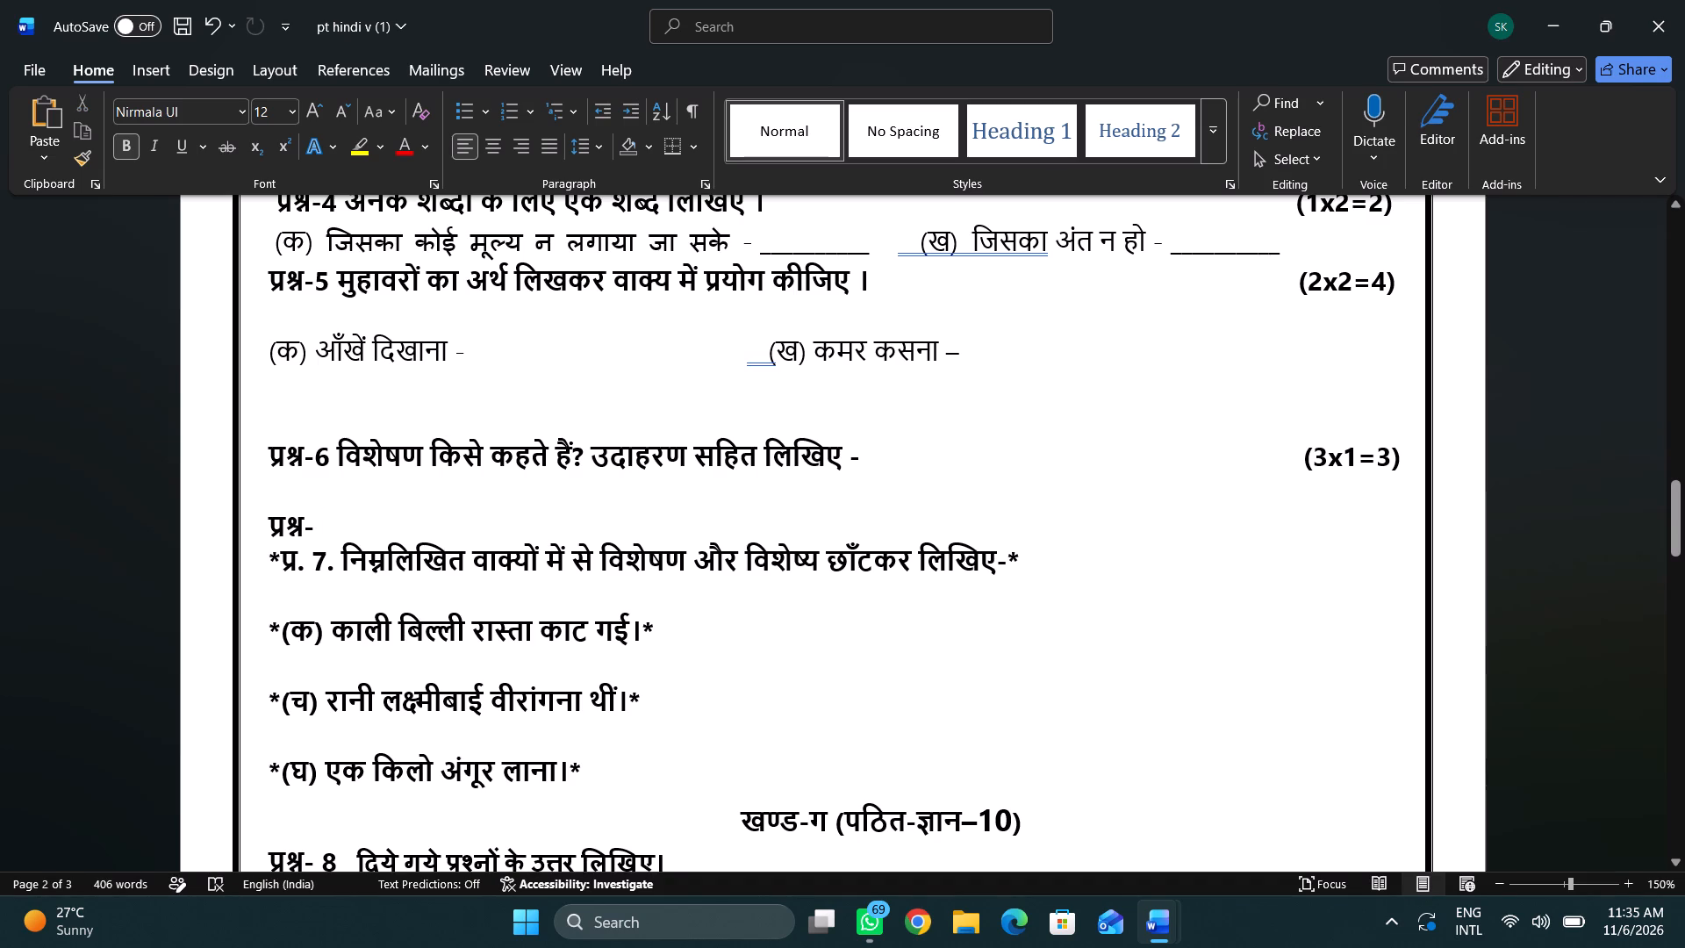
drag(314, 531, 263, 517)
key(ctrl+c)
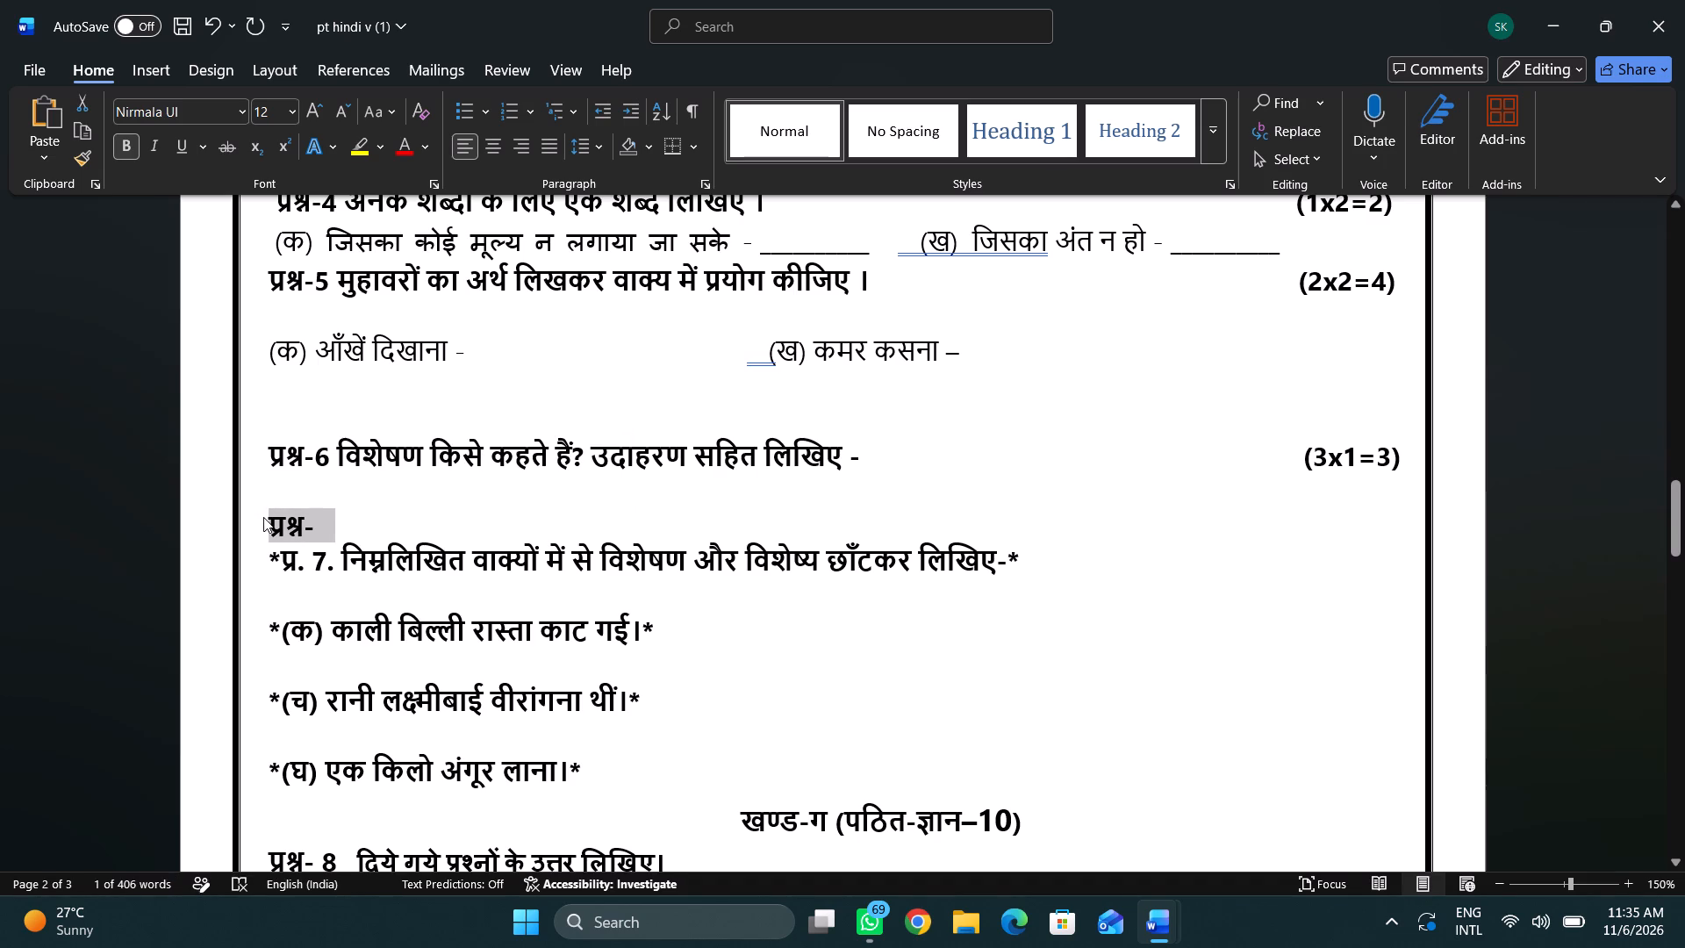
click(306, 557)
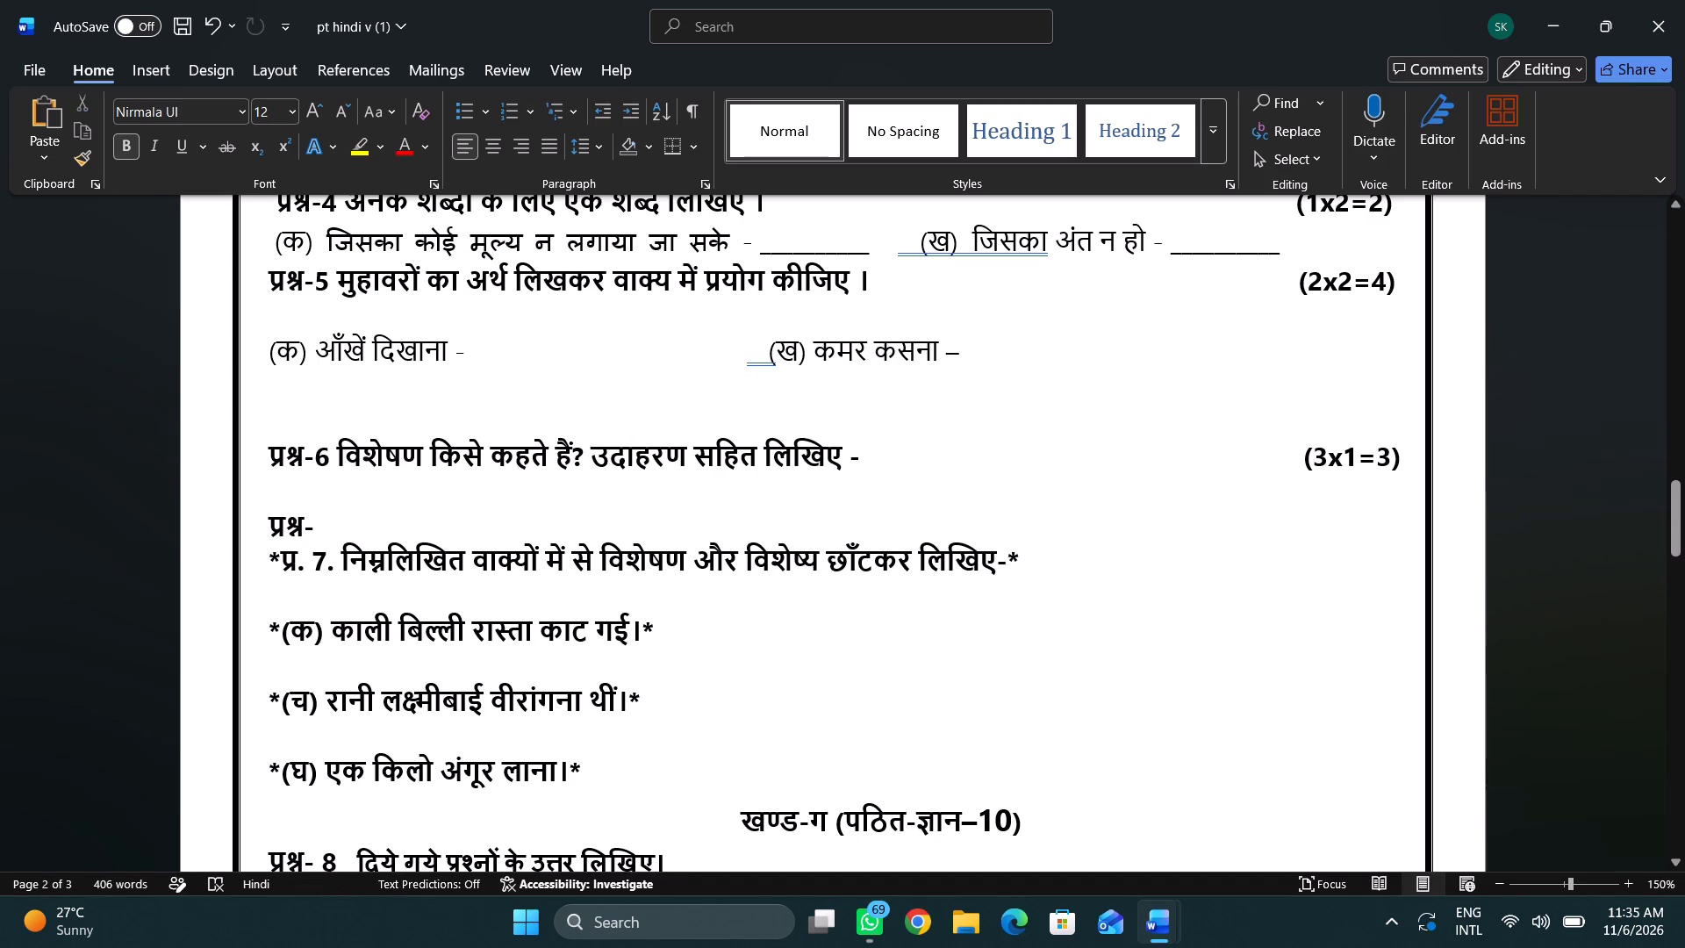
key(ctrl+v)
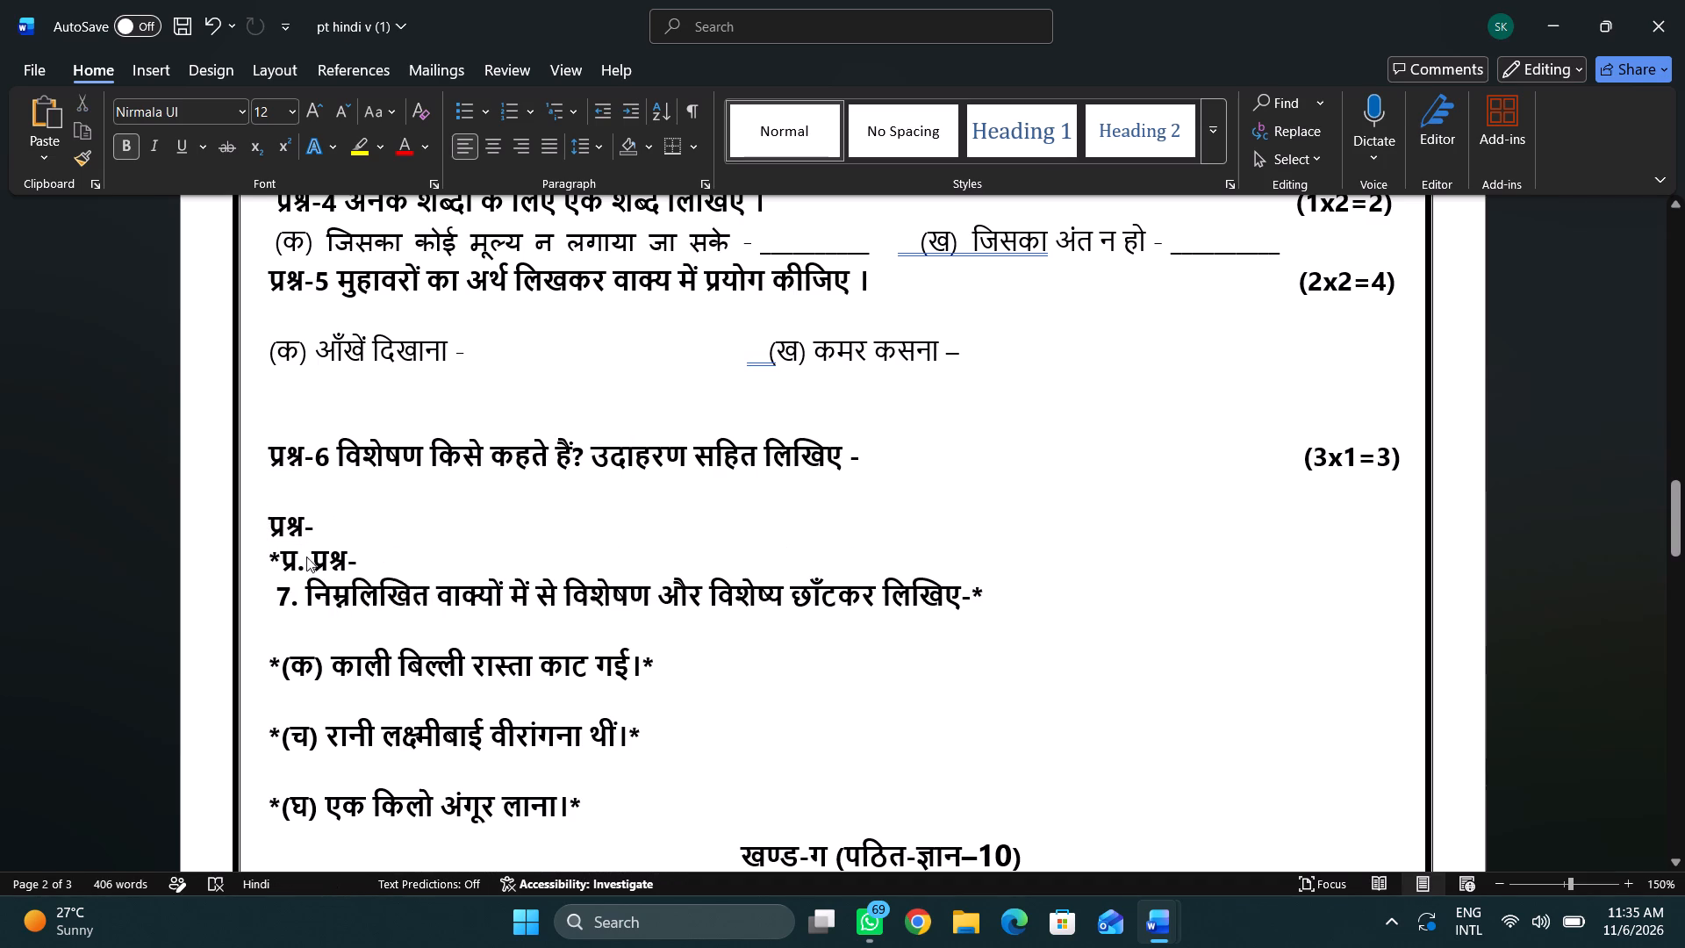
Delete the "*प्र." prefix and the leftover "प्रश्न-" line above, keeping a single "प्रश्न-" label below प्रश्न-6.
click(301, 559)
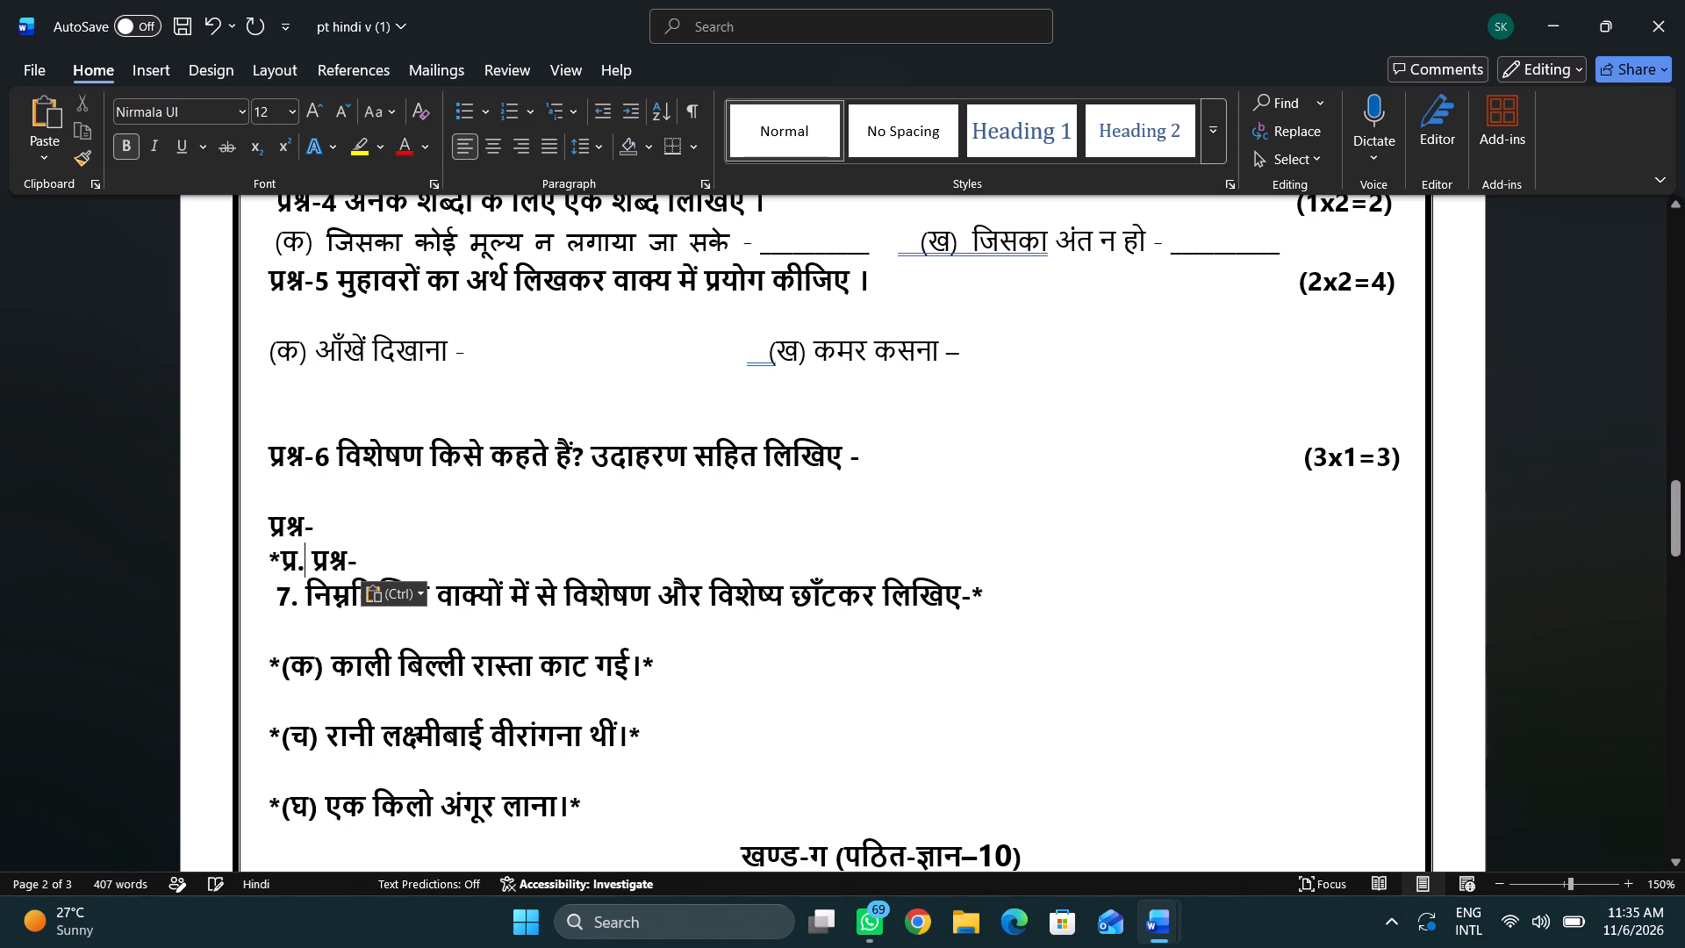
key(BackSpace)
key(BackSpace)
key(BackSpace)
key(BackSpace)
key(BackSpace)
key(BackSpace)
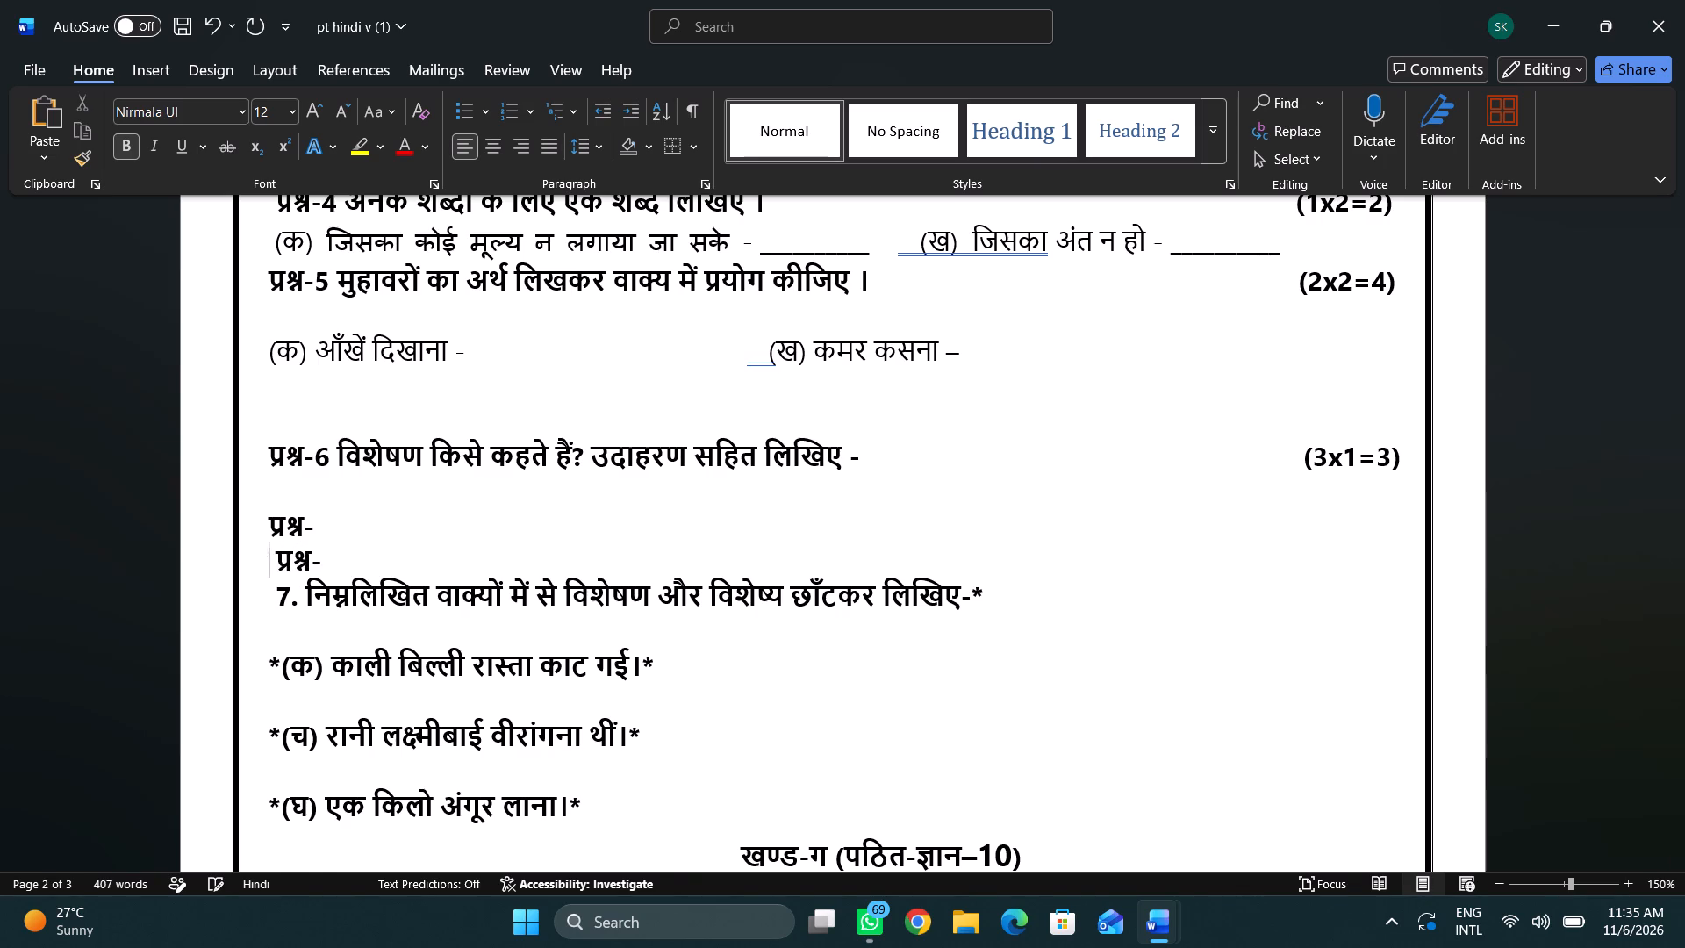
key(BackSpace)
key(BackSpace)
key(BackSpace)
key(BackSpace)
key(BackSpace)
key(BackSpace)
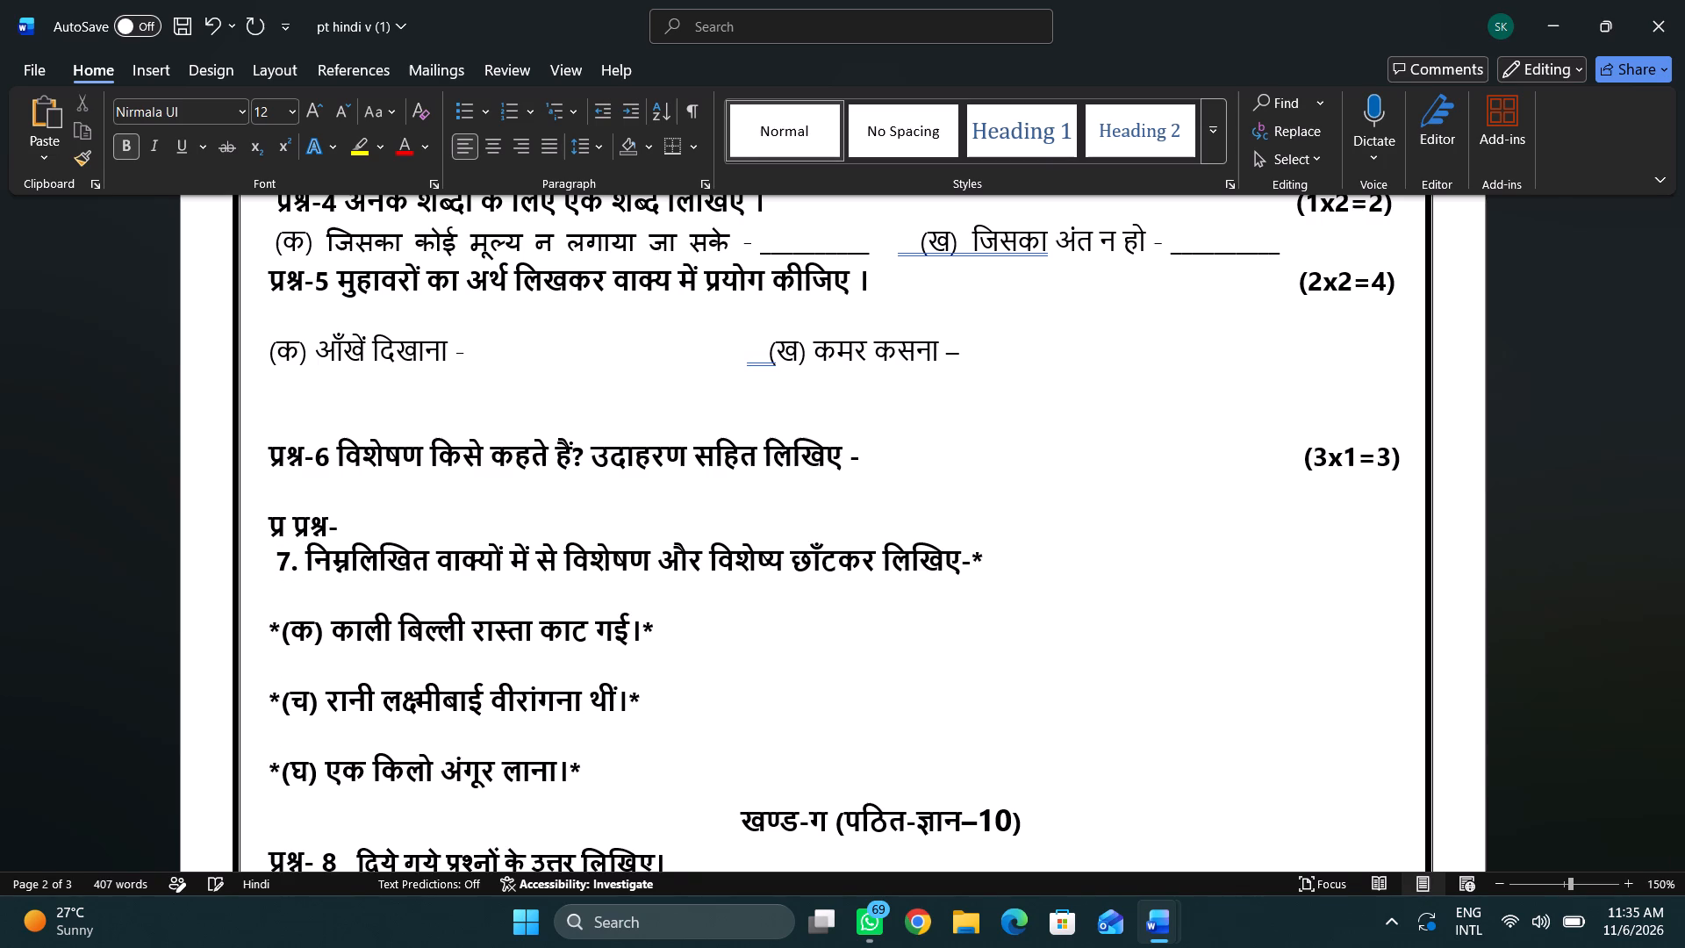
key(BackSpace)
key(BackSpace)
key(Return)
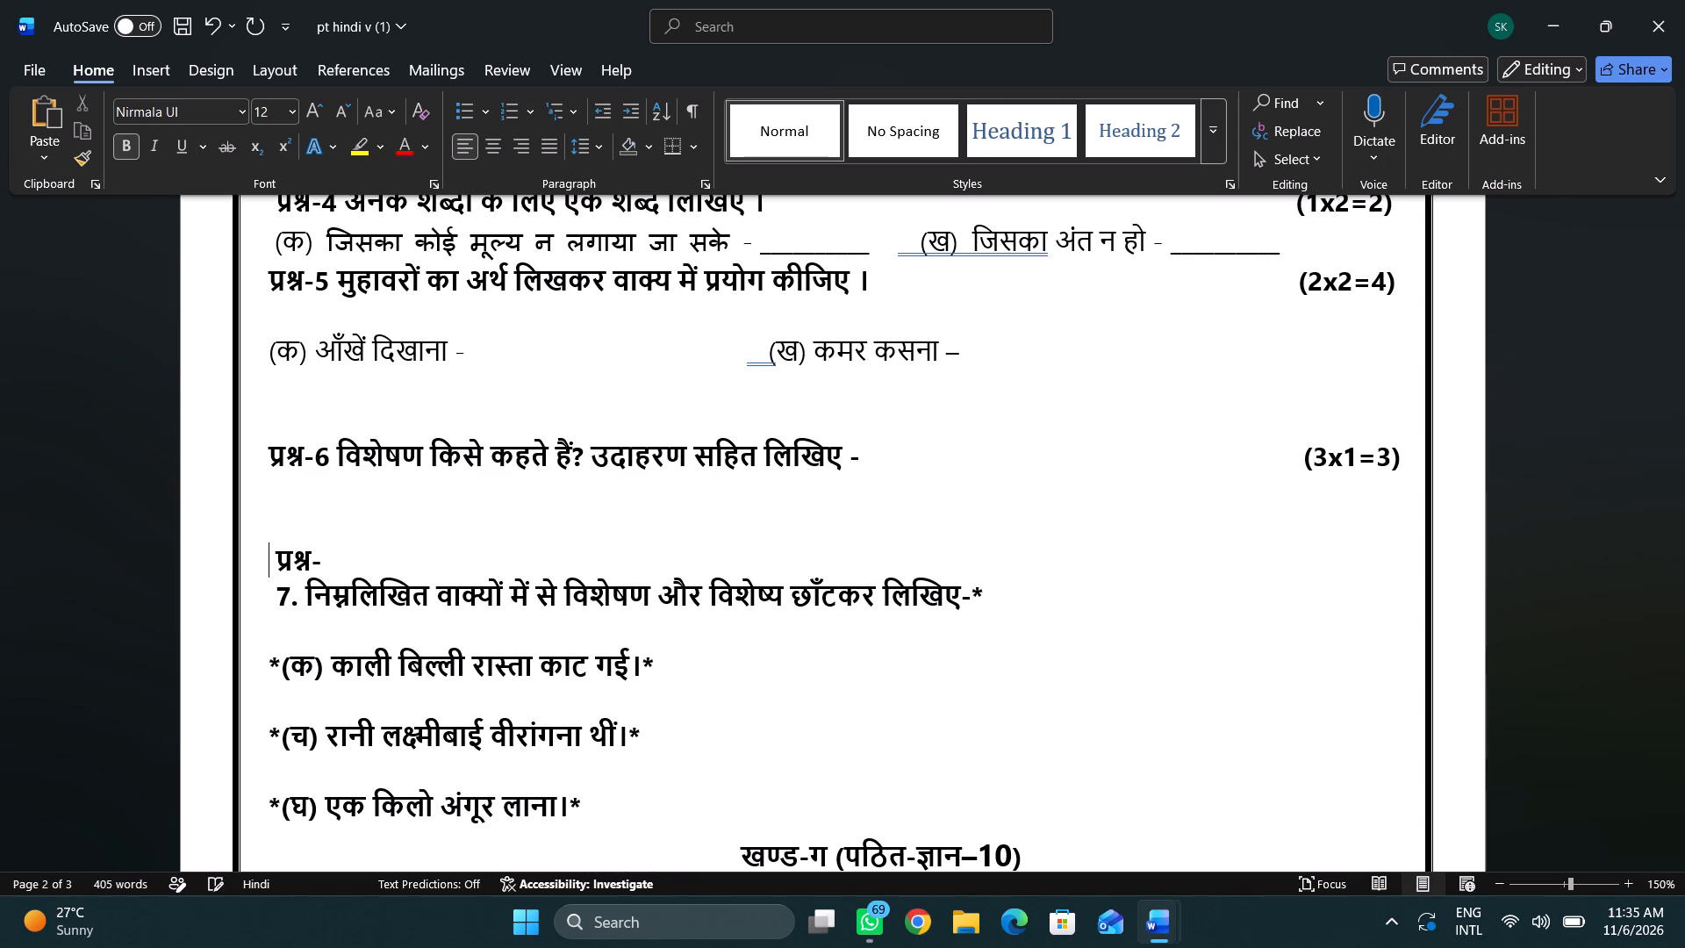
key(BackSpace)
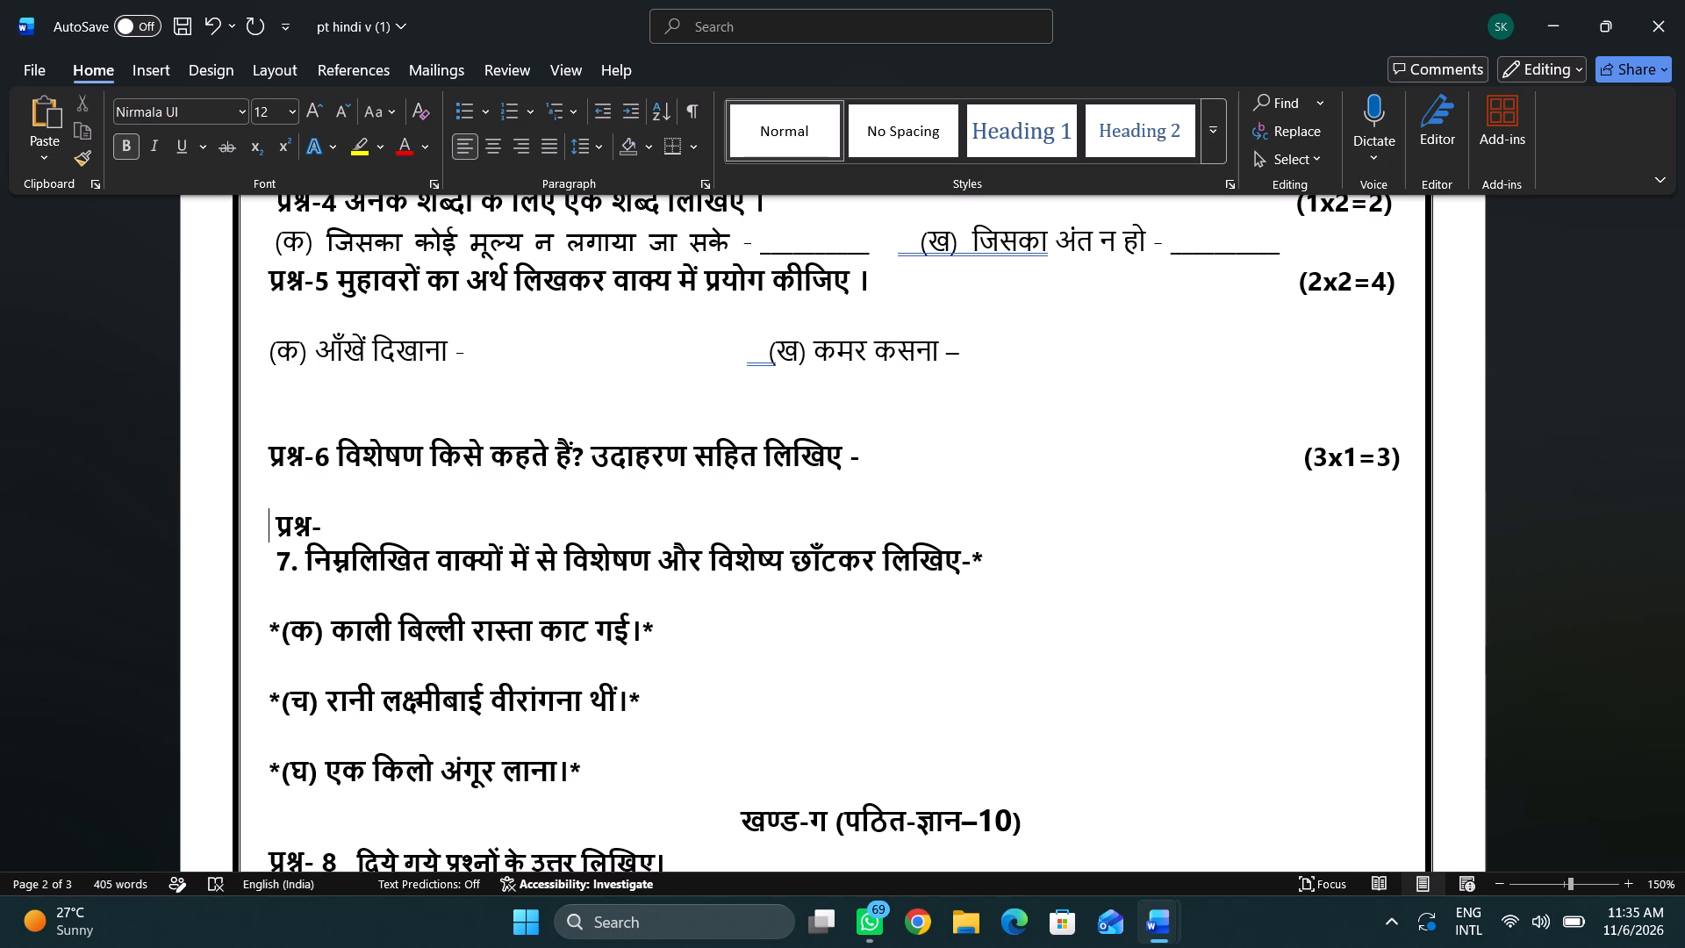
Join the "7. निम्नलिखित वाक्यों…" instruction onto the same line as its "प्रश्न-" label.
click(272, 566)
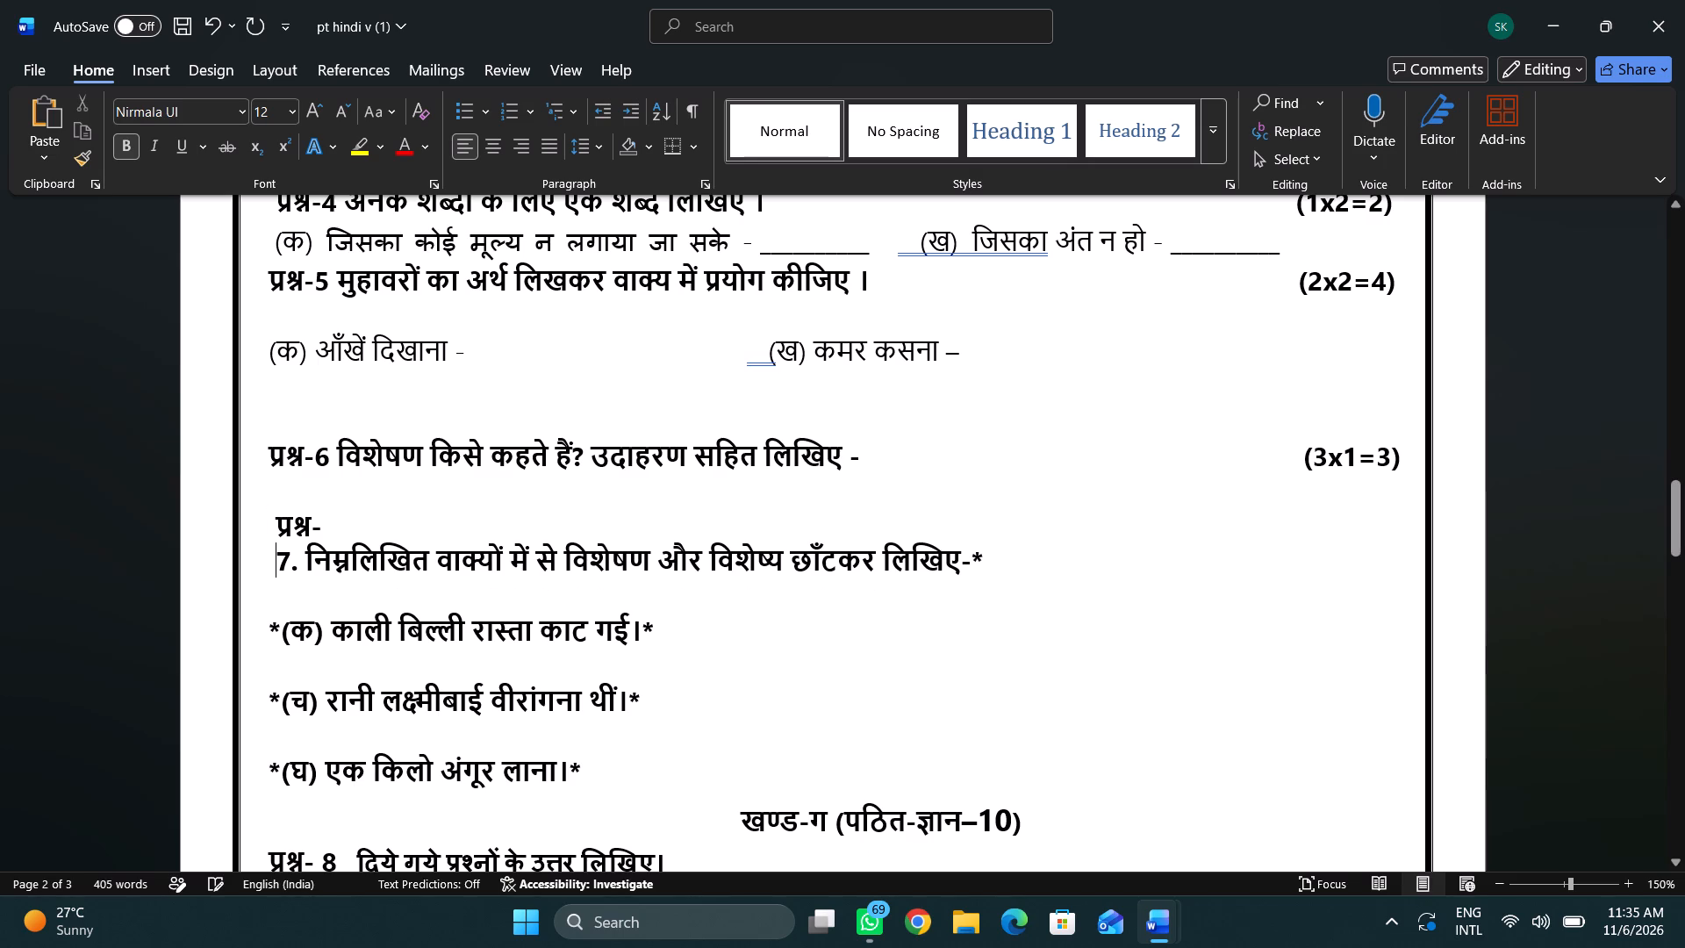
key(BackSpace)
key(BackSpace)
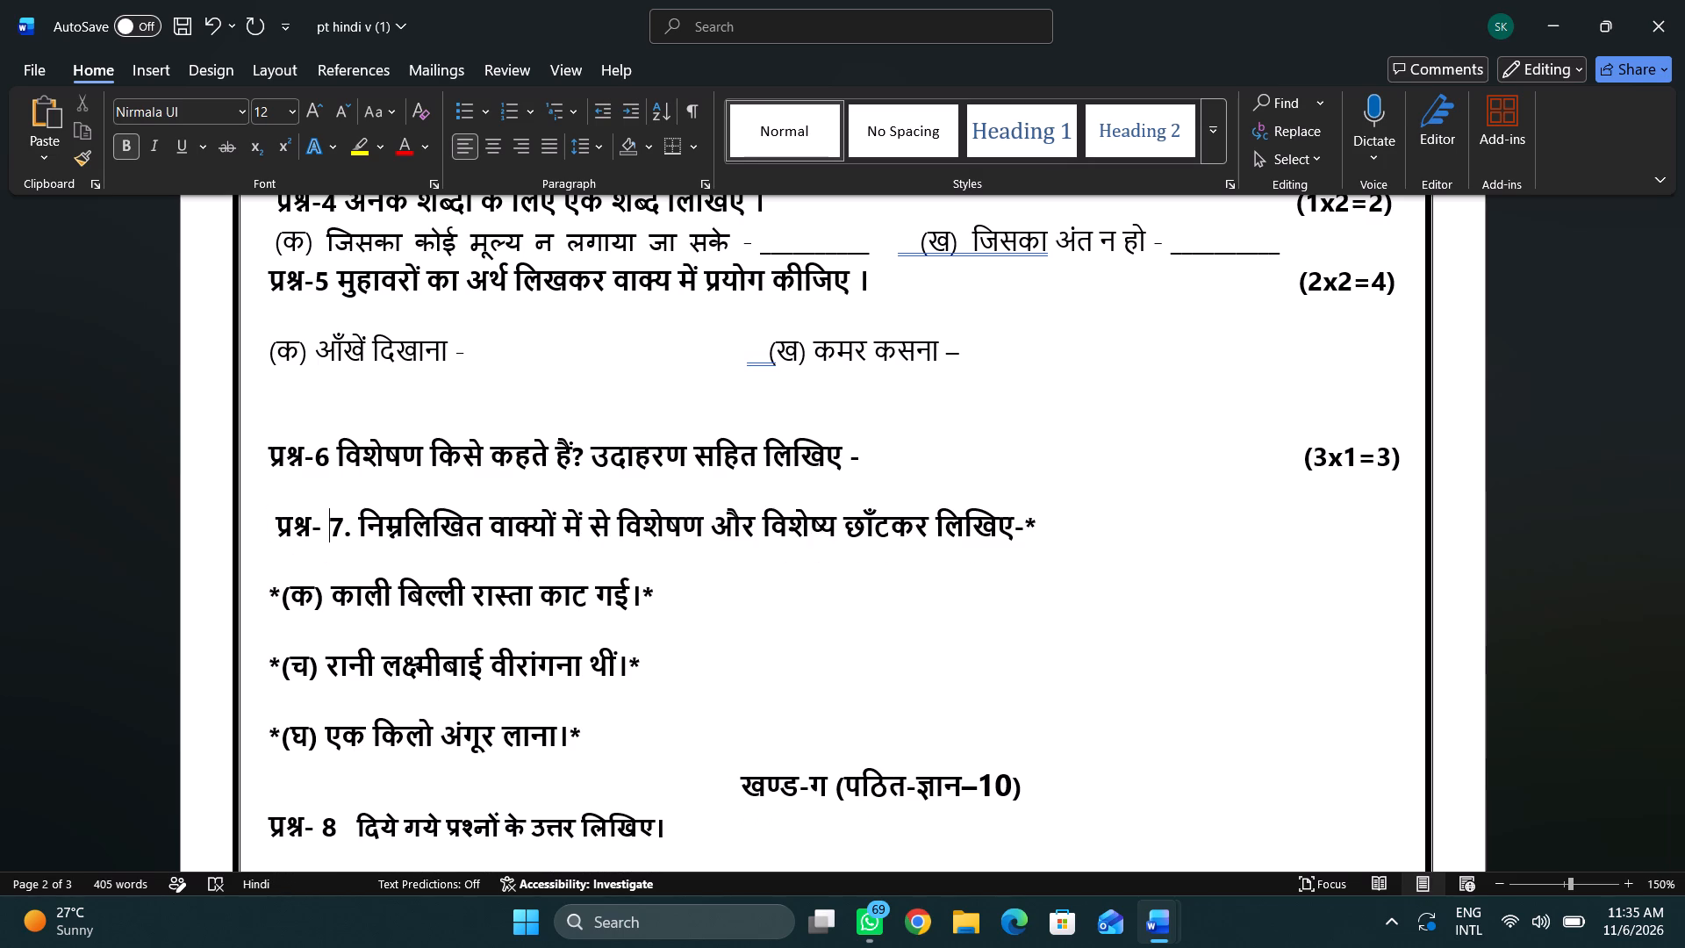
Remove the leading asterisks from sub-questions (क) and (च) of प्रश्न- 7.
click(280, 589)
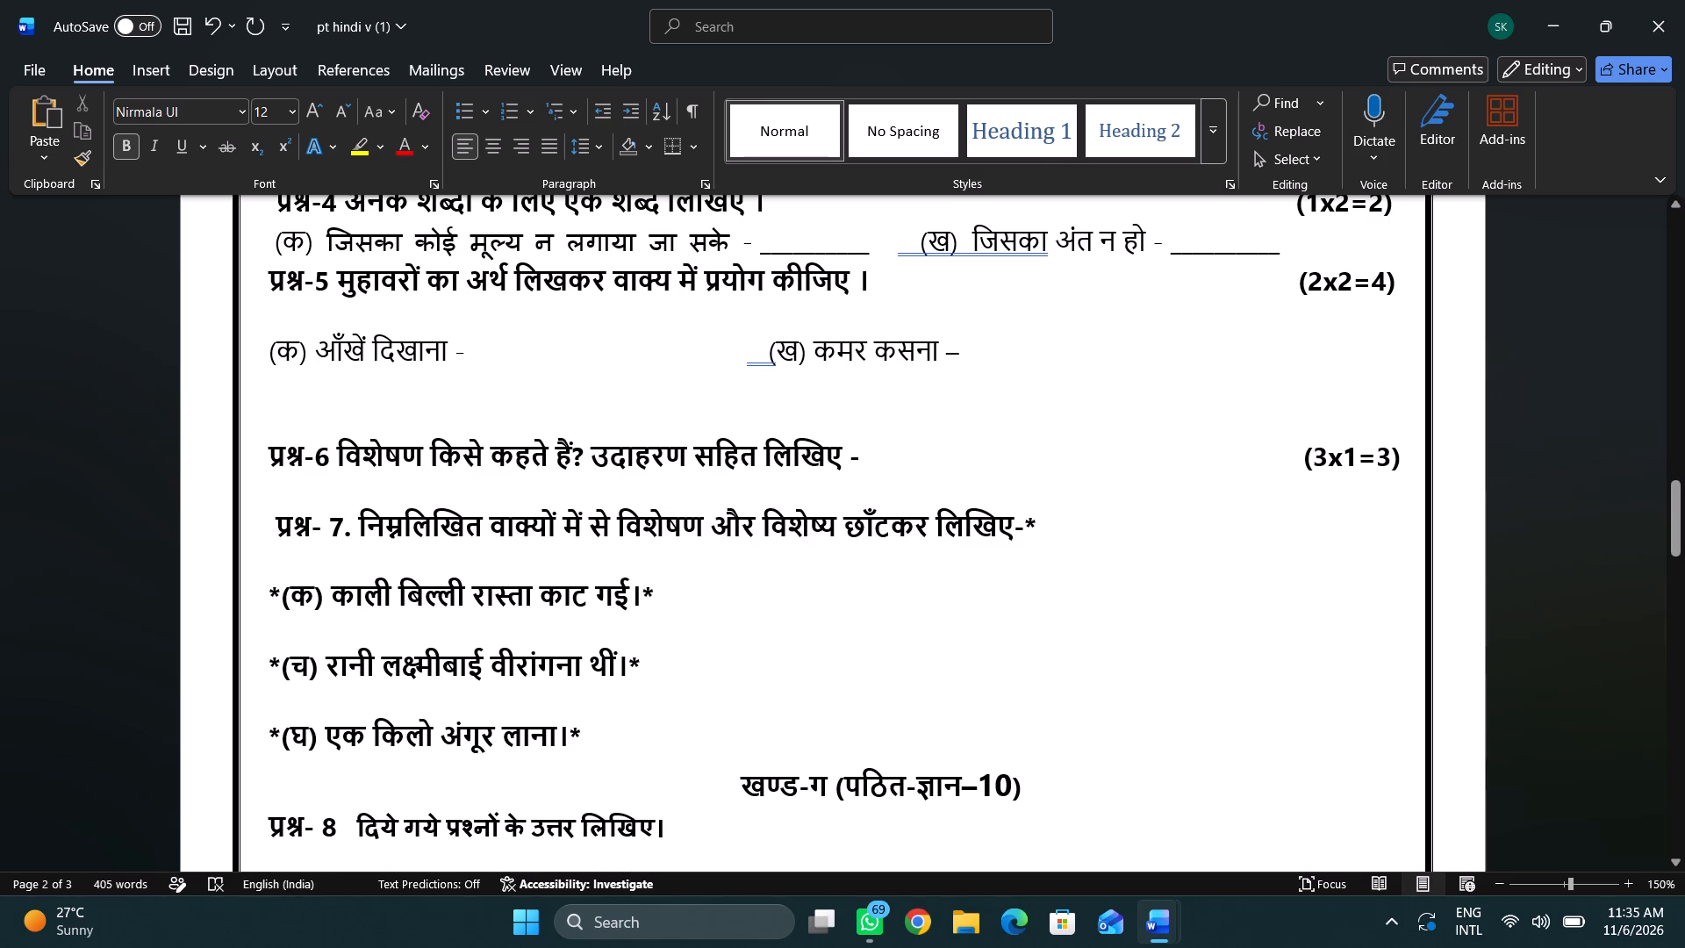
key(BackSpace)
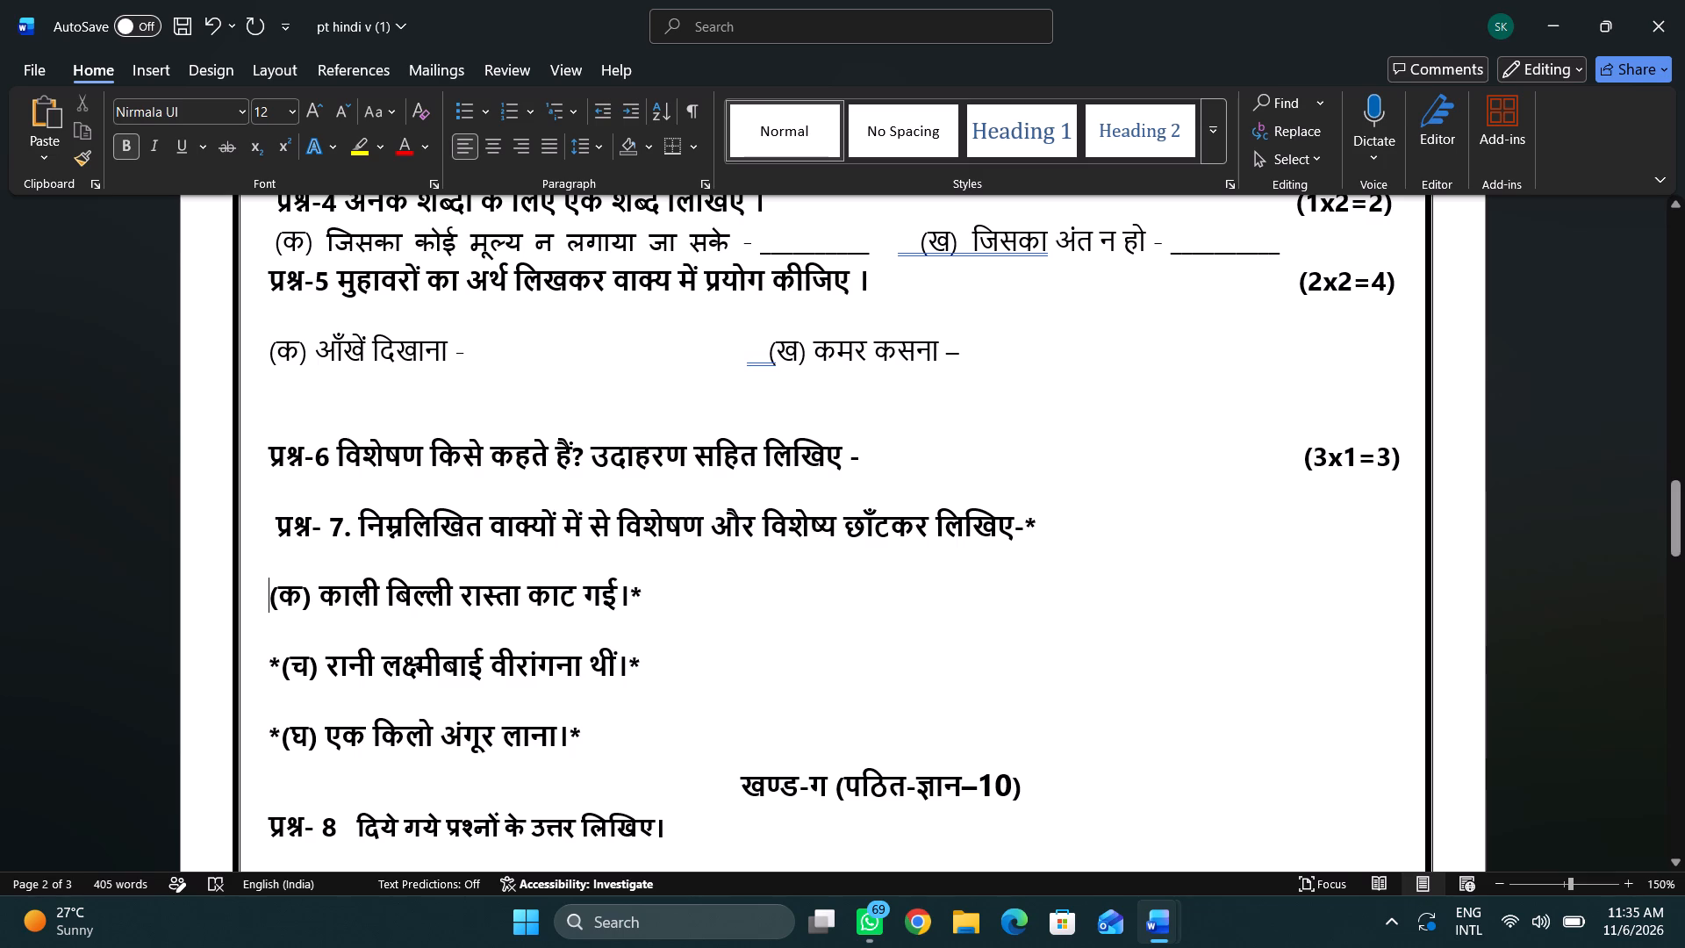
click(284, 668)
key(BackSpace)
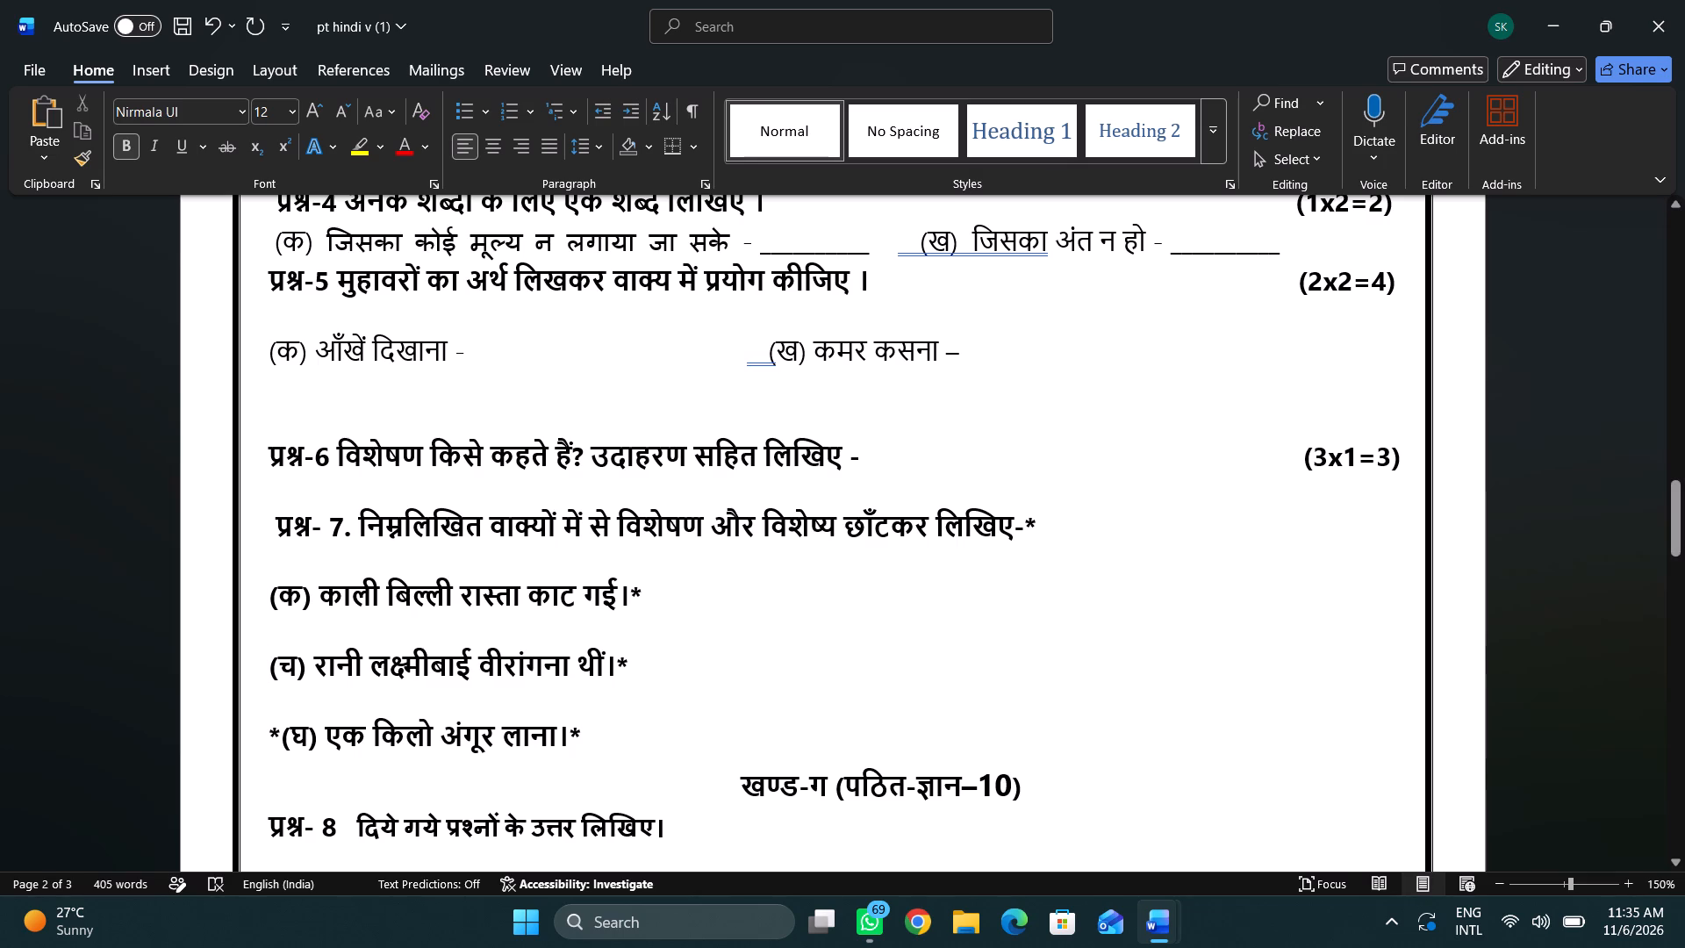
Replace the (च) label before "रानी लक्ष्मीबाई वीरांगना थीं" in प्रश्न- 7 with the (ख) label copied from प्रश्न-5.
drag(808, 355, 794, 355)
drag(794, 355, 789, 351)
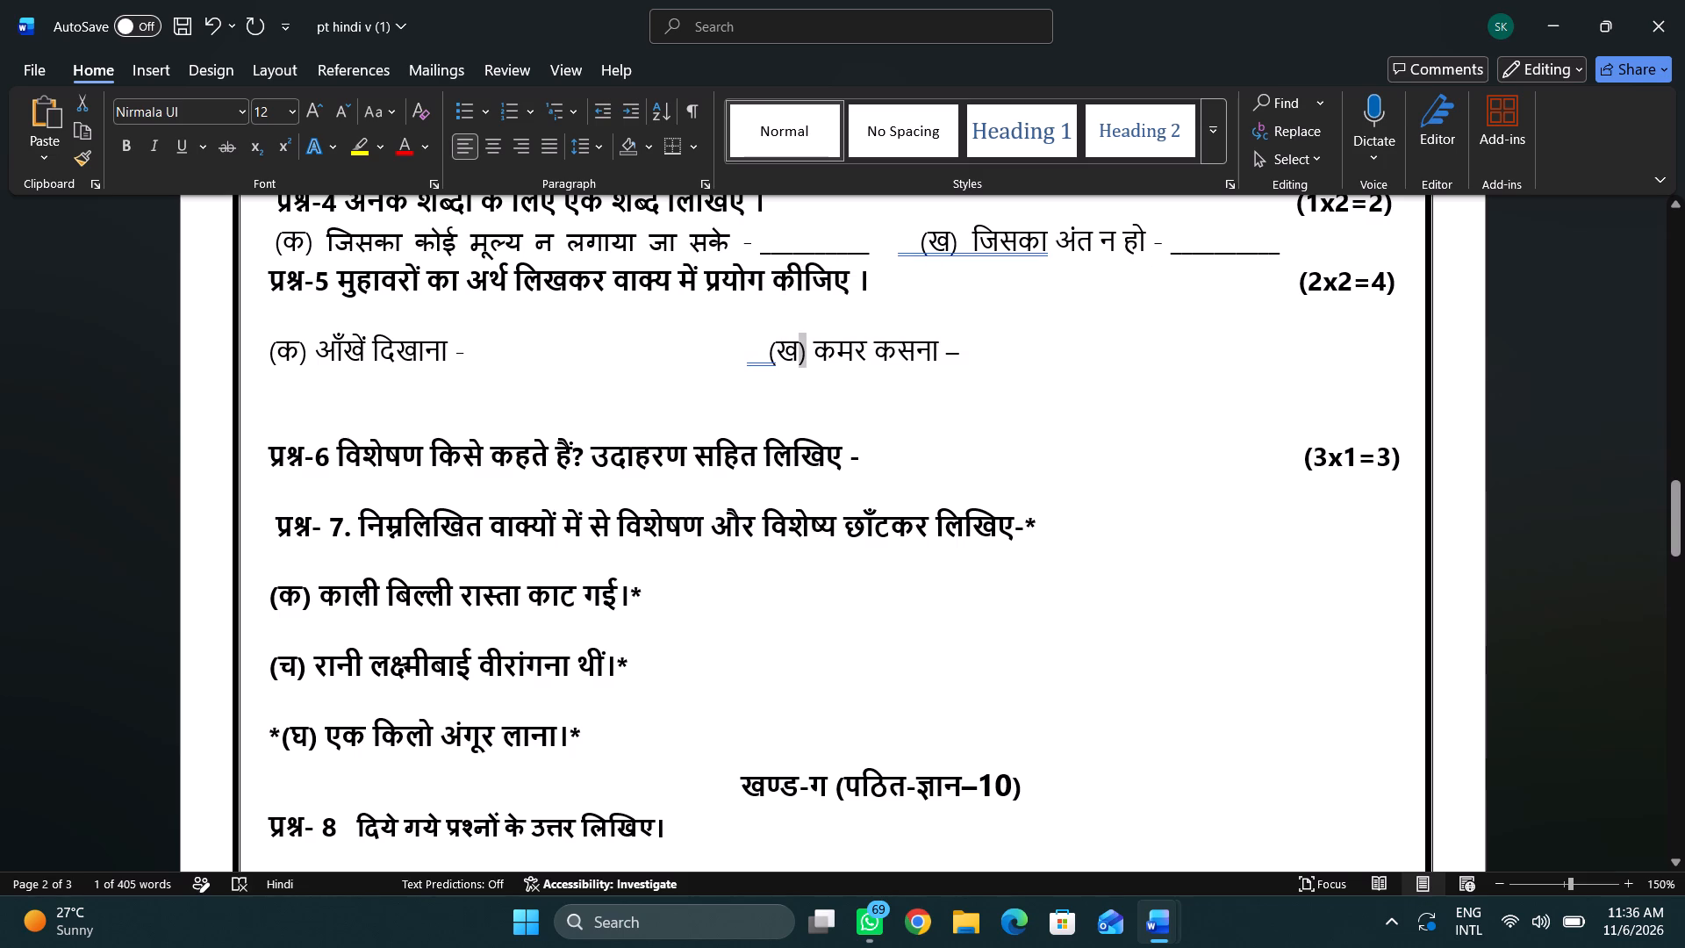
key(ctrl+c)
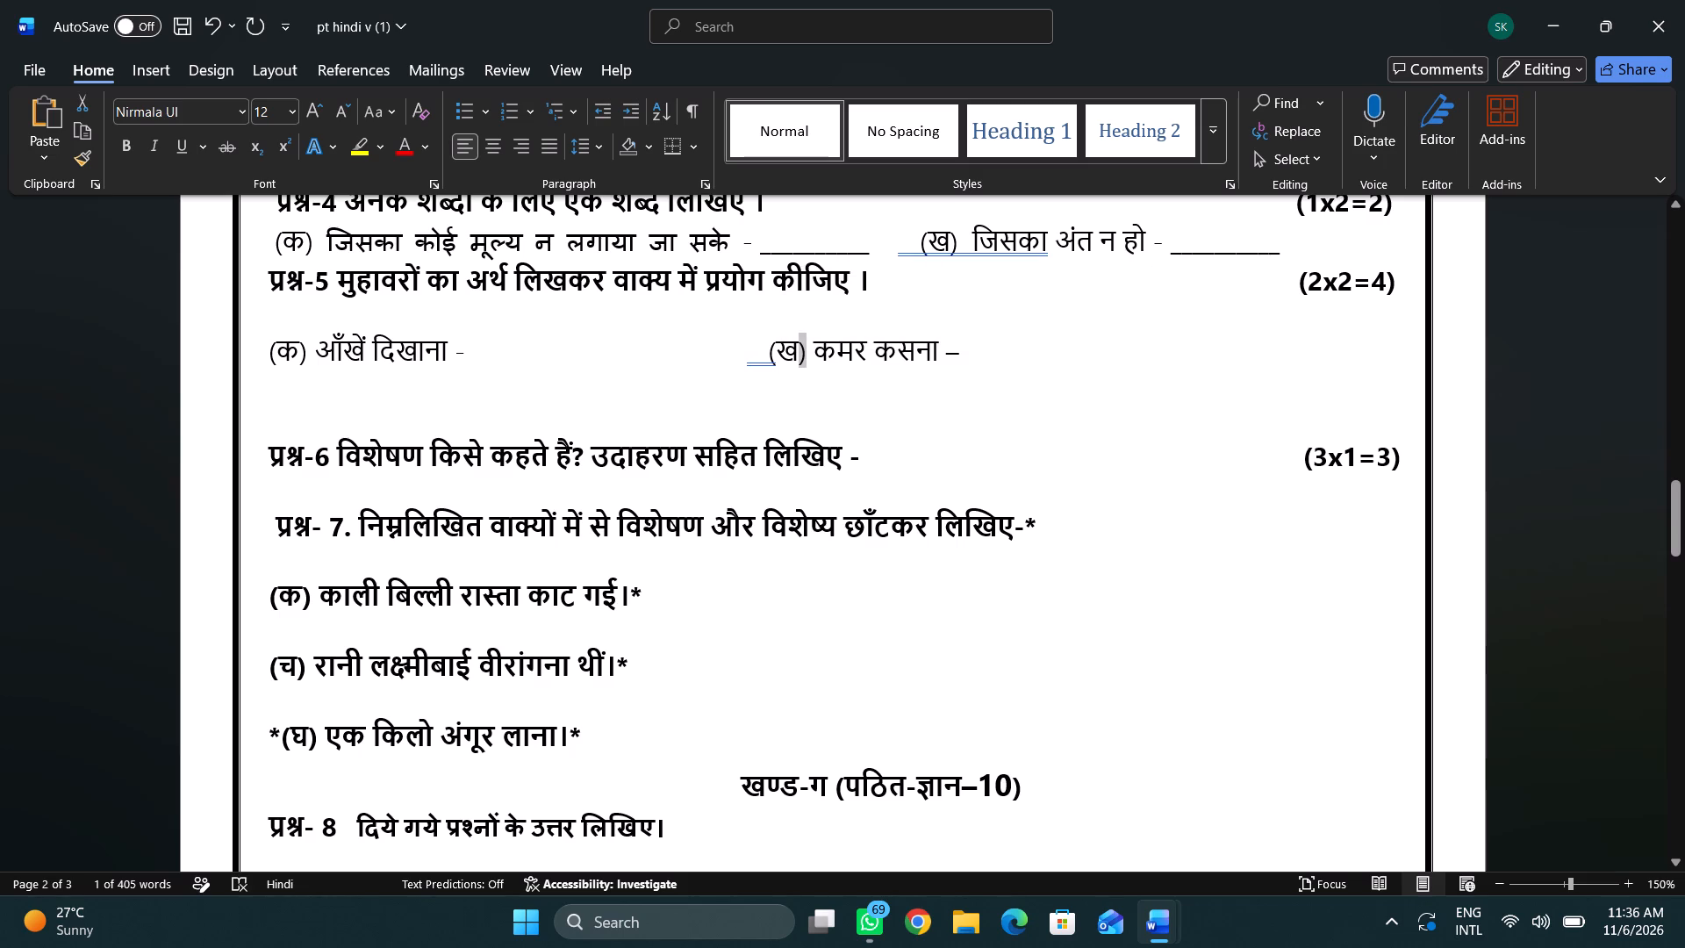
click(806, 350)
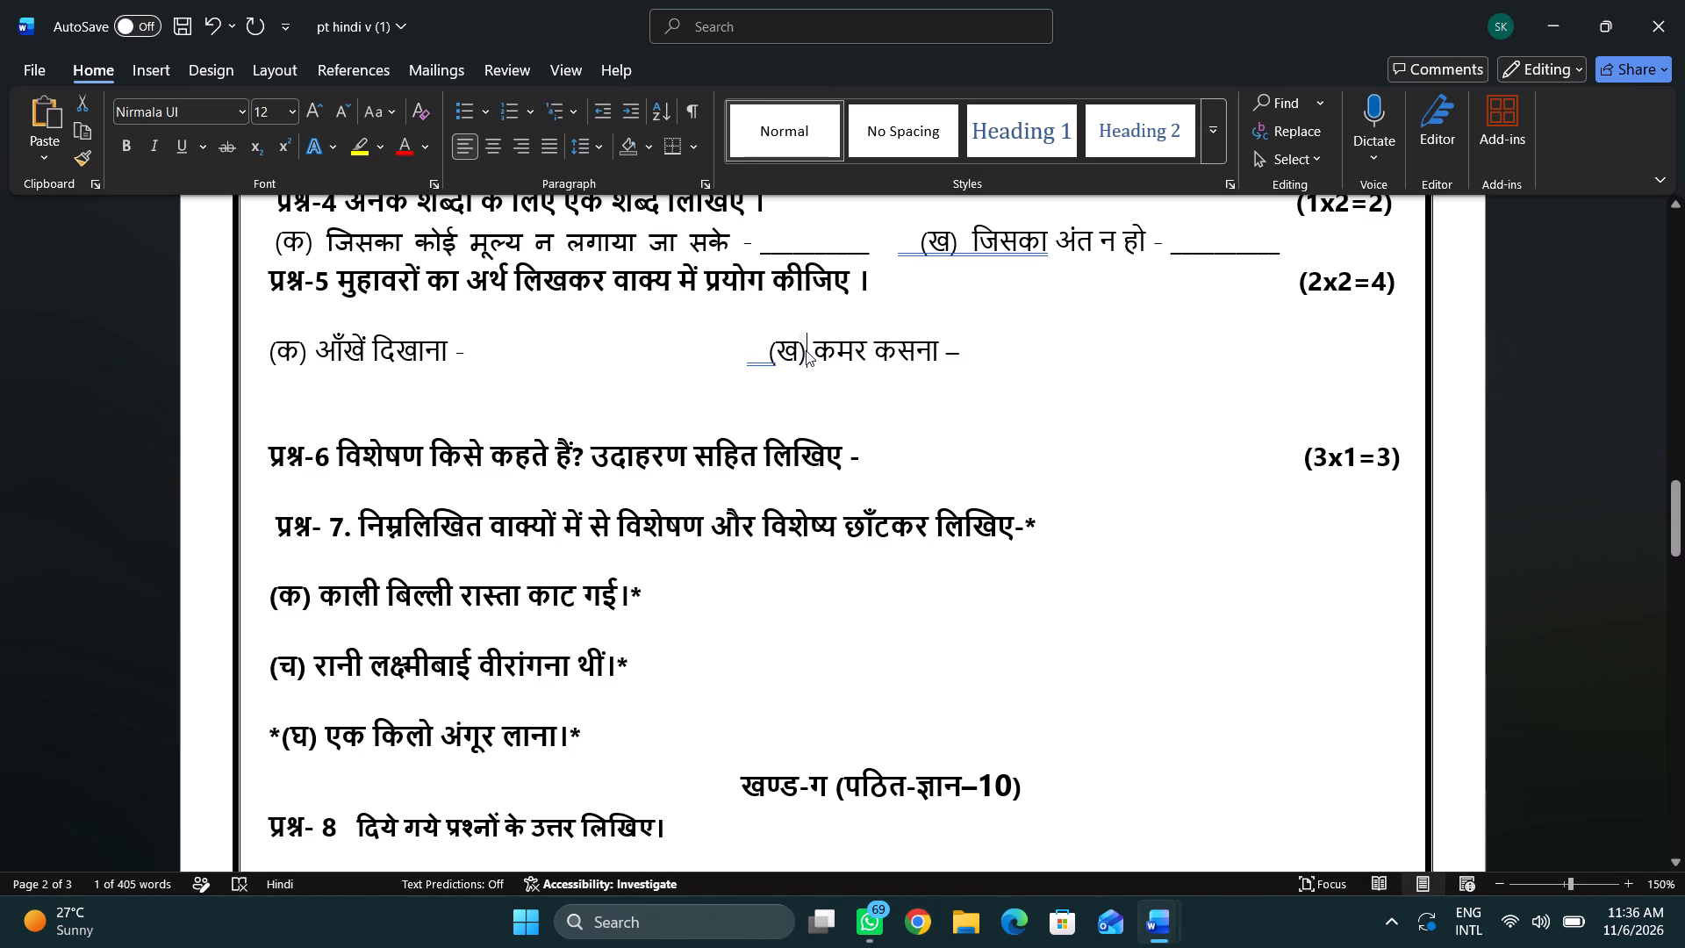
click(806, 350)
drag(806, 350, 771, 356)
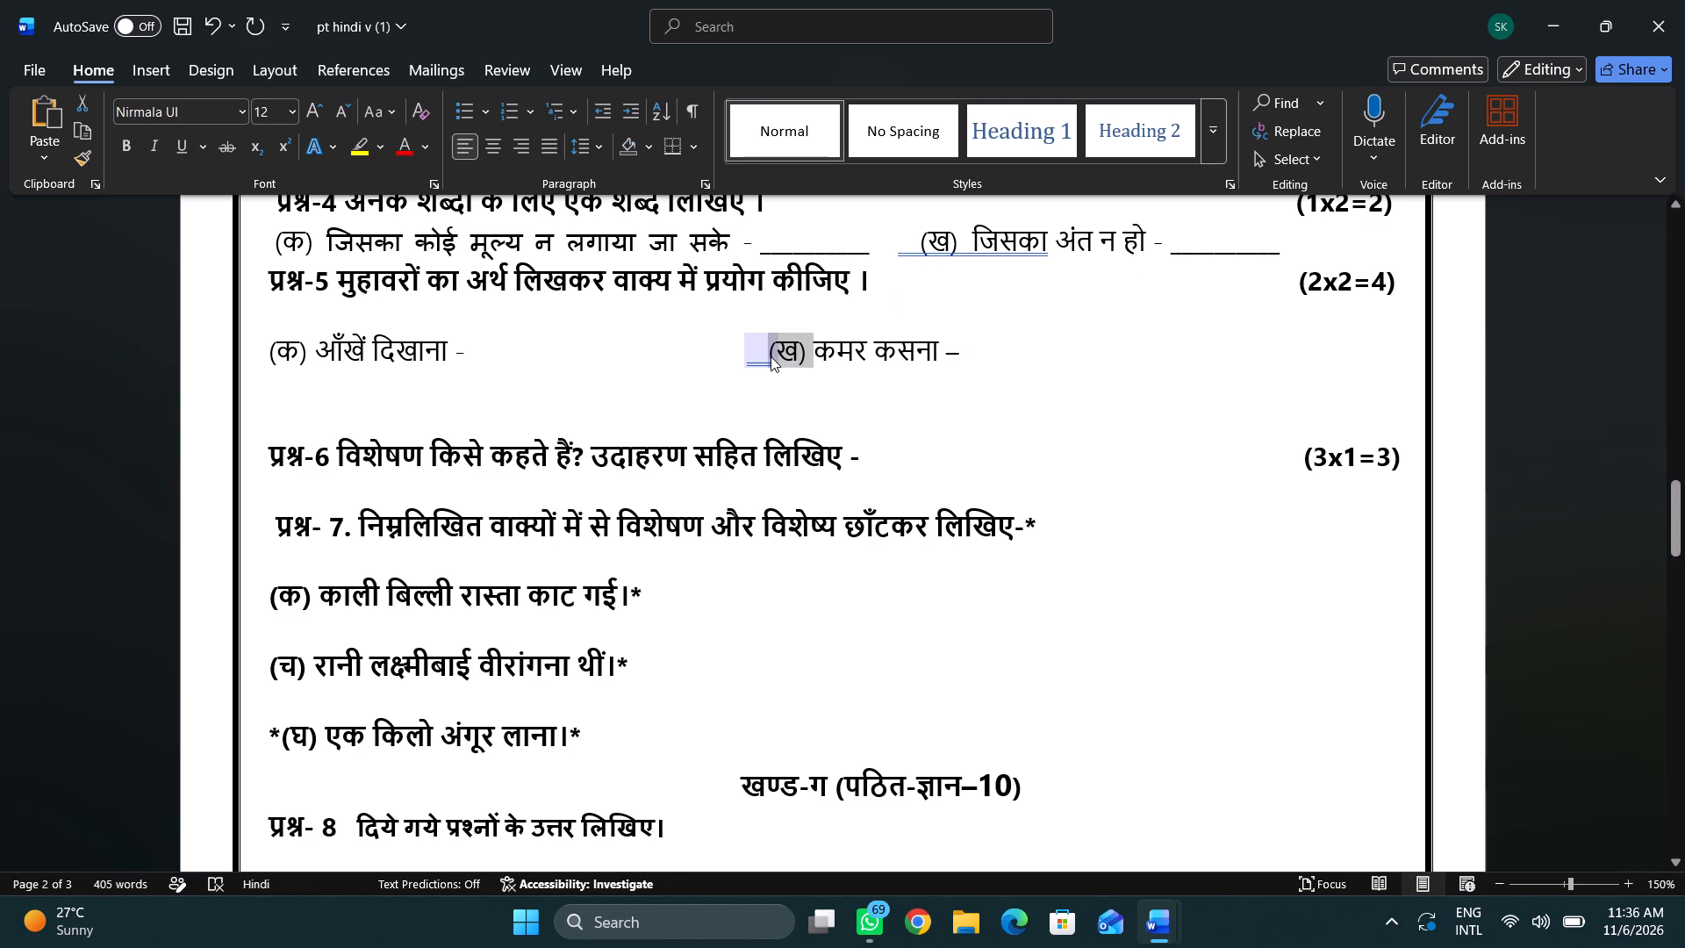
key(ctrl+c)
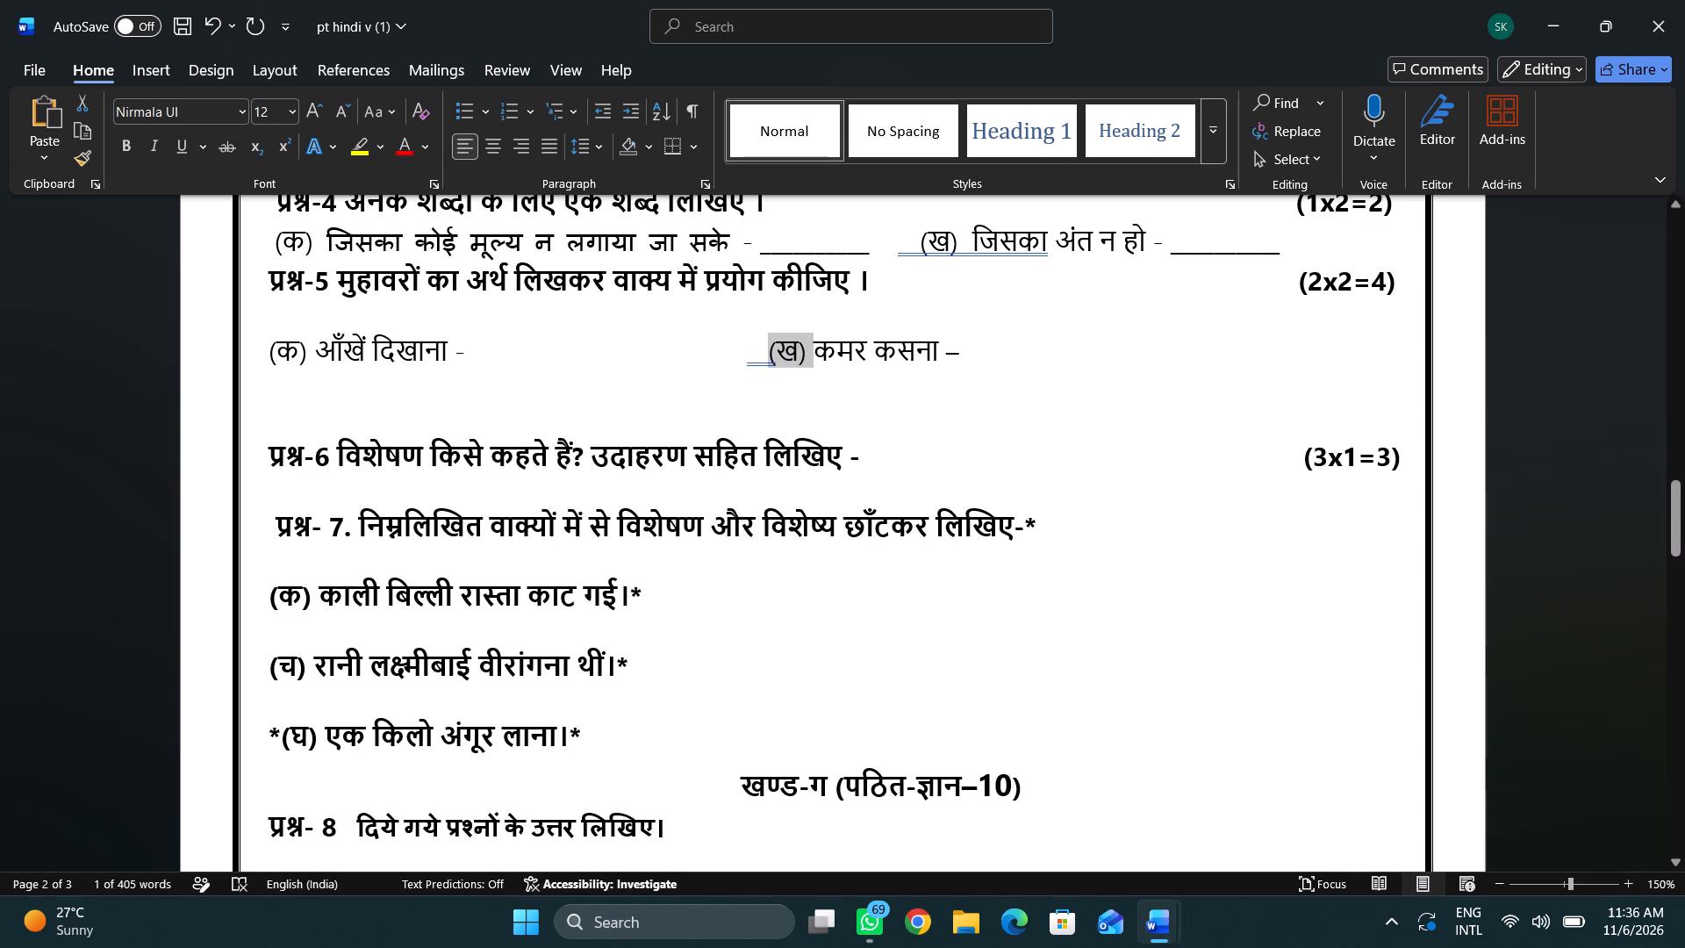
click(314, 664)
click(309, 664)
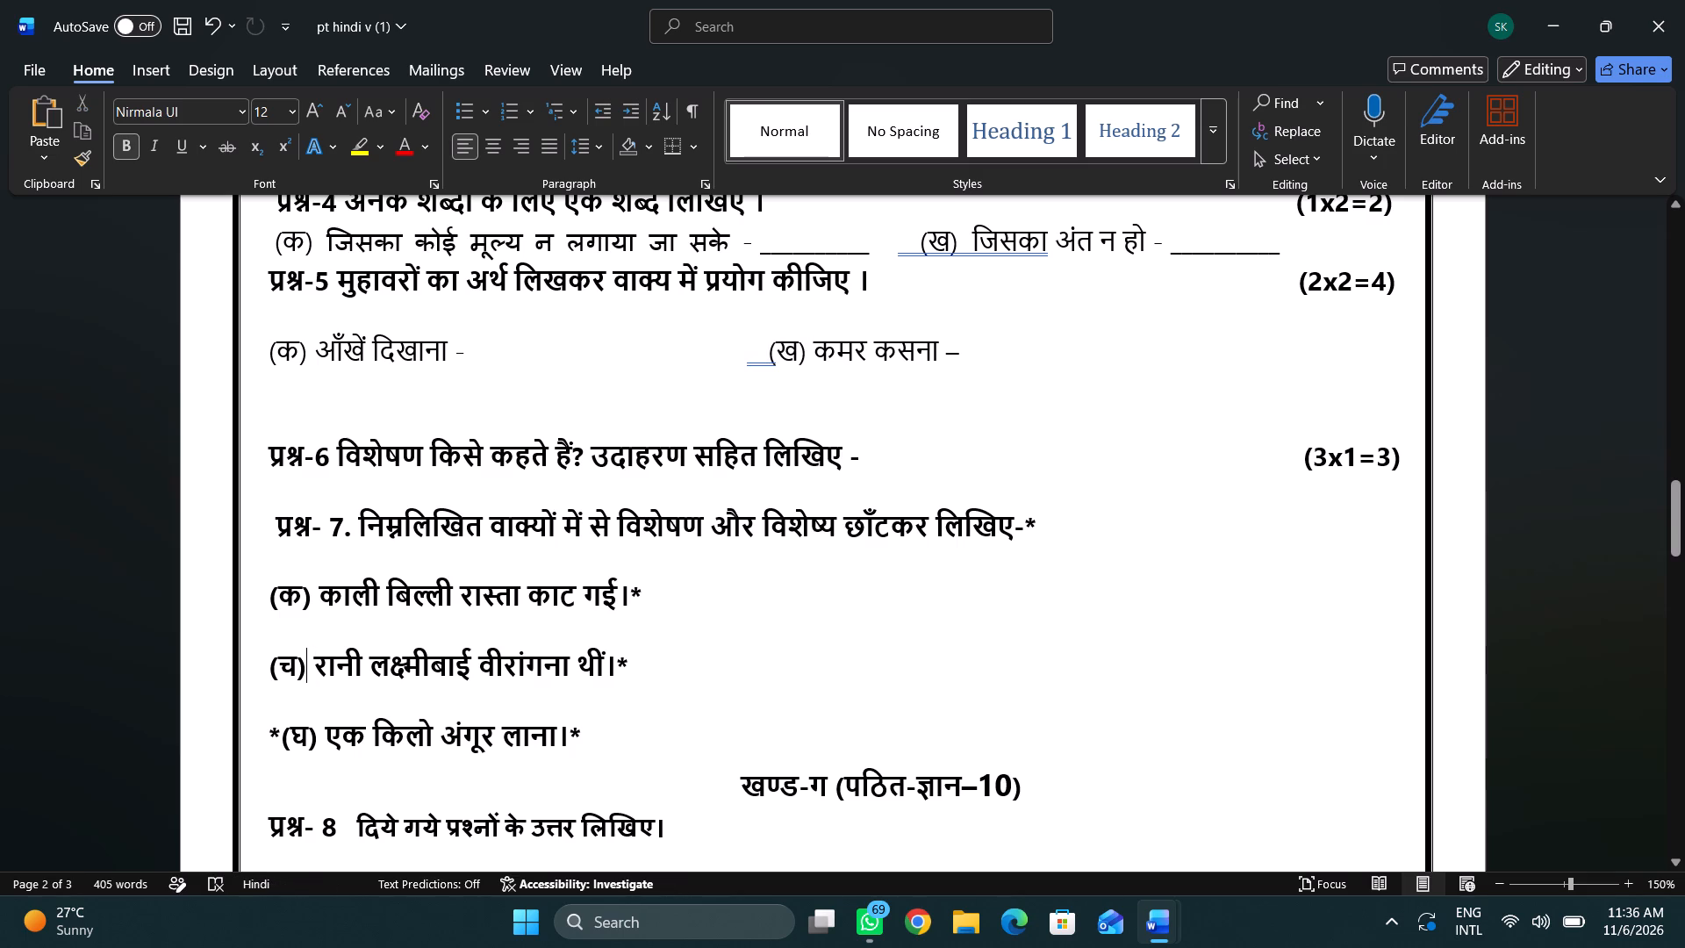
key(BackSpace)
key(BackSpace)
key(BackSpace)
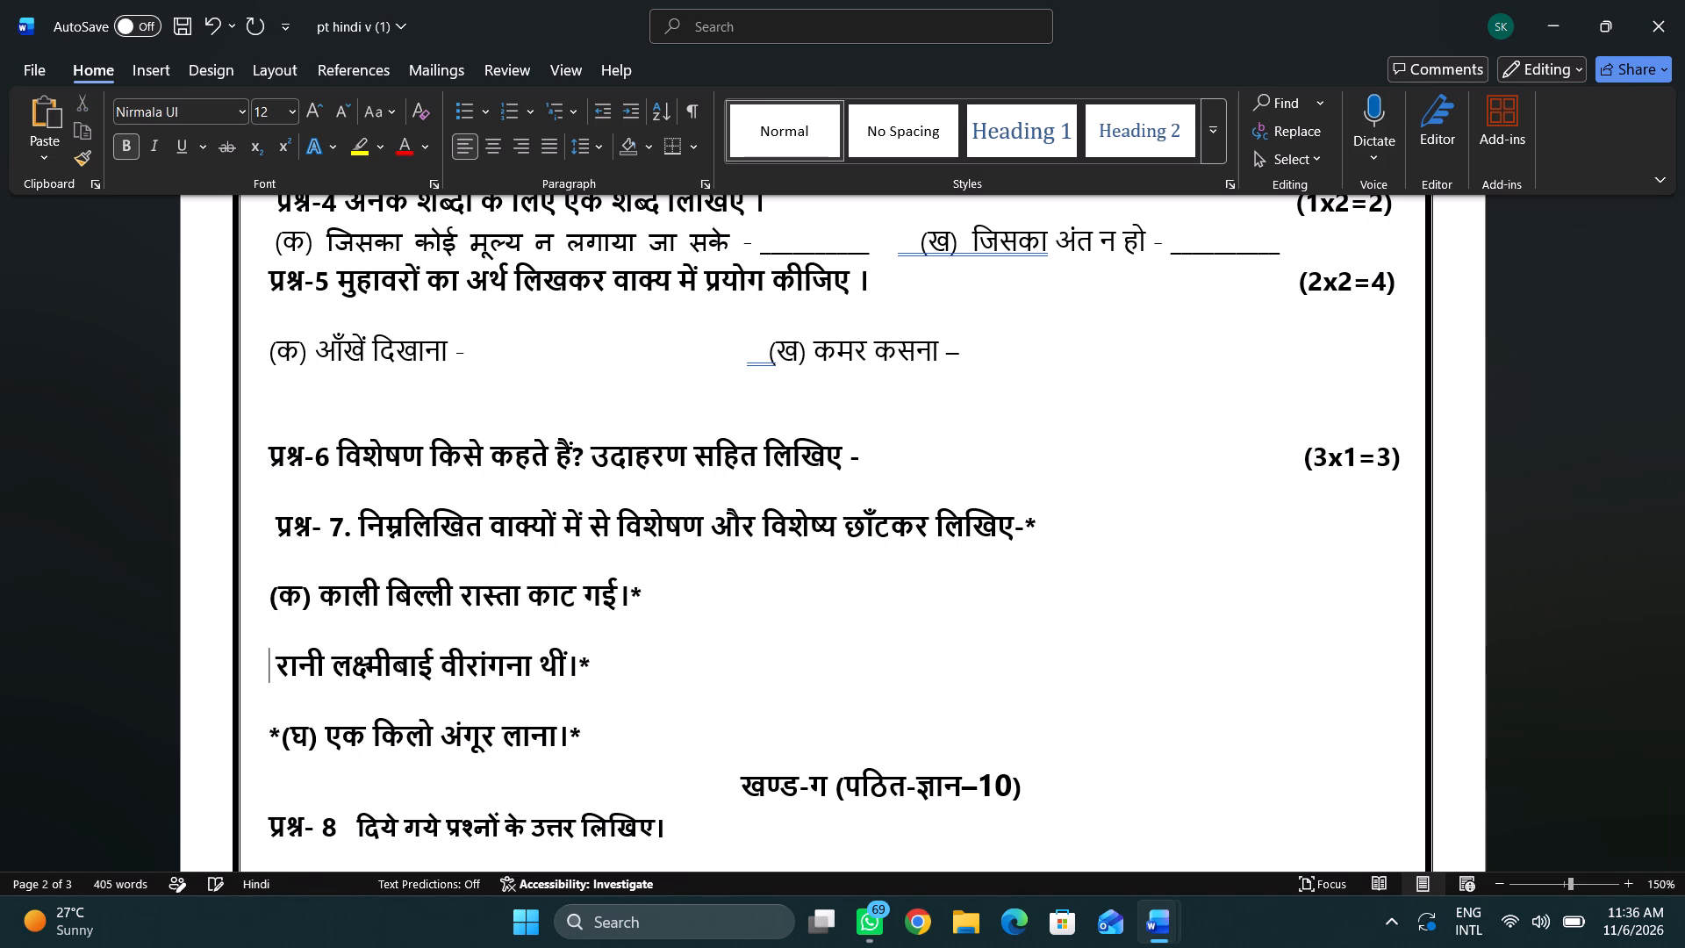
key(ctrl+v)
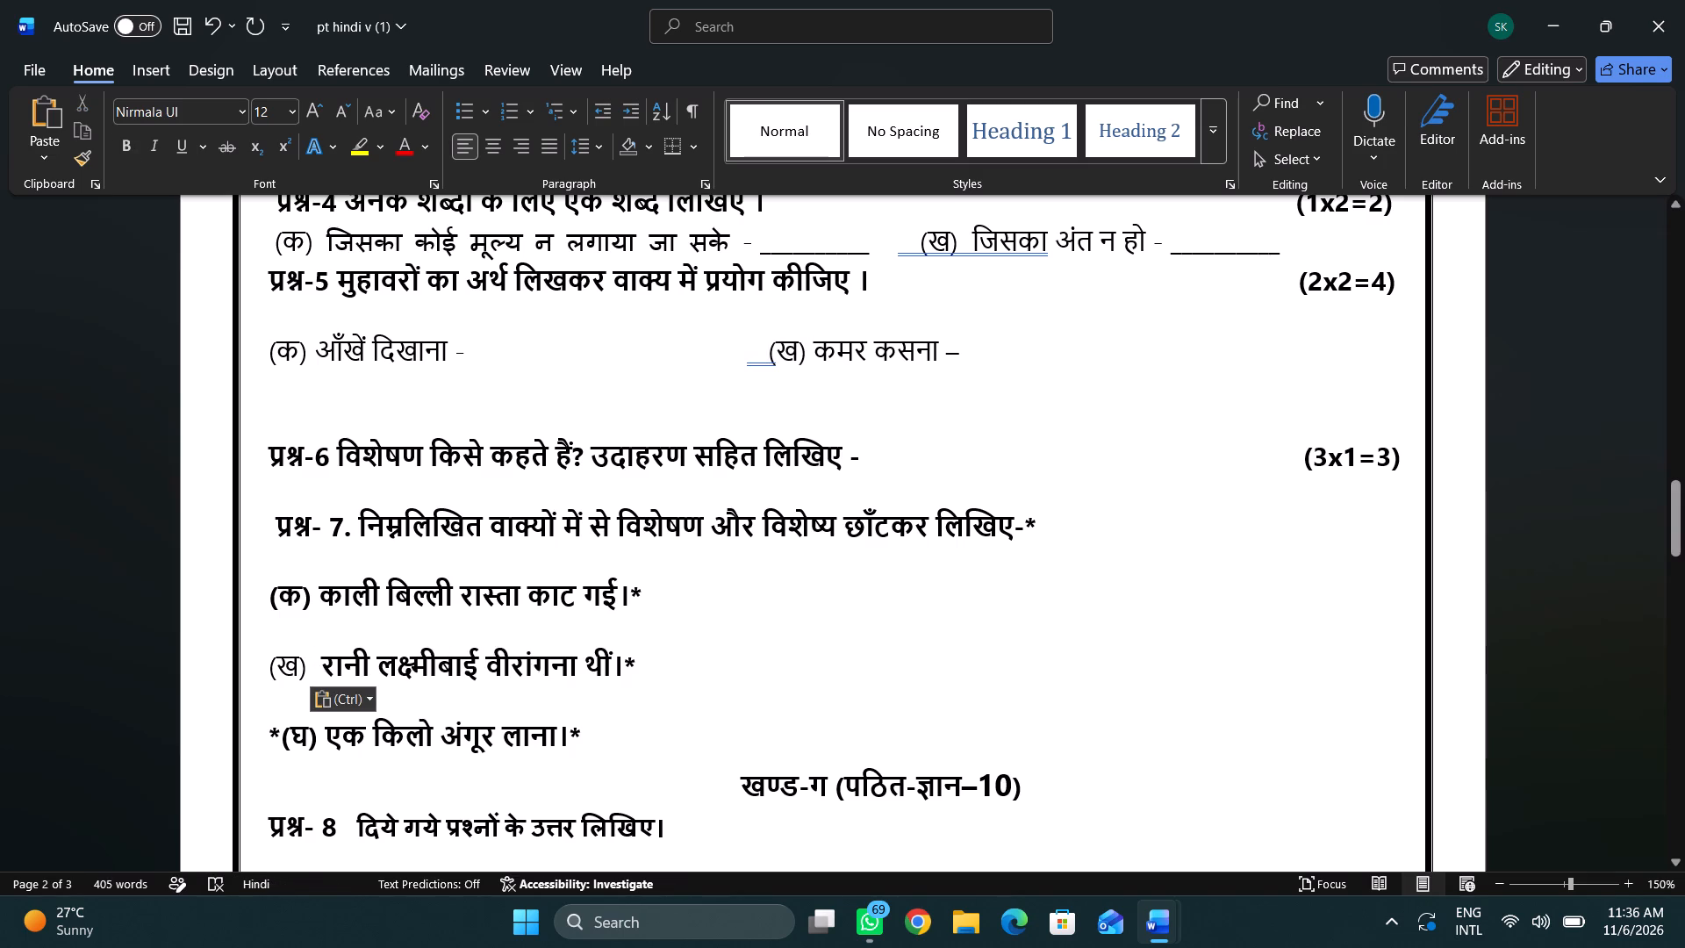
Replace the "*(घ)" label before "एक किलो अंगूर लाना" with the (ग) label copied from the poem question about नदियाँ on page 1.
scroll(760, 495, up, 3)
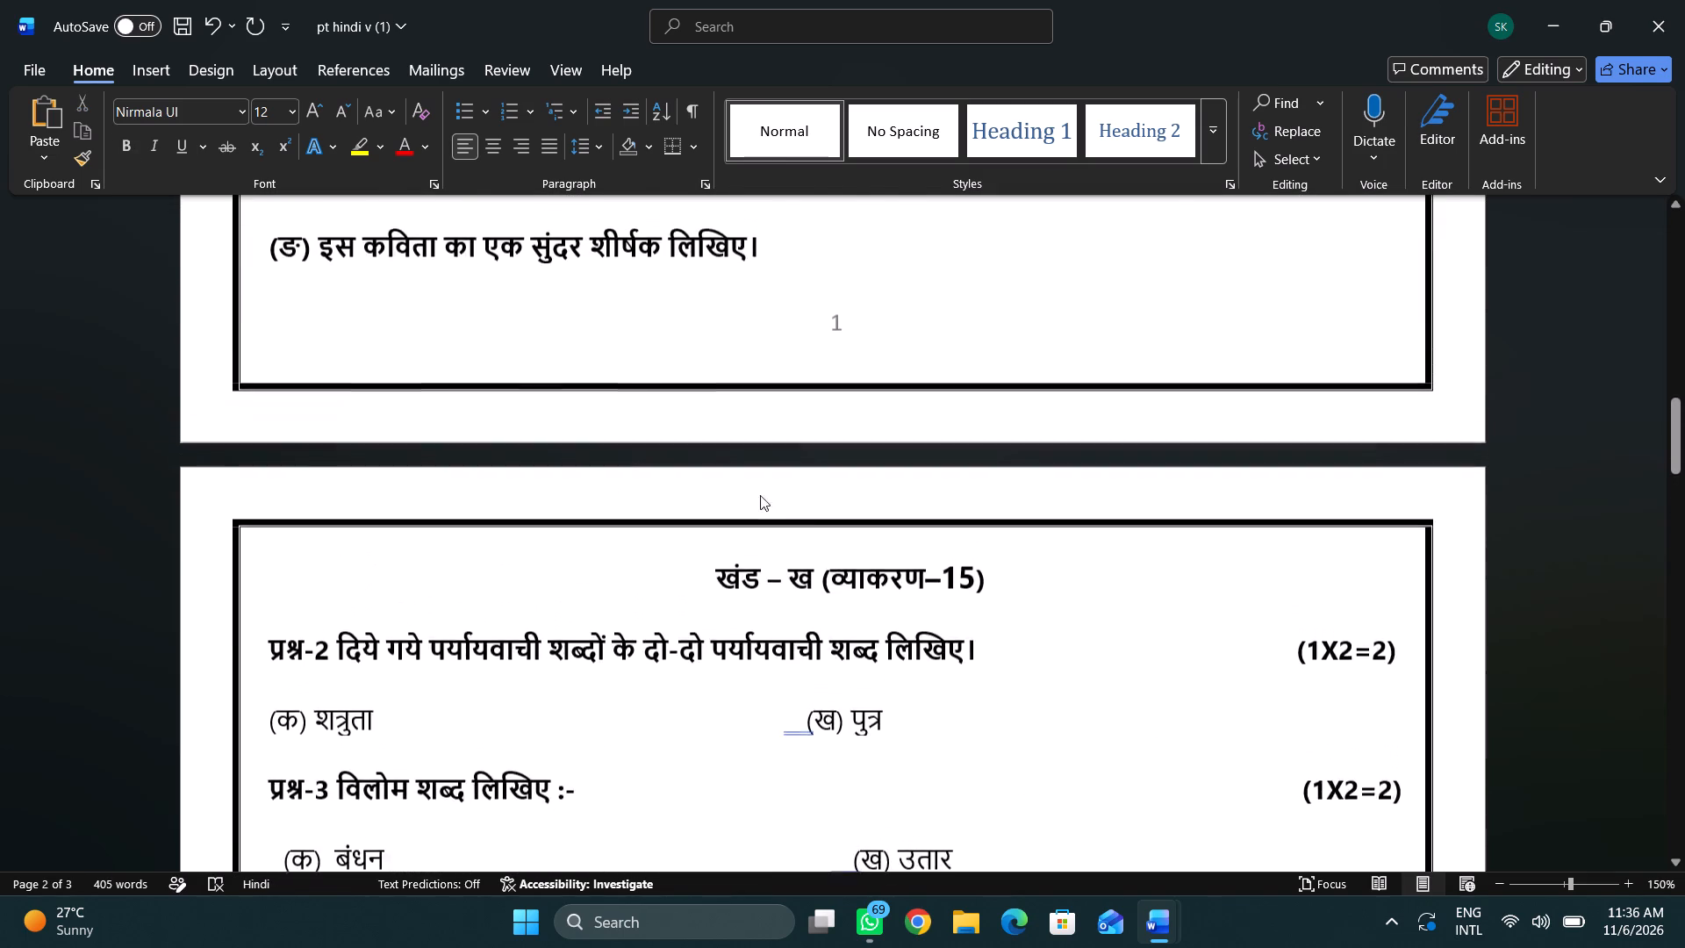
scroll(760, 495, up, 1)
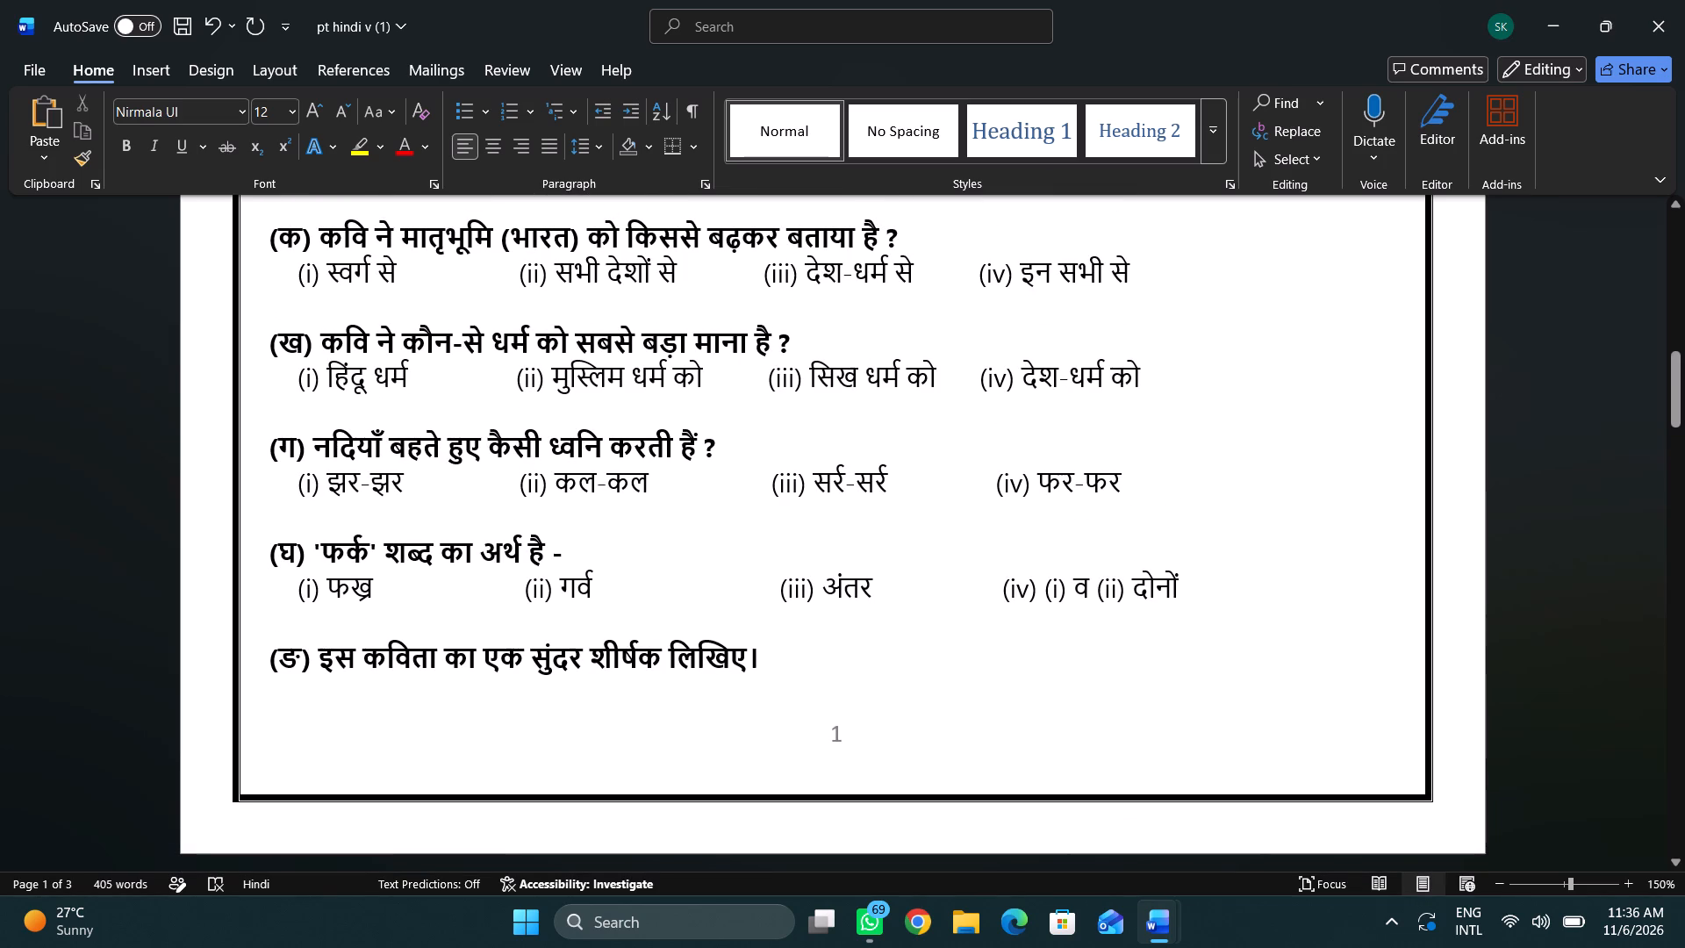
drag(305, 449, 263, 449)
key(ctrl+c)
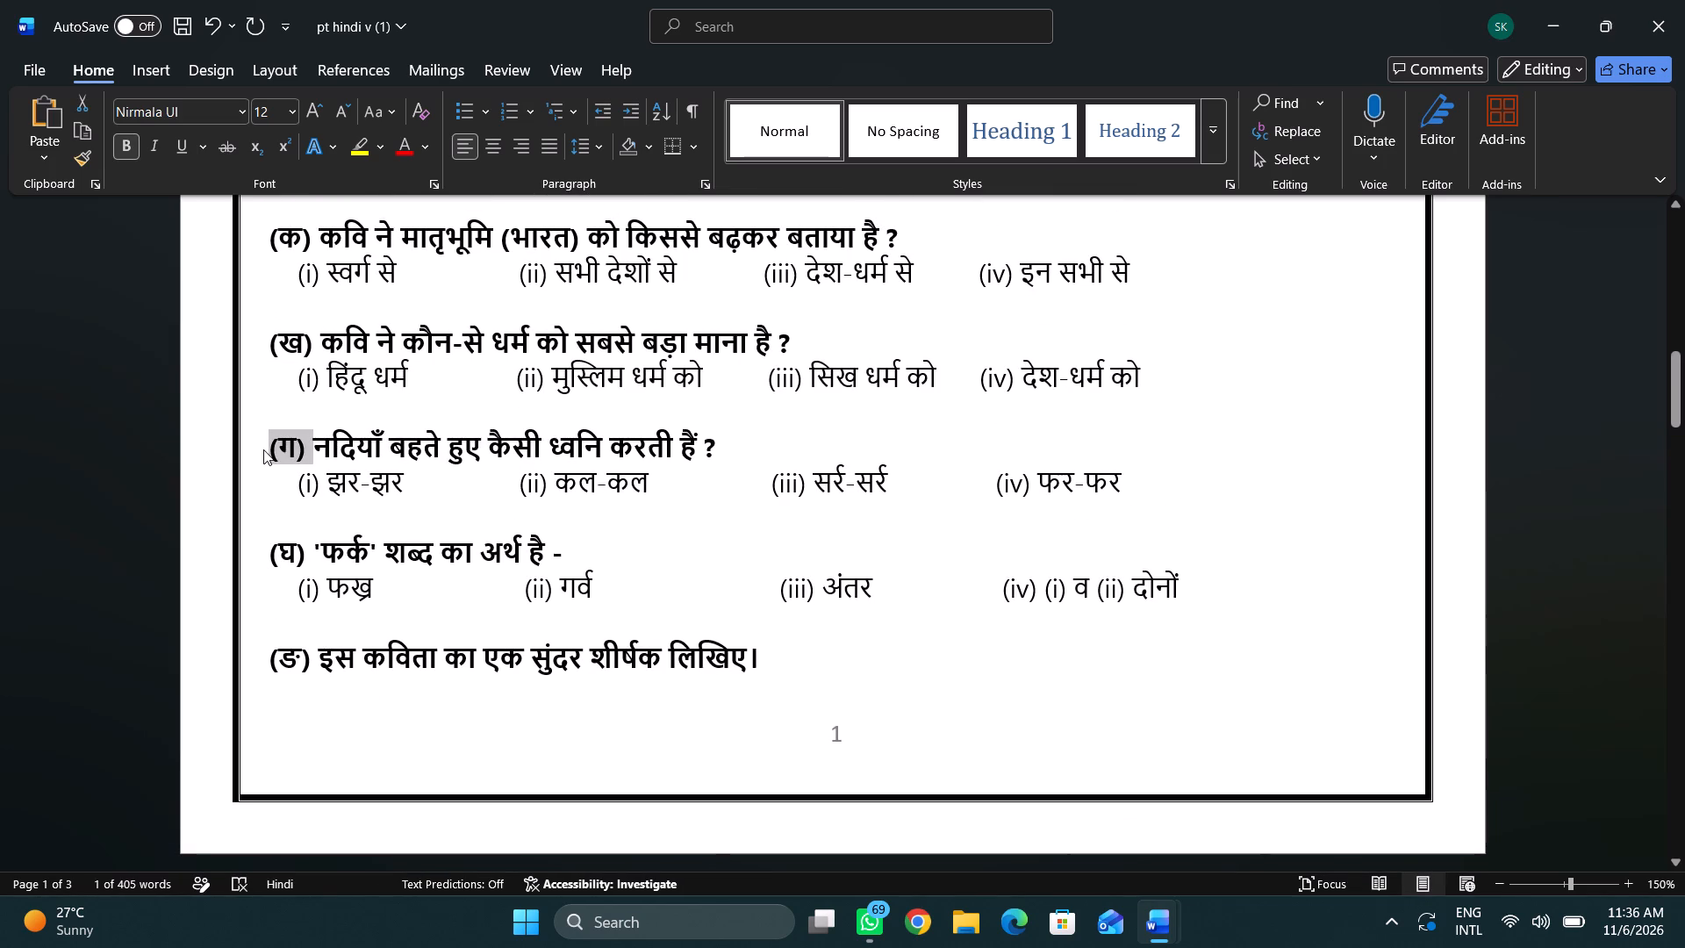
scroll(263, 449, down, 1)
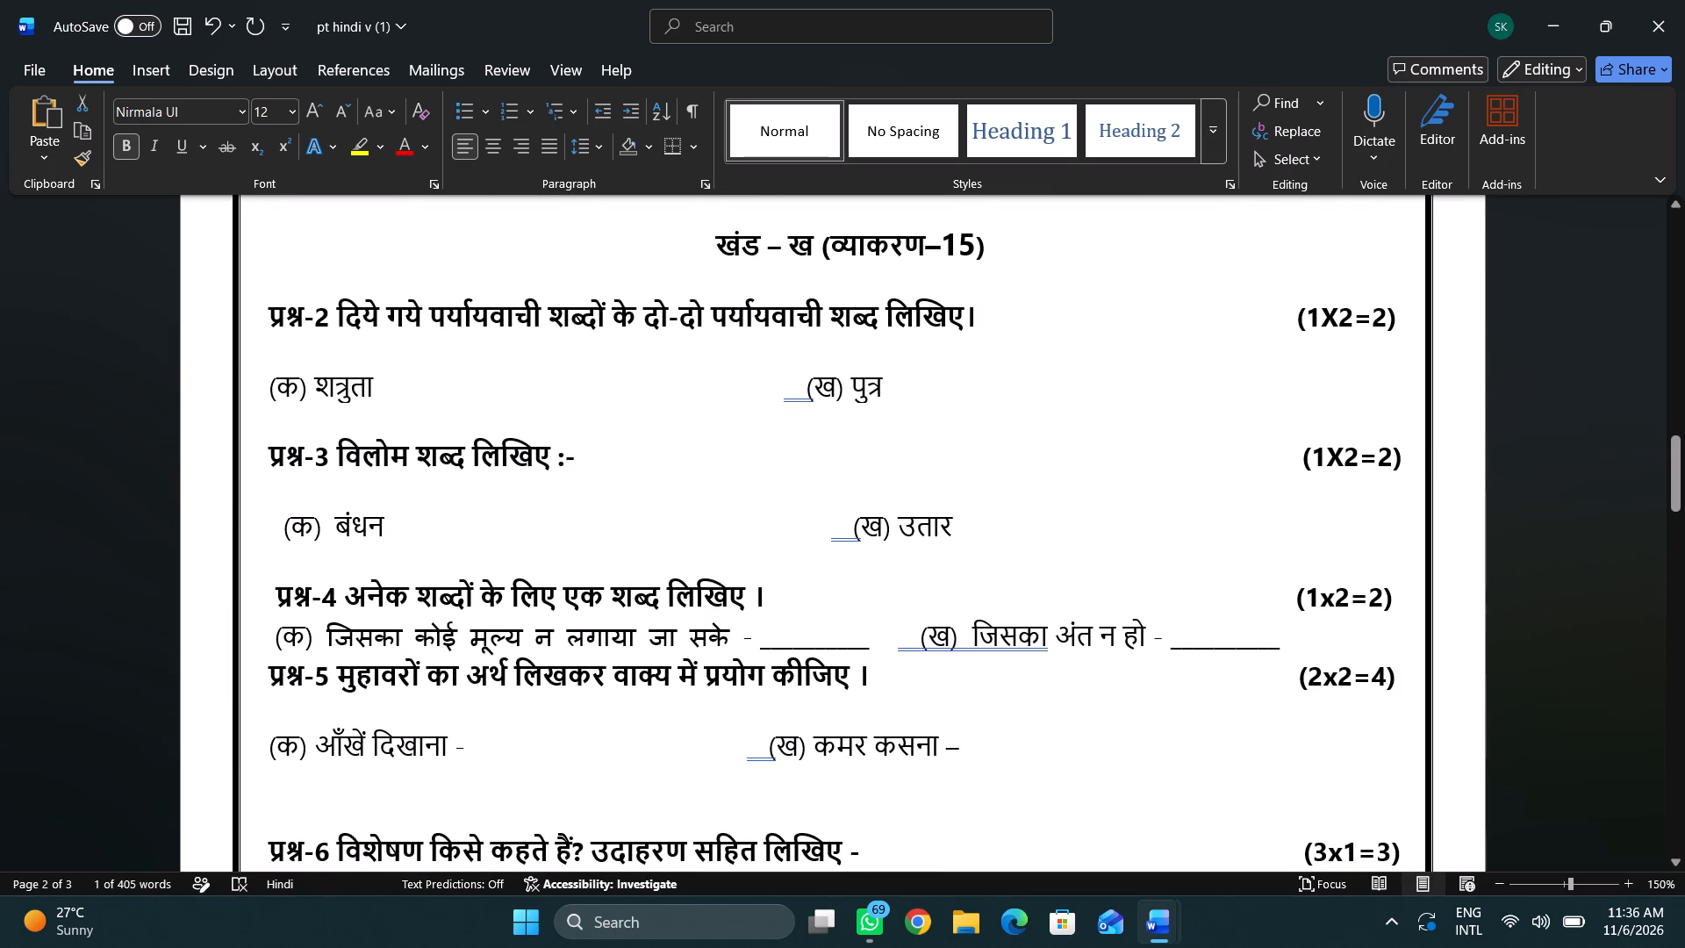
click(711, 409)
scroll(711, 409, down, 1)
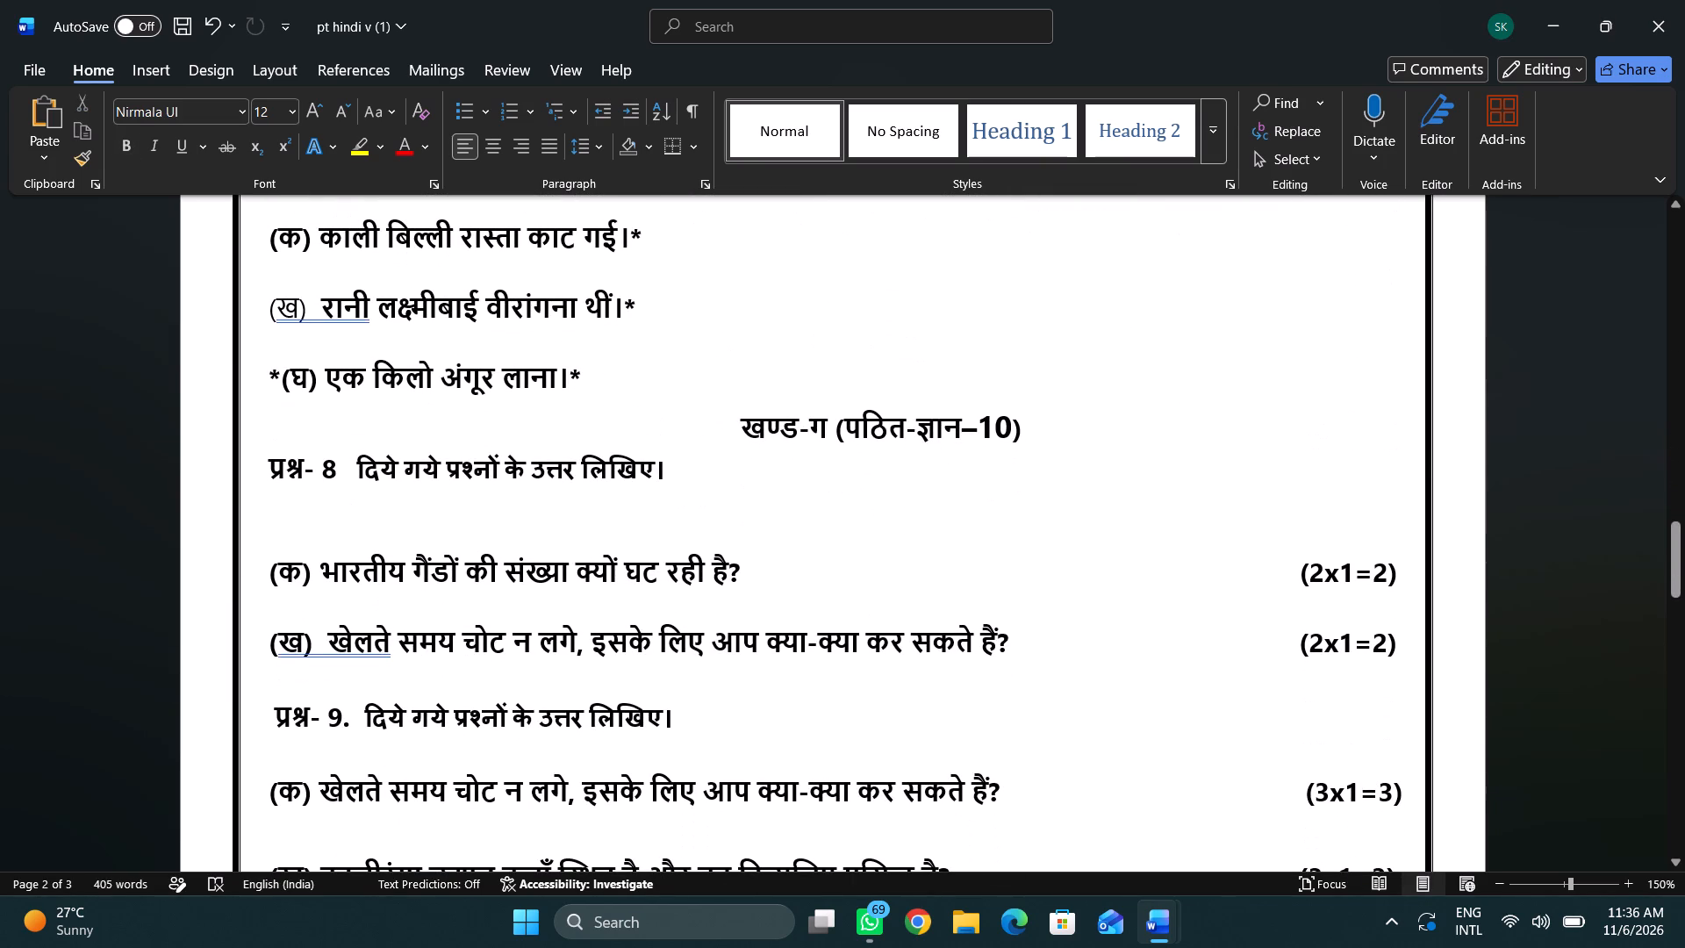
click(323, 375)
key(BackSpace)
key(BackSpace)
key(BackSpace)
key(BackSpace)
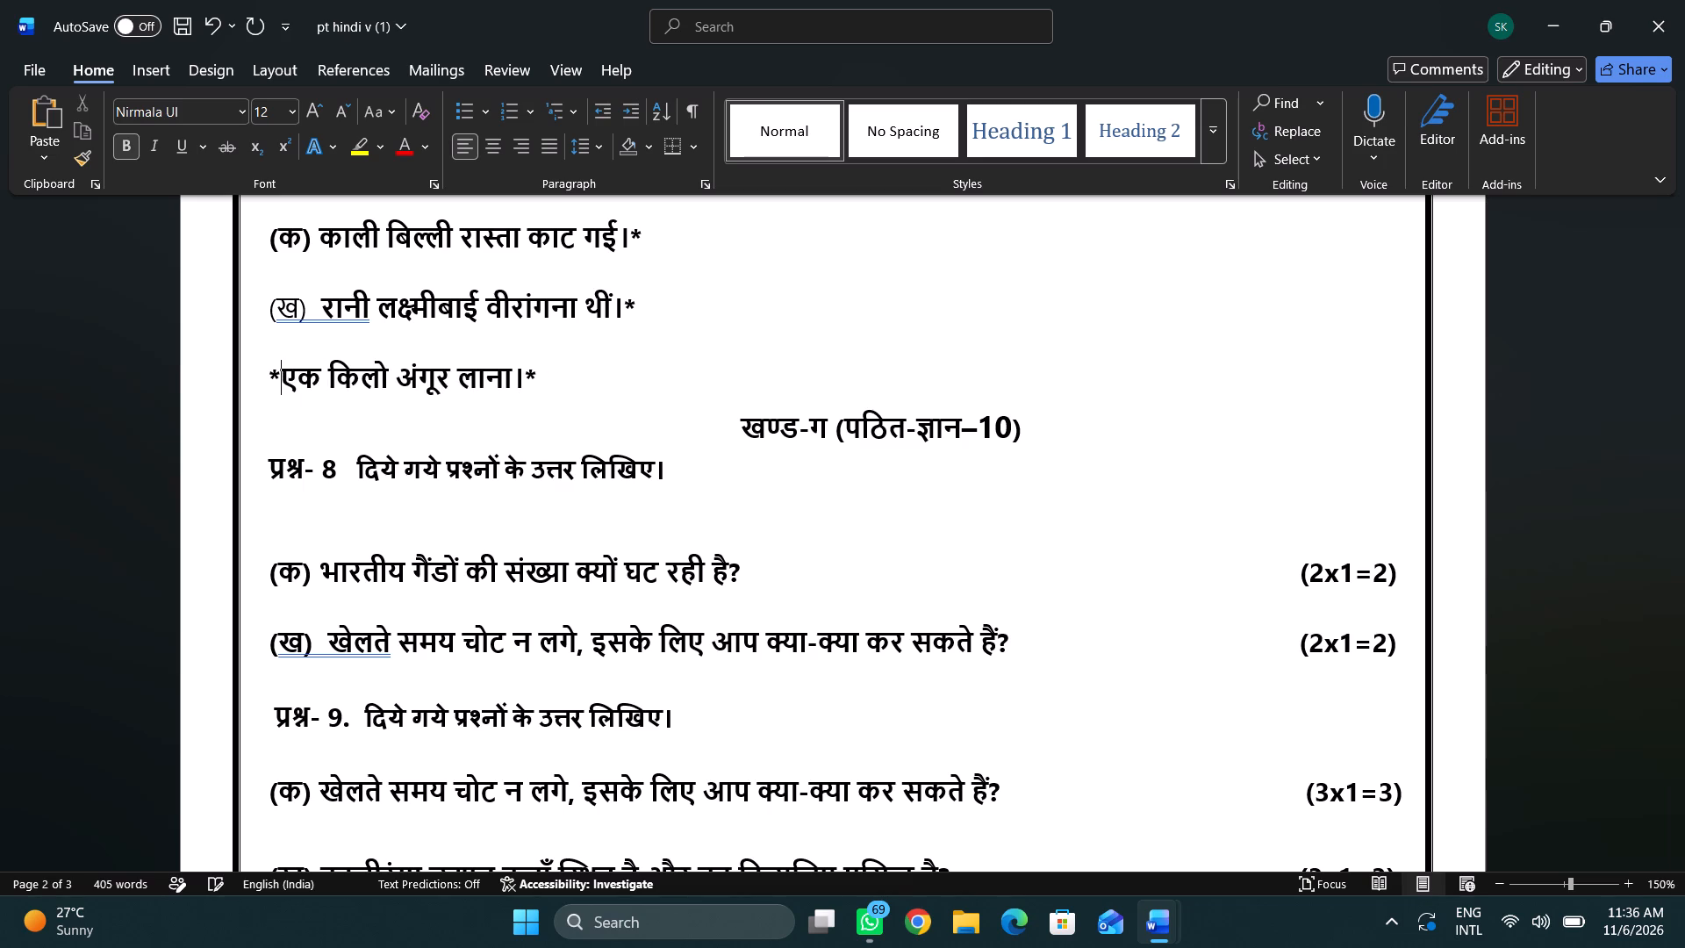
key(BackSpace)
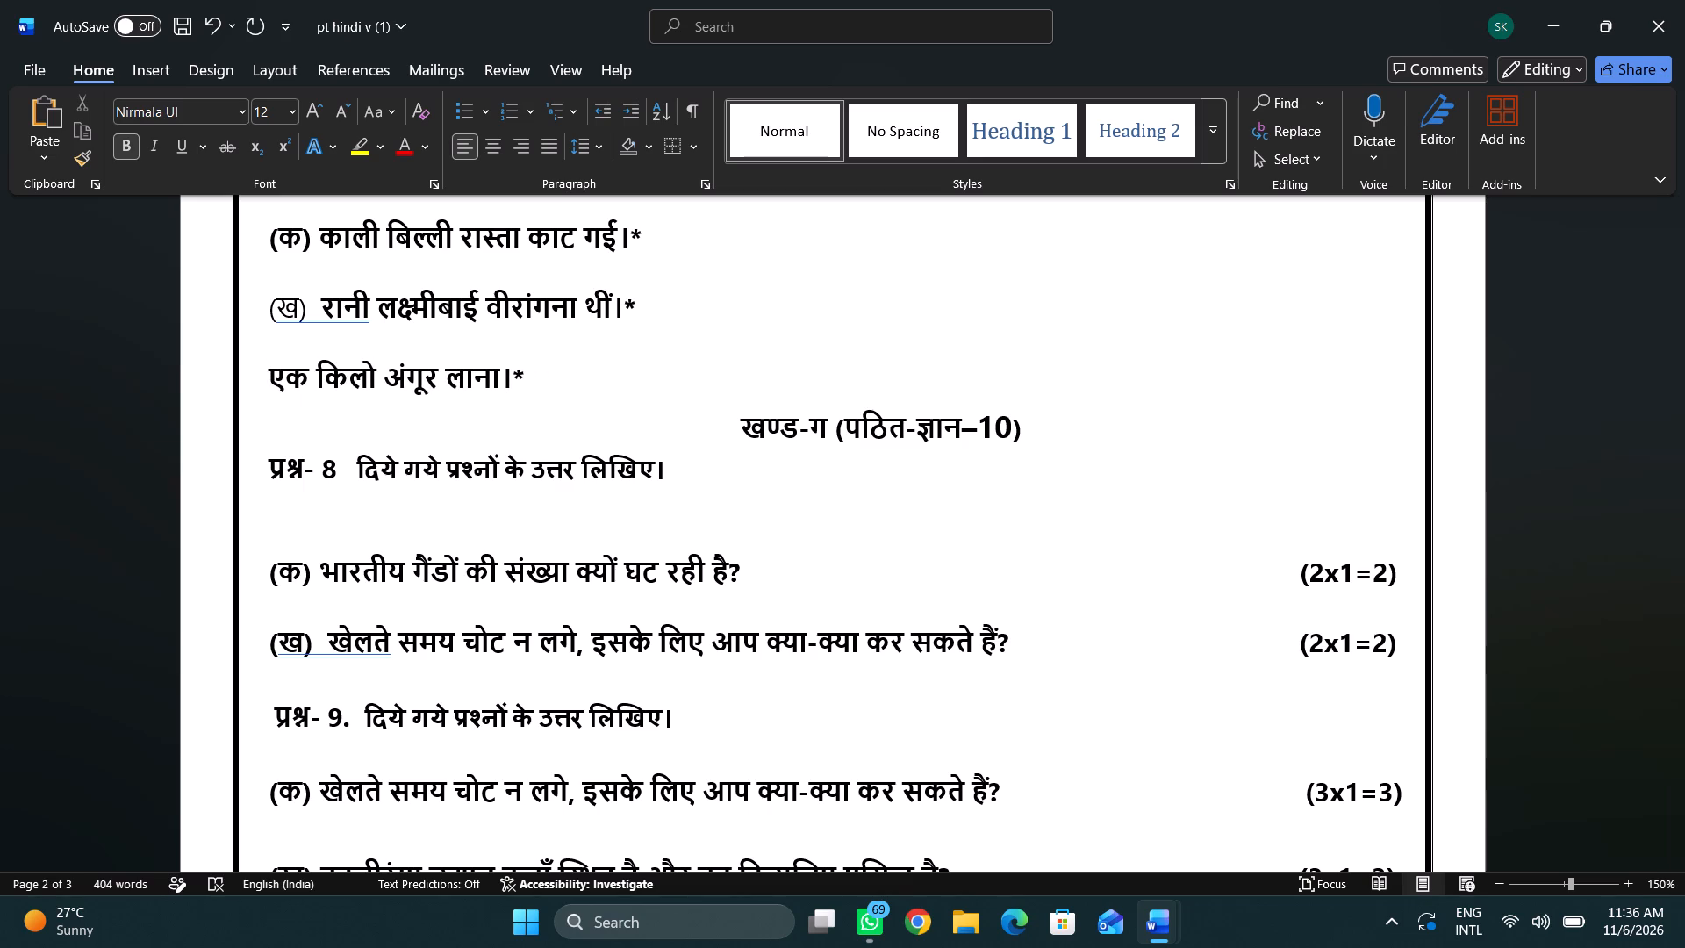
key(ctrl+c)
key(ctrl+v)
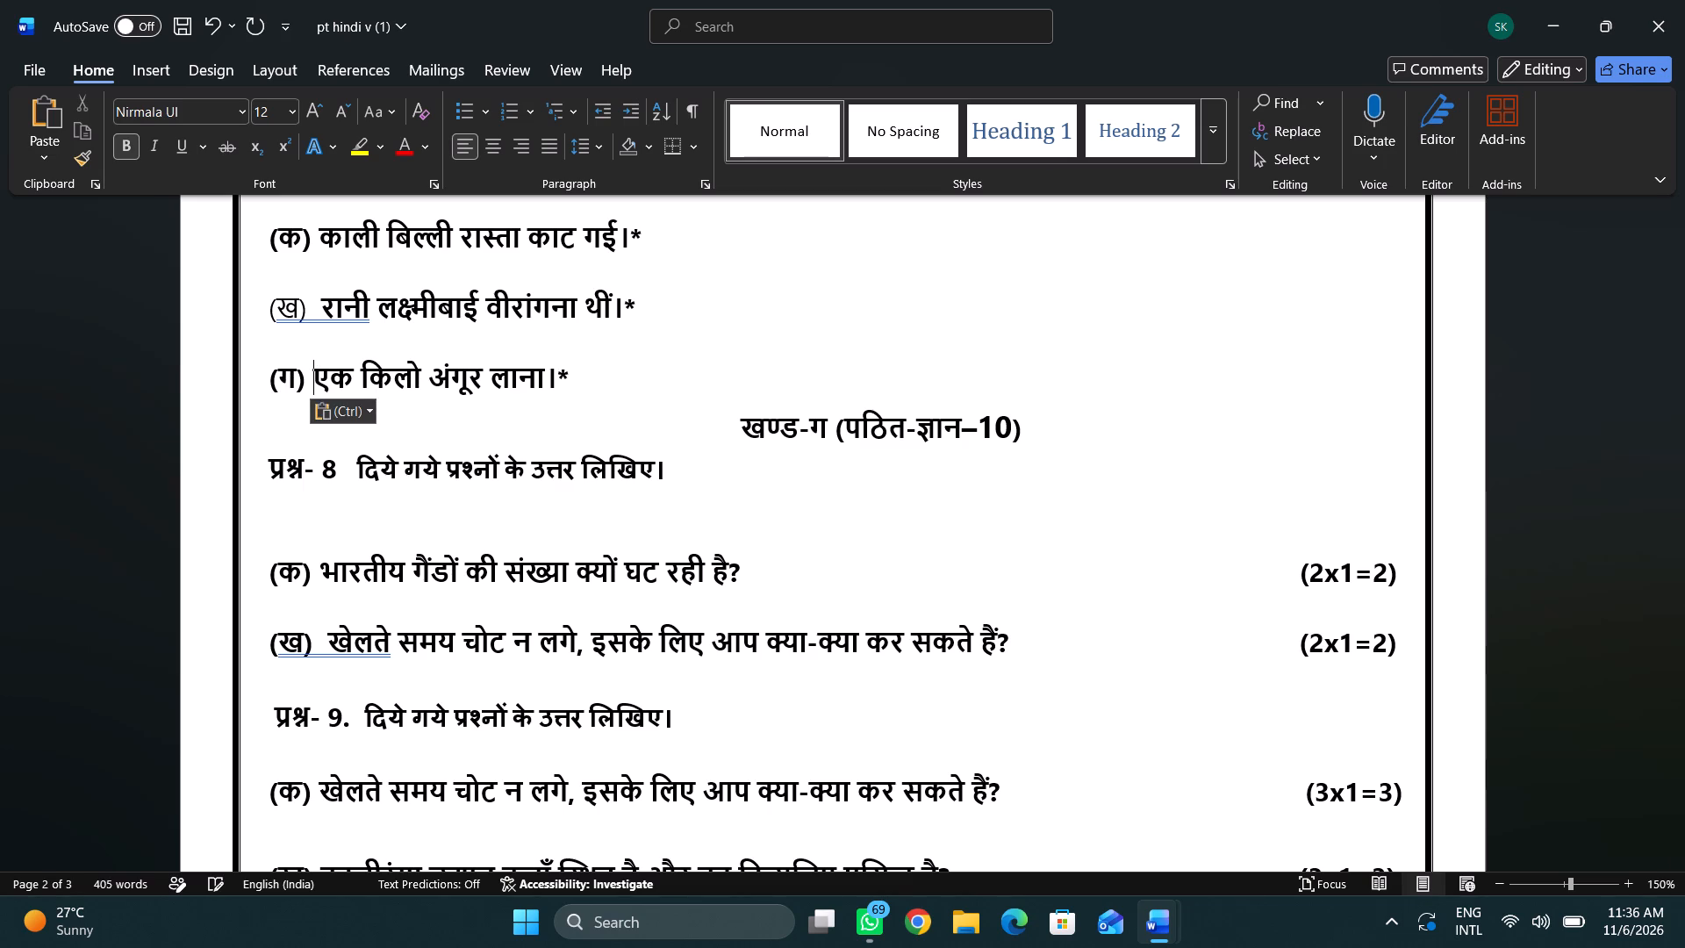
Remove the trailing asterisks from sub-questions (क), (ख) and (ग) of प्रश्न- 7.
scroll(358, 449, up, 1)
scroll(575, 375, up, 1)
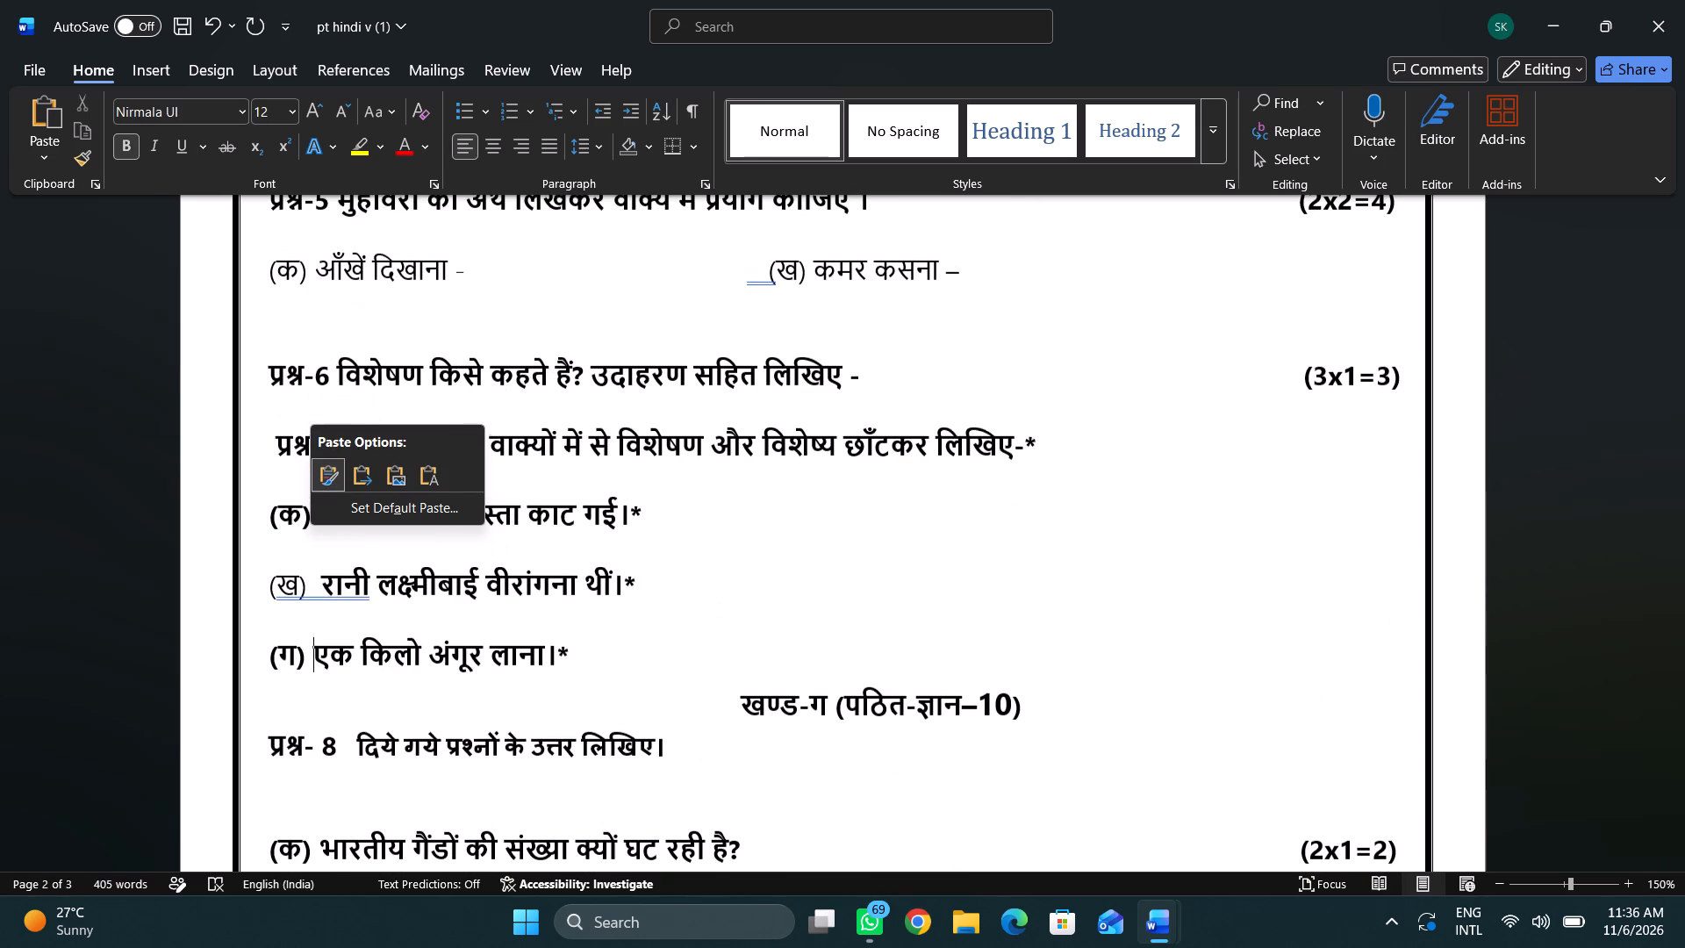
click(656, 493)
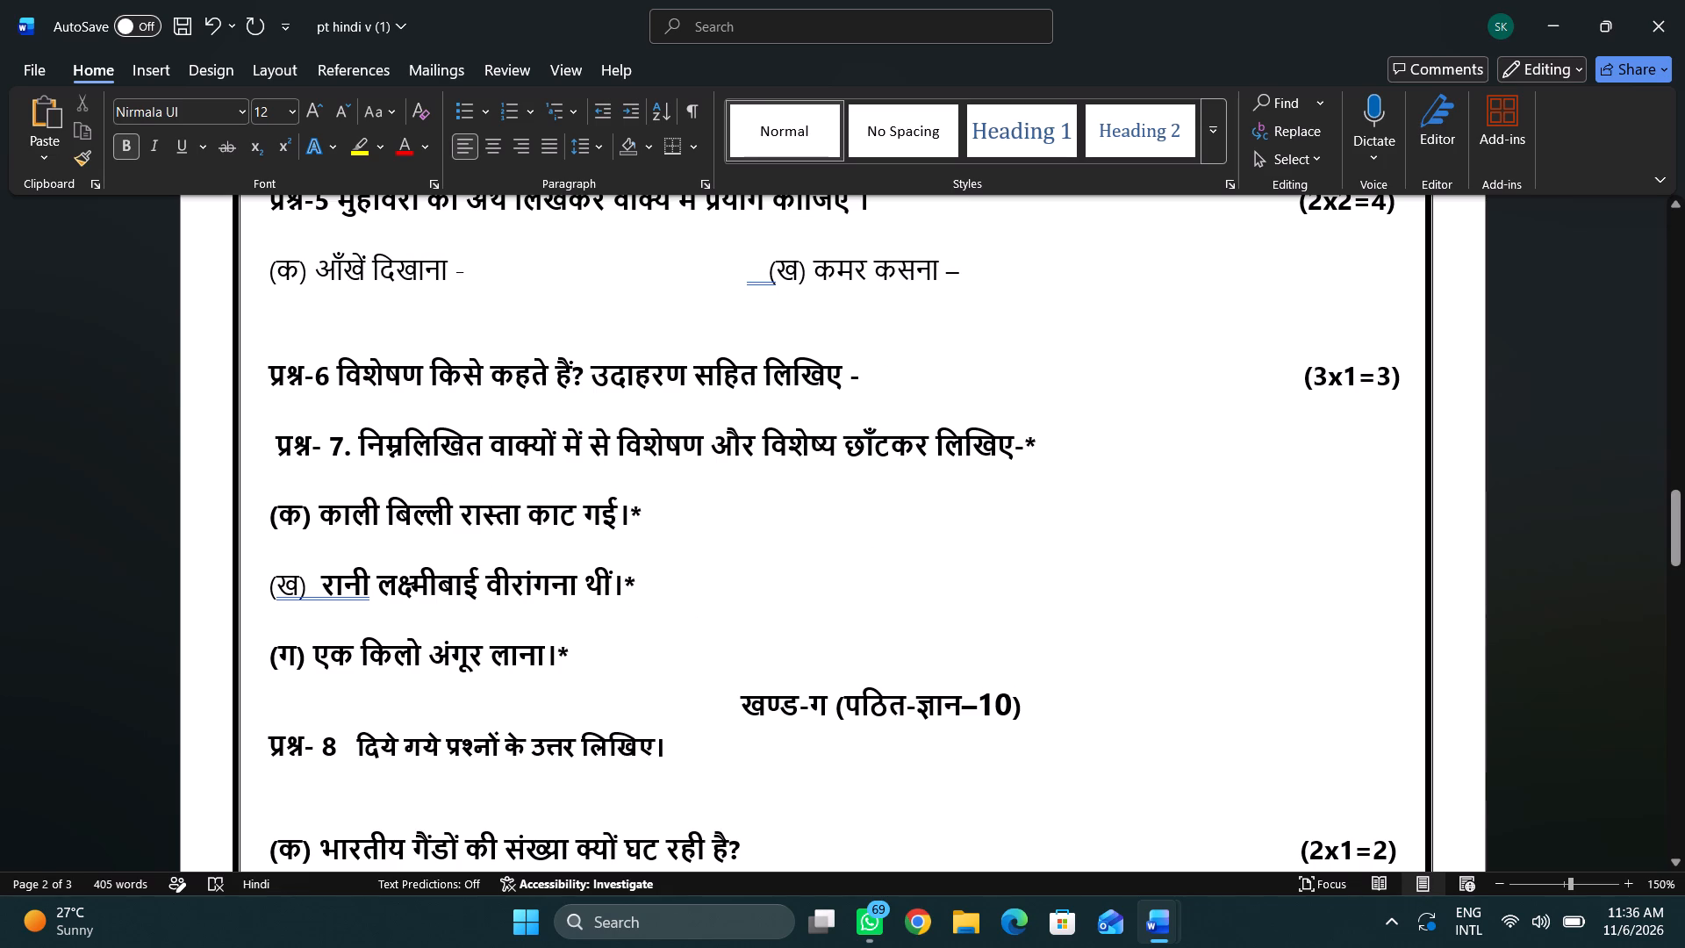
click(647, 521)
key(BackSpace)
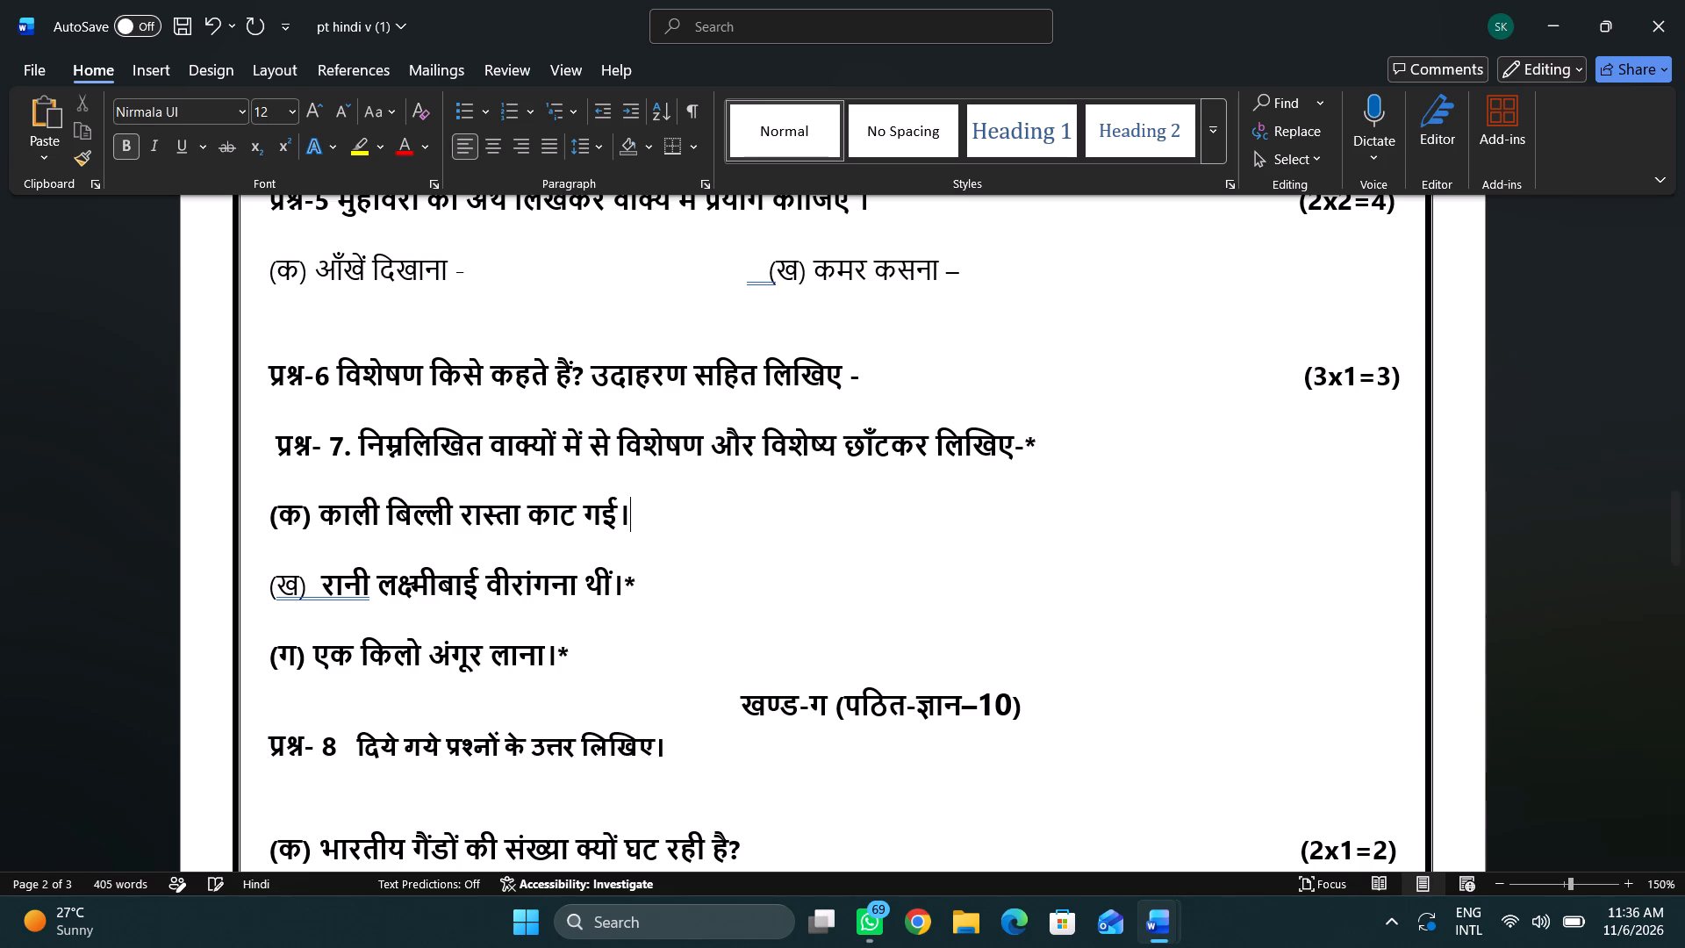
click(636, 563)
click(637, 572)
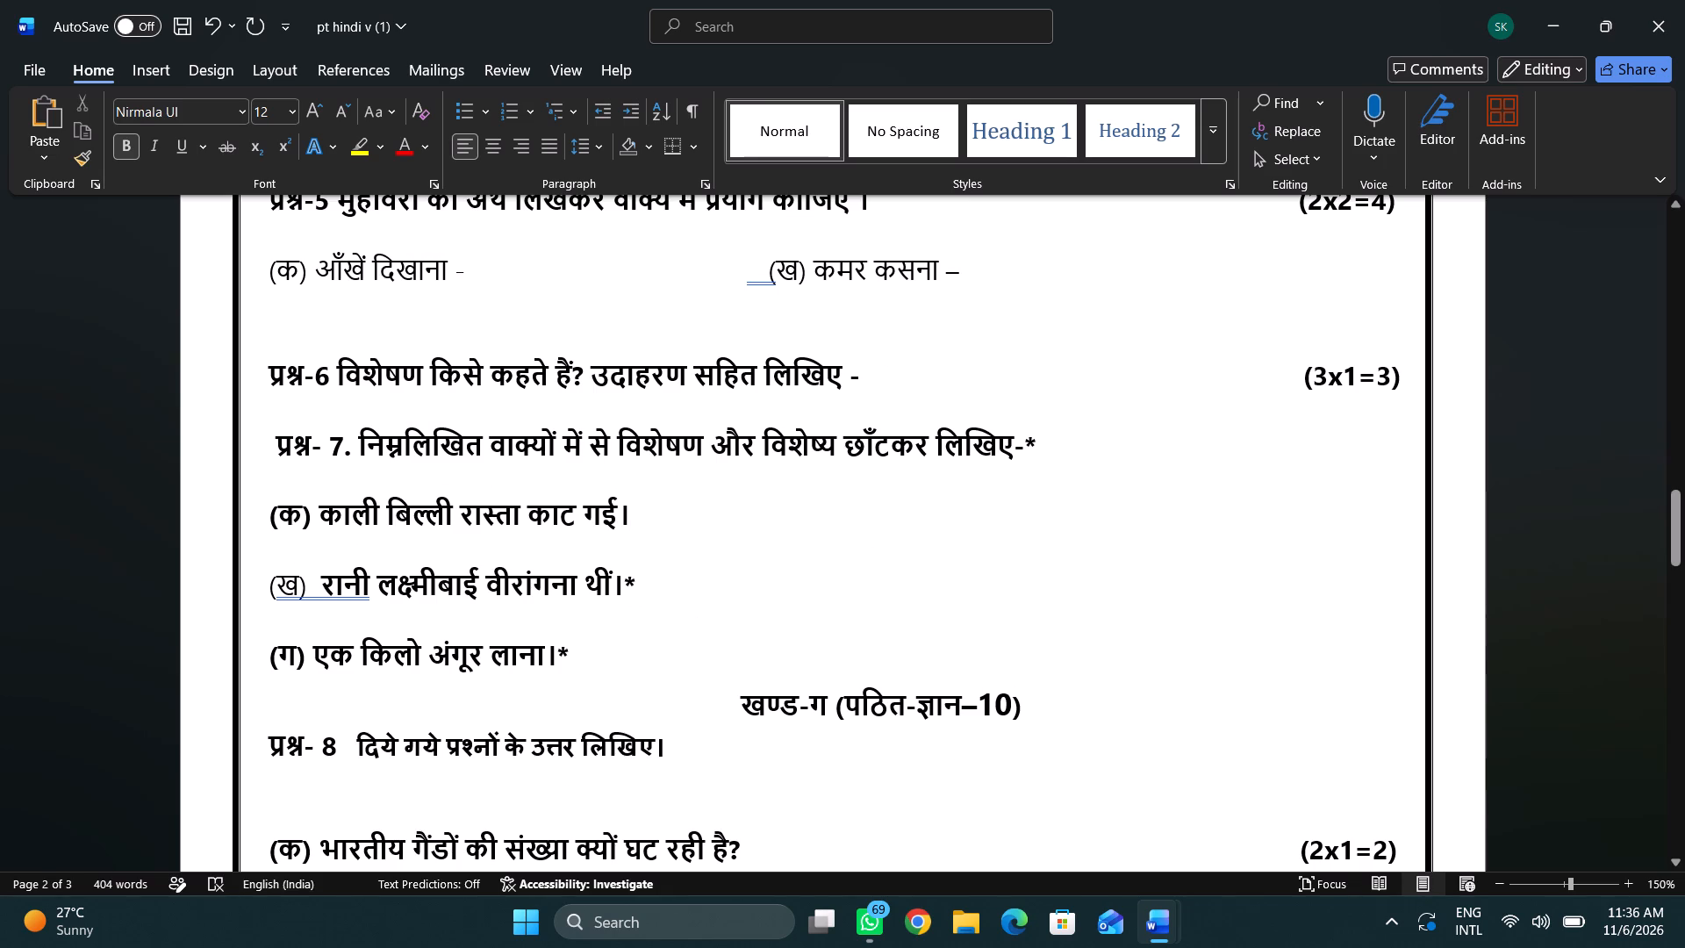
key(BackSpace)
click(570, 646)
Remove the trailing asterisks from sub-questions (ख) and (ग) of प्रश्न- 7.
key(BackSpace)
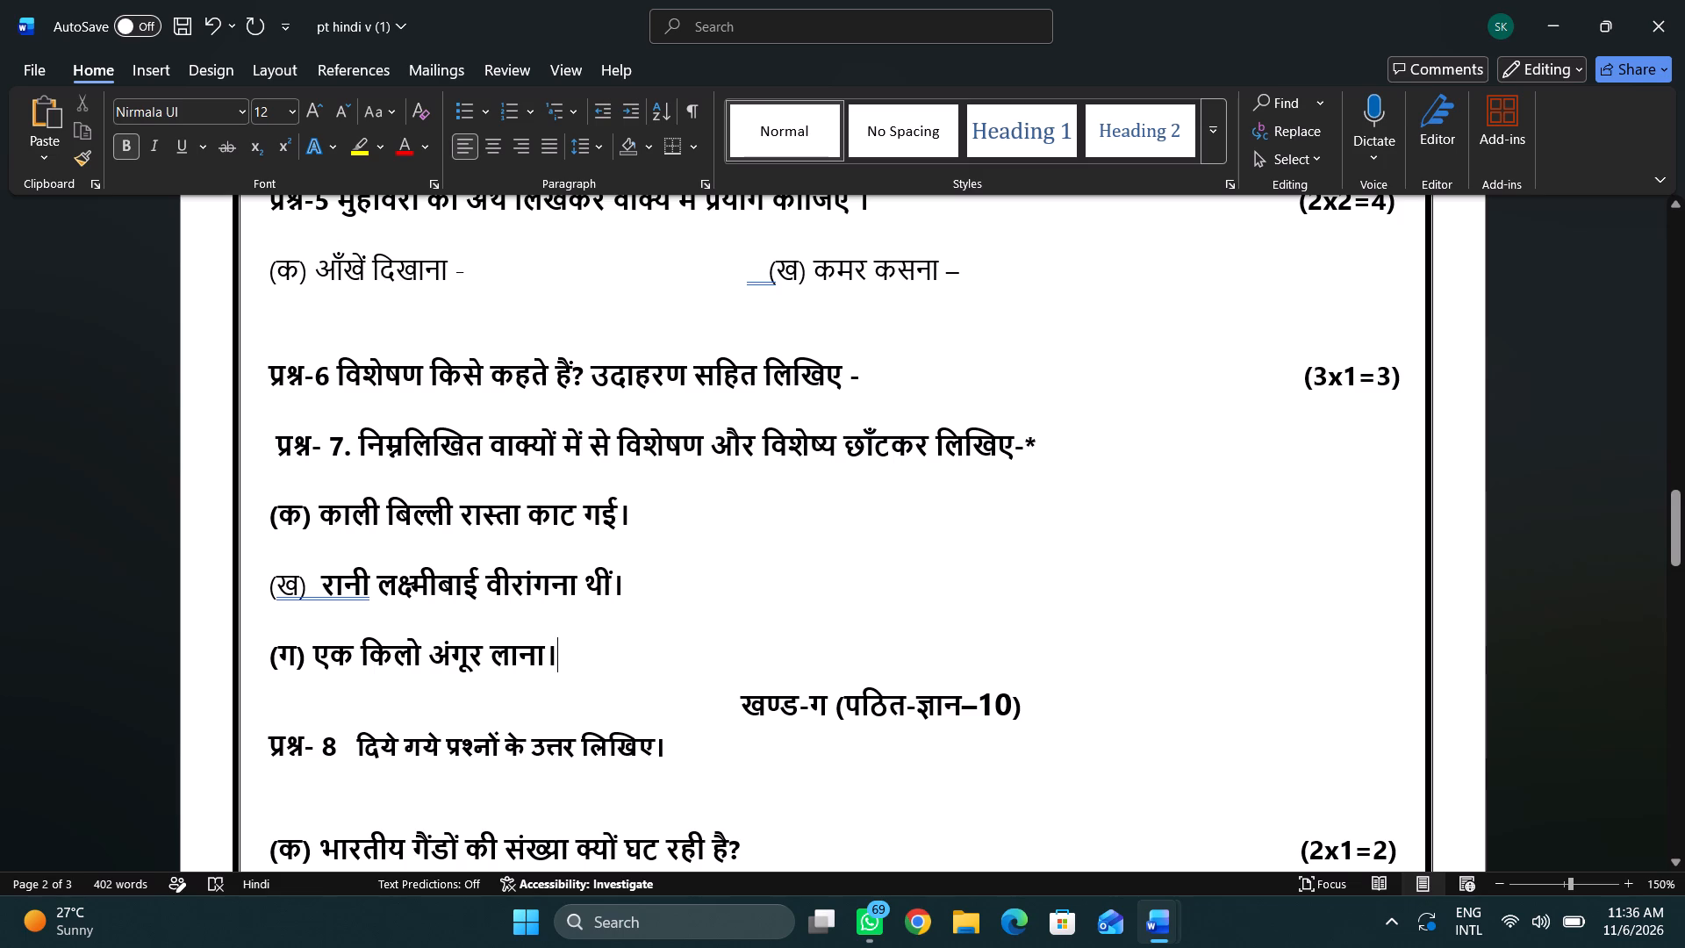
Remove bold formatting from sub-questions (क), (ख) and (ग) of प्रश्न- 7.
drag(267, 510, 523, 664)
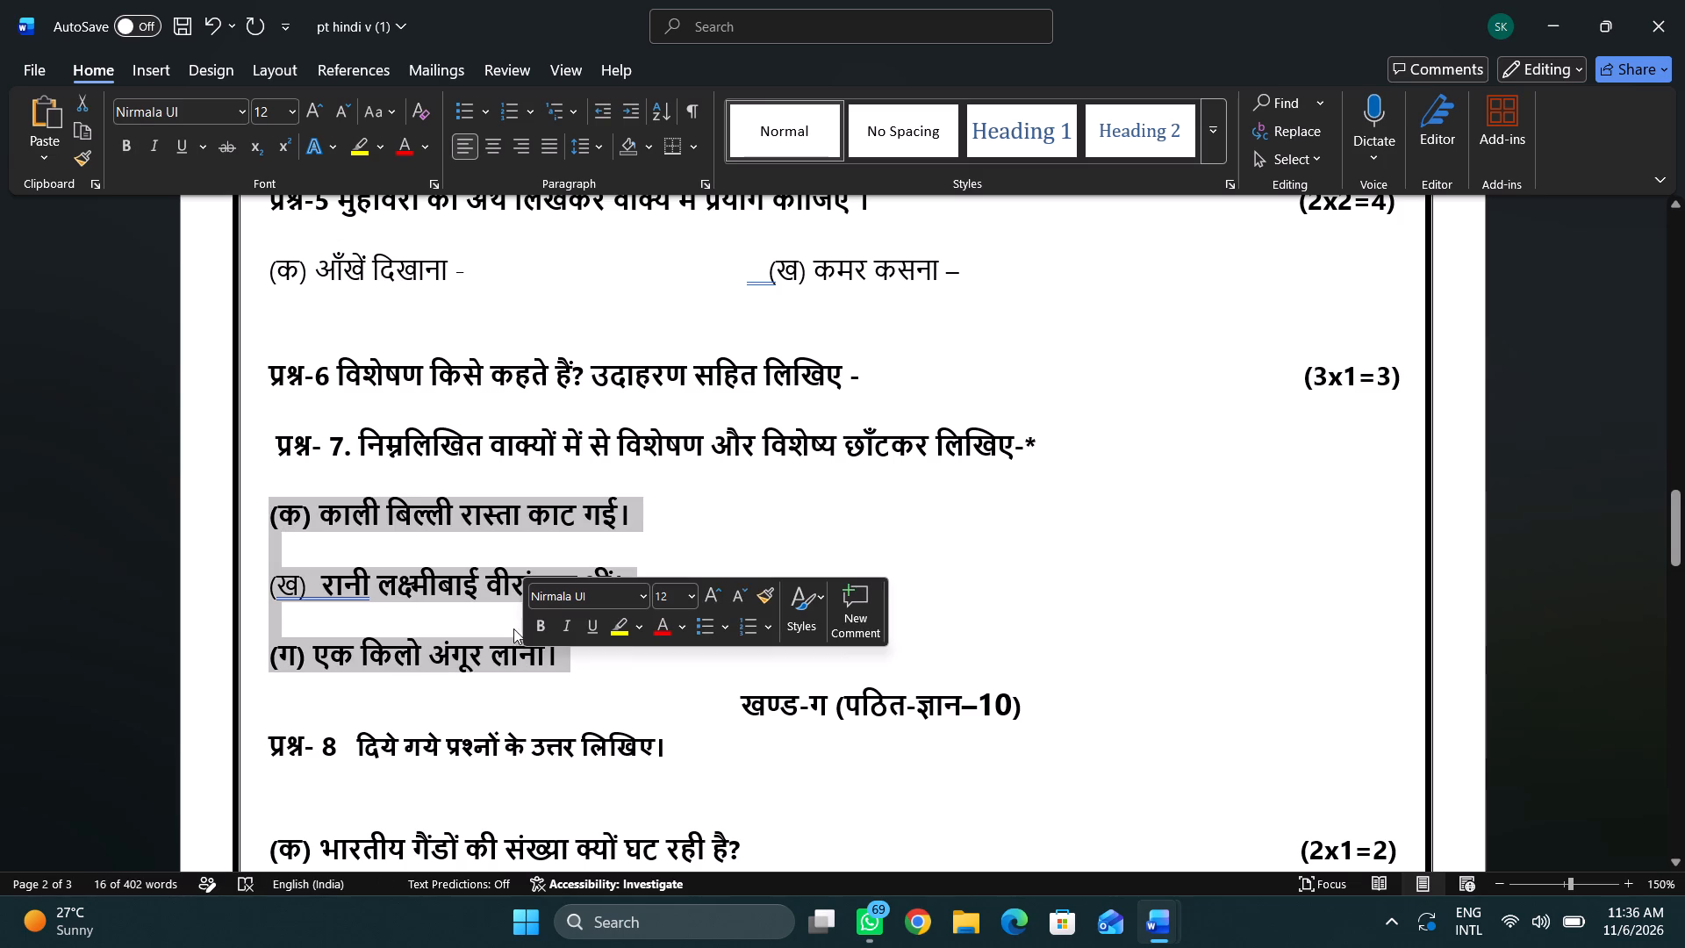
click(539, 627)
click(747, 505)
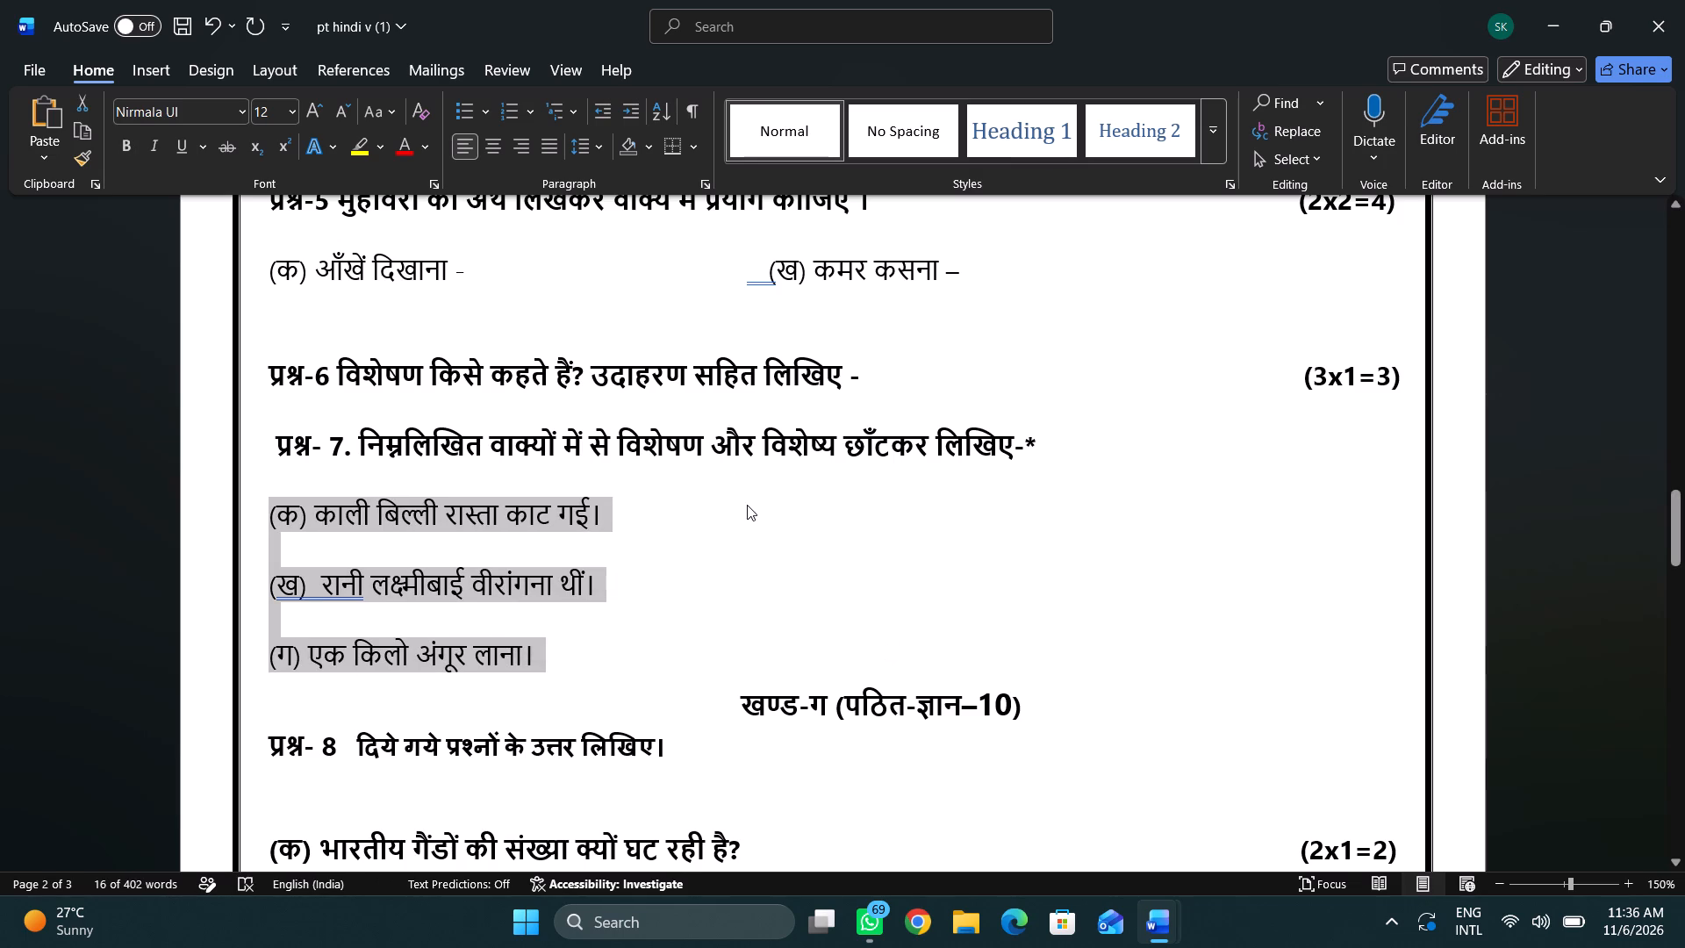
Remove the trailing asterisk from the प्रश्न- 7 instruction line after "छाँटकर लिखिए-".
click(1046, 441)
key(BackSpace)
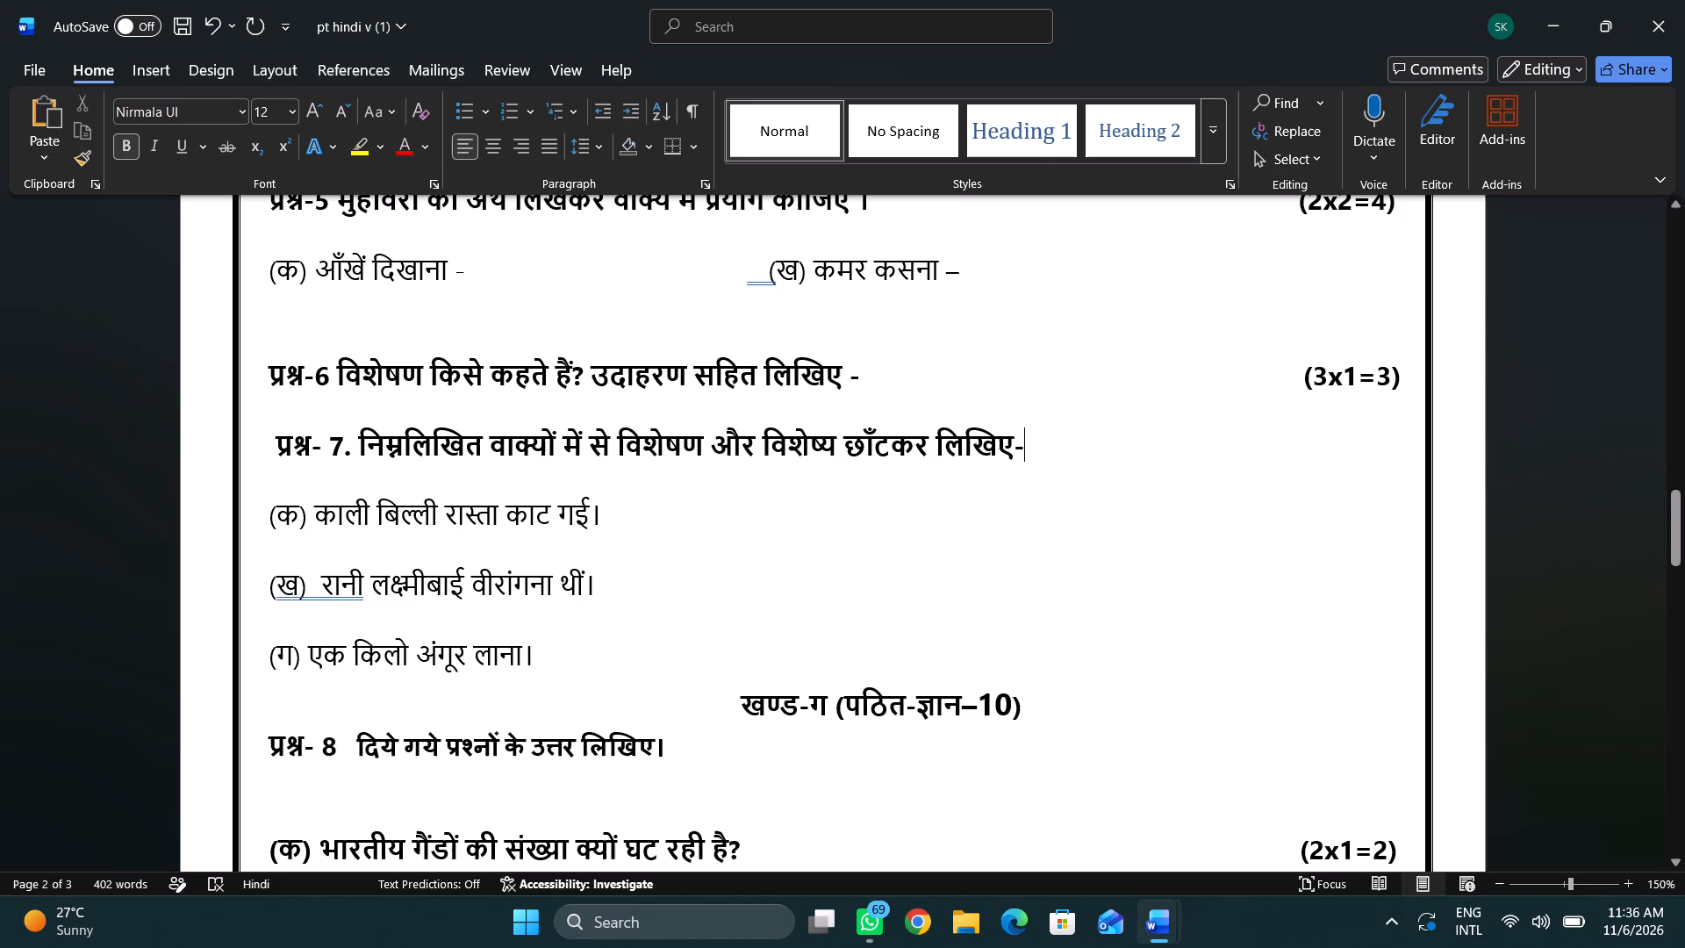
Place the text cursor in the marks notation at the end of the प्रश्न-6 line.
click(1390, 369)
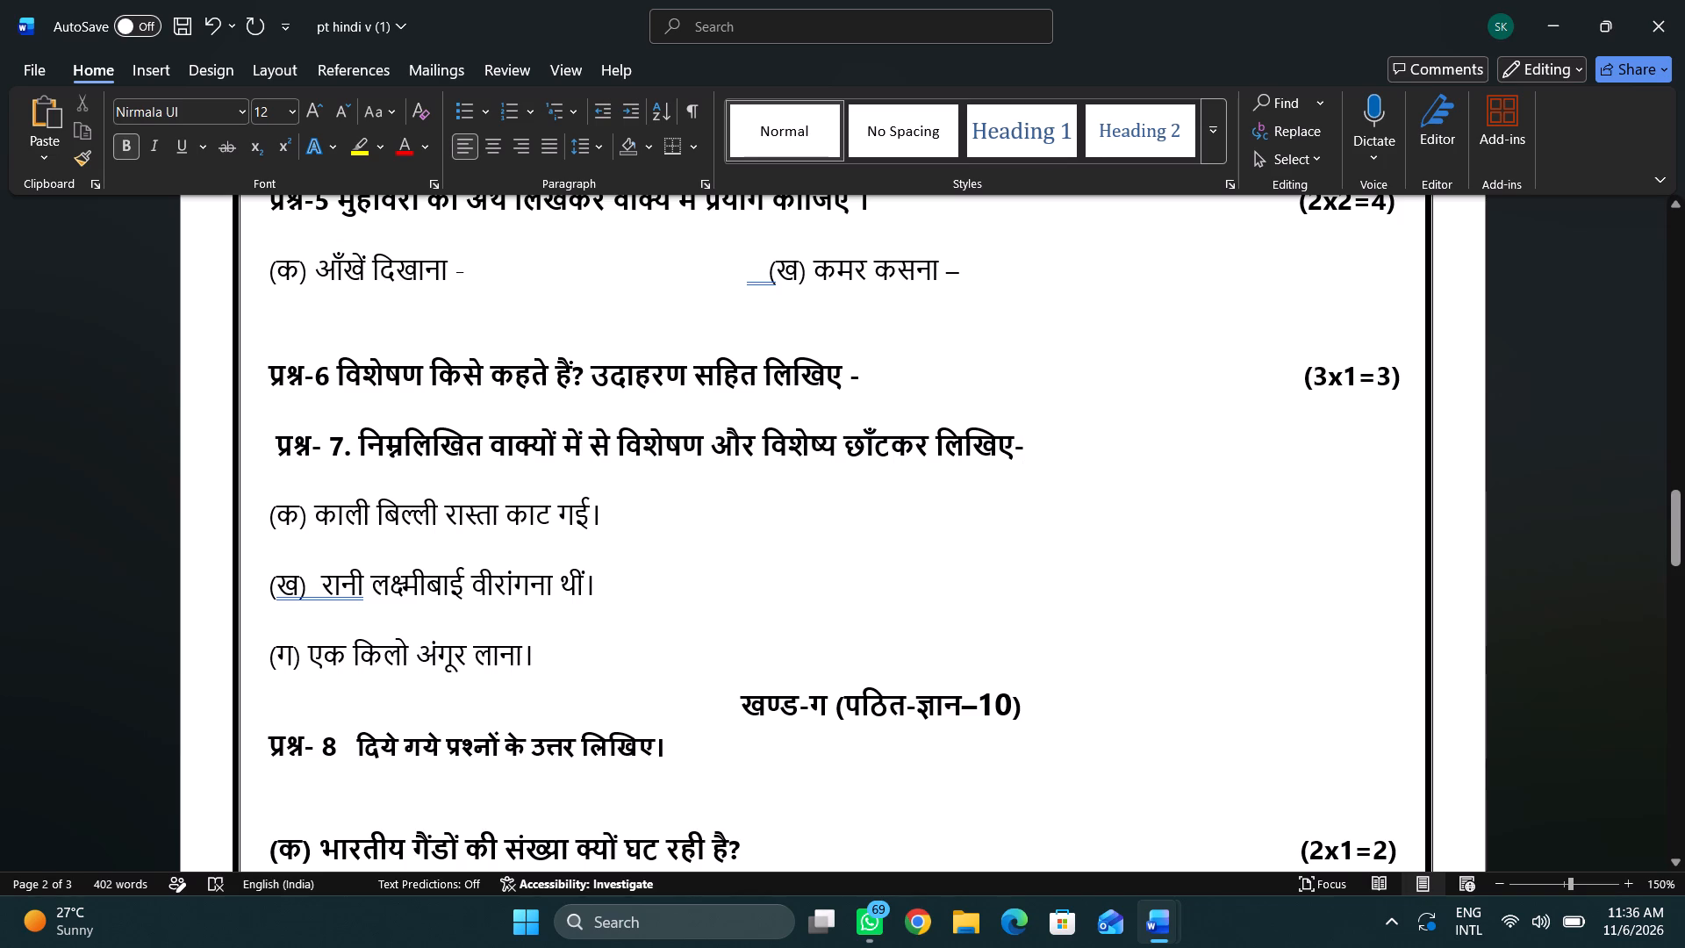
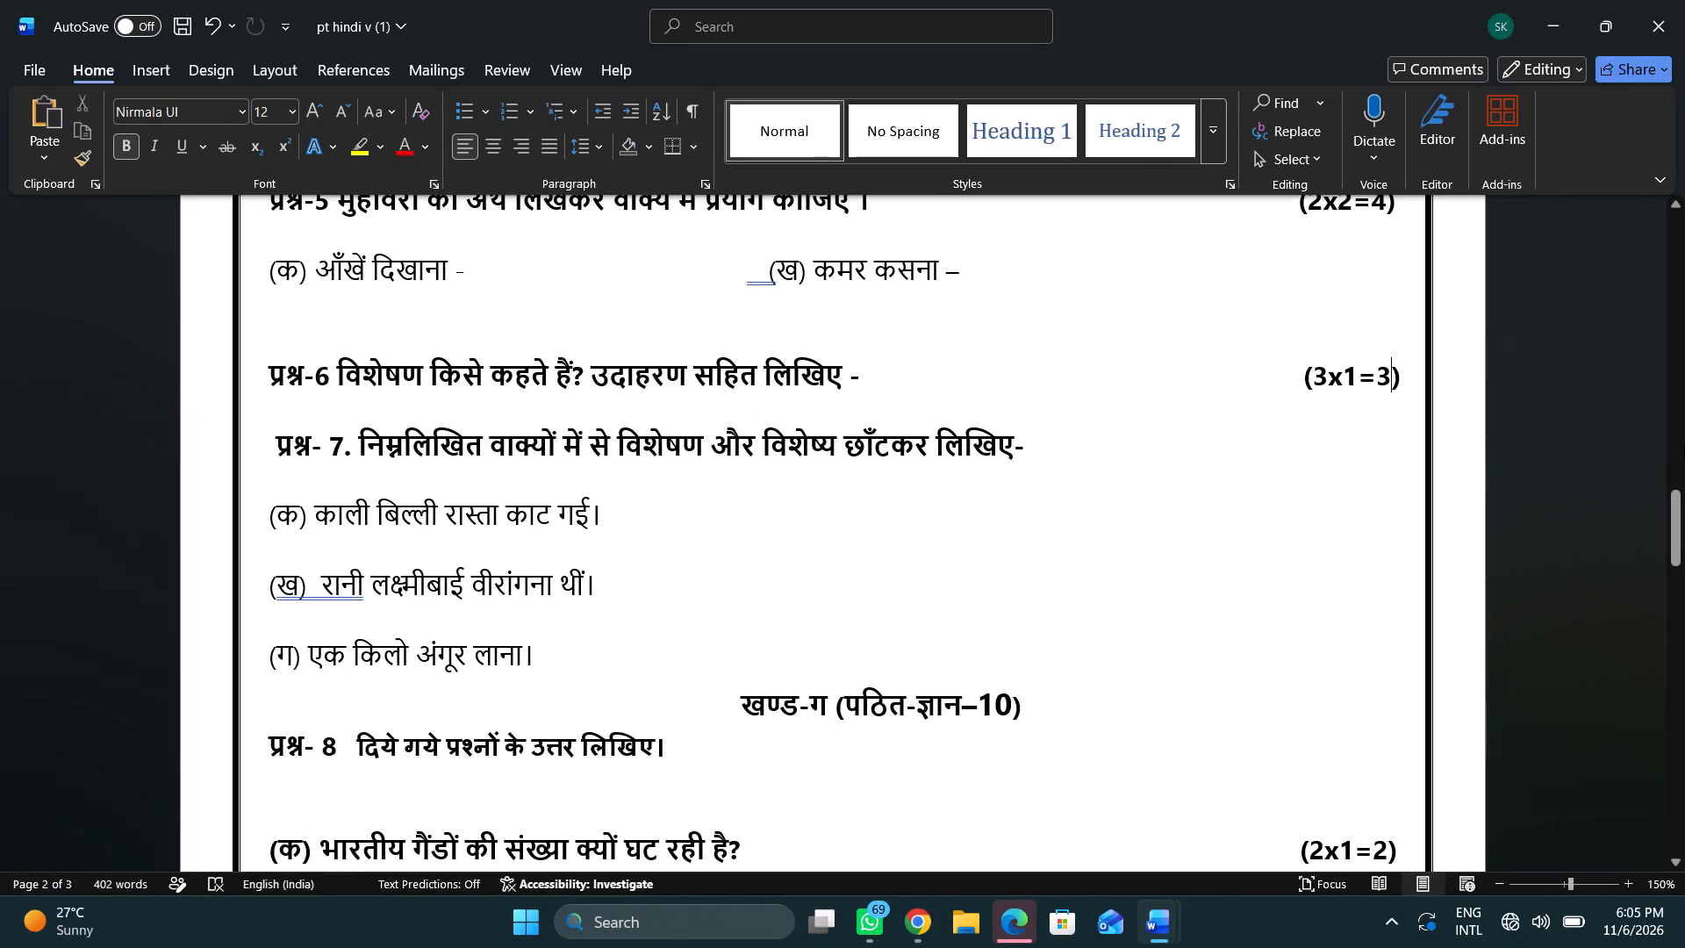
Close the Hindi test paper document, saving the changes to the existing file.
click(1655, 12)
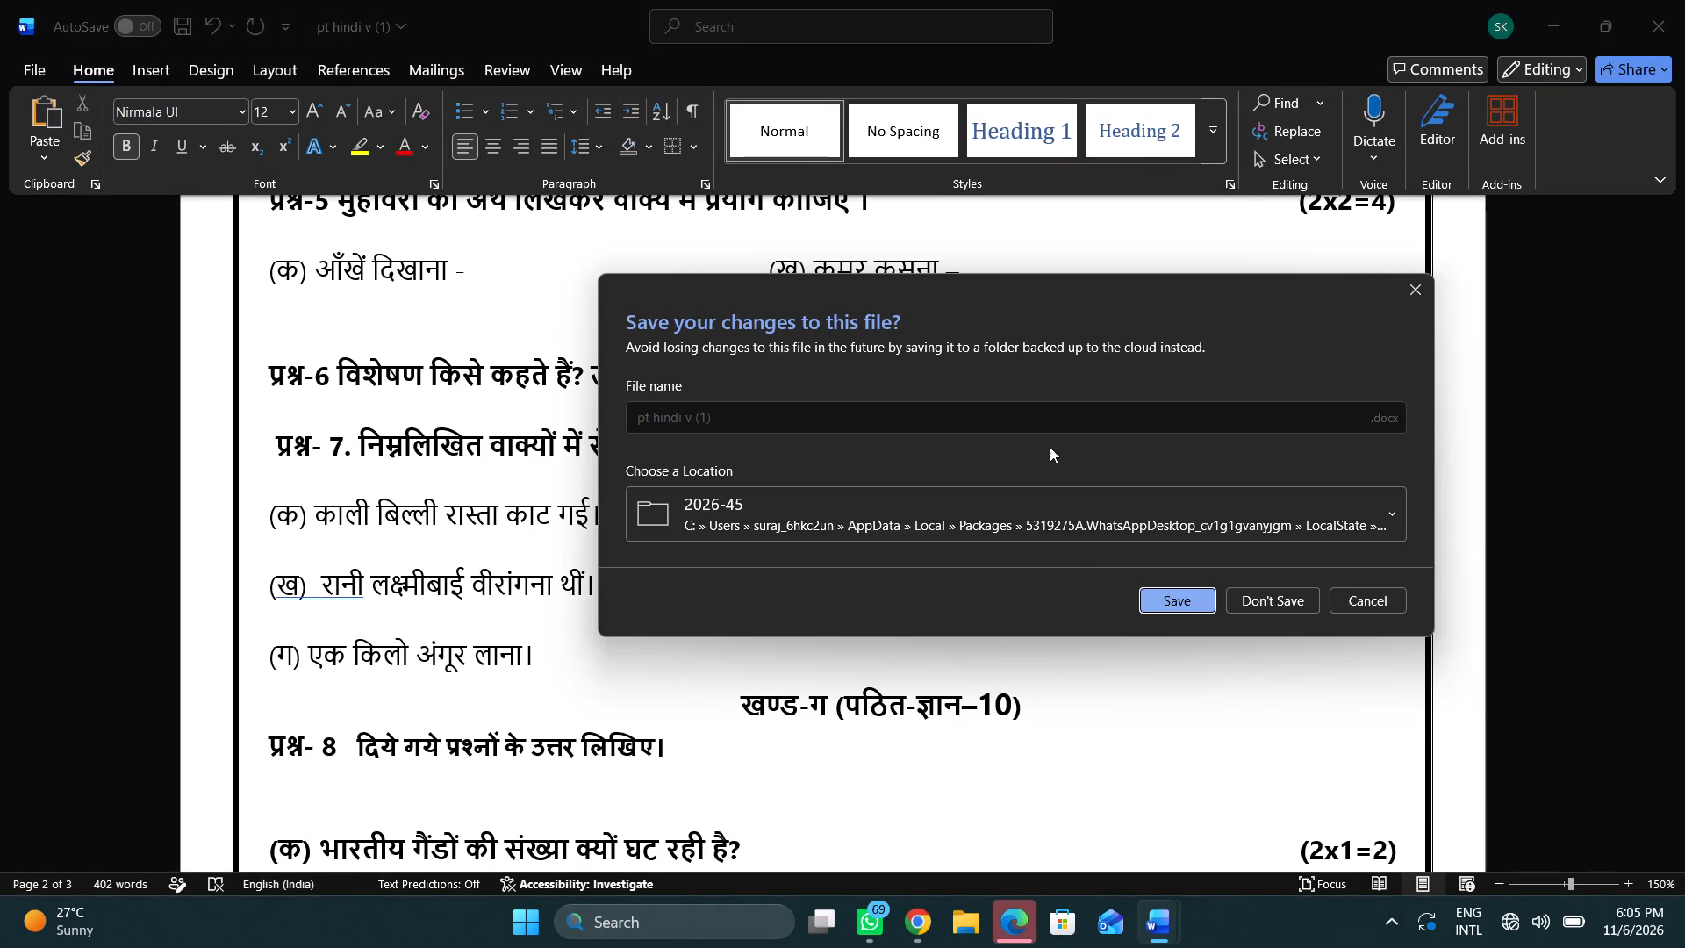
click(1171, 608)
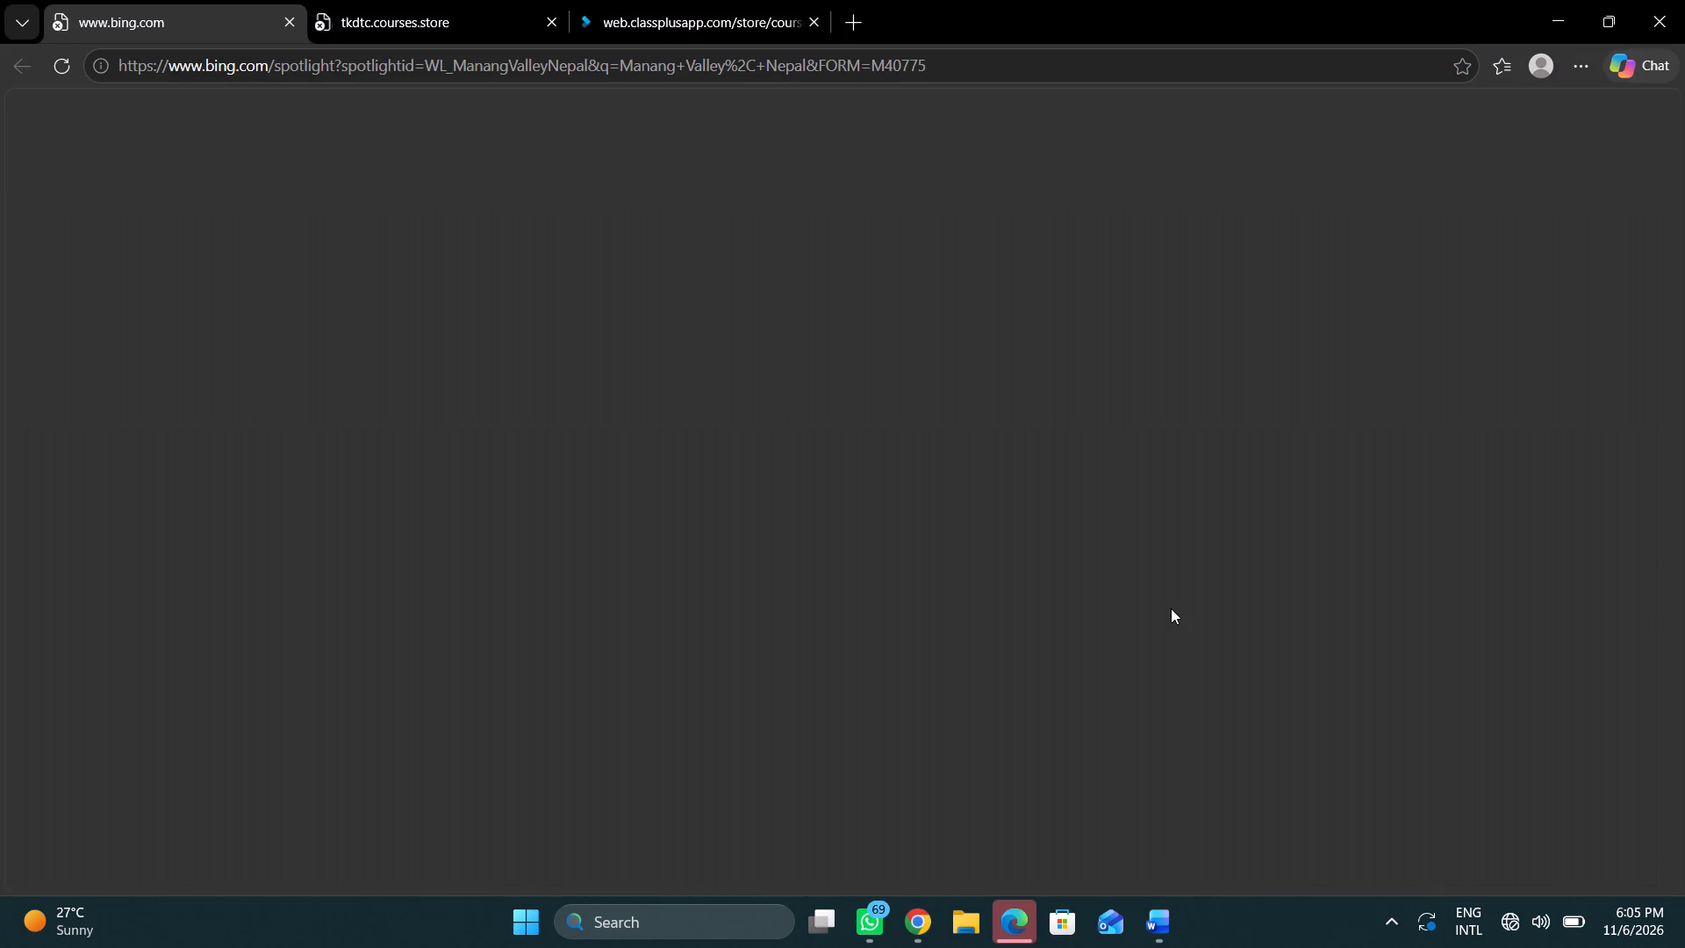